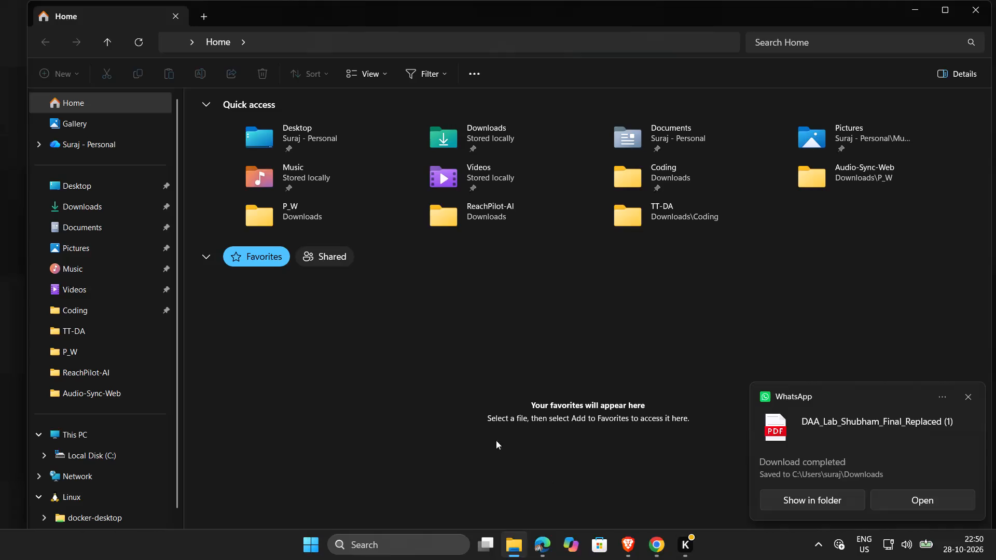
Open the PDF DAA_Lab_Shubham_Final_Replaced (1) from the Downloads folder, then minimize the browser window showing it.
click(66, 202)
double_click(232, 152)
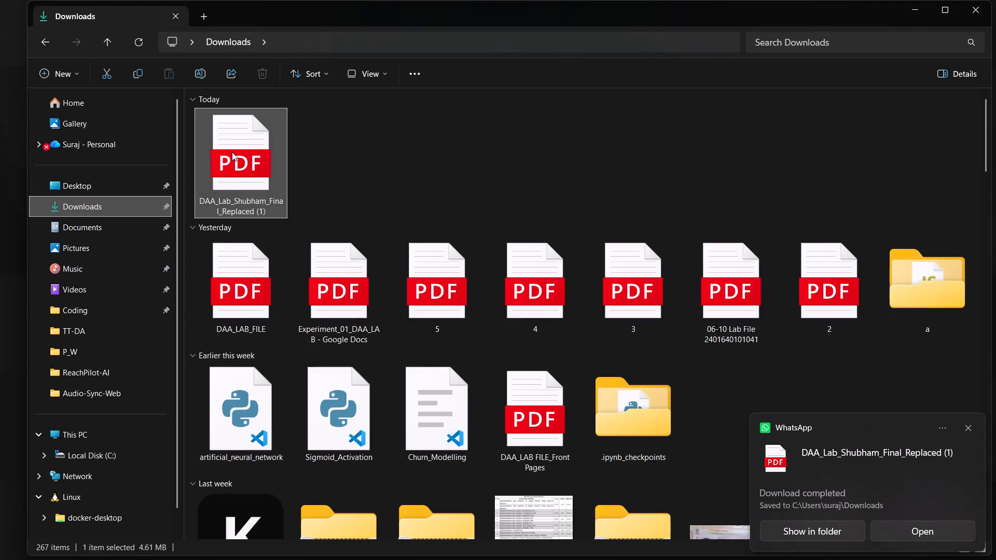
click(925, 3)
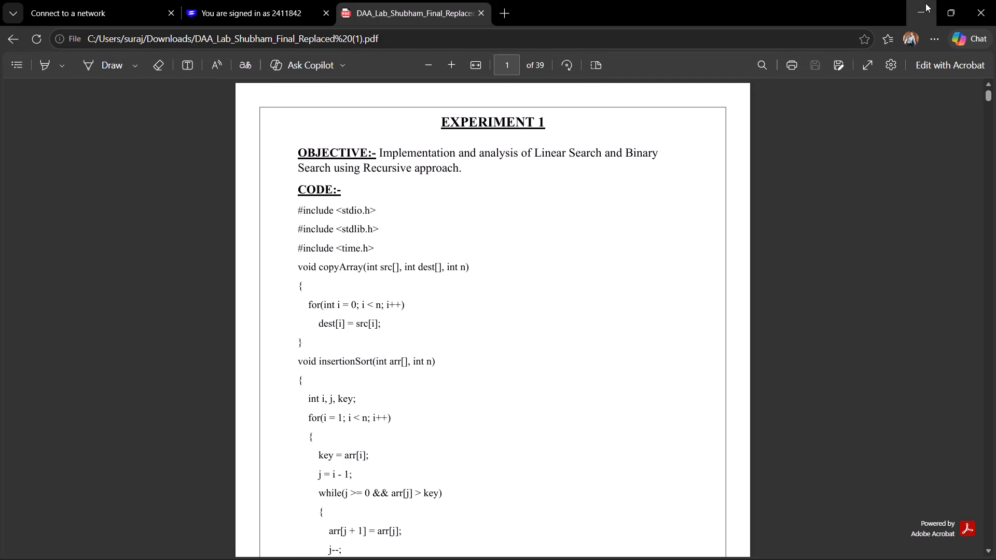
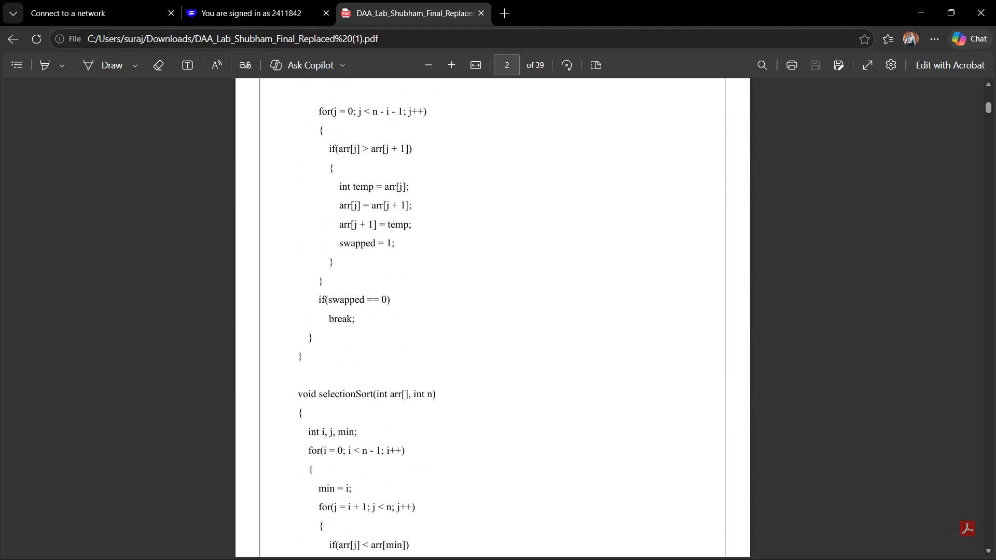
Examine the Experiment 1 code on pages 2 and 3 of the DAA lab PDF.
scroll(324, 186, down, 4)
scroll(324, 186, up, 1)
scroll(324, 186, down, 5)
scroll(324, 186, up, 1)
scroll(324, 186, down, 4)
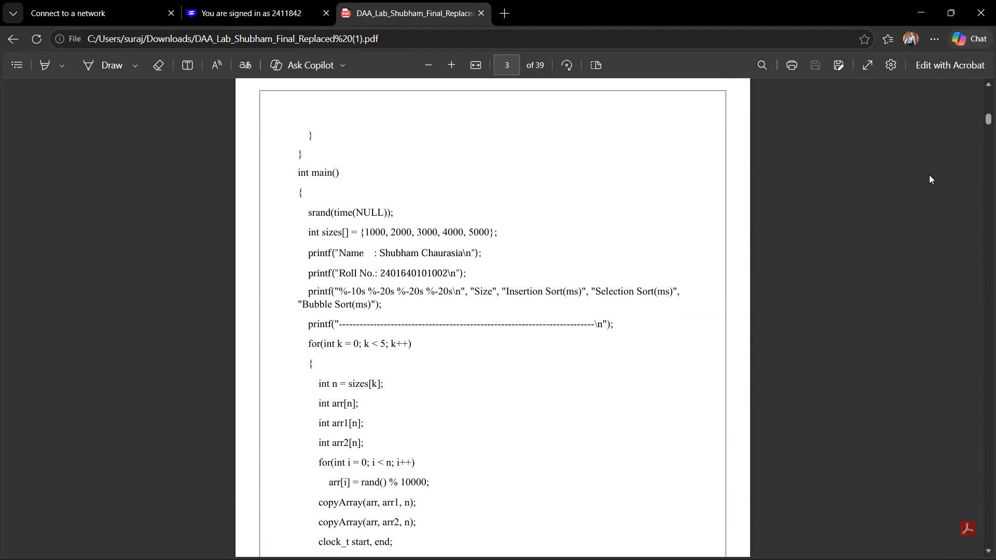
Go to the end of the PDF and review the Experiment 10 code and outputs on pages 36 to 38.
drag(990, 119, 995, 546)
scroll(502, 335, down, 1)
scroll(501, 335, up, 1)
scroll(501, 335, down, 2)
scroll(501, 335, up, 11)
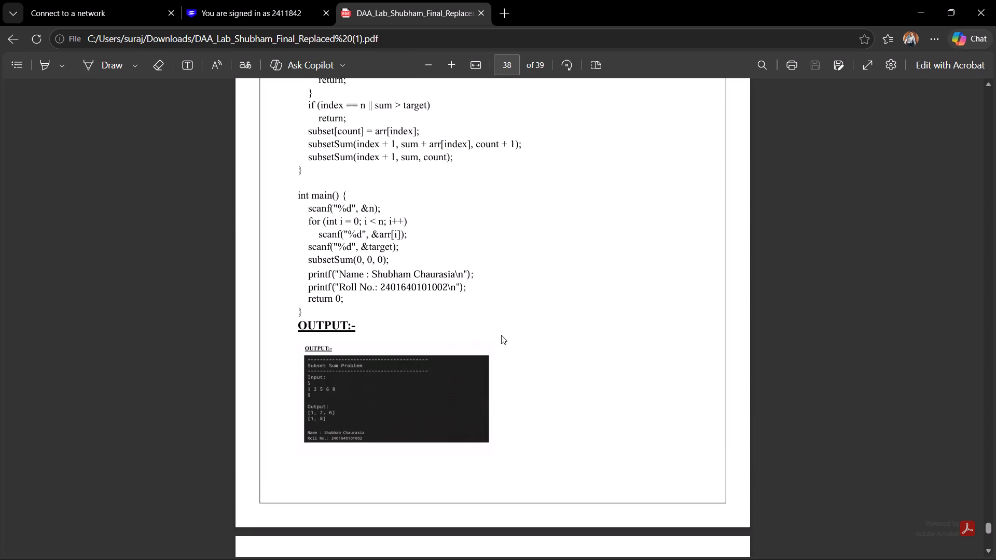
scroll(325, 411, up, 6)
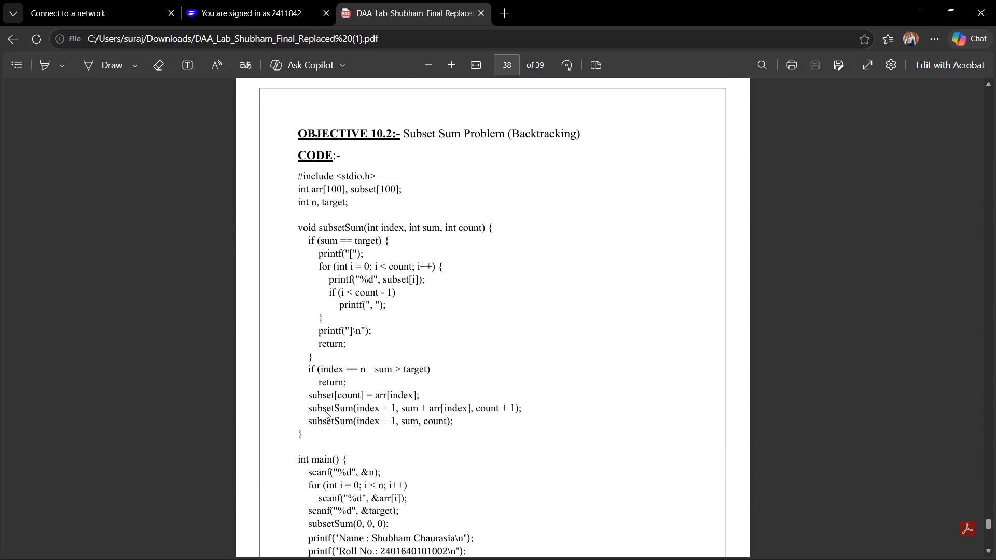
scroll(325, 411, up, 1)
scroll(325, 411, down, 1)
scroll(325, 411, up, 8)
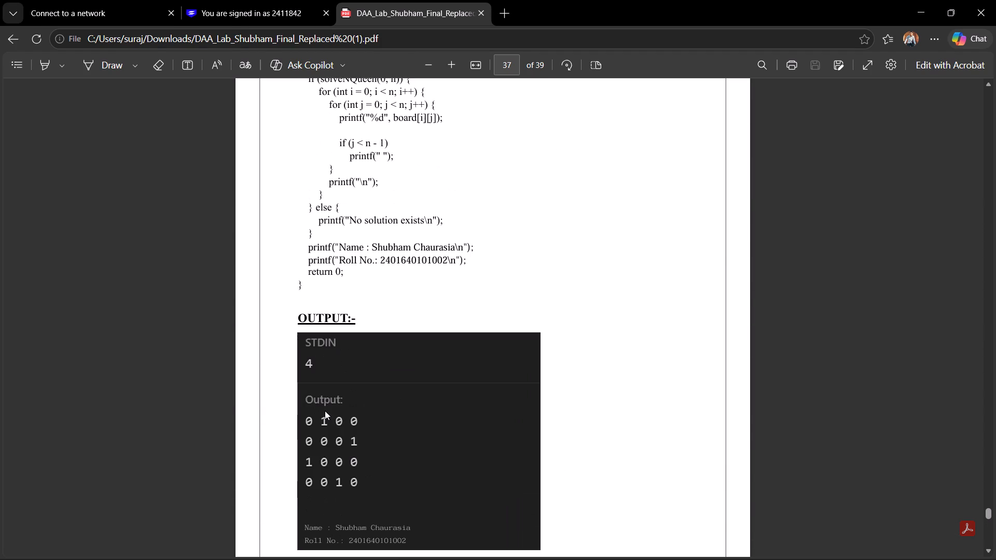
scroll(325, 411, up, 4)
scroll(325, 411, down, 1)
scroll(325, 411, up, 8)
scroll(325, 411, down, 1)
scroll(325, 411, up, 4)
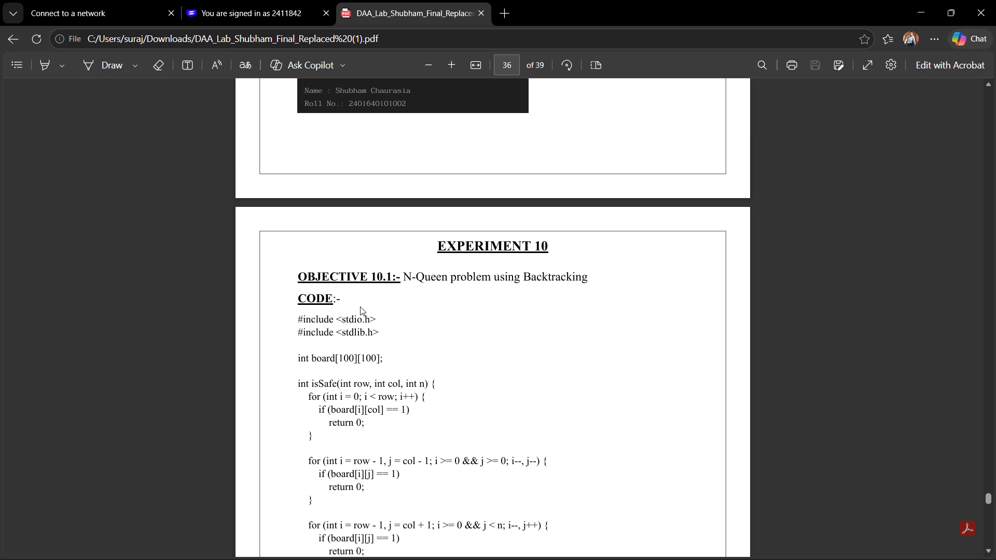
Review the Dijkstra, shortest-path and Prim's algorithm sections backwards from page 35 to page 30.
scroll(360, 306, up, 9)
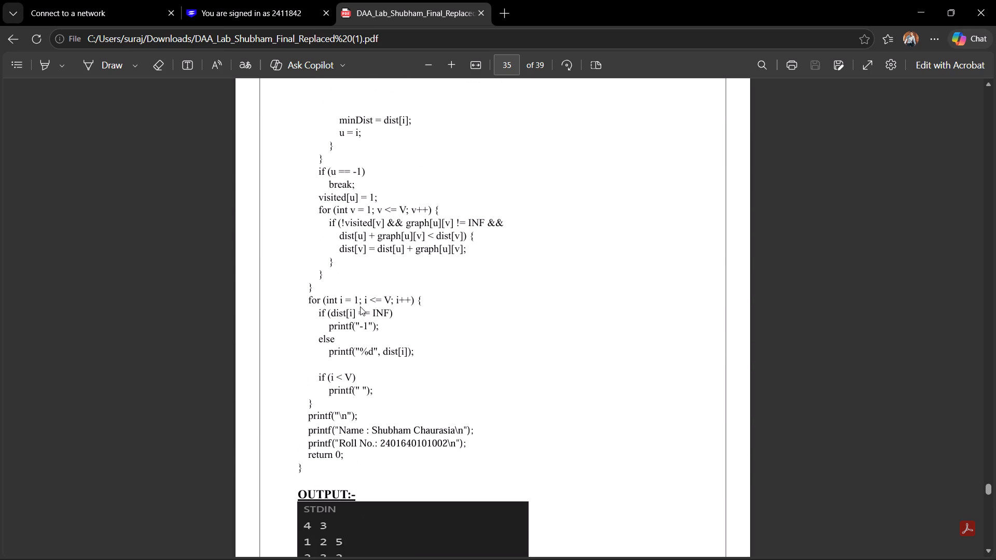
scroll(360, 306, up, 15)
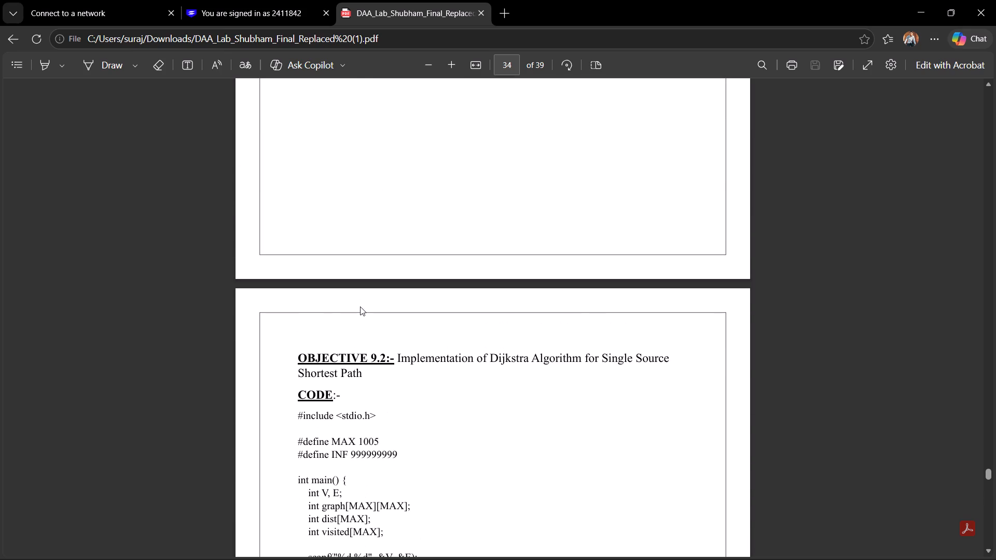
scroll(360, 306, down, 5)
scroll(360, 306, up, 13)
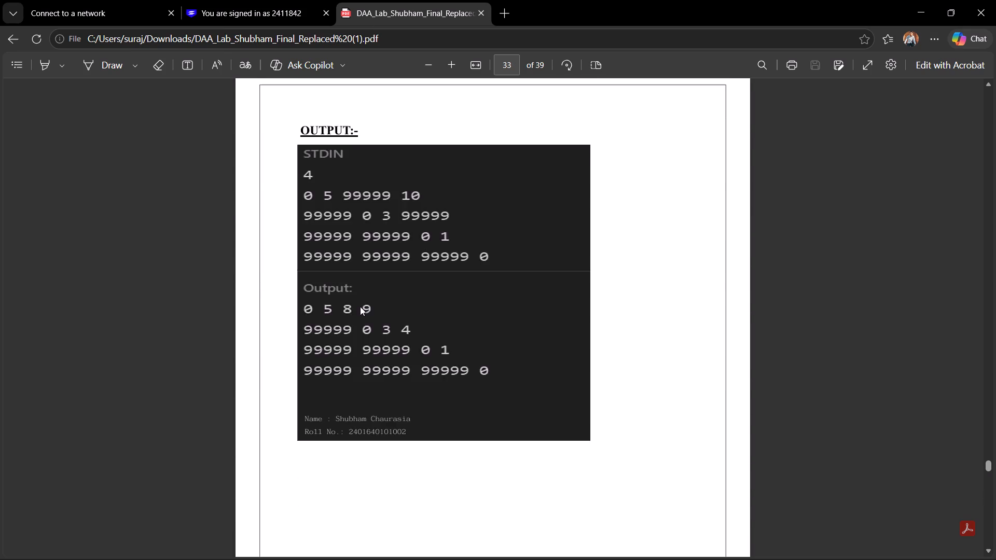
scroll(360, 306, up, 15)
scroll(360, 306, up, 8)
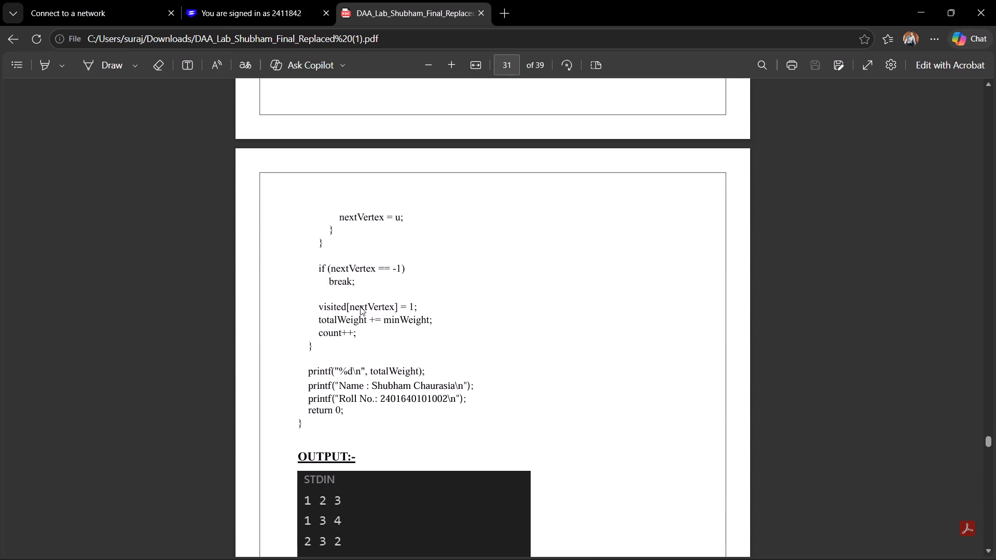
scroll(360, 306, up, 6)
Open a new browser tab and run the earlier search "ms word onlin e".
click(494, 12)
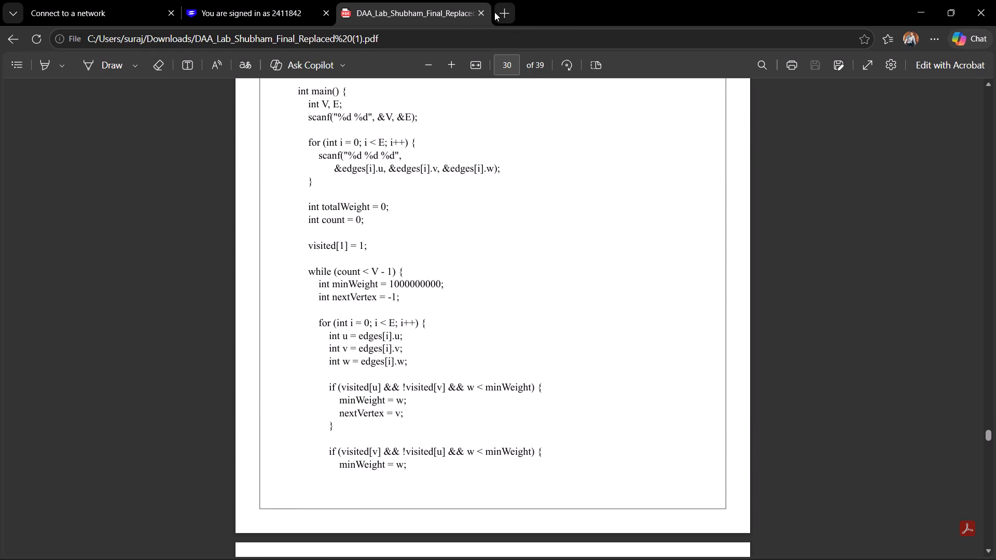
click(390, 0)
click(533, 0)
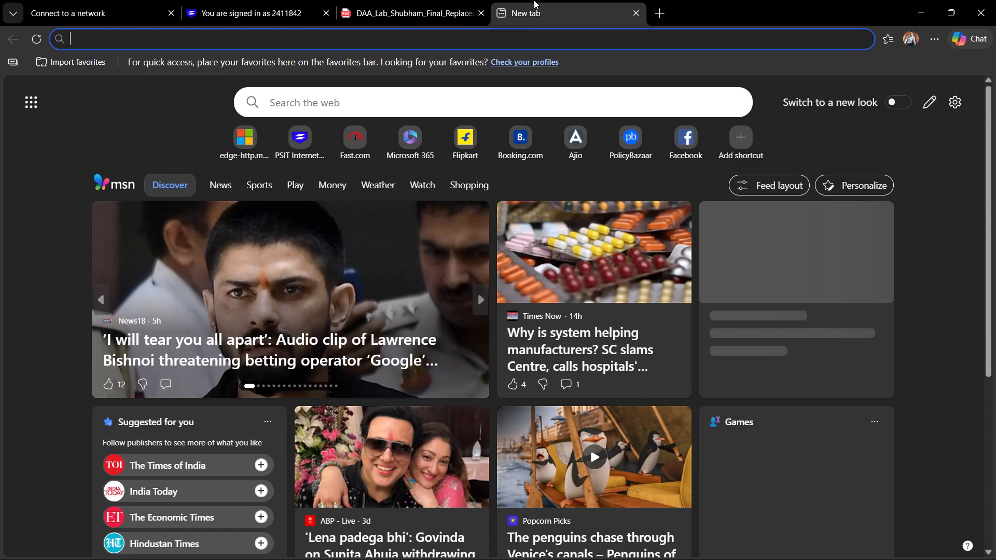
click(539, 35)
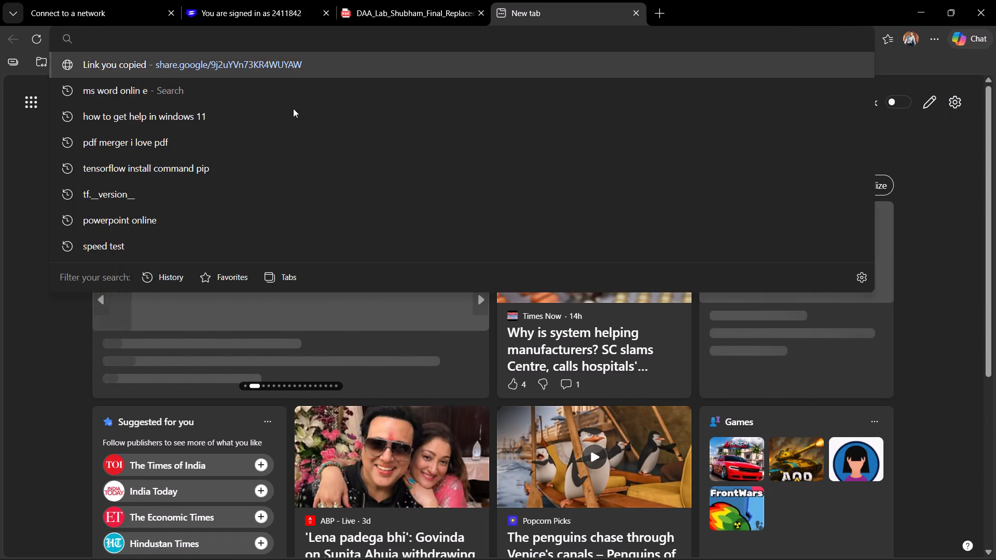
click(322, 94)
Return to the DAA lab PDF and review Experiment 1's code and output from the first page.
click(382, 0)
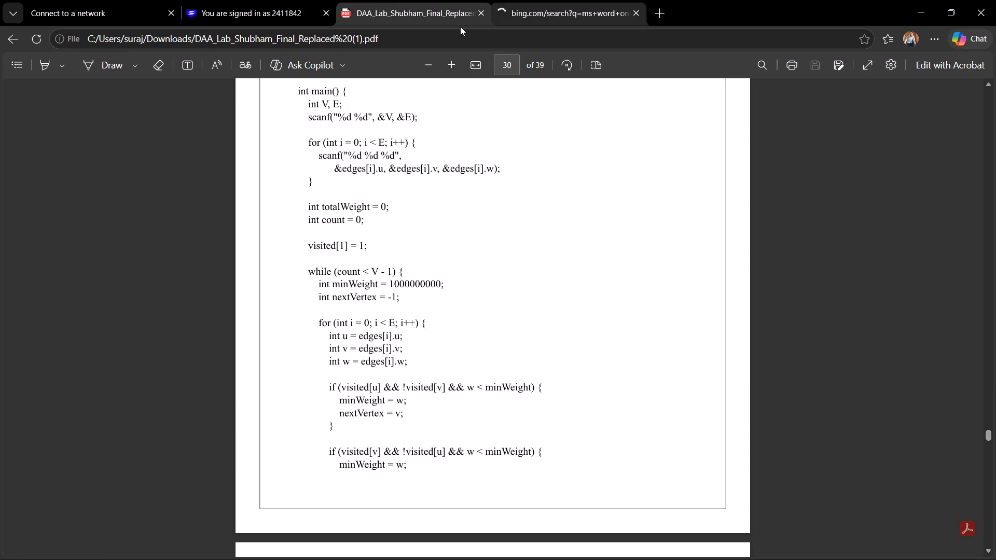
scroll(413, 218, up, 5)
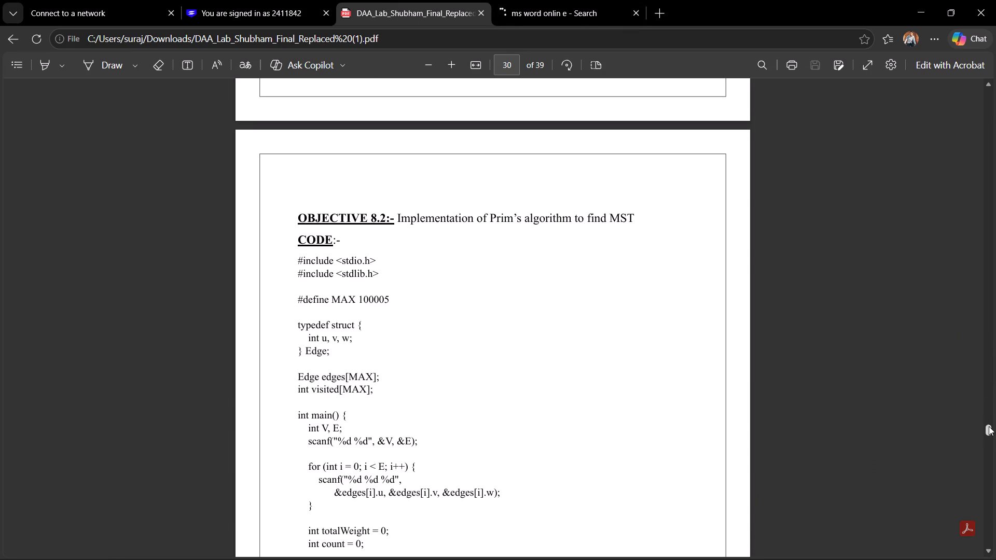
drag(989, 426, 995, 34)
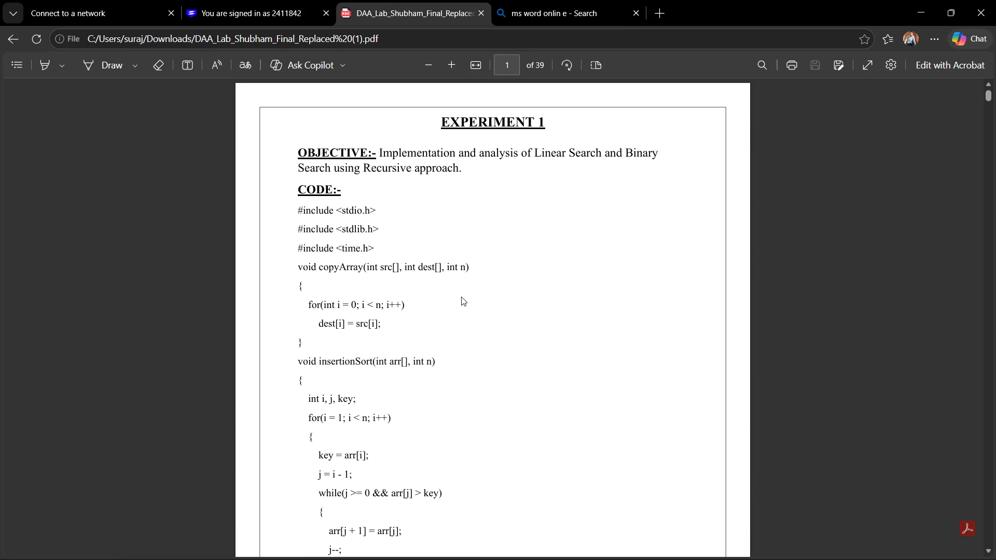
scroll(461, 297, down, 4)
scroll(461, 297, up, 1)
scroll(461, 297, down, 3)
scroll(461, 297, up, 1)
scroll(461, 297, down, 5)
scroll(461, 297, up, 1)
scroll(461, 297, down, 2)
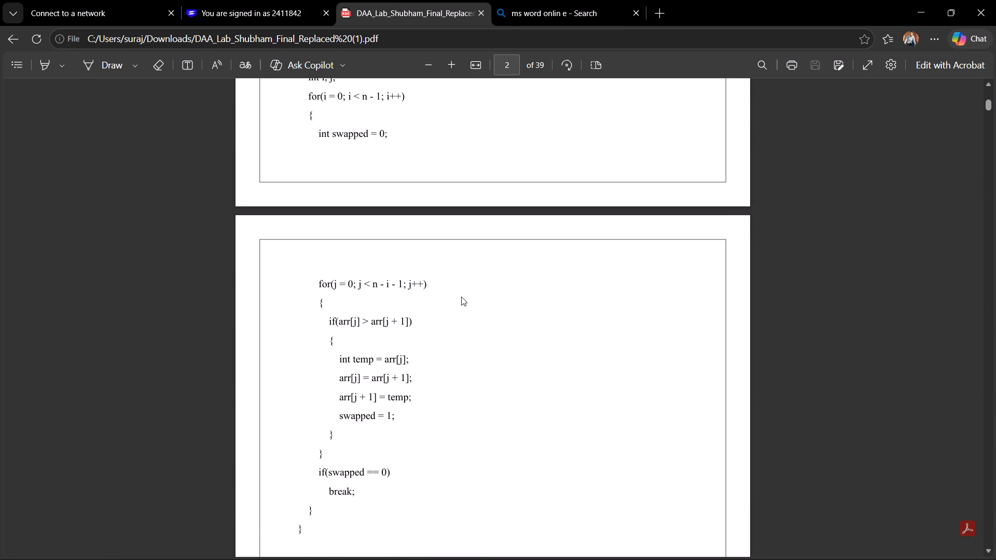
scroll(461, 297, down, 19)
scroll(461, 297, down, 8)
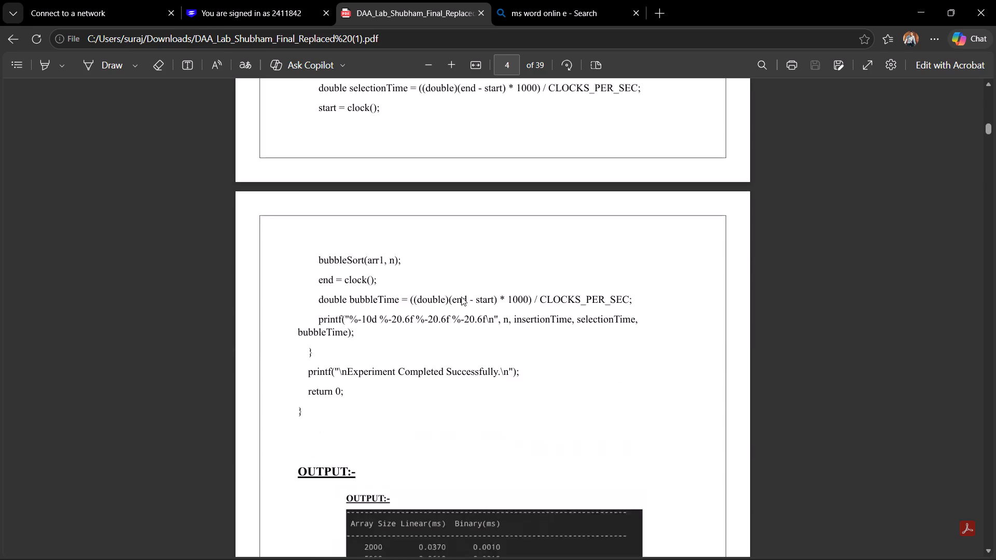
scroll(461, 297, down, 4)
scroll(461, 297, up, 1)
scroll(461, 297, down, 2)
Examine Experiment 2's sorting code and output, up to the start of Experiment 3 on page 9.
scroll(461, 297, down, 9)
scroll(461, 297, up, 1)
scroll(461, 297, down, 4)
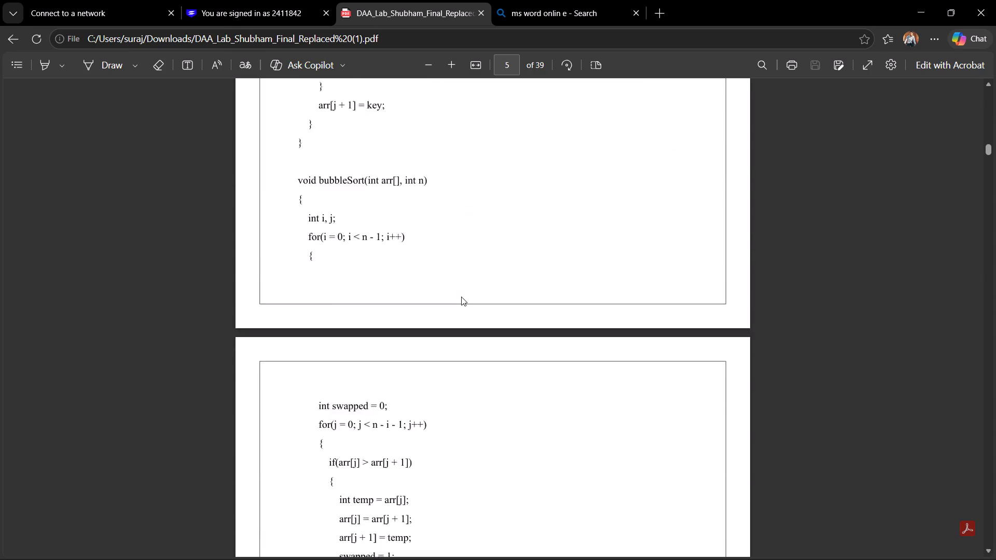
scroll(461, 297, down, 3)
scroll(461, 297, up, 1)
scroll(461, 297, down, 7)
scroll(461, 297, up, 1)
scroll(461, 297, down, 7)
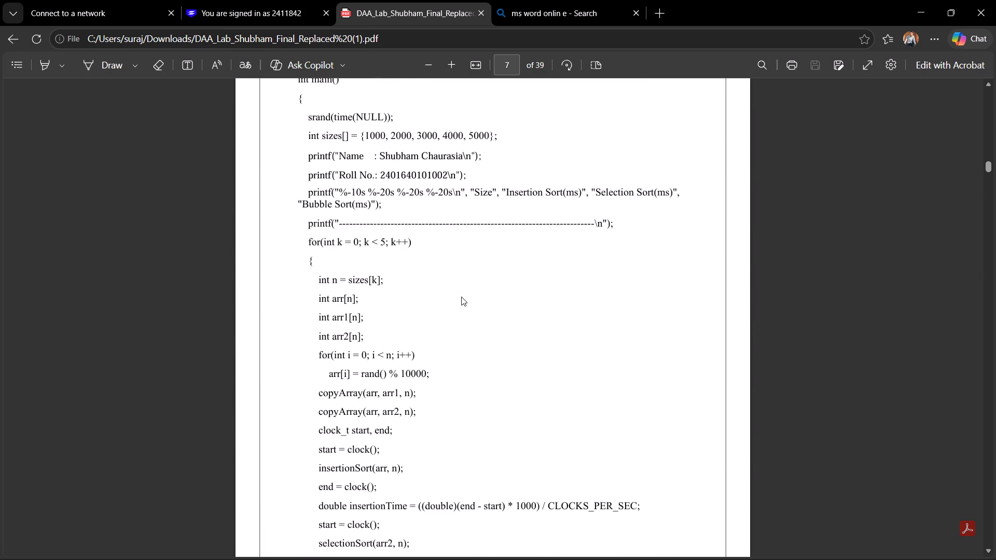
scroll(461, 297, down, 10)
scroll(461, 297, up, 1)
scroll(461, 297, down, 10)
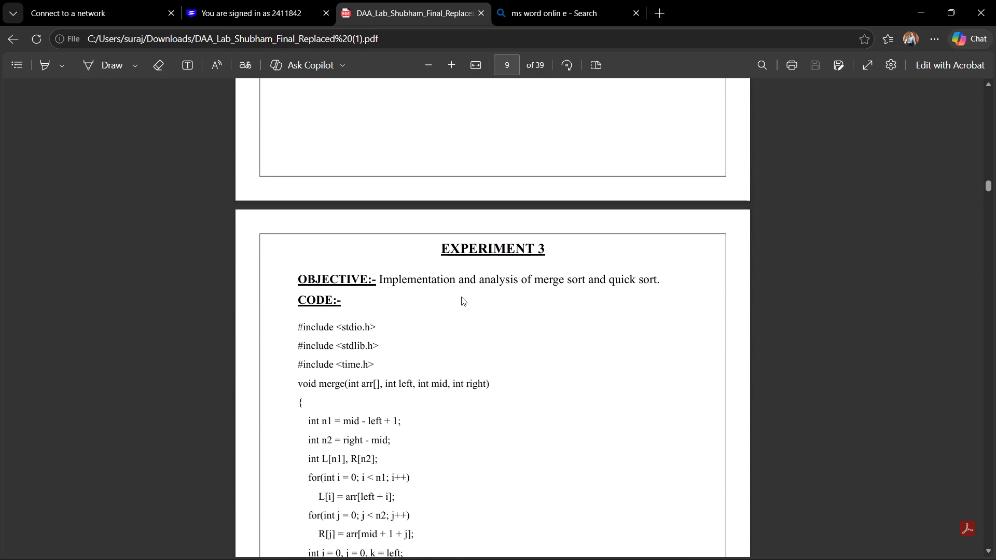
Skim Experiment 3 on merge sort and quick sort, up to the start of Experiment 4.
scroll(461, 297, down, 6)
scroll(461, 297, up, 1)
scroll(461, 297, down, 6)
middle_click(461, 297)
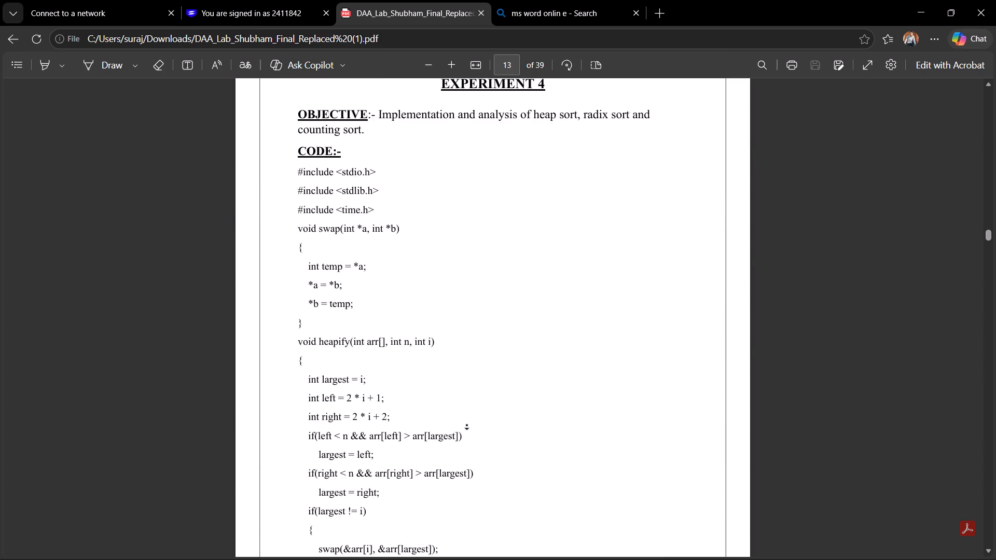
click(467, 425)
Review Experiment 4's heap, counting and radix sort code on pages 13 to 16.
scroll(467, 426, down, 1)
scroll(467, 426, up, 1)
scroll(467, 426, down, 1)
scroll(467, 426, up, 2)
scroll(467, 426, down, 1)
scroll(467, 426, up, 3)
scroll(466, 311, up, 4)
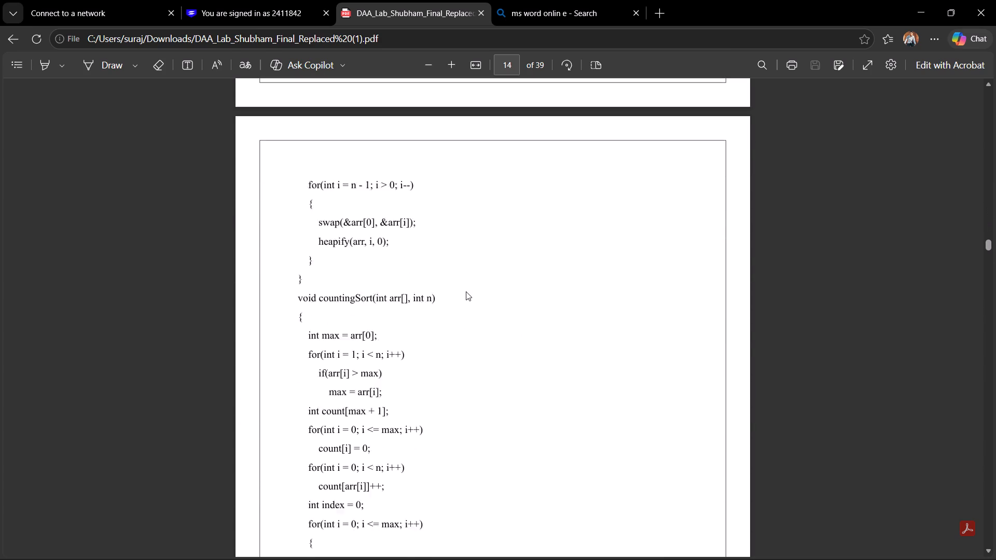
scroll(466, 291, up, 9)
scroll(466, 291, down, 7)
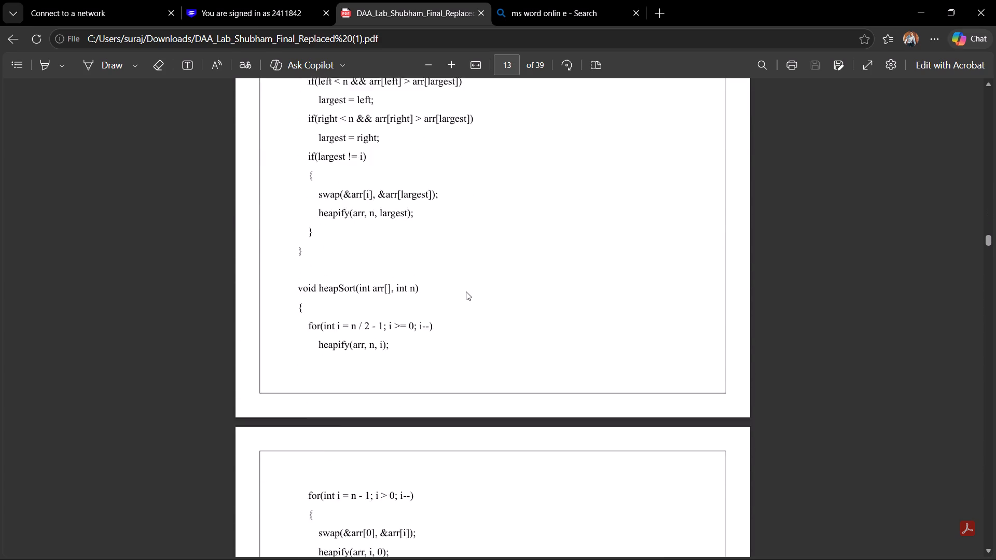
scroll(466, 291, down, 10)
scroll(466, 291, up, 1)
scroll(466, 291, down, 10)
scroll(466, 291, up, 1)
scroll(466, 291, down, 2)
scroll(466, 291, up, 1)
scroll(466, 291, down, 1)
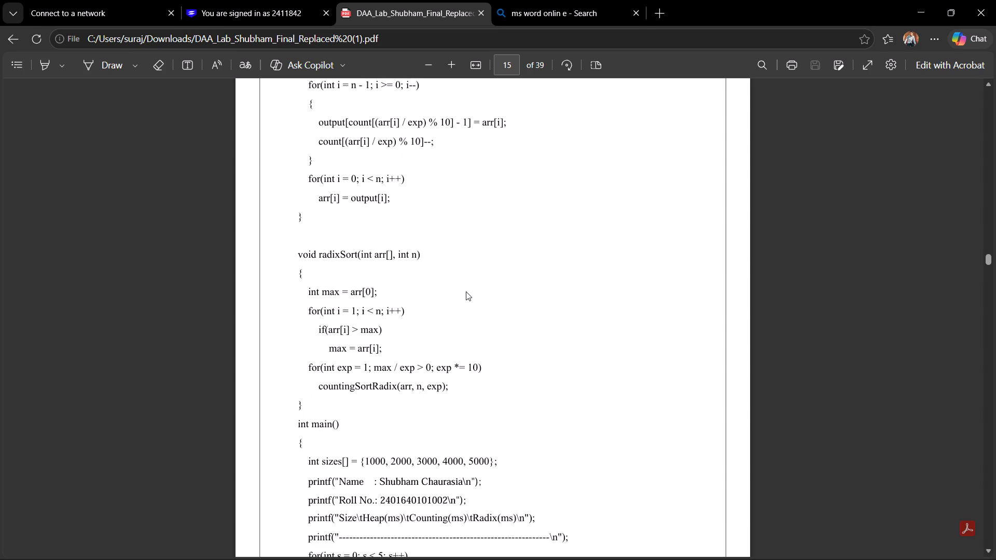
scroll(466, 291, down, 7)
scroll(466, 291, up, 1)
scroll(466, 291, down, 14)
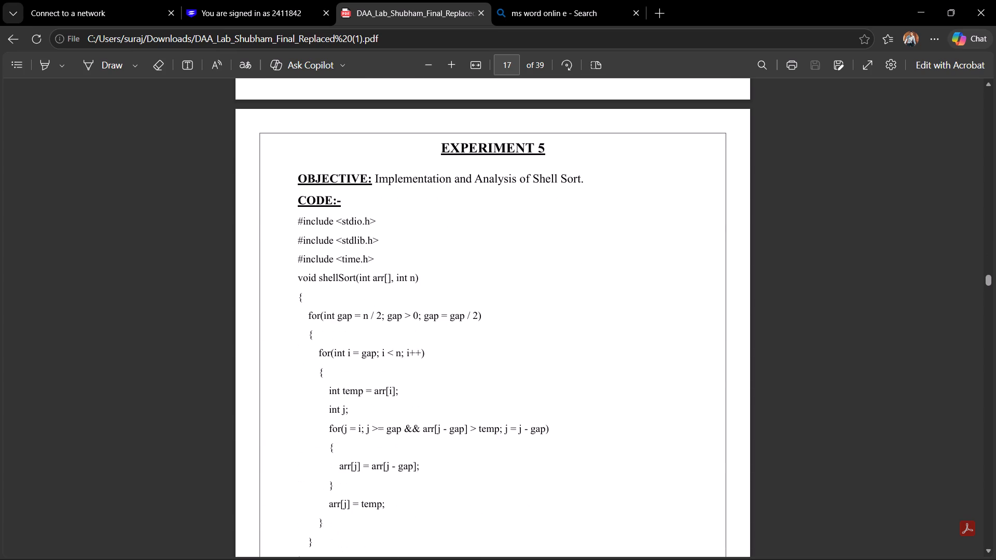
Review Experiment 5's shell sort code and output, up to the start of Experiment 6 on page 19.
scroll(462, 296, down, 6)
scroll(462, 296, up, 2)
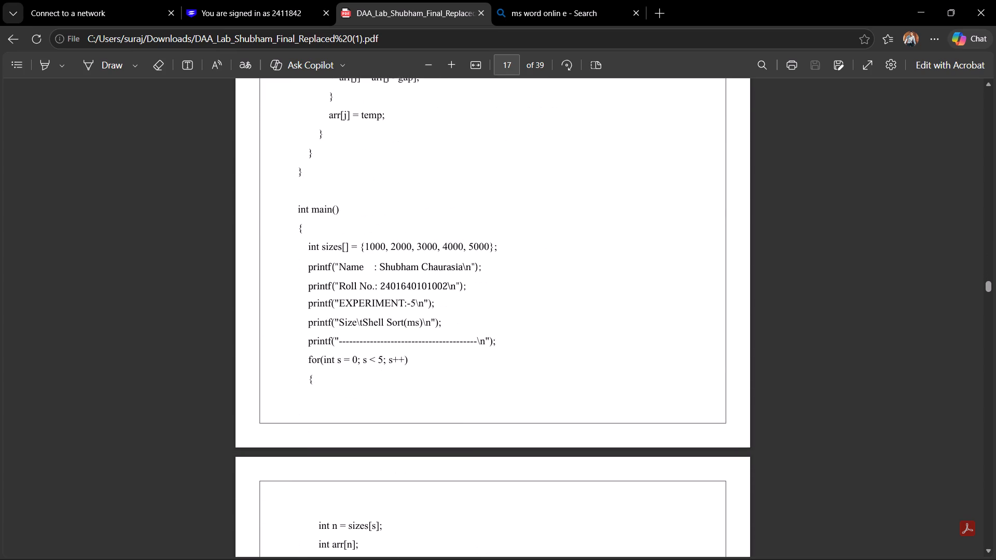
scroll(462, 296, up, 4)
scroll(462, 297, down, 14)
scroll(462, 297, up, 1)
scroll(462, 297, down, 3)
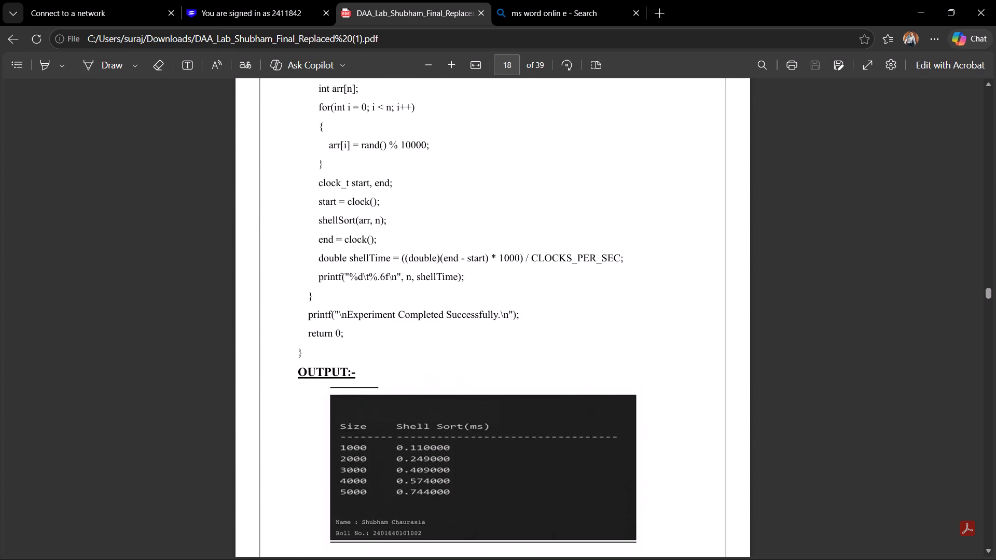
scroll(462, 297, down, 8)
Open the Microsoft Word for the Web site from the "ms word onlin e" search results.
click(546, 0)
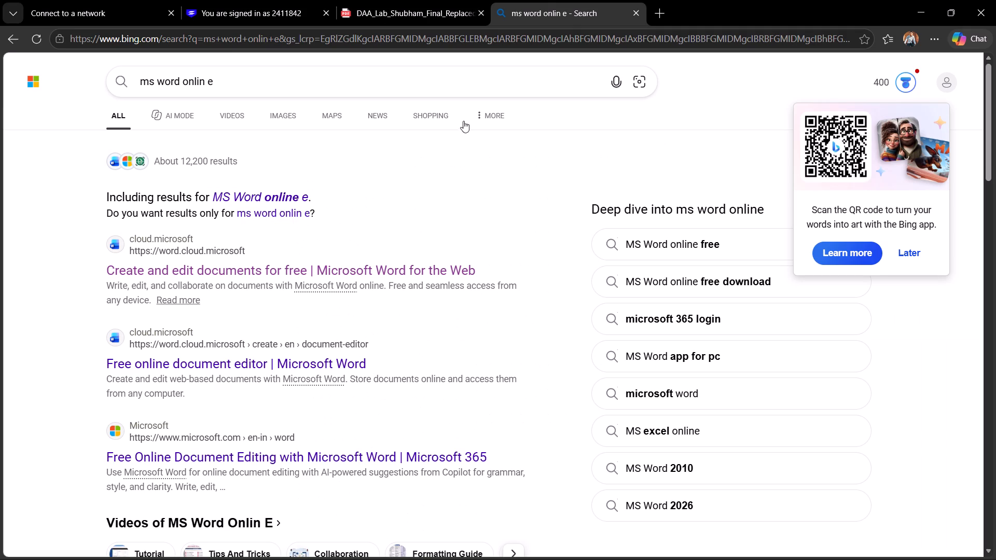
click(164, 247)
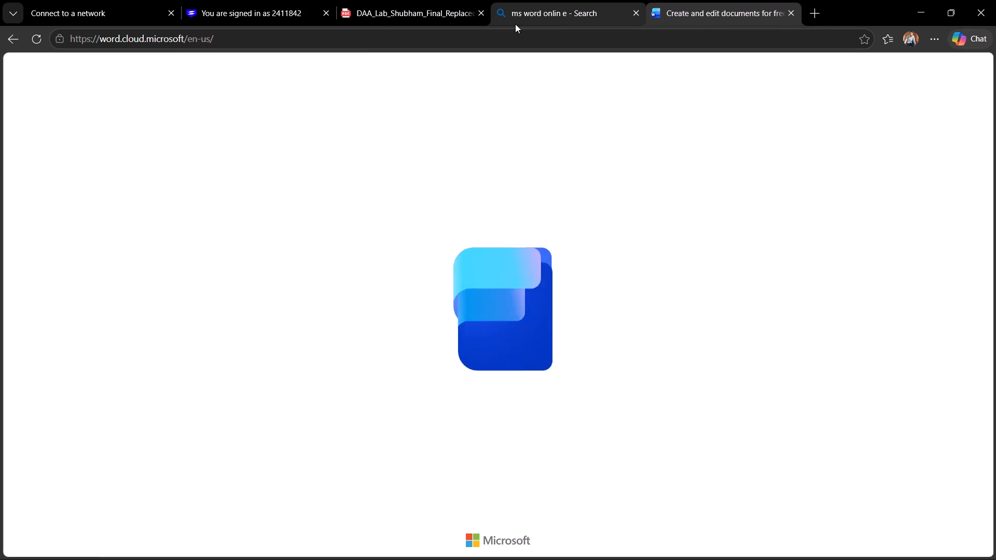
click(381, 4)
click(506, 0)
click(702, 0)
click(425, 9)
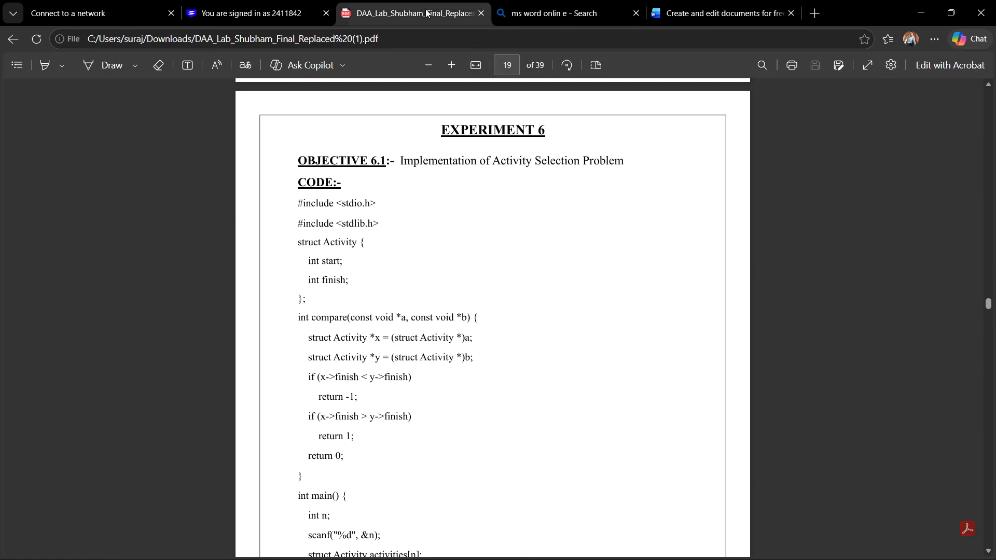
click(599, 9)
click(737, 8)
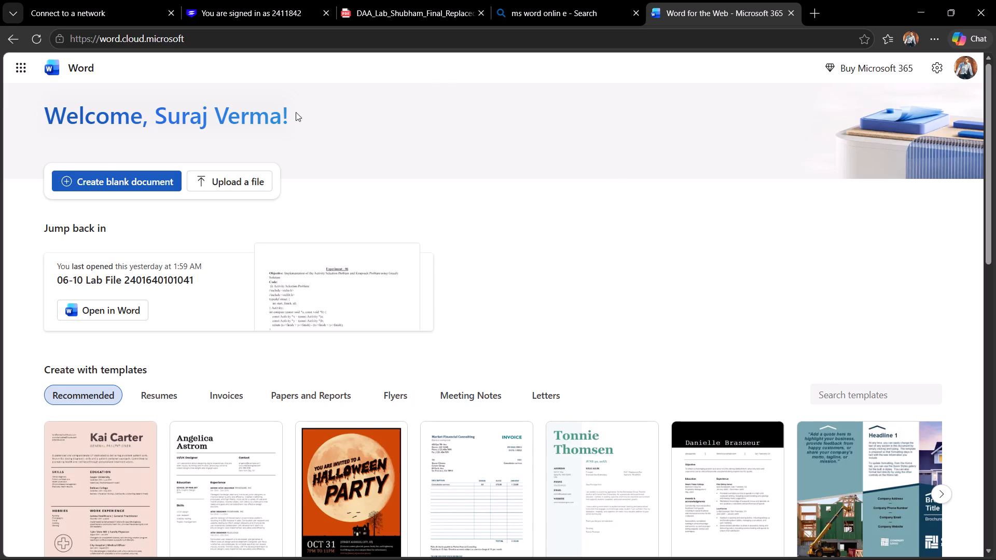
Open the recent document 06-10 Lab File in Word for the Web.
scroll(221, 300, down, 2)
click(186, 141)
click(121, 189)
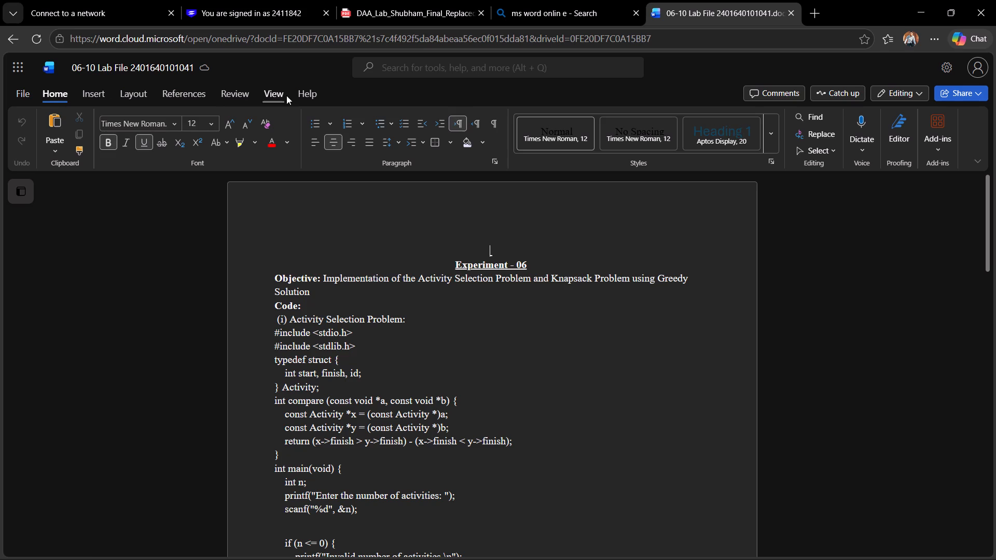
click(304, 206)
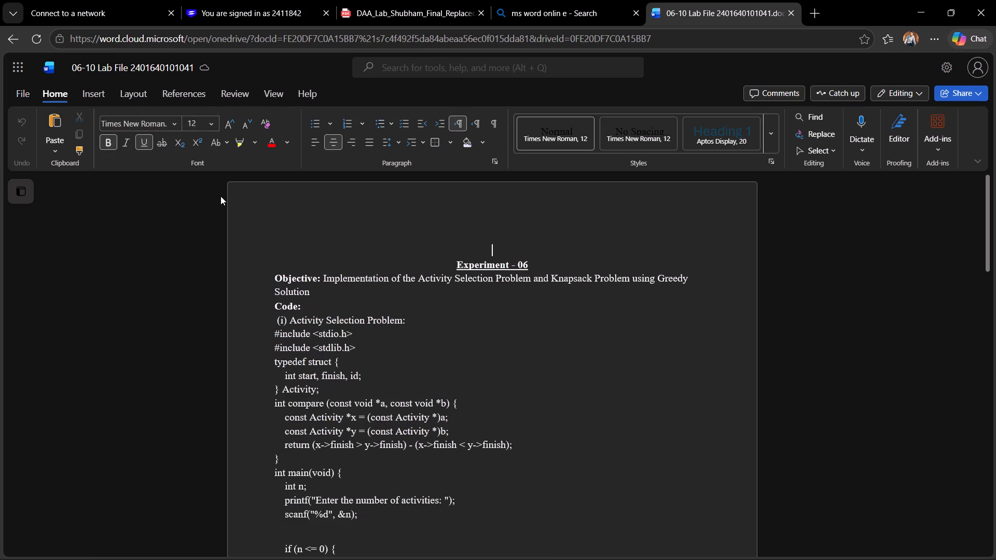
scroll(379, 267, up, 2)
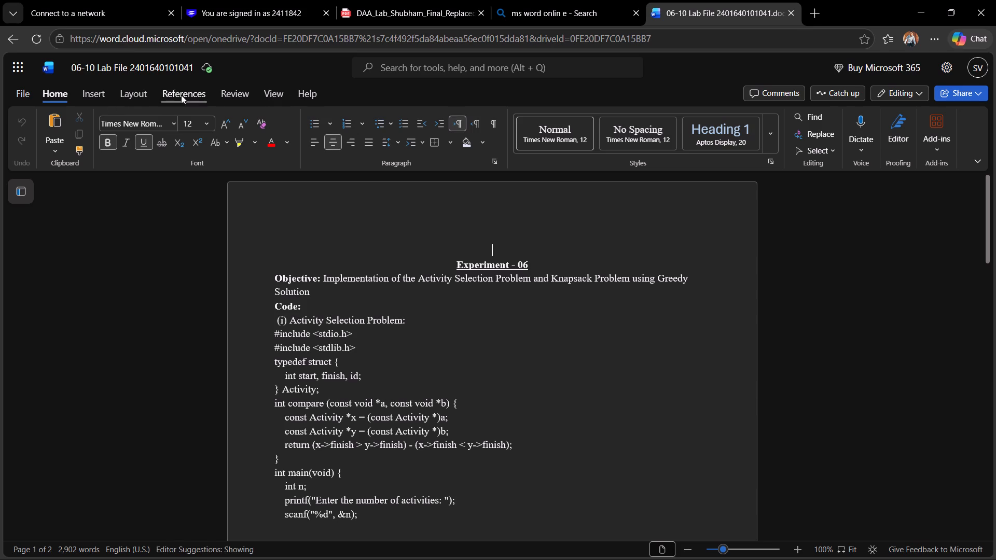
Add a full box page border to the lab file's pages.
click(142, 97)
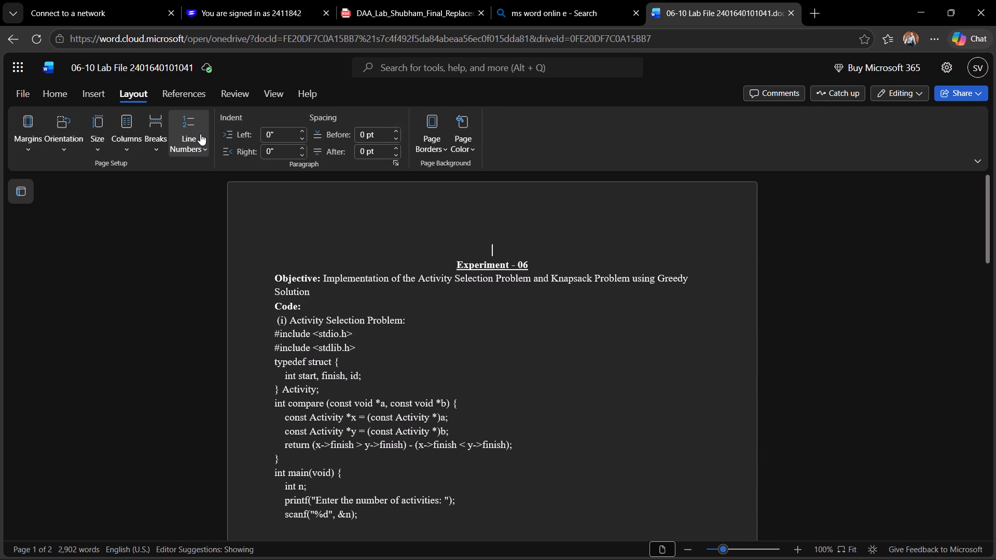
click(437, 132)
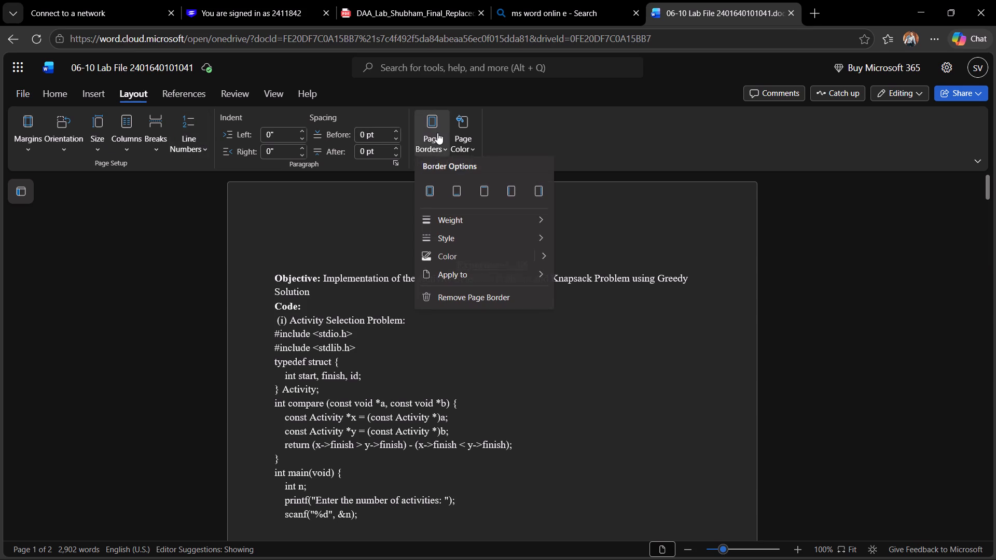
click(432, 194)
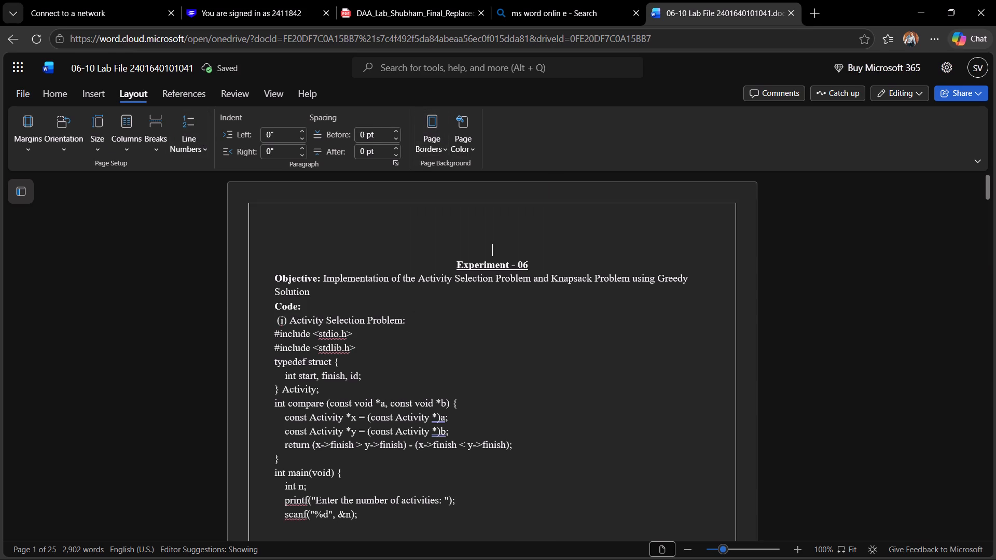
Remove the extra blank line above the "Experiment - 06" heading on page 1.
key(BackSpace)
key(BackSpace)
key(Down)
key(Left)
key(Left)
key(Left)
key(Left)
key(Left)
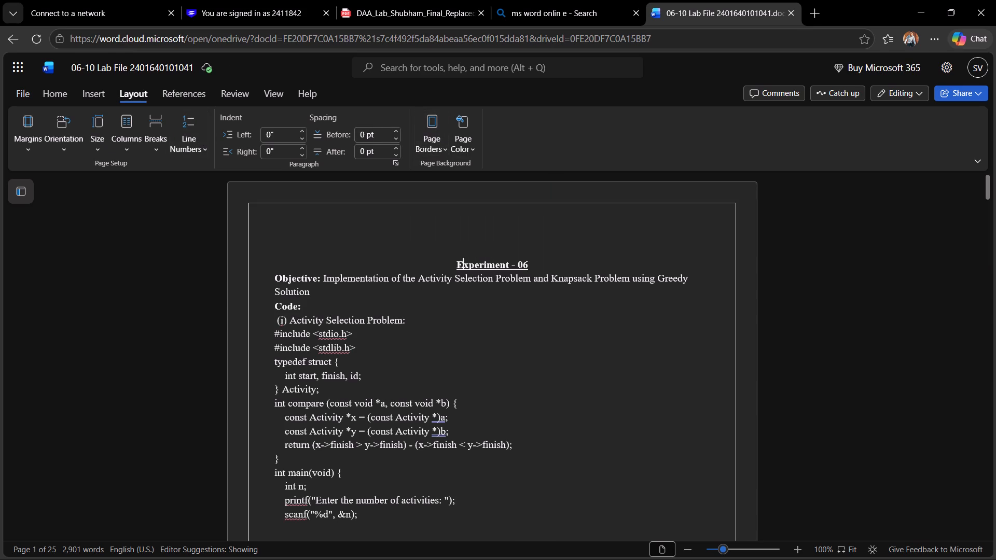
key(Left)
key(BackSpace)
key(BackSpace)
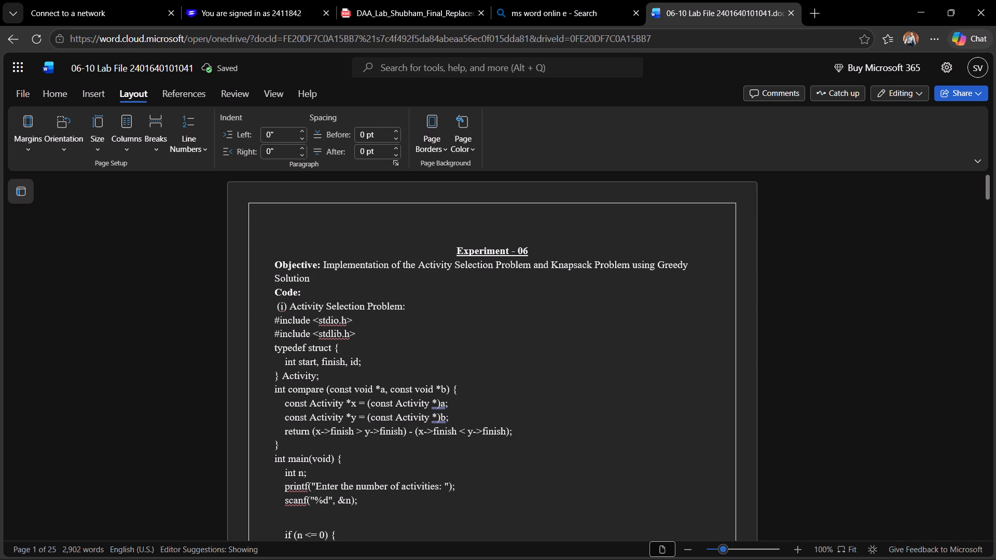
Look through the lab file to its last page to check the page border, and return to page 1.
scroll(423, 406, down, 3)
scroll(410, 374, up, 3)
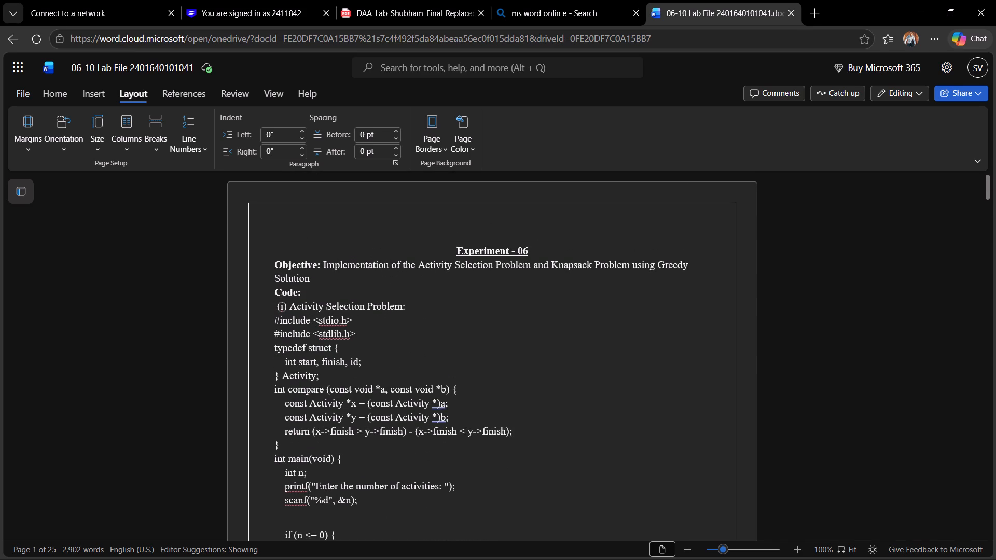
scroll(337, 286, down, 6)
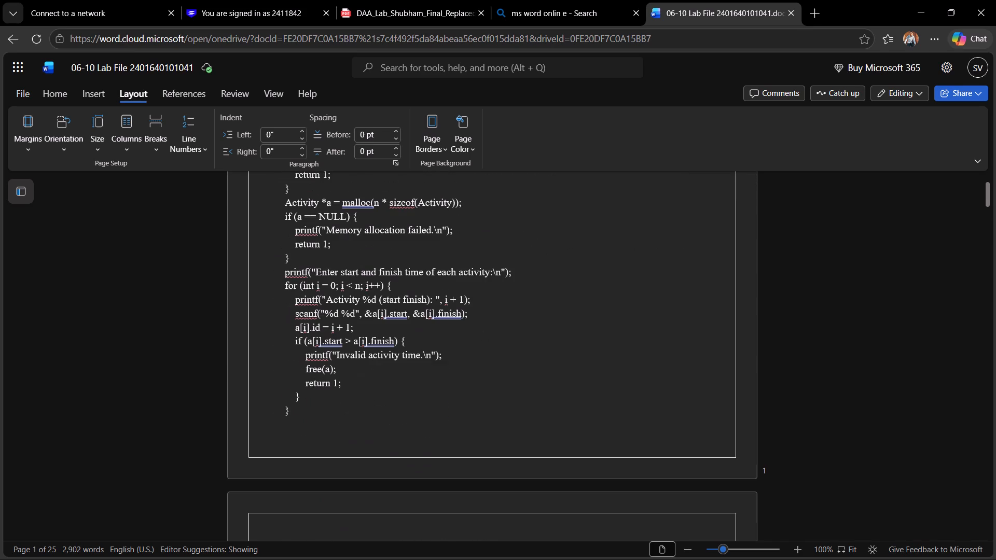
drag(990, 193, 995, 559)
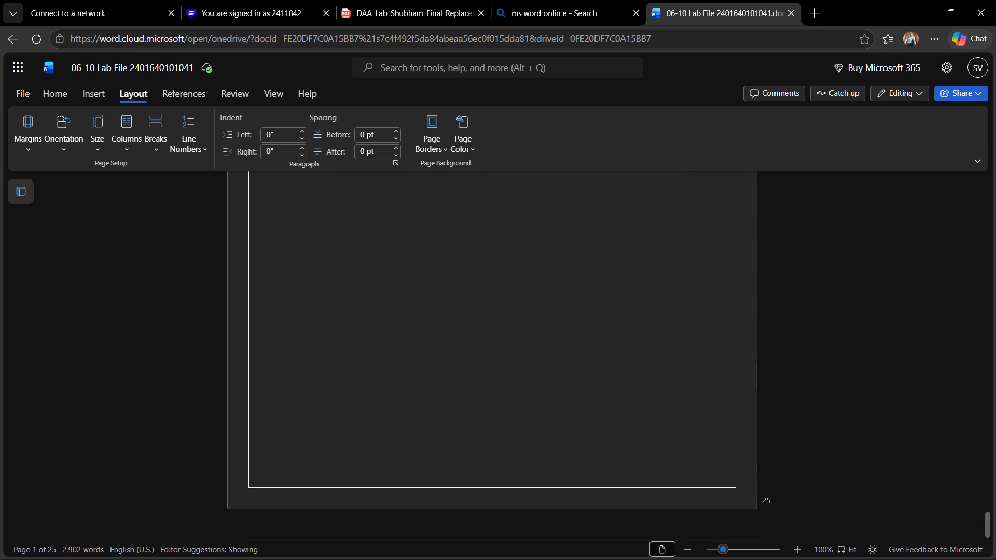
drag(995, 559, 959, 199)
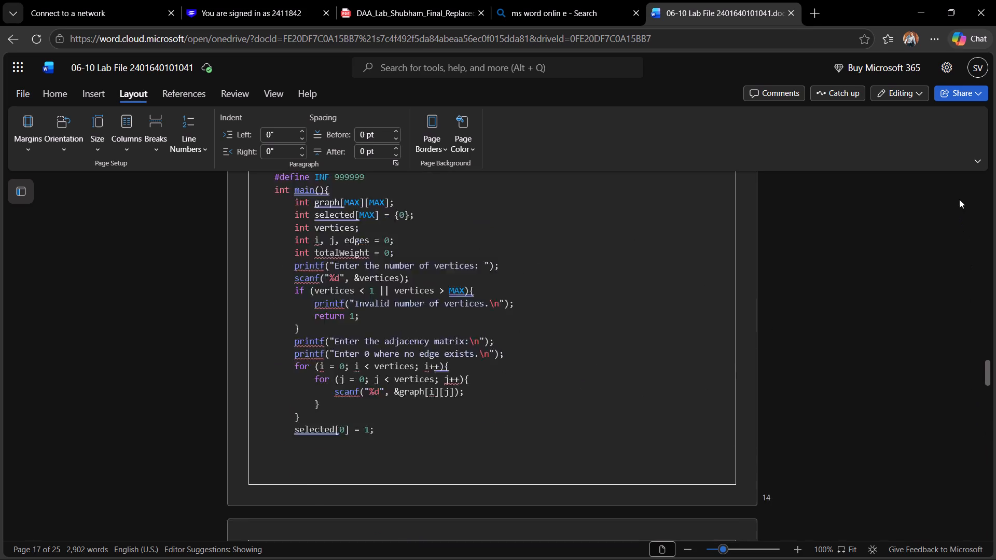
drag(959, 199, 961, 168)
Copy the "OBJECTIVE 6.1:- Implementation of Activity Selection Problem" line from the DAA lab PDF over the Objective paragraph in the Word file.
click(395, 0)
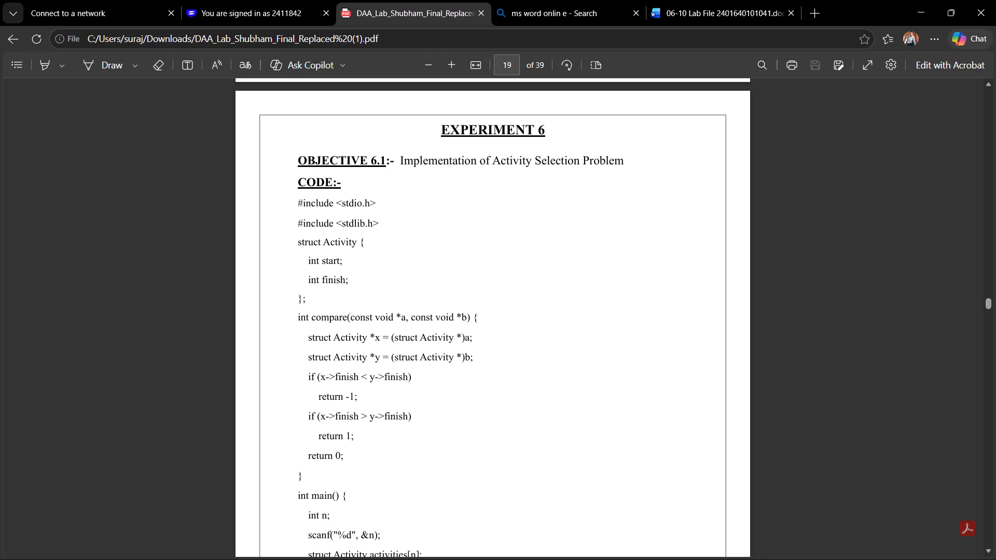
drag(294, 158, 631, 156)
key(ctrl+c)
key(ctrl+c)
key(ctrl+c)
click(671, 0)
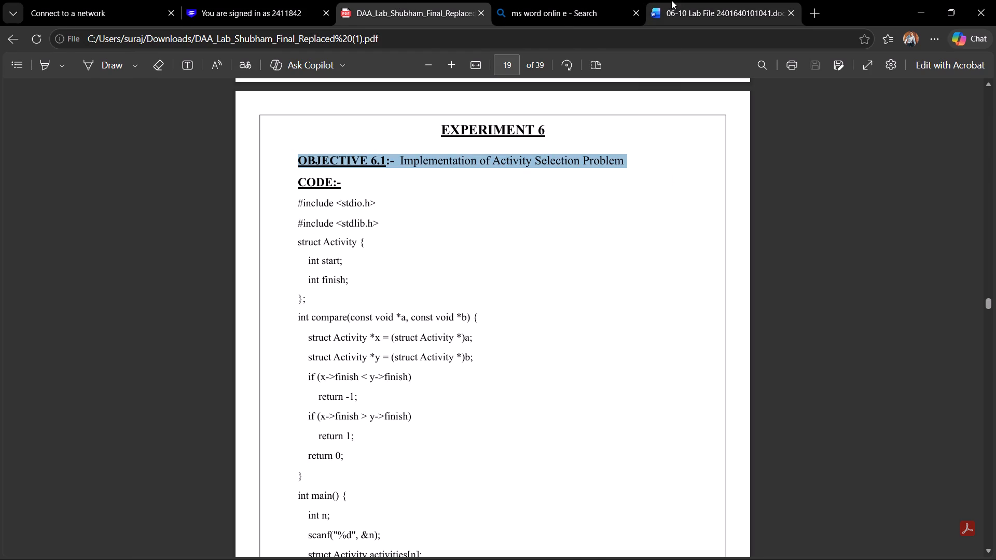
drag(272, 262, 314, 285)
key(ctrl+v)
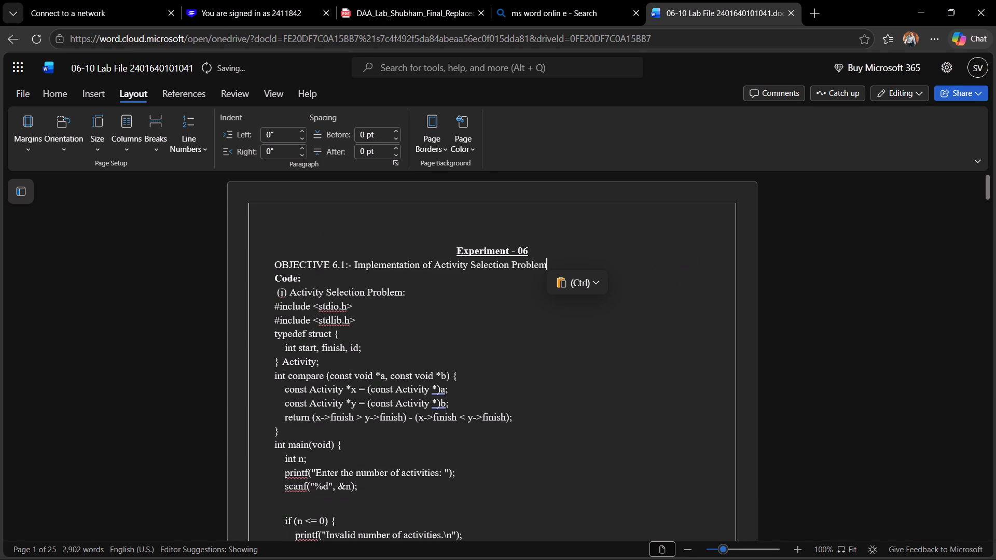
Bold the "OBJECTIVE 6.1:-" label and accept the suggested spacing "6.1: -".
click(414, 2)
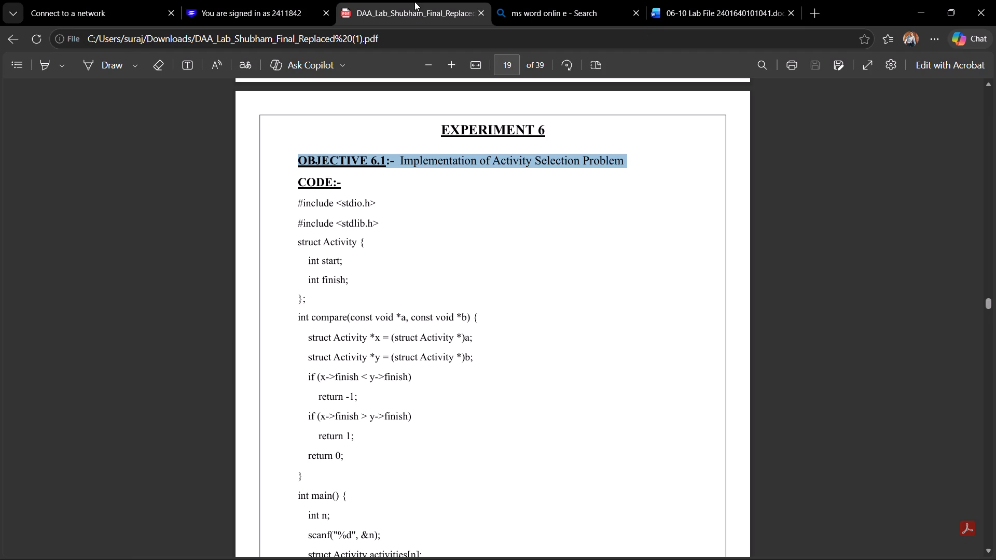
click(671, 0)
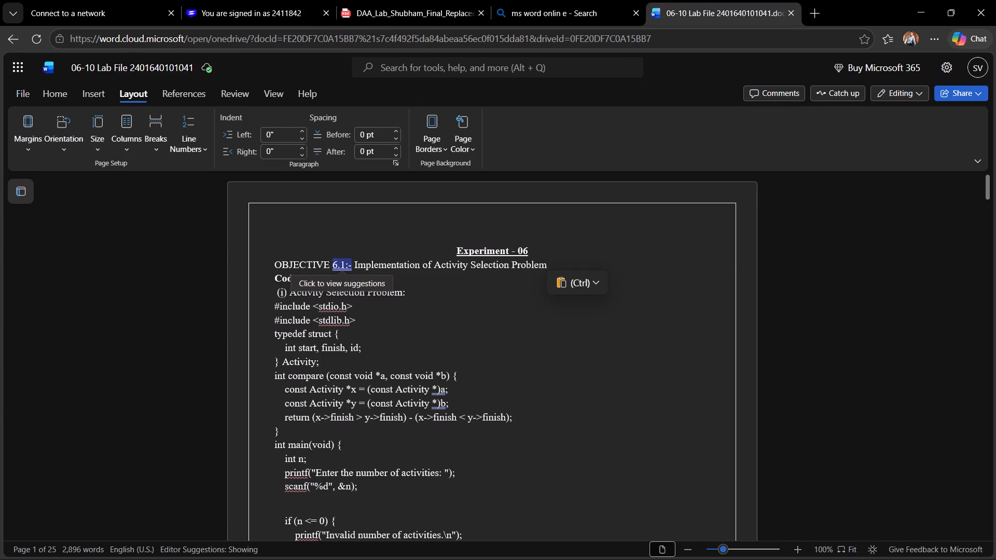
drag(354, 269, 278, 261)
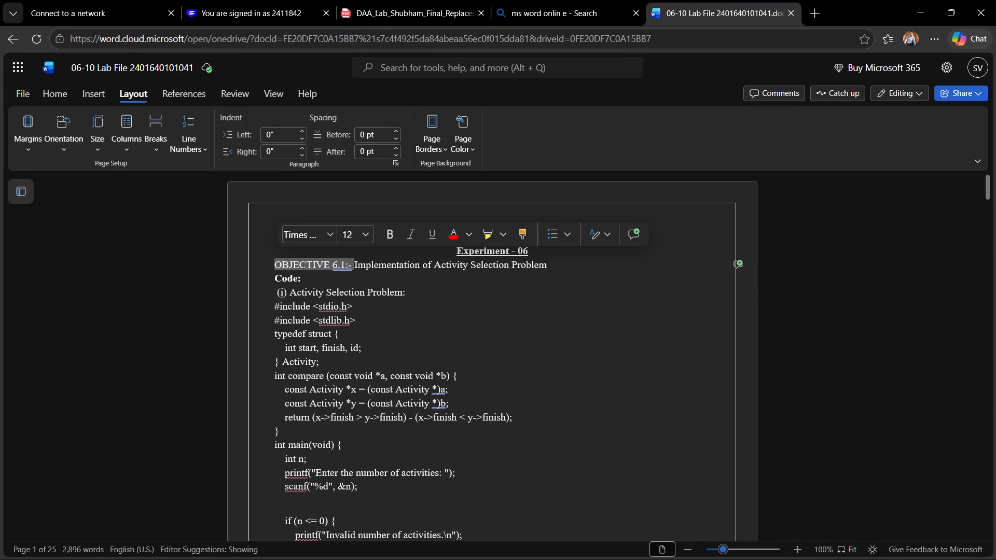
click(382, 230)
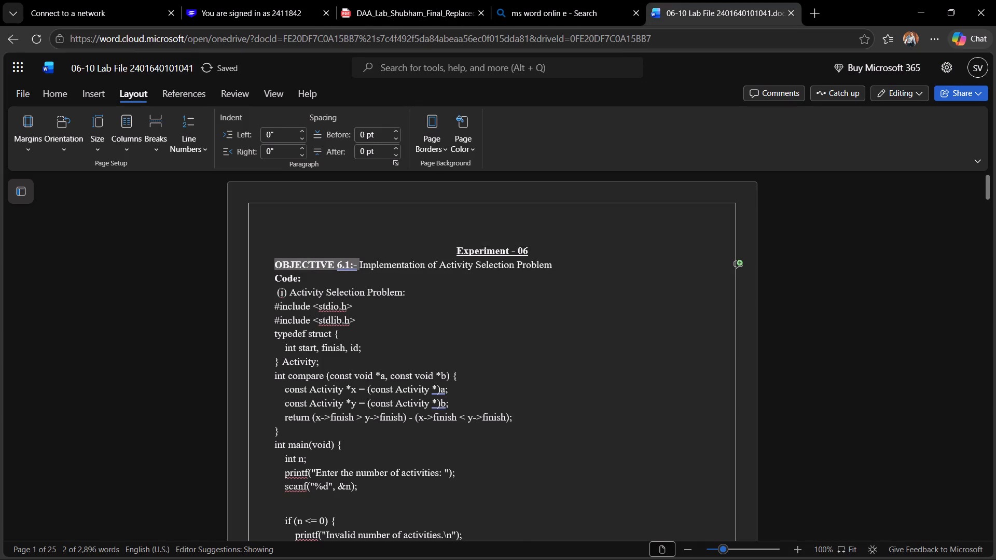
click(340, 264)
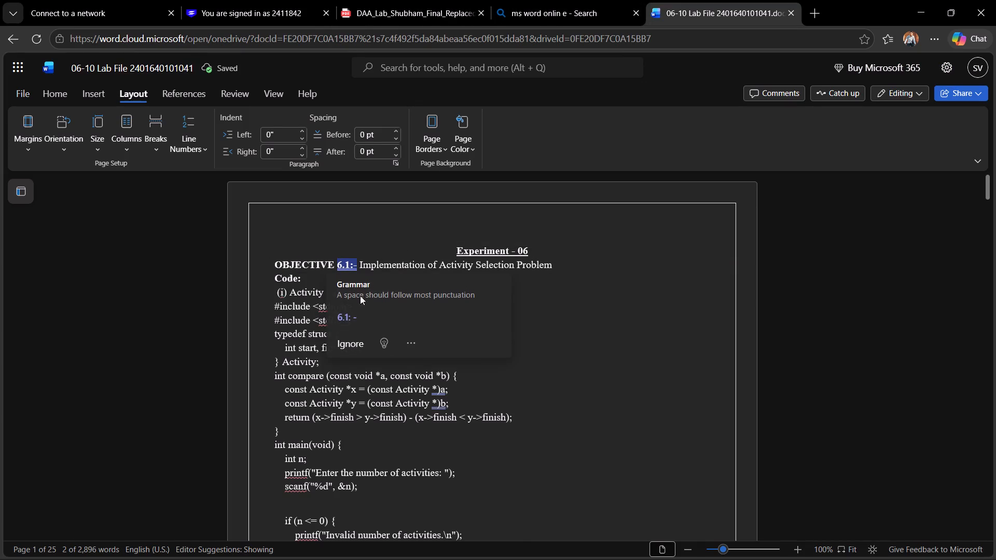
click(362, 318)
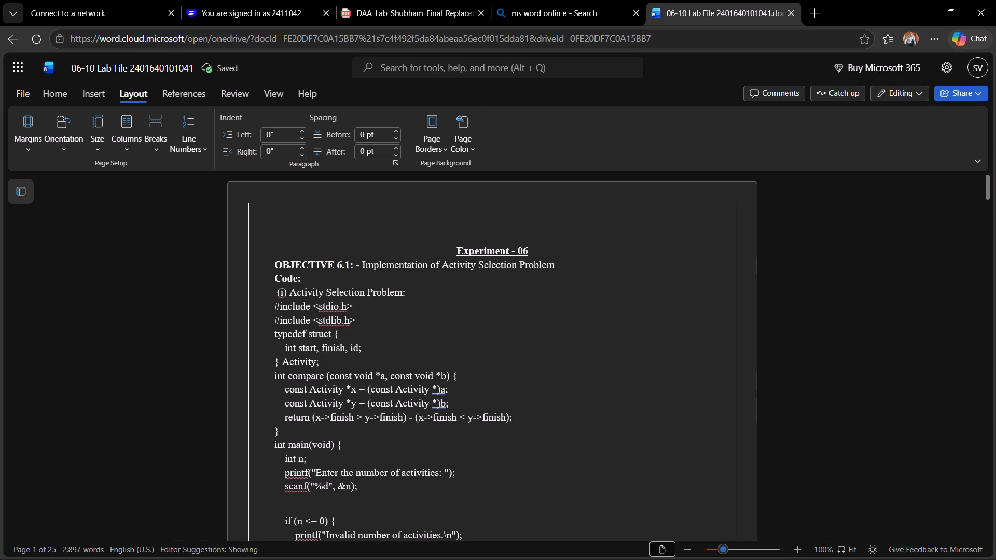
Underline the "OBJECTIVE 6.1: -" label to match the PDF's formatting.
click(393, 22)
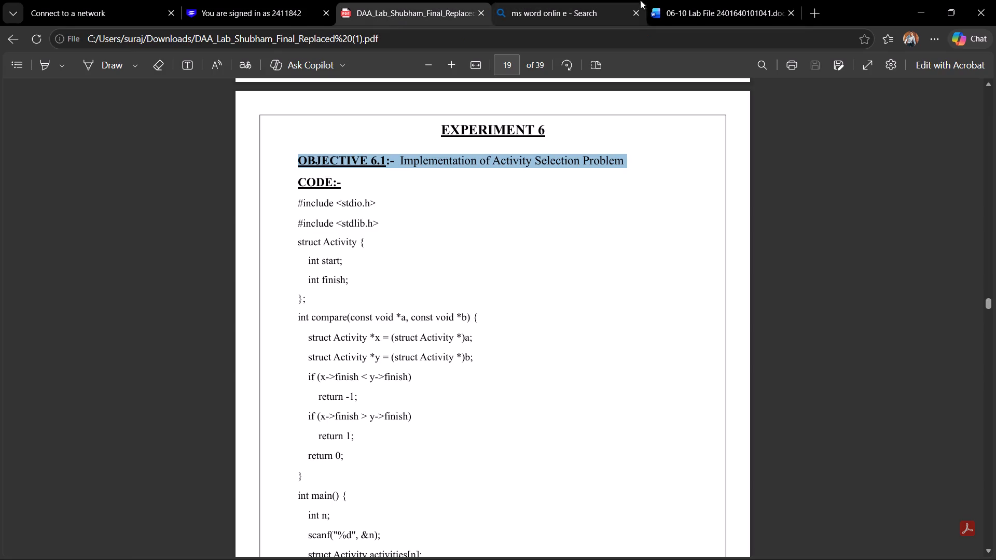
click(670, 3)
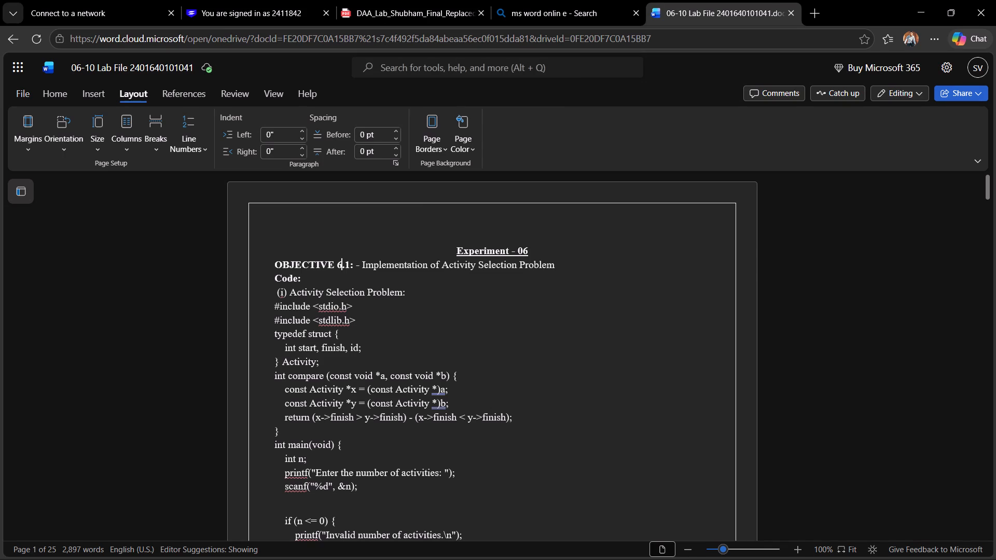
drag(274, 261, 361, 268)
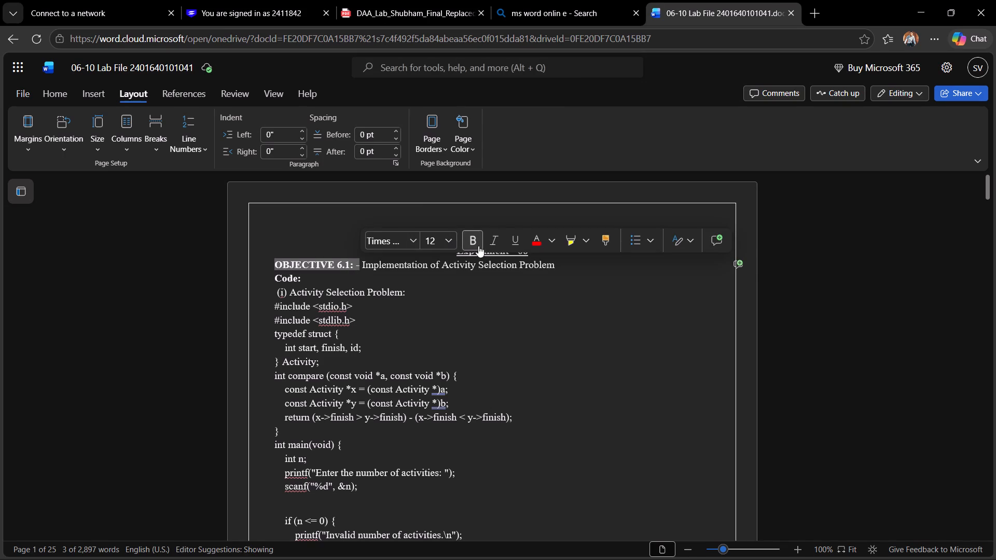
click(513, 240)
click(445, 0)
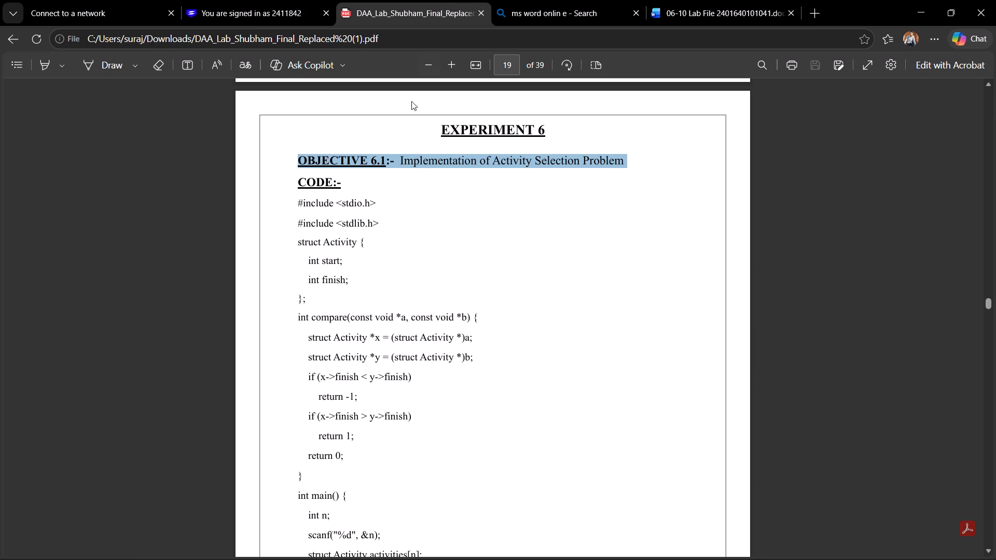
click(708, 0)
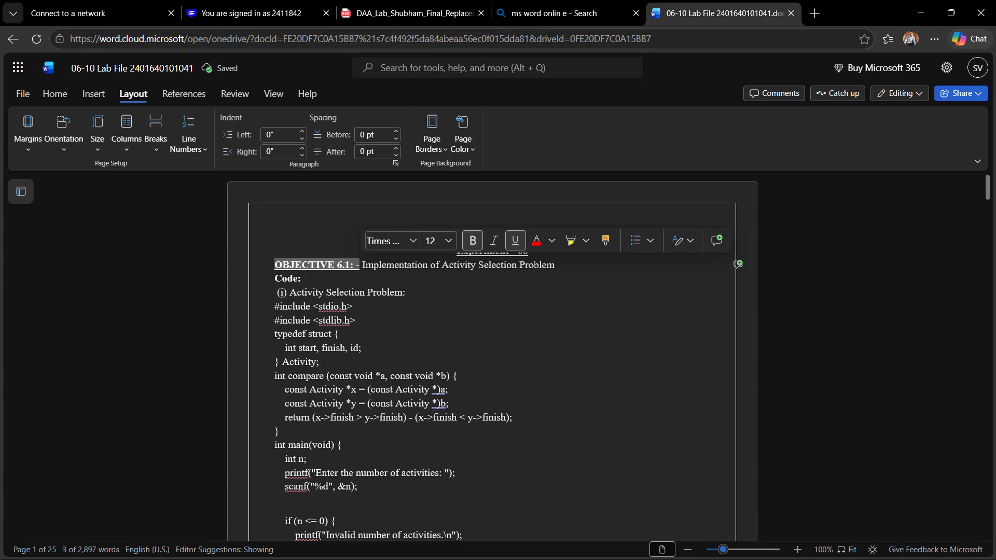
Retype the "Code:" label below the objective line as "CODE :".
click(314, 271)
click(305, 279)
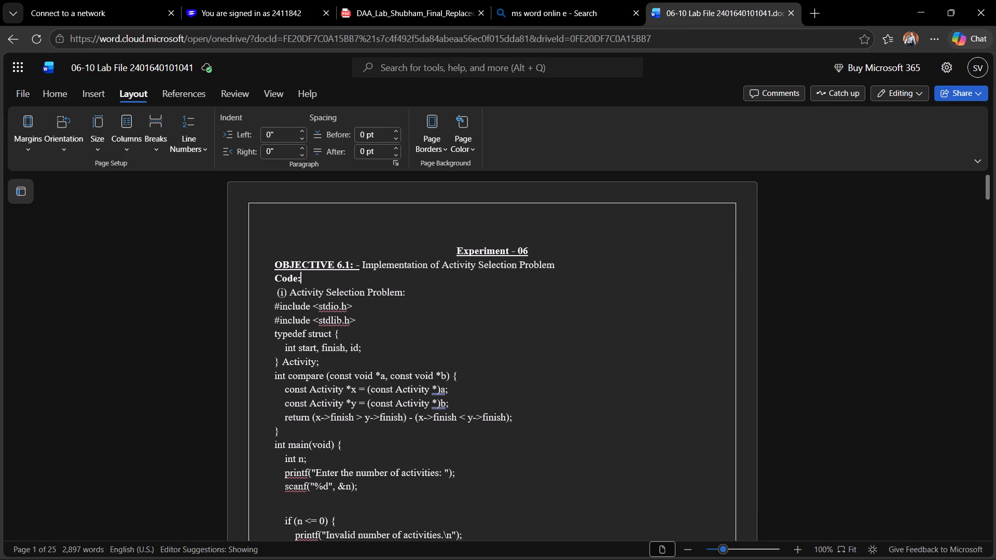
key(BackSpace)
key(BackSpace)
key(BackSpace)
key(BackSpace)
key(shift+o)
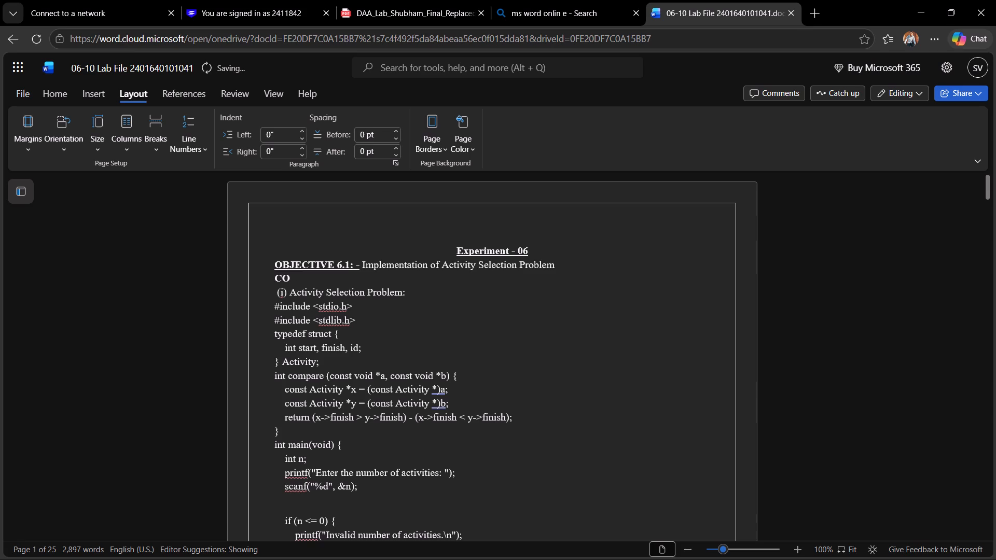
text(DE)
key(space)
key(shift+colon)
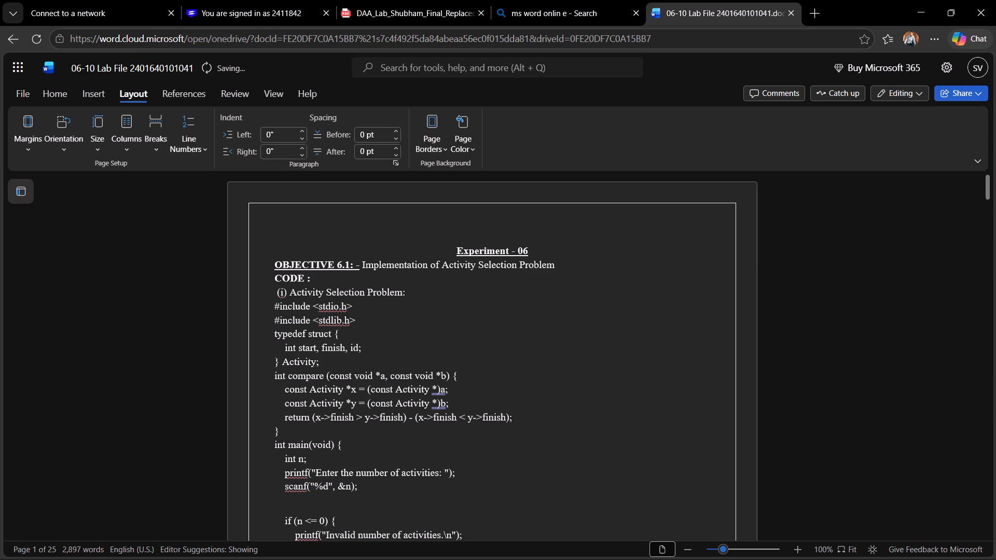
Delete the hyphen after "OBJECTIVE 6.1:" and remove the underline from the label's colon.
click(360, 263)
key(BackSpace)
key(space)
key(BackSpace)
key(BackSpace)
key(space)
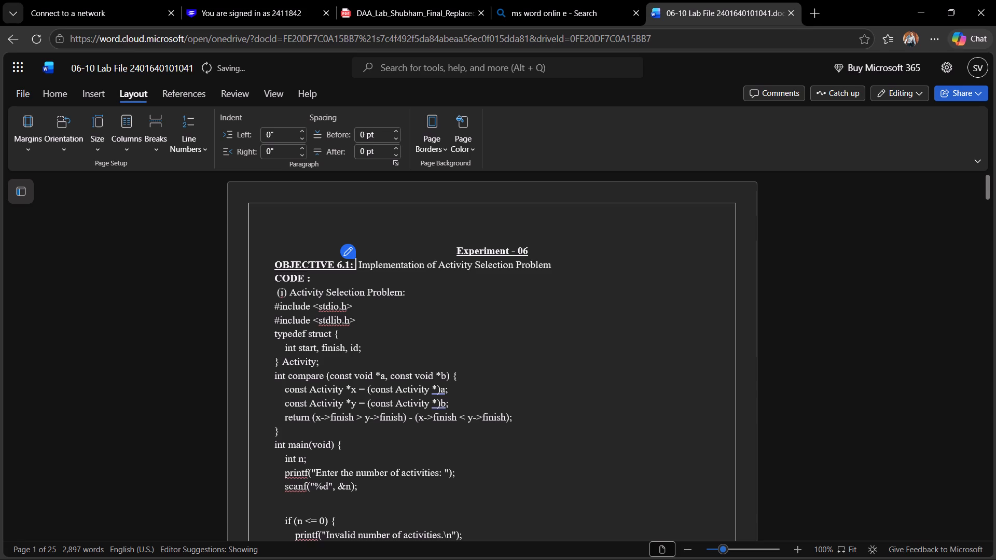
double_click(355, 264)
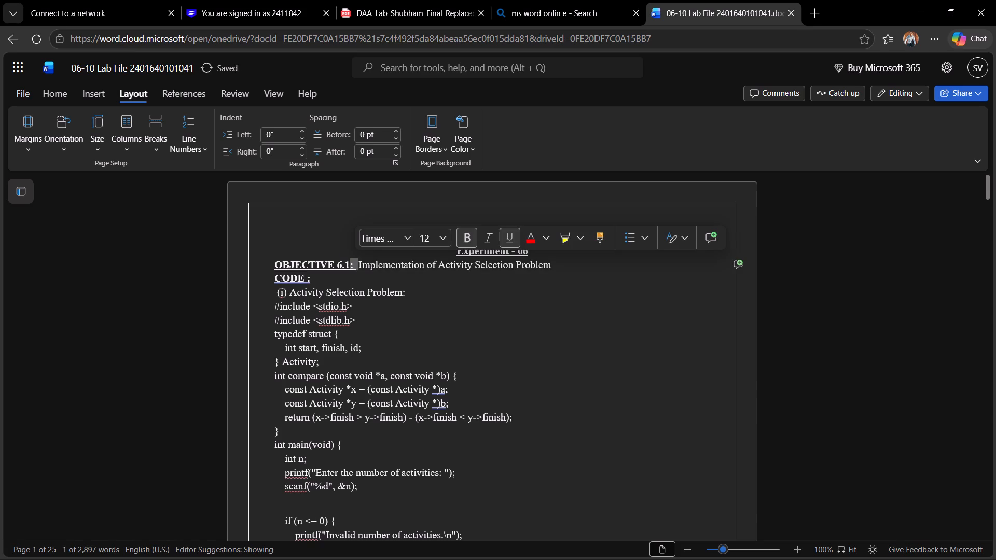
click(511, 240)
Apply the suggested correction "CODE:" to the code label and underline it.
click(342, 284)
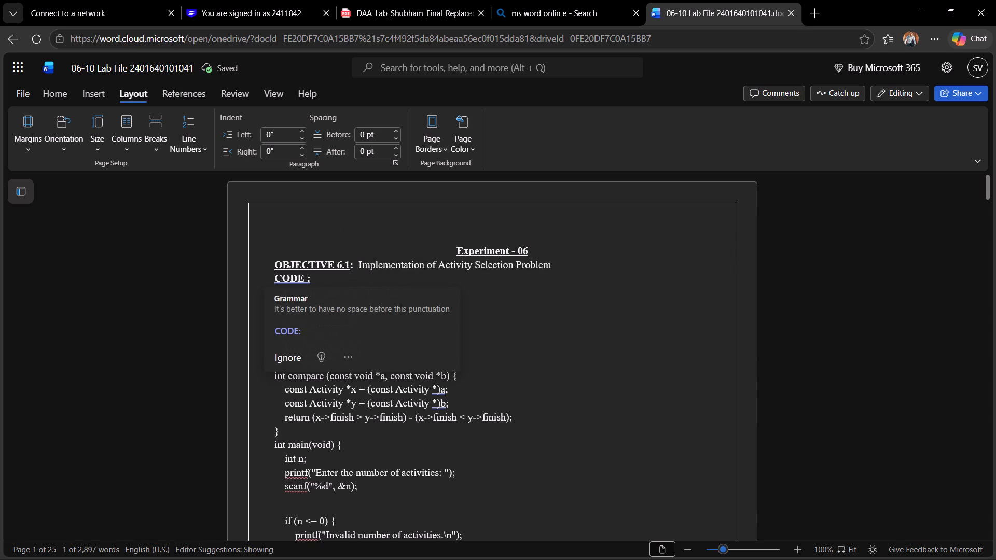
click(297, 330)
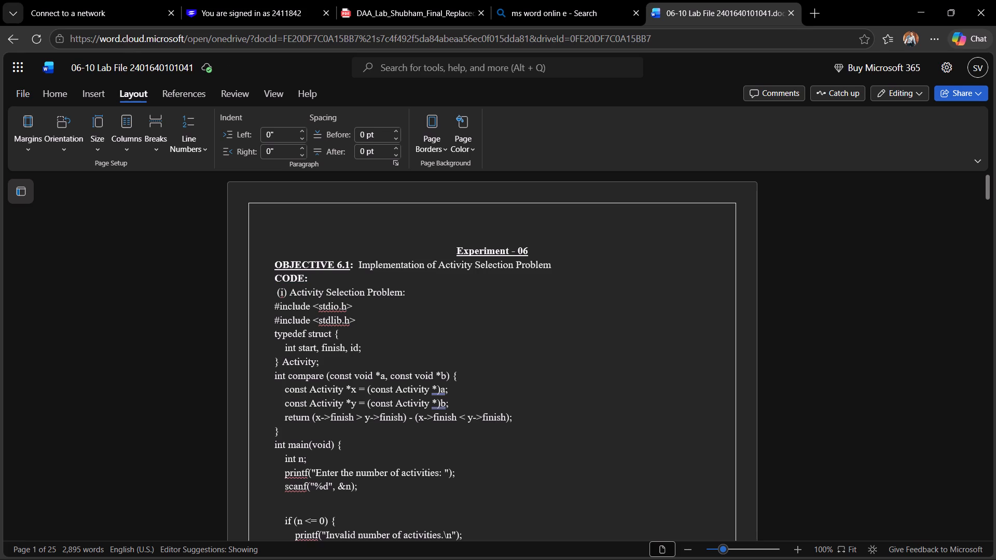
drag(313, 278, 268, 281)
drag(268, 281, 265, 281)
click(420, 256)
click(416, 278)
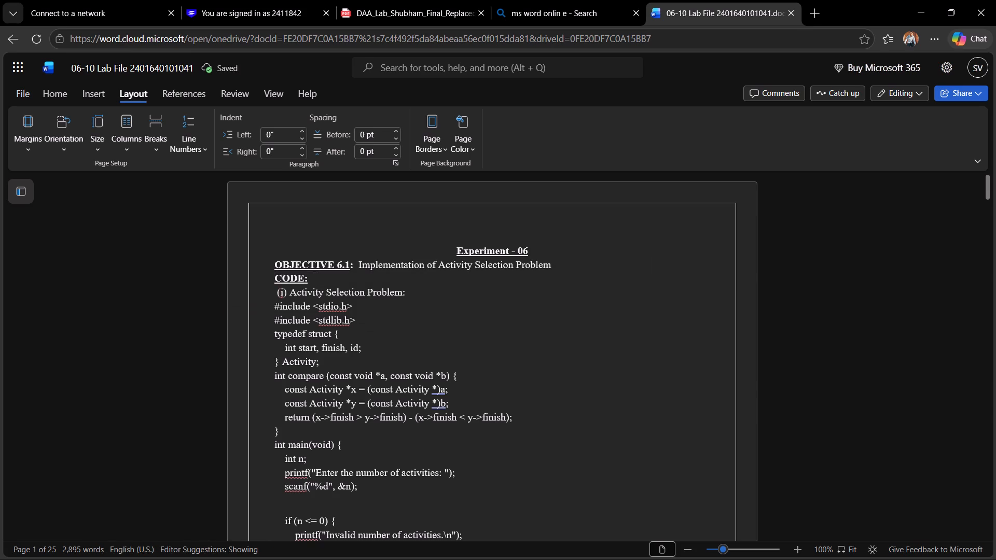
Delete the "(i) Activity Selection Problem:" line below the CODE label on the first page.
drag(418, 291, 401, 287)
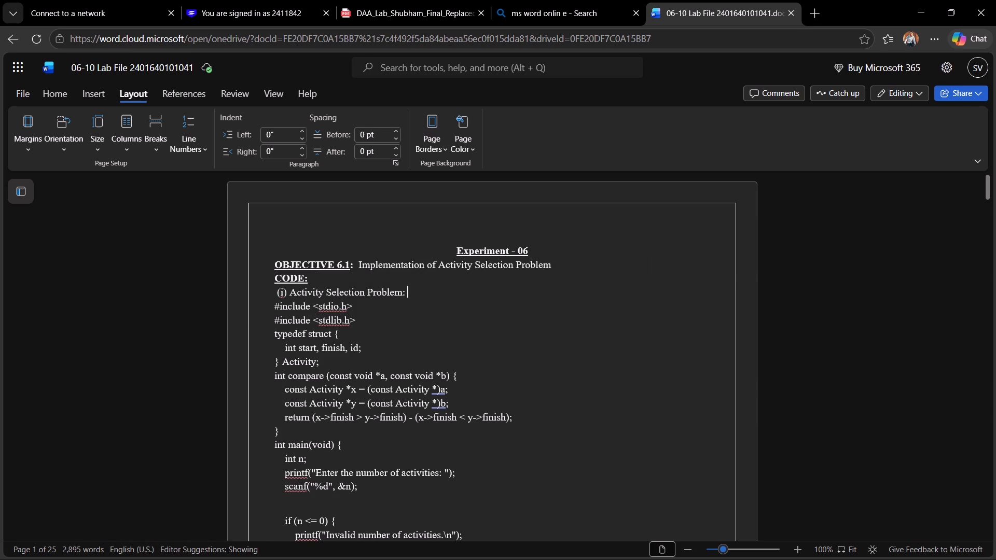
drag(401, 287, 395, 283)
key(BackSpace)
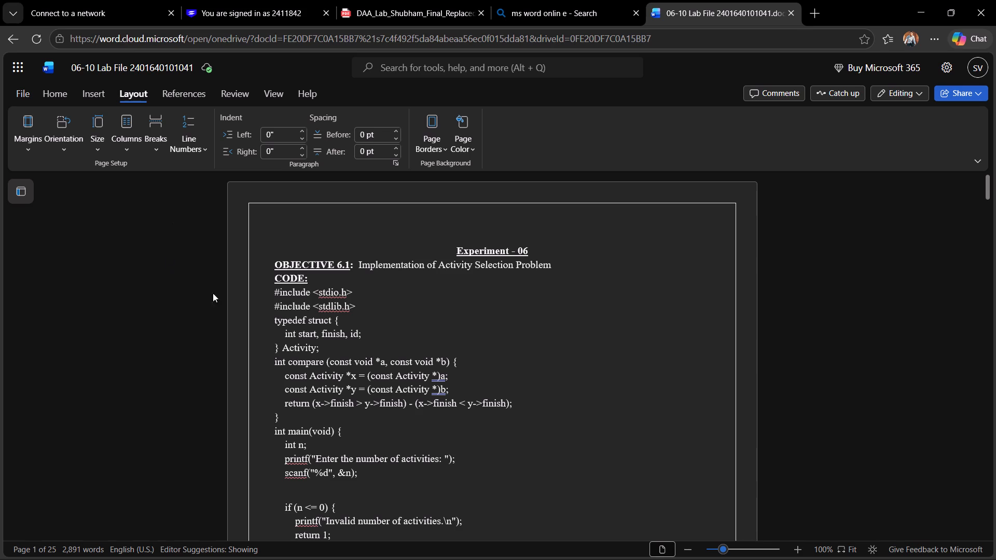
Compare the Activity Selection code and output pages with the lab PDF, up to the start of its Objective 6.2 section.
scroll(278, 340, down, 2)
scroll(288, 346, up, 1)
scroll(288, 346, down, 3)
scroll(288, 346, up, 1)
scroll(288, 346, down, 7)
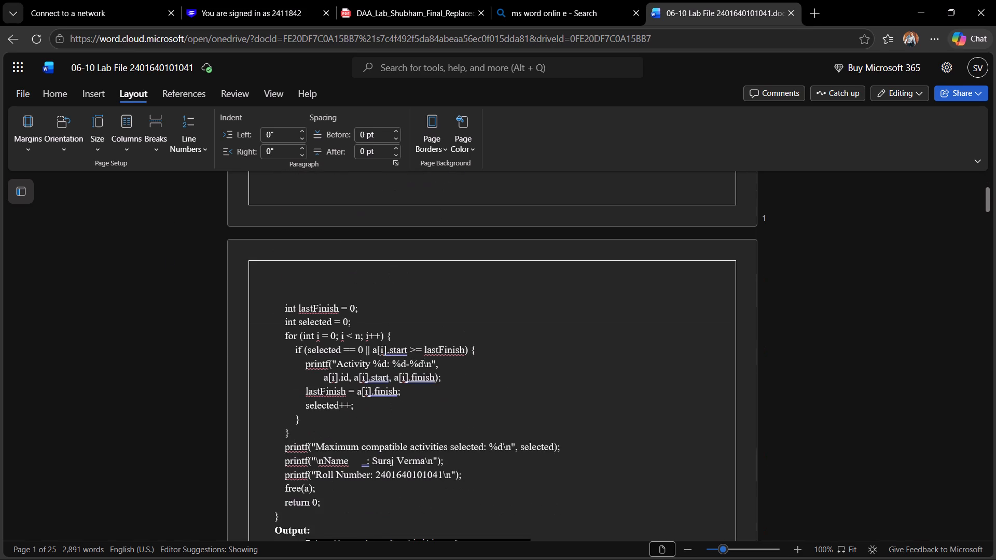
scroll(288, 346, down, 3)
click(413, 0)
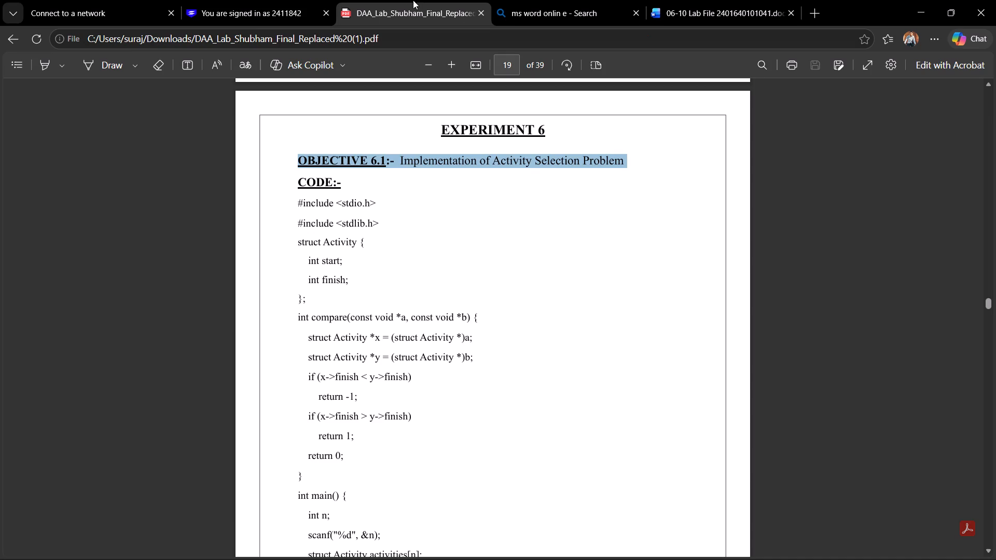
scroll(431, 269, down, 2)
scroll(425, 285, up, 1)
scroll(425, 287, down, 7)
scroll(422, 292, up, 1)
scroll(422, 292, down, 10)
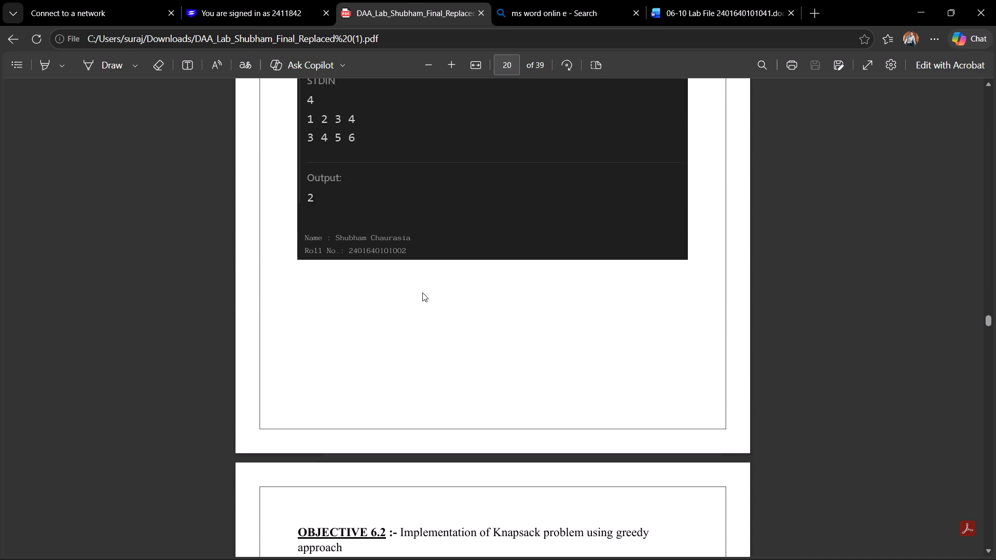
scroll(422, 292, up, 3)
scroll(422, 292, down, 7)
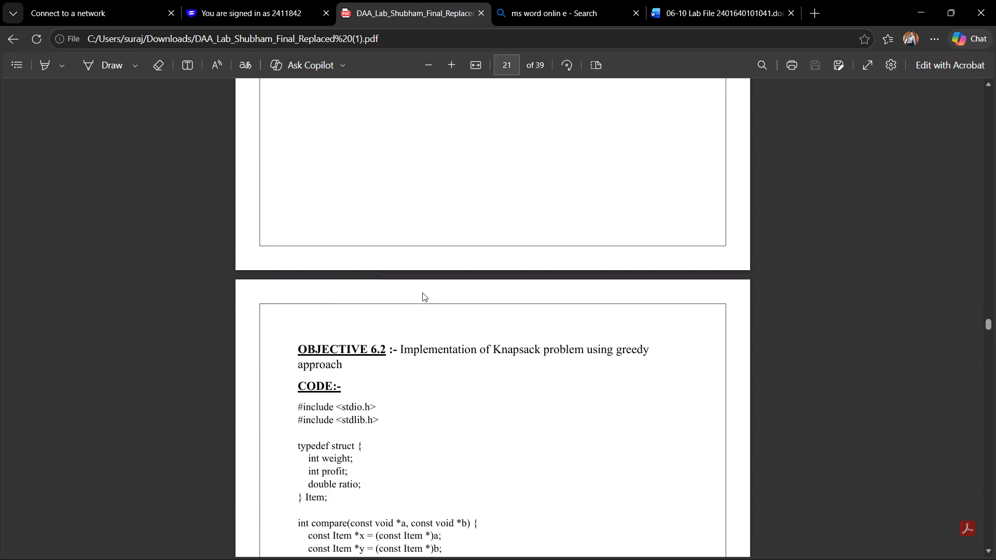
In the Word document, apply the suggested correction "Code:" to the label above the Knapsack problem and underline it.
click(690, 1)
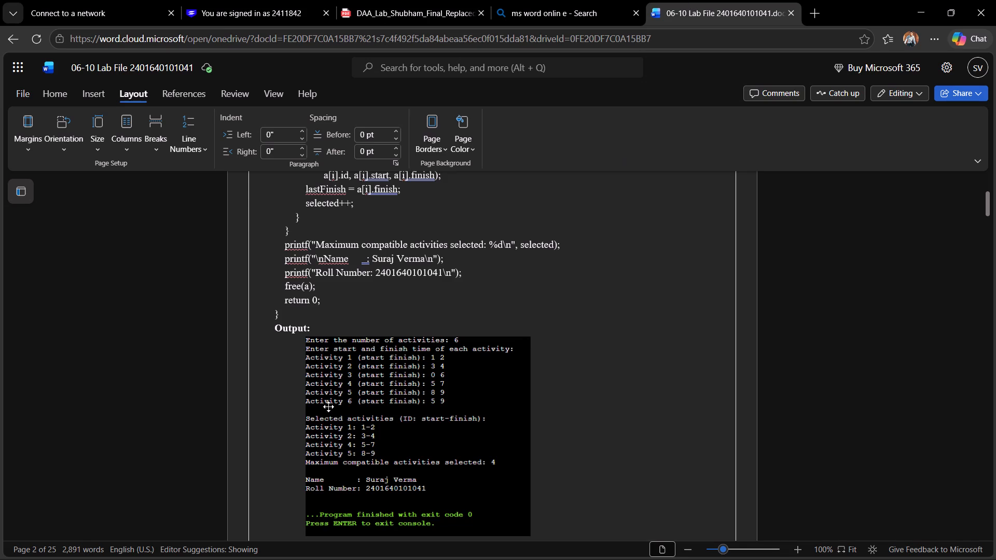
scroll(293, 413, down, 5)
scroll(329, 355, up, 1)
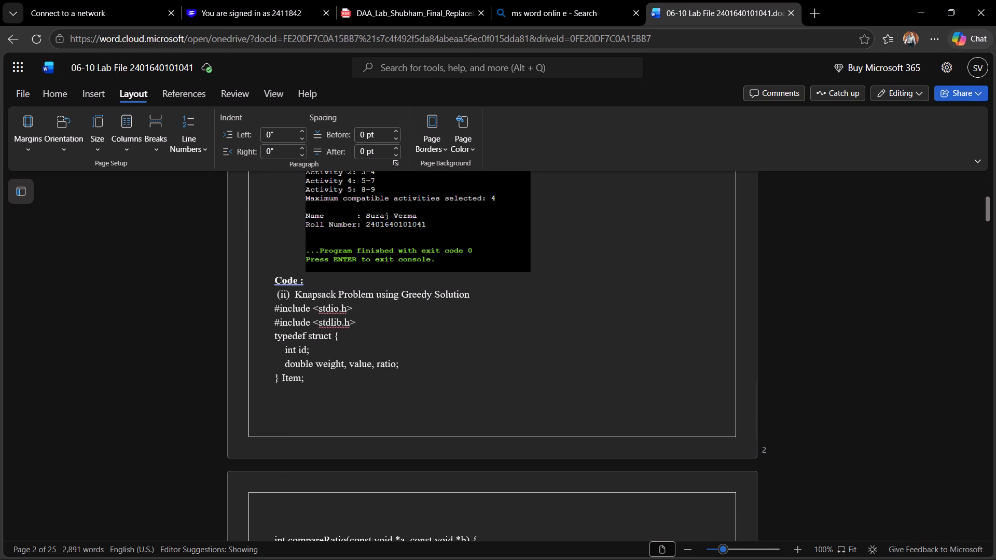
click(273, 284)
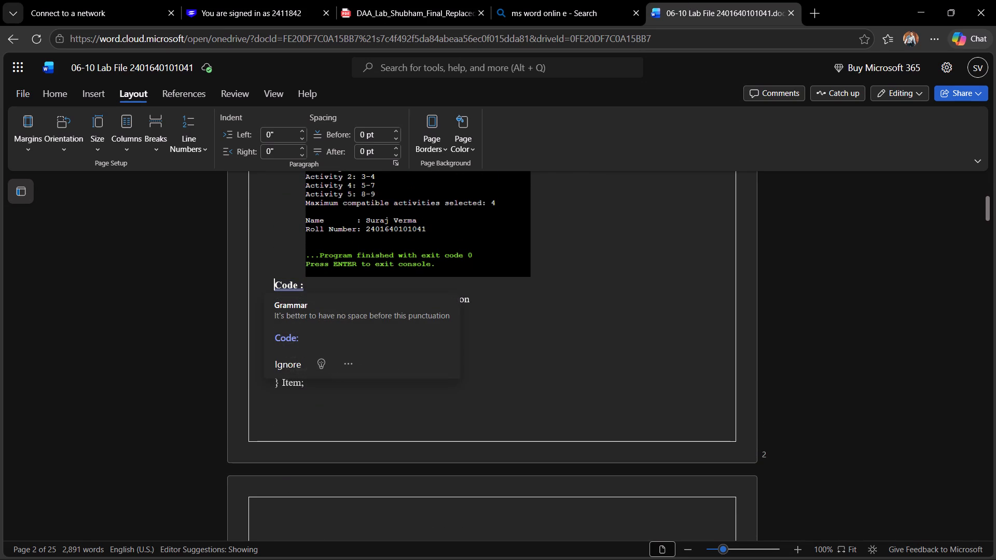
click(280, 343)
drag(315, 290, 253, 289)
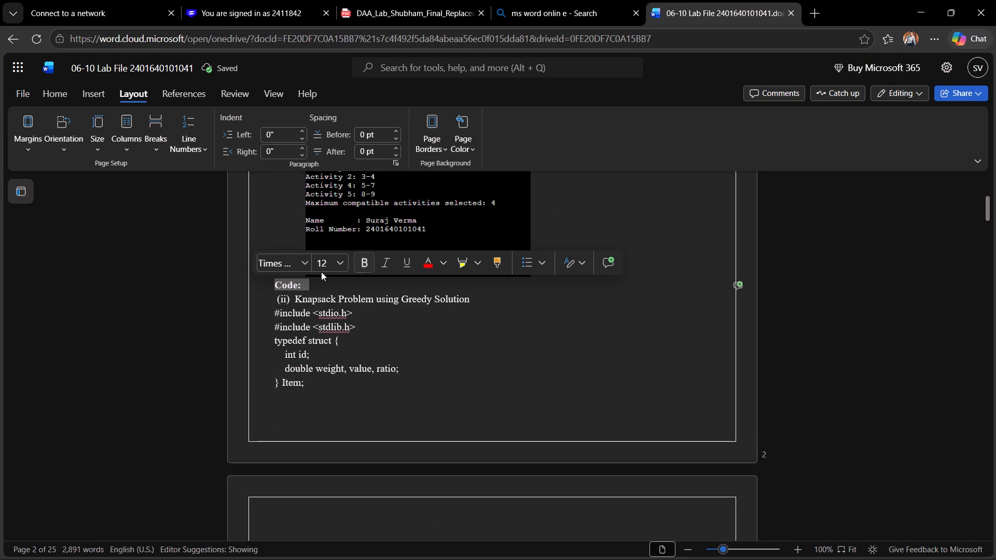
click(405, 262)
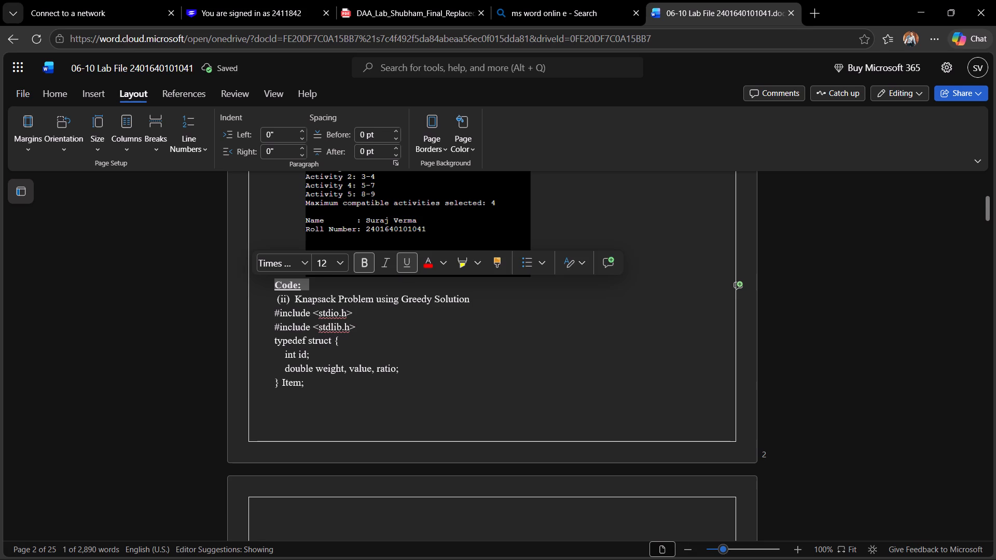
Push the Knapsack "Code:" section onto the next page by inserting blank lines before its label.
click(275, 285)
key(Return)
key(Return)
key(Return)
key(Return)
key(Return)
key(Return)
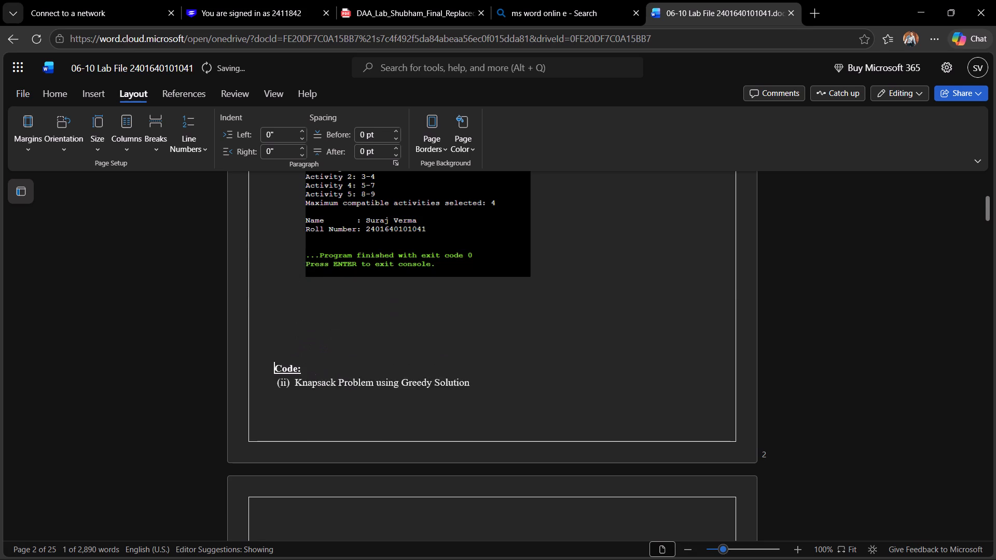
key(Return)
key(Return)
scroll(497, 375, down, 1)
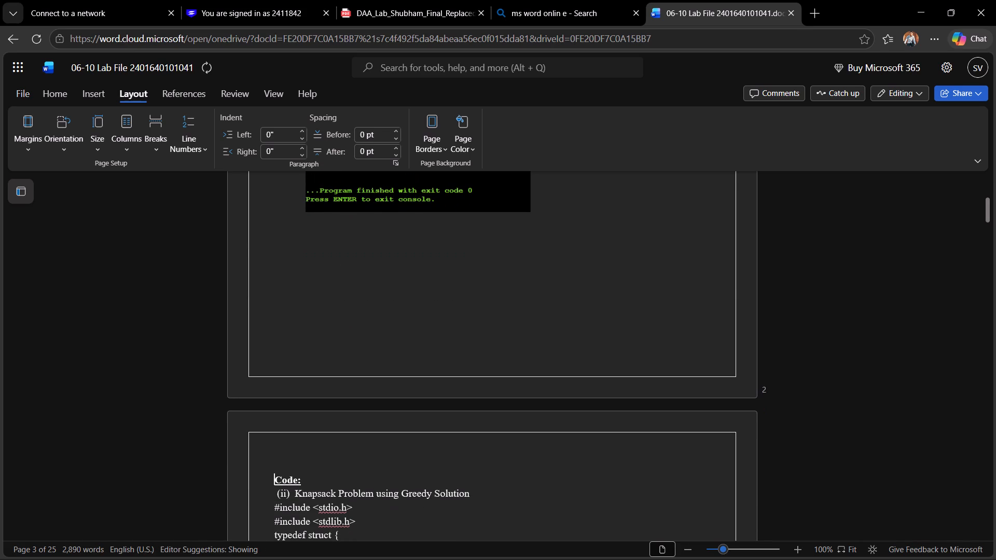
scroll(313, 429, up, 5)
Switch to the lab PDF and copy the full OBJECTIVE 6.2 line about the Knapsack problem using greedy approach.
click(390, 0)
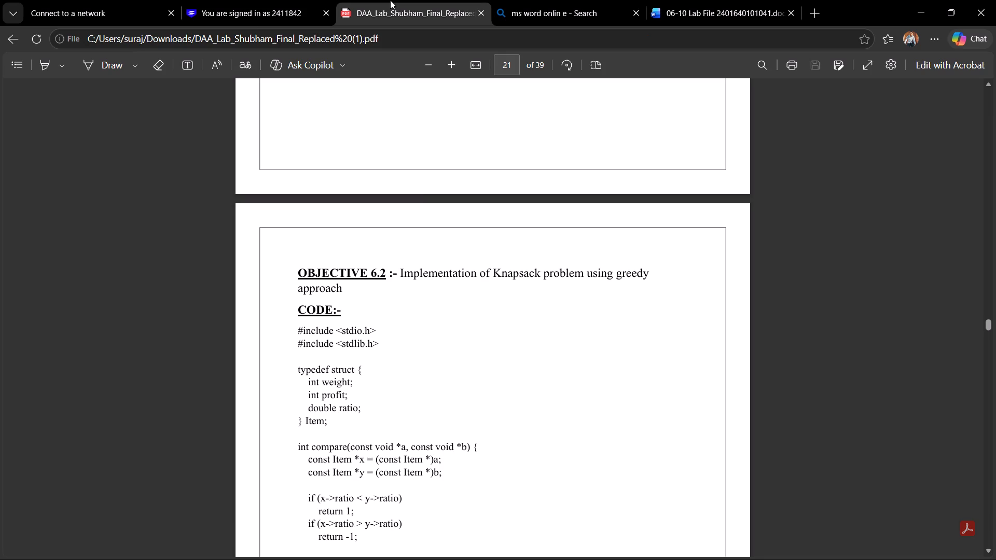
scroll(423, 316, down, 1)
drag(295, 203, 323, 215)
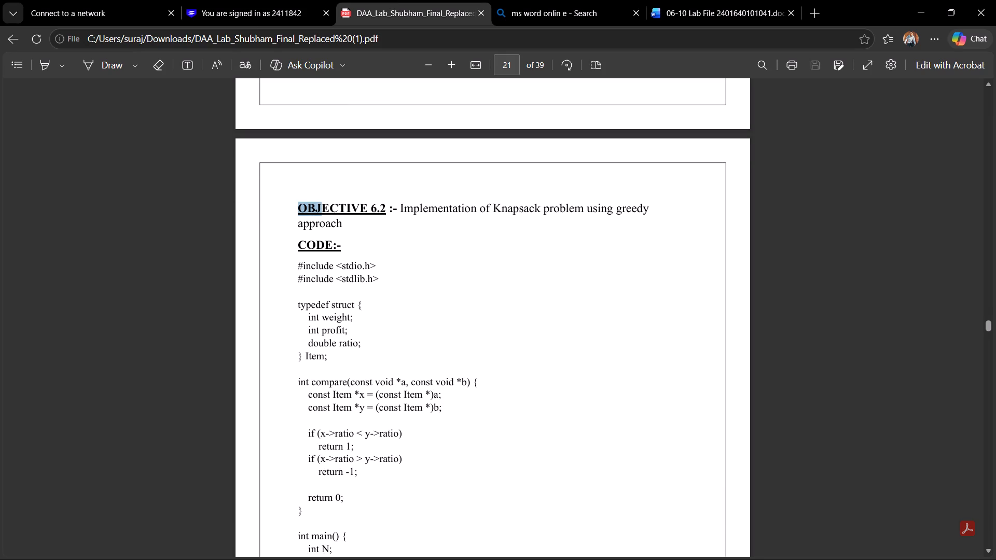
drag(323, 215, 348, 222)
key(ctrl+c)
Back in the Word document, add an empty line above the Knapsack "Code:" label and paste the copied objective there.
click(701, 0)
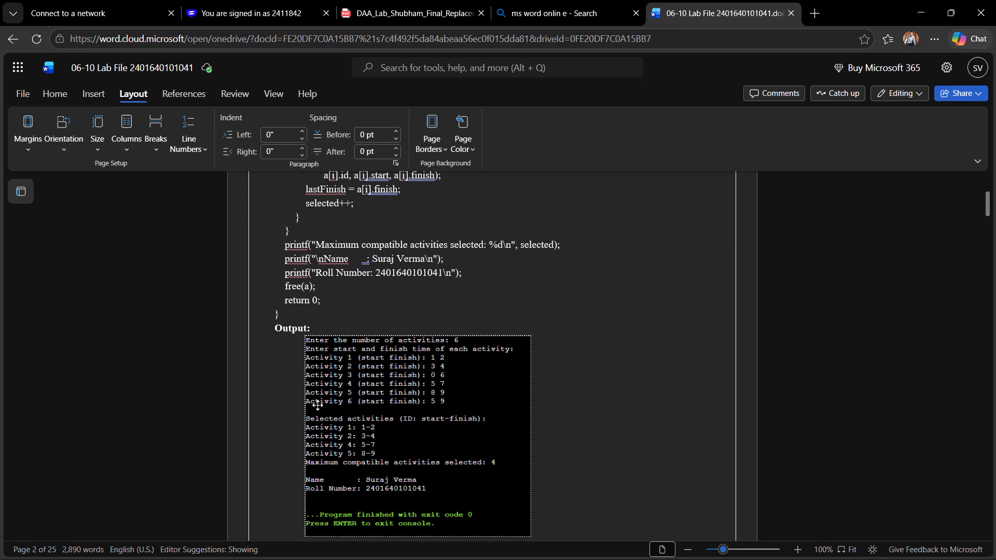
scroll(344, 358, up, 19)
scroll(351, 385, down, 7)
scroll(351, 385, up, 2)
scroll(351, 385, down, 13)
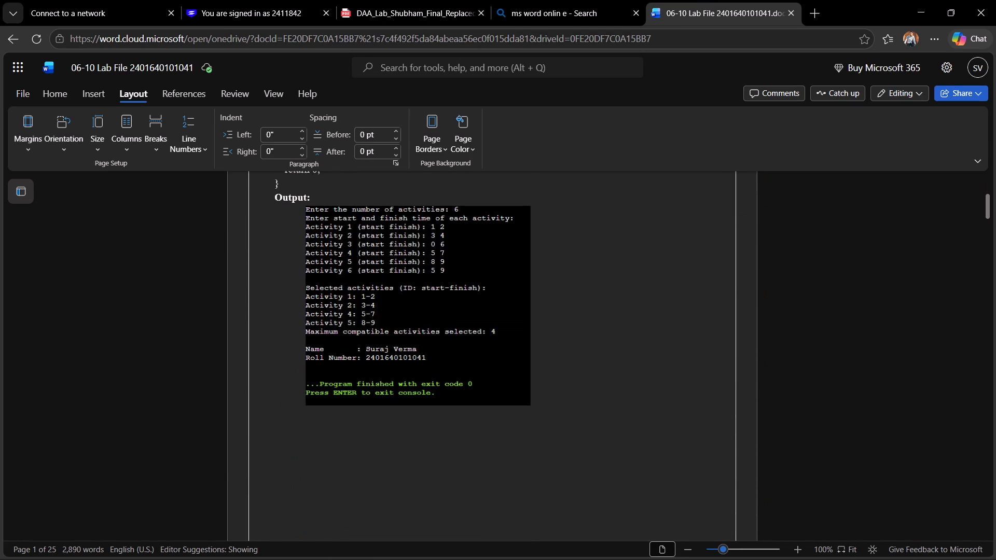
scroll(351, 385, down, 3)
key(Return)
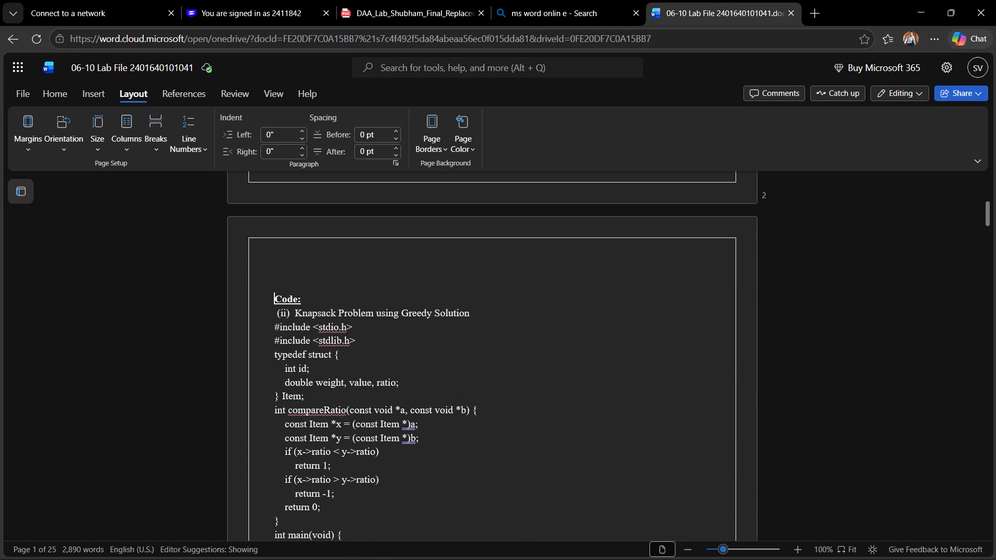
key(Up)
key(Up)
key(Down)
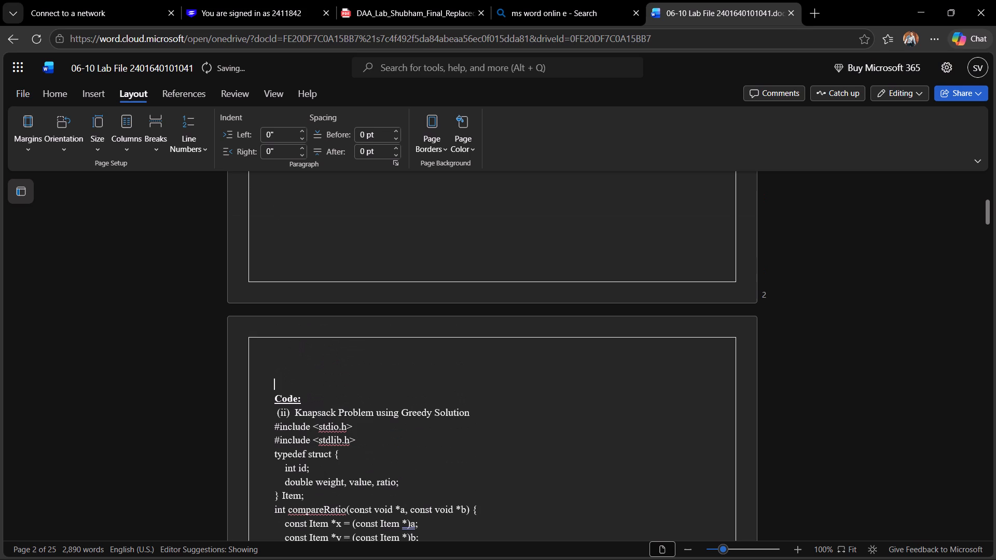
key(ctrl+v)
Make the "OBJECTIVE 6.2 :-" label at the start of the pasted line bold and underlined.
scroll(314, 271, up, 1)
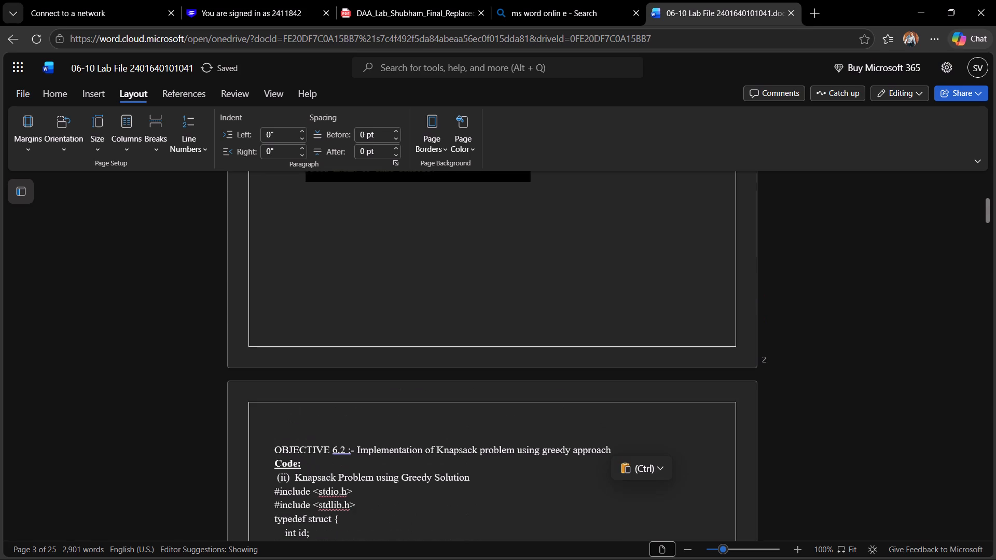
drag(271, 451, 355, 457)
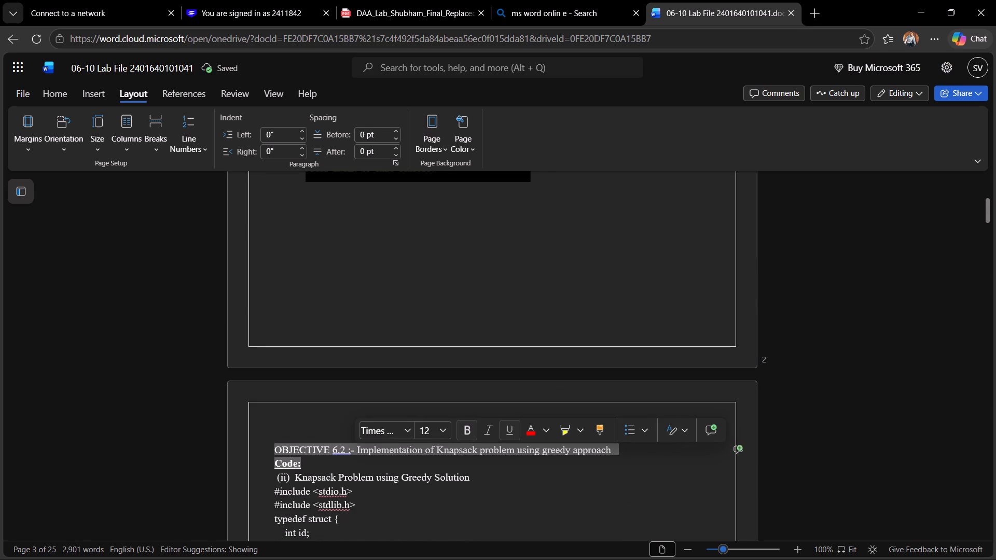
click(355, 454)
drag(354, 453, 275, 437)
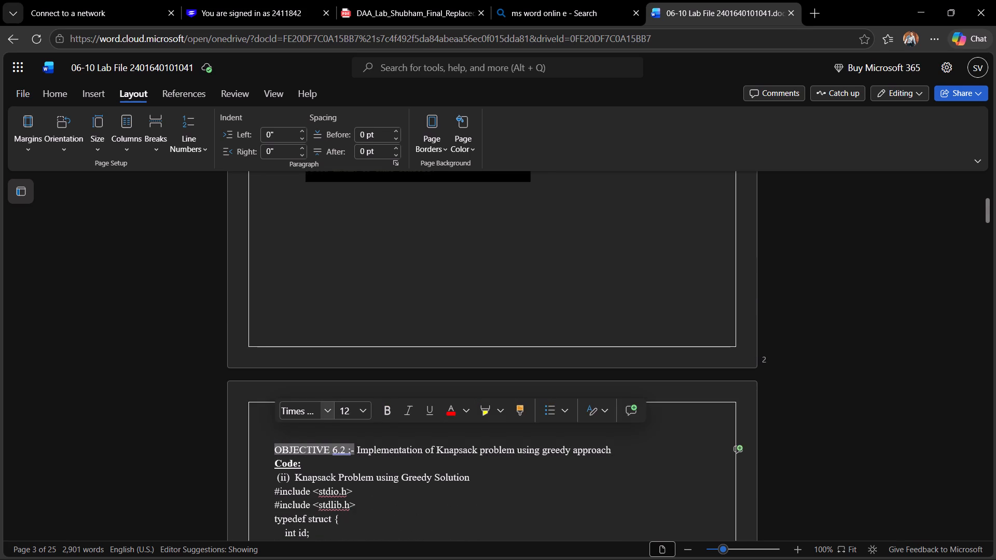
click(385, 412)
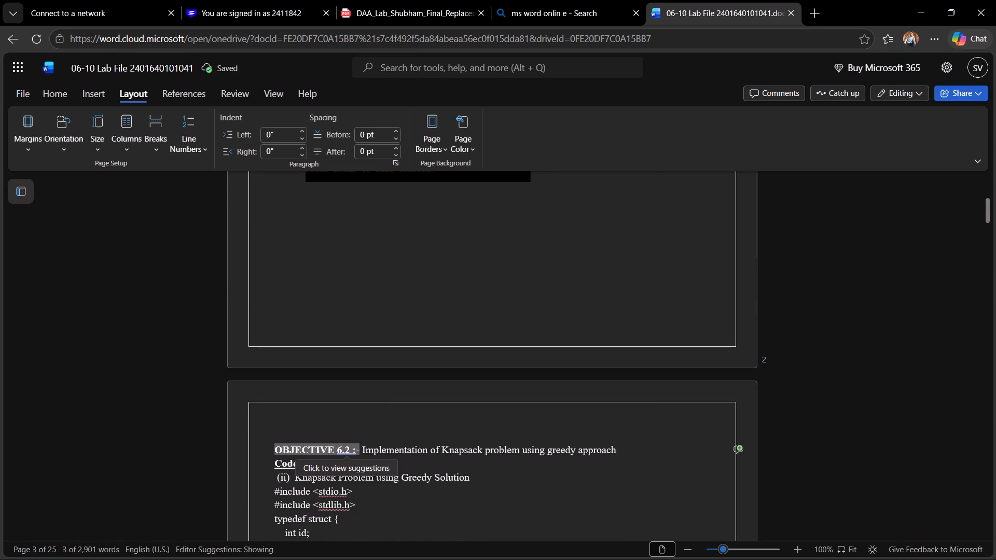
right_click(349, 450)
click(500, 463)
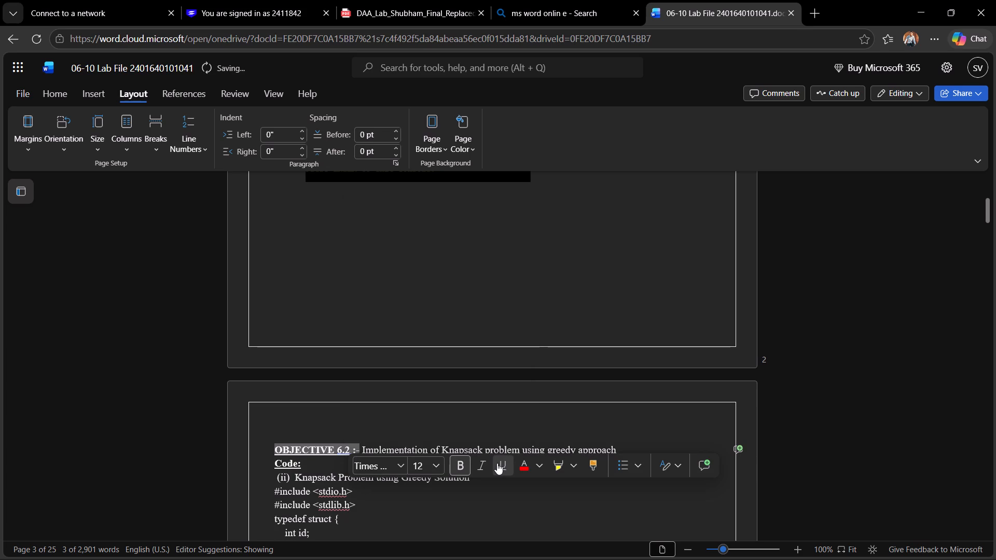
Apply the suggested correction "6.2:" and remove the hyphen so the label reads "OBJECTIVE 6.2:".
click(343, 450)
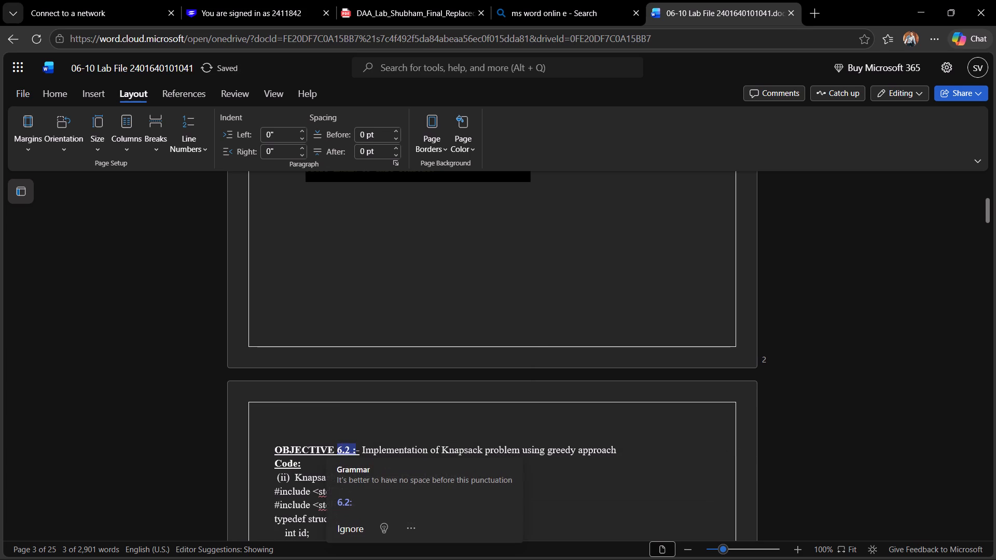
click(350, 501)
click(356, 449)
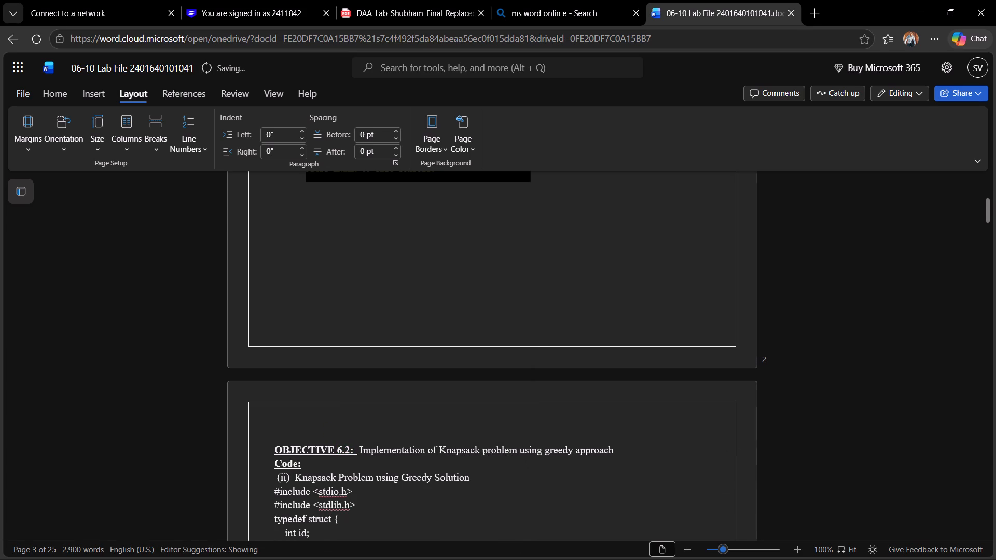
key(BackSpace)
key(BackSpace)
key(shift+colon)
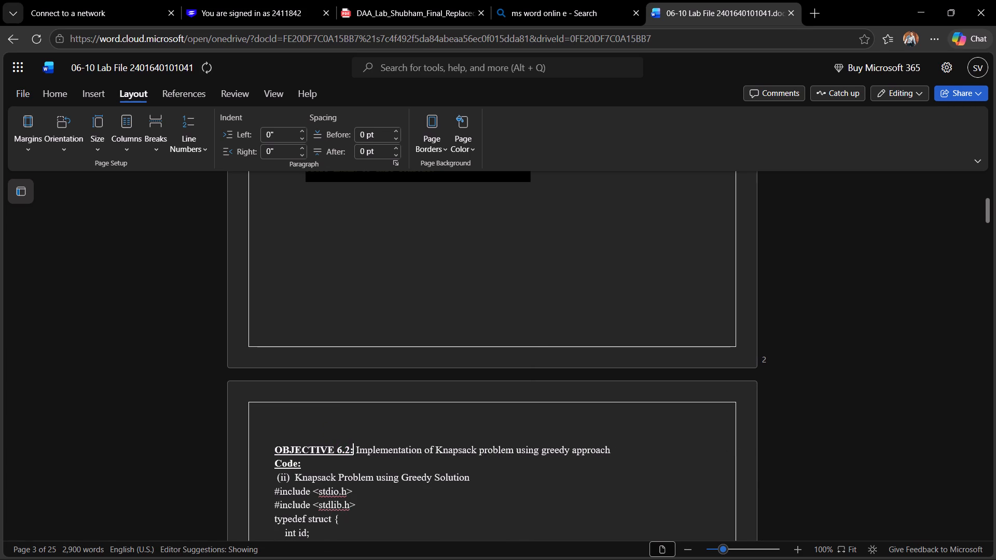
Review the first page's Objective 6.1 heading layout and compare it with the PDF's Objective 6.2 section.
click(304, 462)
scroll(383, 464, up, 5)
scroll(383, 464, down, 1)
scroll(383, 464, up, 3)
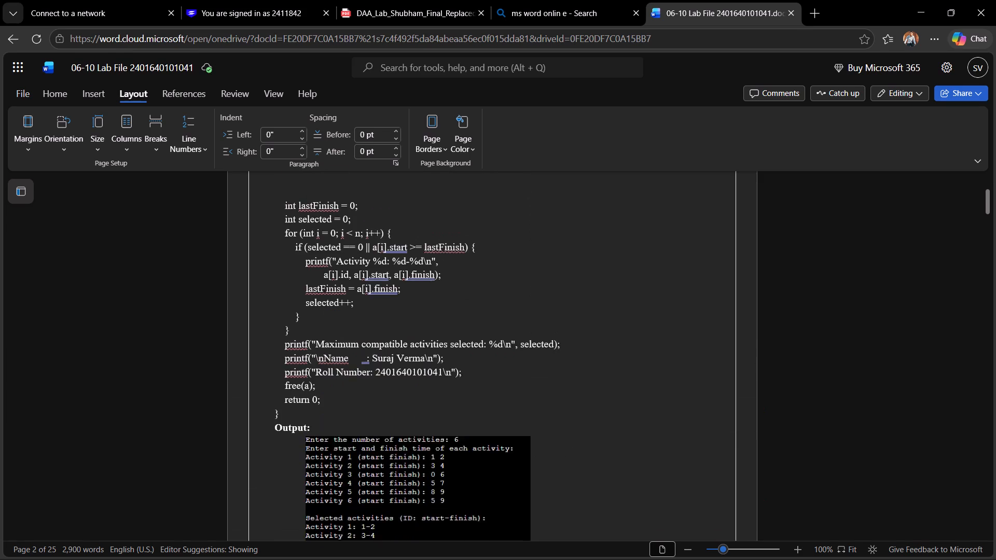
scroll(383, 464, up, 1)
scroll(383, 464, down, 1)
scroll(383, 464, up, 13)
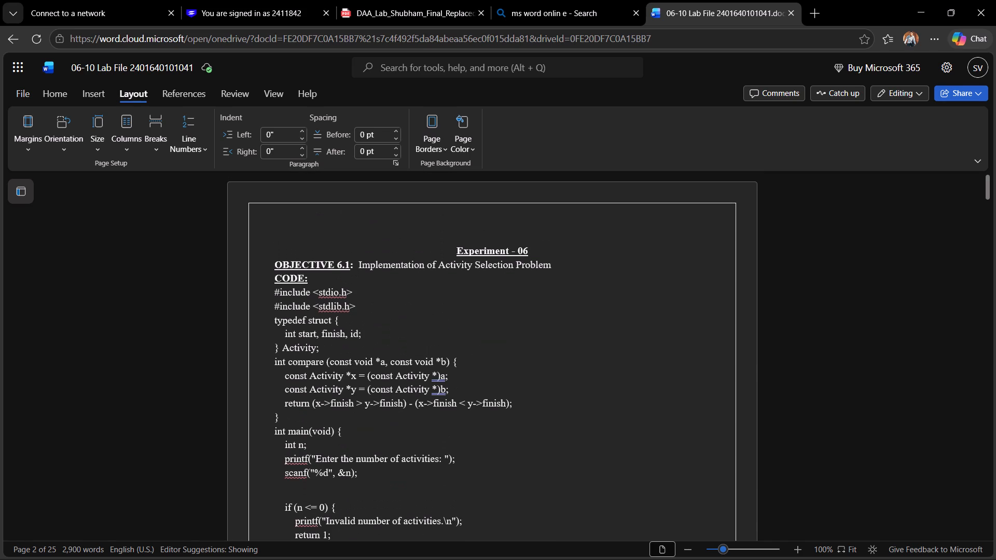
click(396, 0)
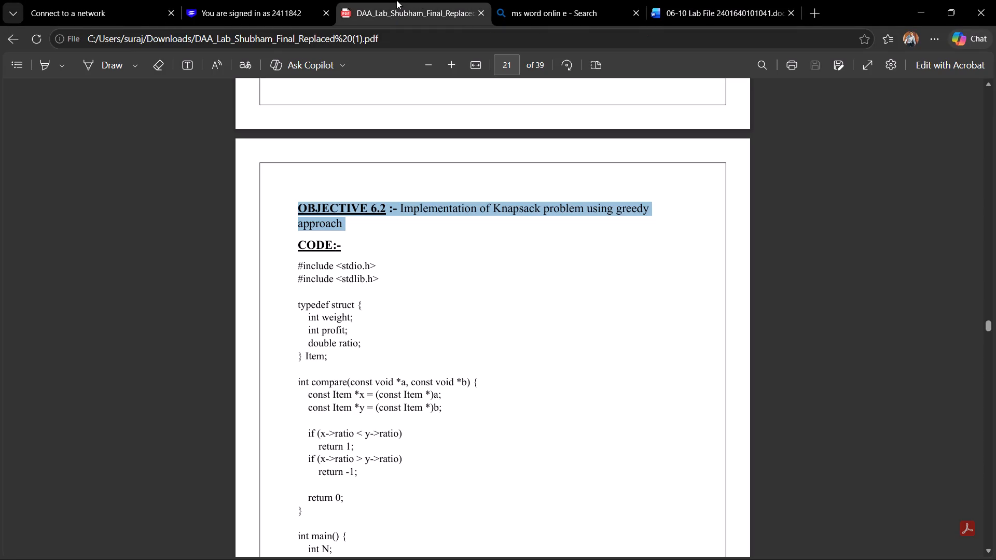
In the Word document, delete the text "(ii) Knapsack Problem using Greedy Solution" below the Objective 6.2 code label.
click(682, 0)
scroll(328, 283, down, 5)
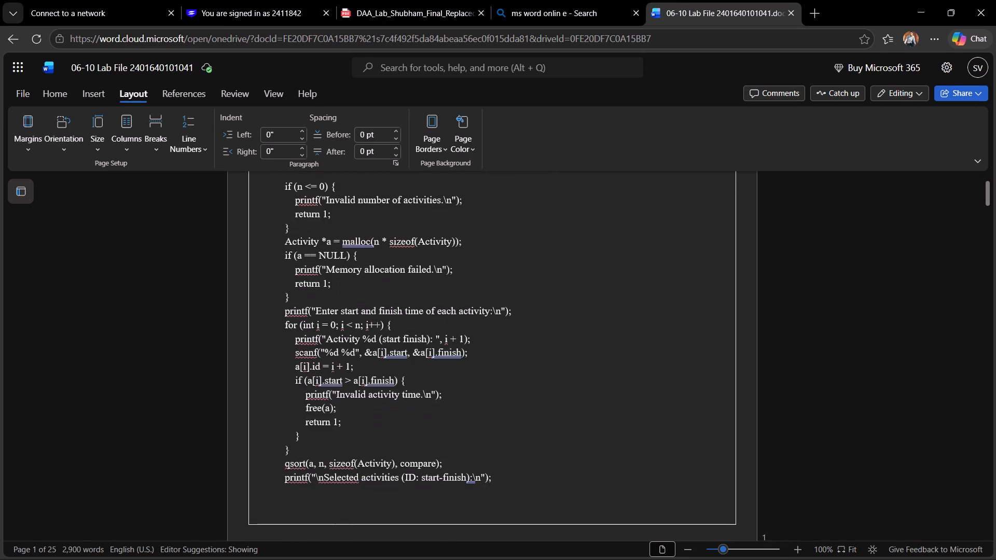
scroll(328, 283, down, 6)
scroll(328, 283, up, 1)
scroll(328, 283, down, 10)
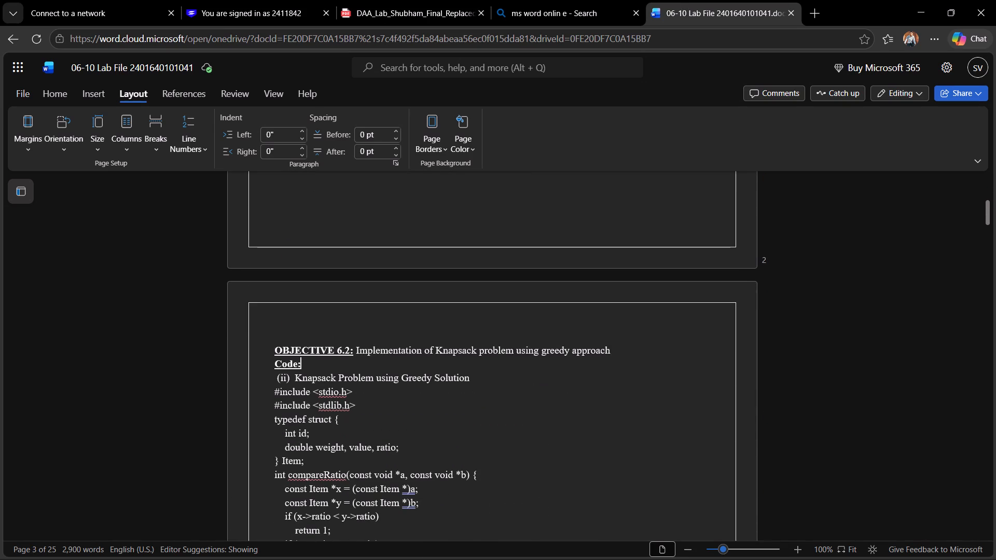
drag(277, 377, 358, 382)
drag(358, 382, 477, 374)
key(BackSpace)
key(BackSpace)
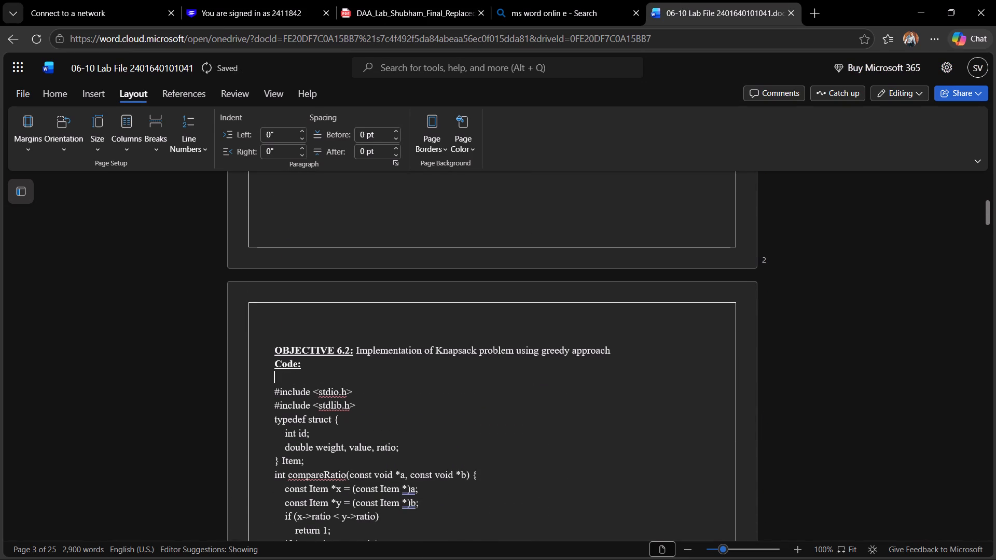
Delete the empty line between the Objective 6.2 "Code:" label and the first #include line.
key(BackSpace)
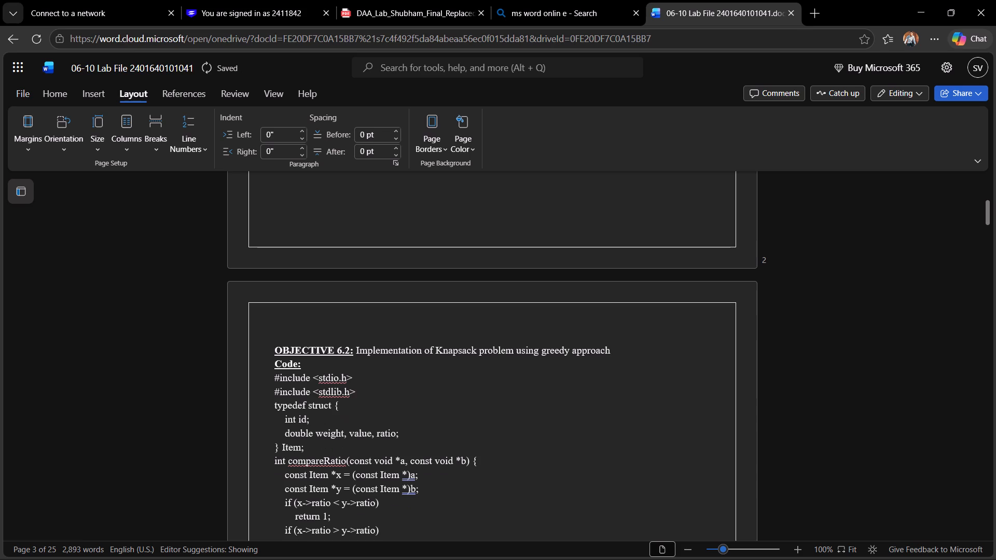
Review the remaining Experiment 6 code, output and closing sections, and compare how the experiment ends in the lab PDF.
scroll(310, 362, down, 8)
scroll(310, 362, up, 2)
scroll(310, 362, down, 1)
scroll(310, 362, up, 2)
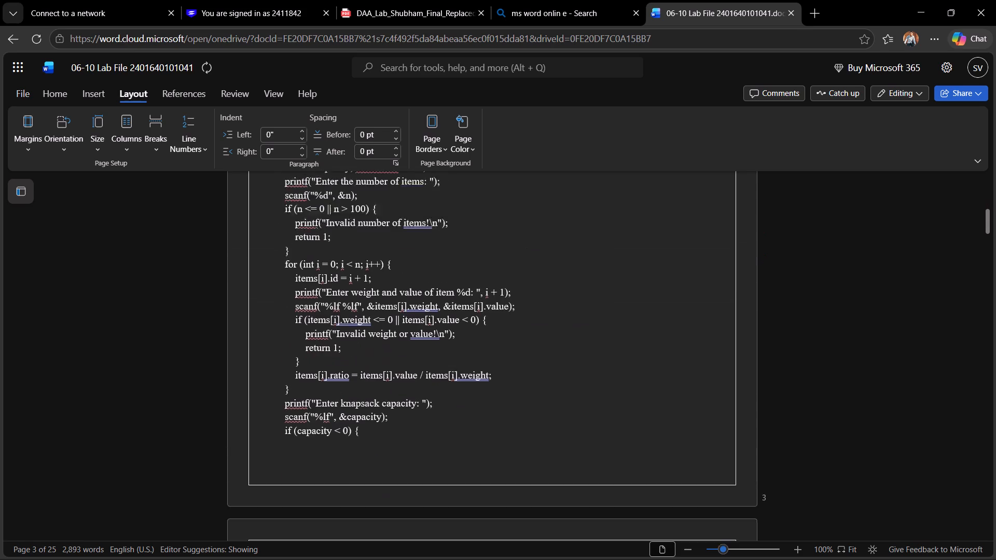
scroll(310, 362, up, 3)
scroll(310, 362, down, 11)
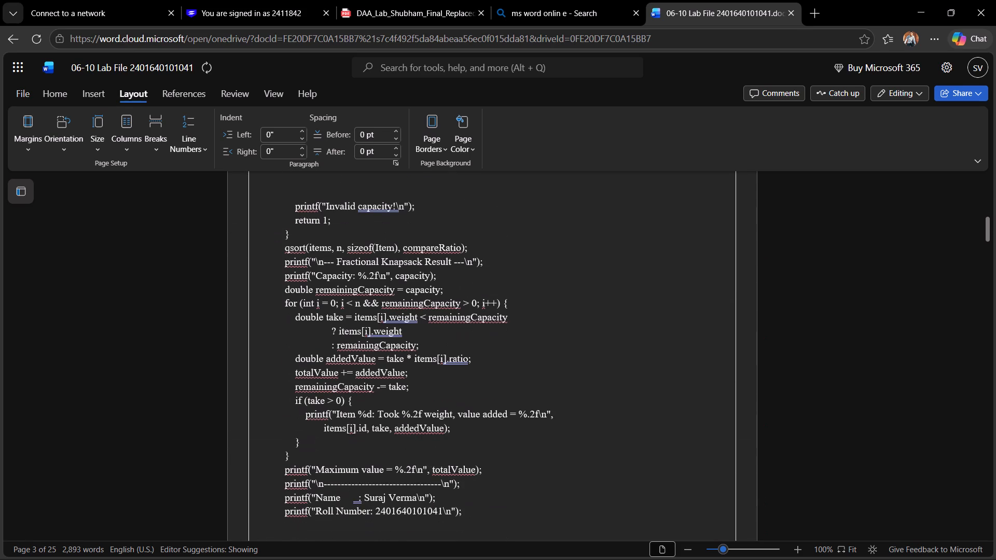
scroll(310, 369, down, 6)
scroll(310, 369, up, 2)
scroll(310, 369, down, 1)
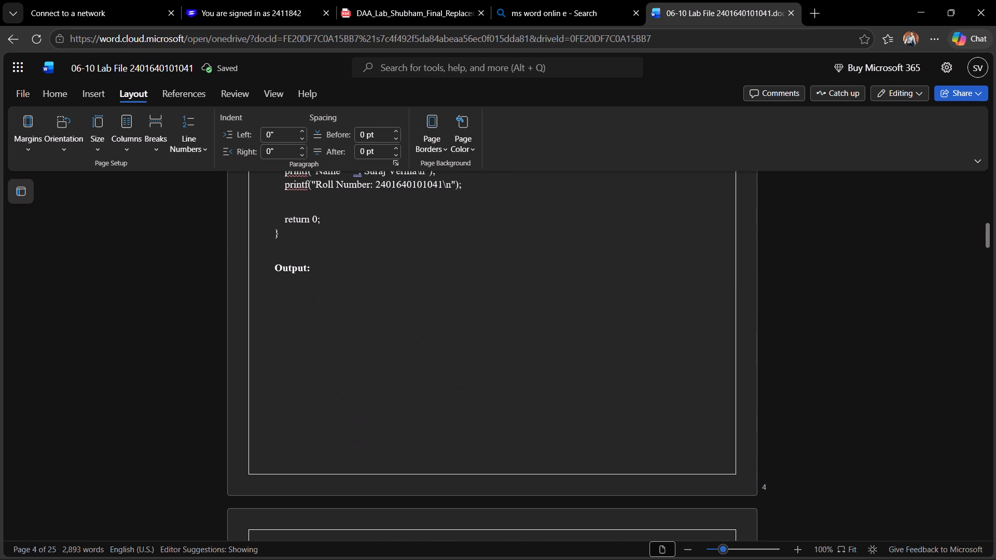
scroll(310, 369, down, 9)
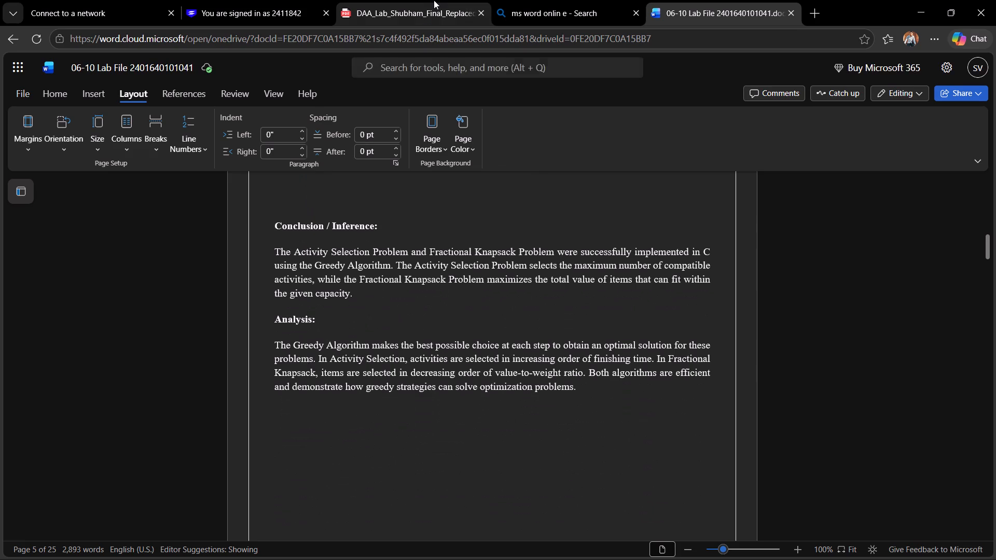
click(434, 0)
scroll(427, 250, down, 17)
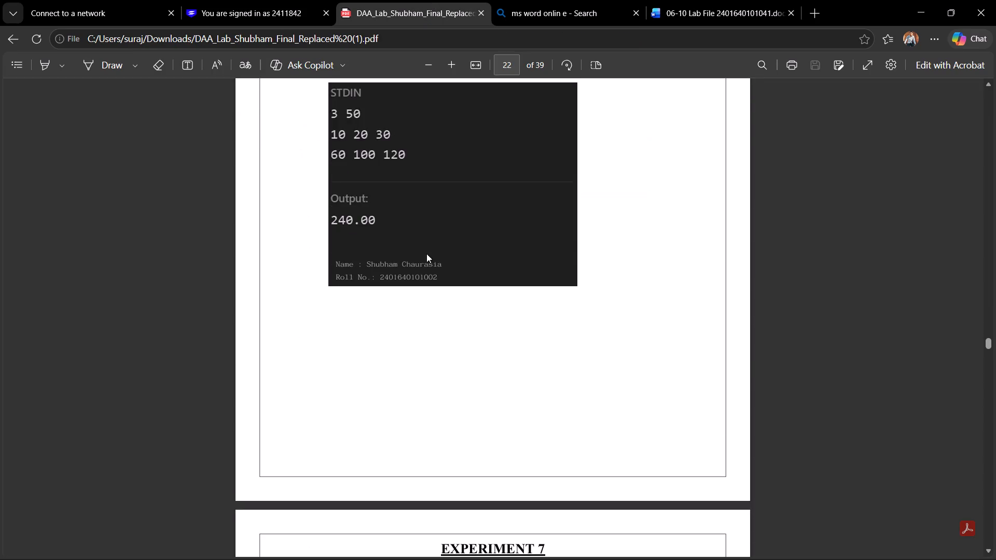
scroll(426, 254, down, 5)
scroll(426, 254, up, 1)
In the Word document, delete the Conclusion / Inference and Analysis sections at the end of Experiment 6.
click(758, 0)
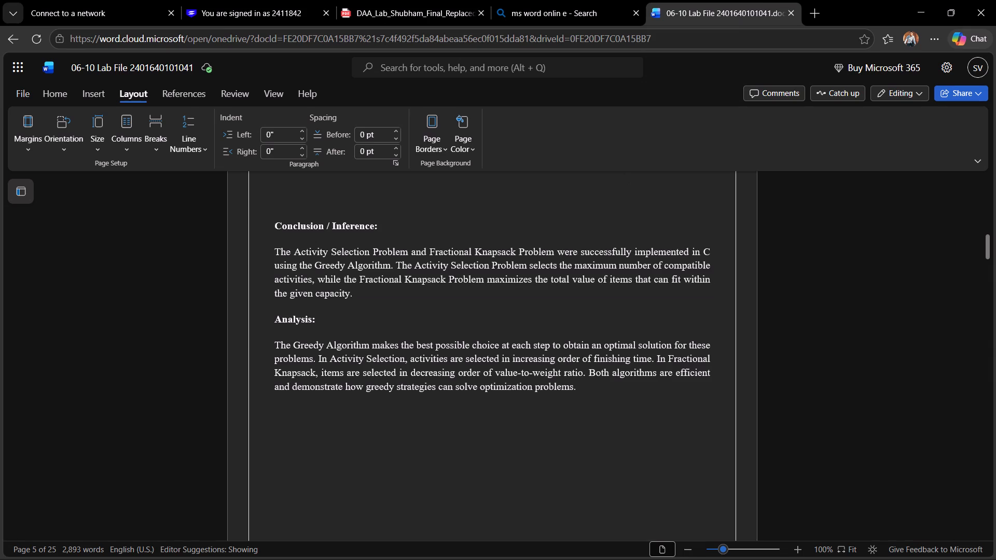
drag(602, 389, 206, 223)
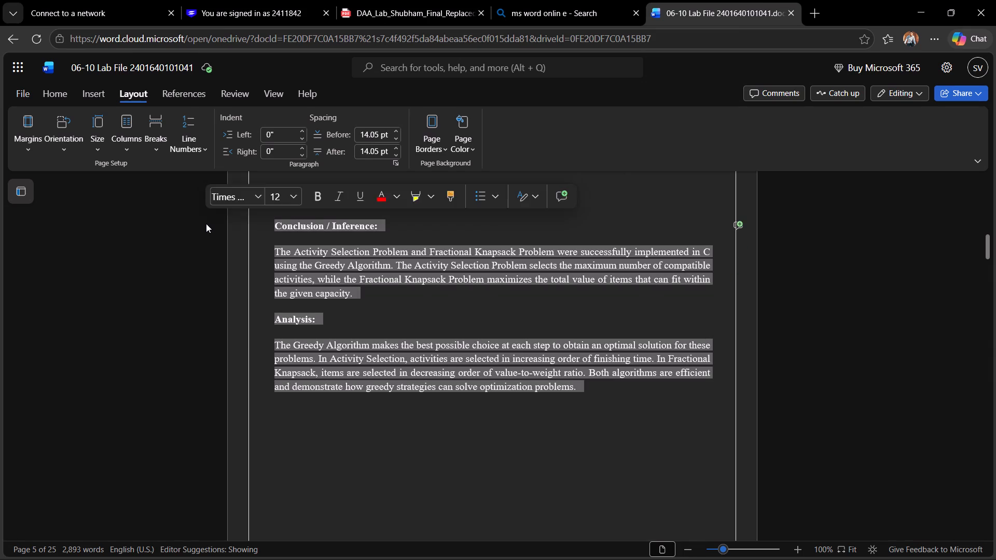
key(BackSpace)
key(BackSpace)
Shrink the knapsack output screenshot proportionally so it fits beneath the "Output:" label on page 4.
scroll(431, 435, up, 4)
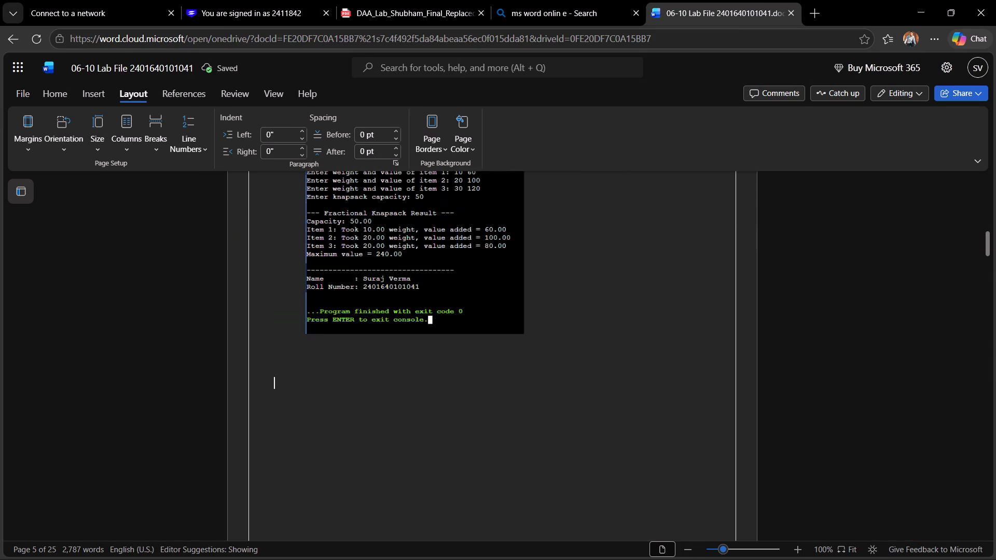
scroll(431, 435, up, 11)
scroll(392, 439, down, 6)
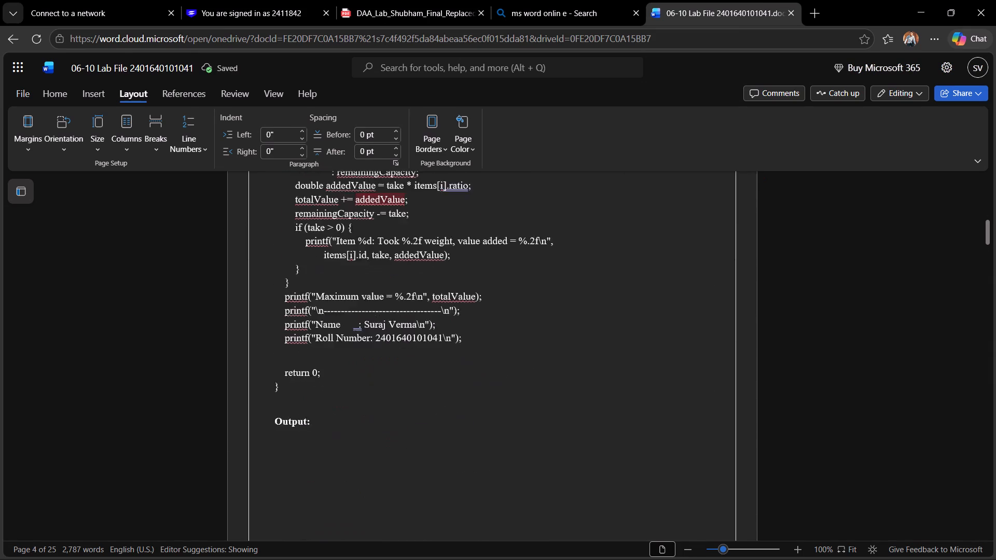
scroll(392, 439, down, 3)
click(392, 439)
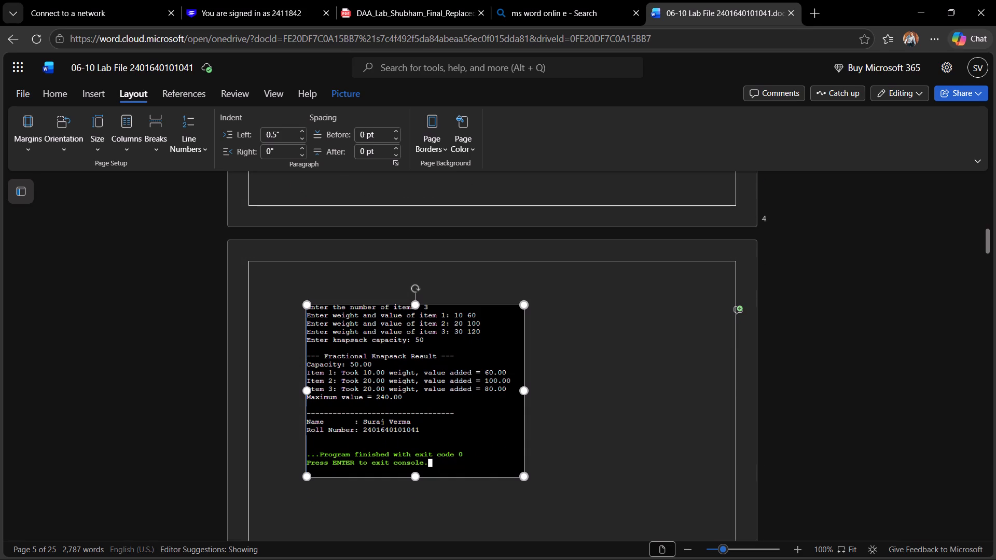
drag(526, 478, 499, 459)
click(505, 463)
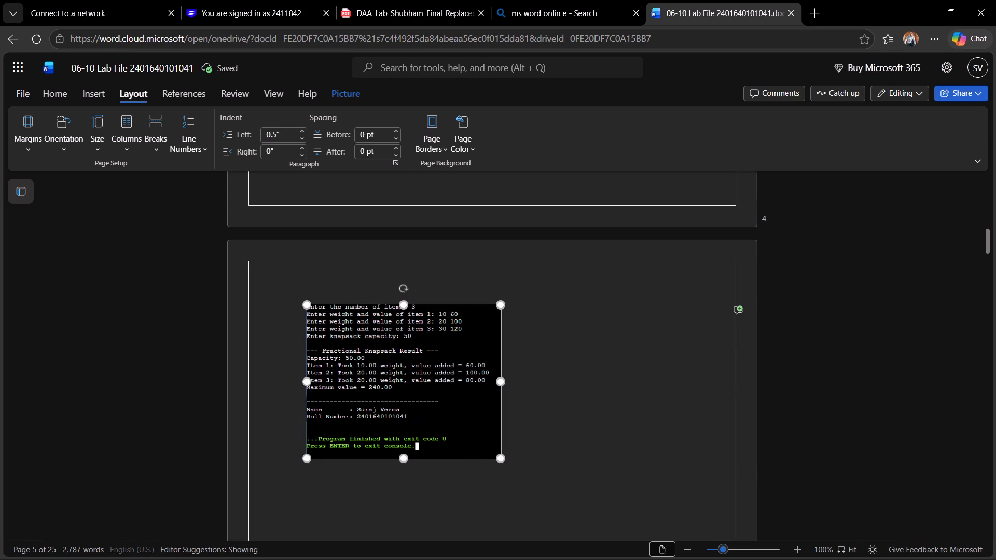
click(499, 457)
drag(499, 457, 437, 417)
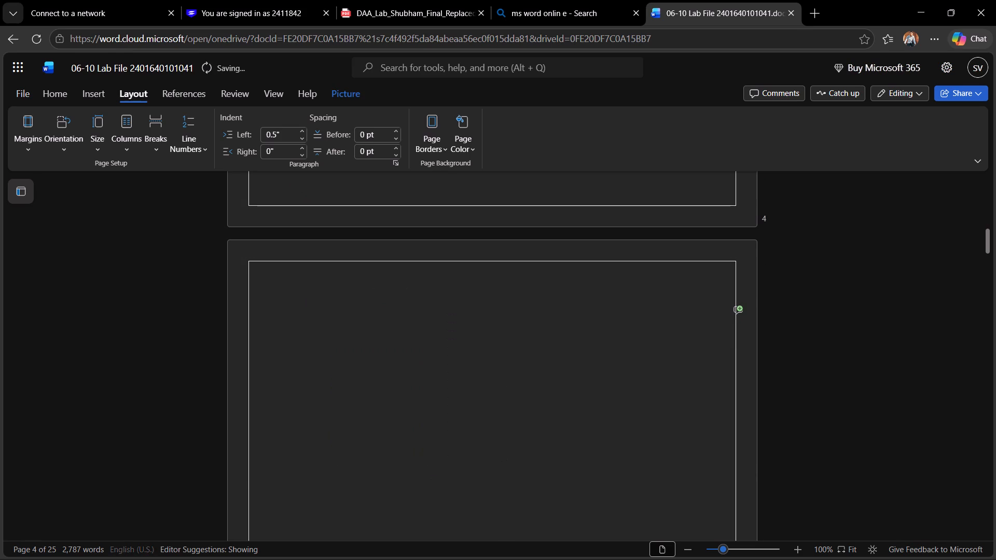
Enlarge the knapsack output screenshot proportionally to a bigger, readable size on page 5.
scroll(452, 437, up, 4)
drag(454, 407, 477, 420)
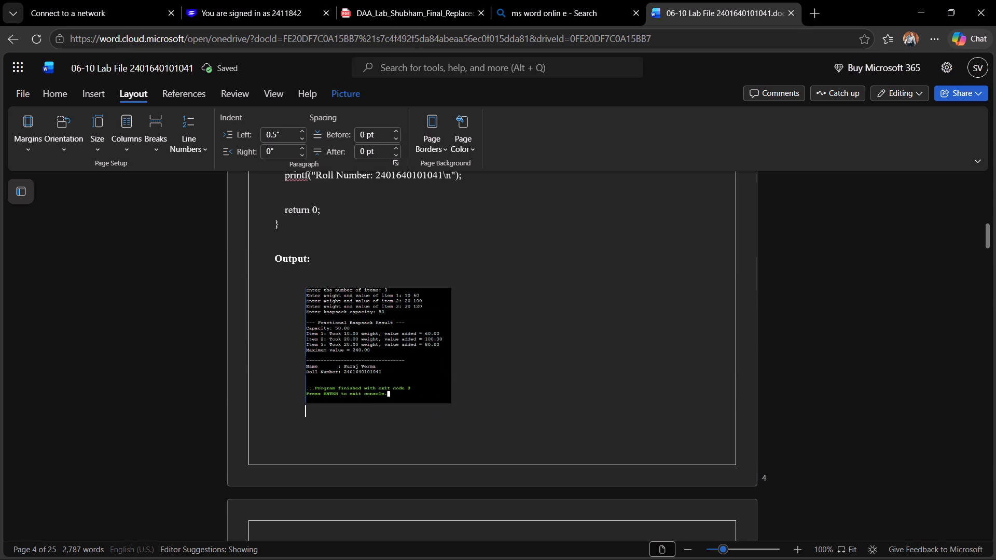
drag(477, 420, 481, 422)
click(437, 387)
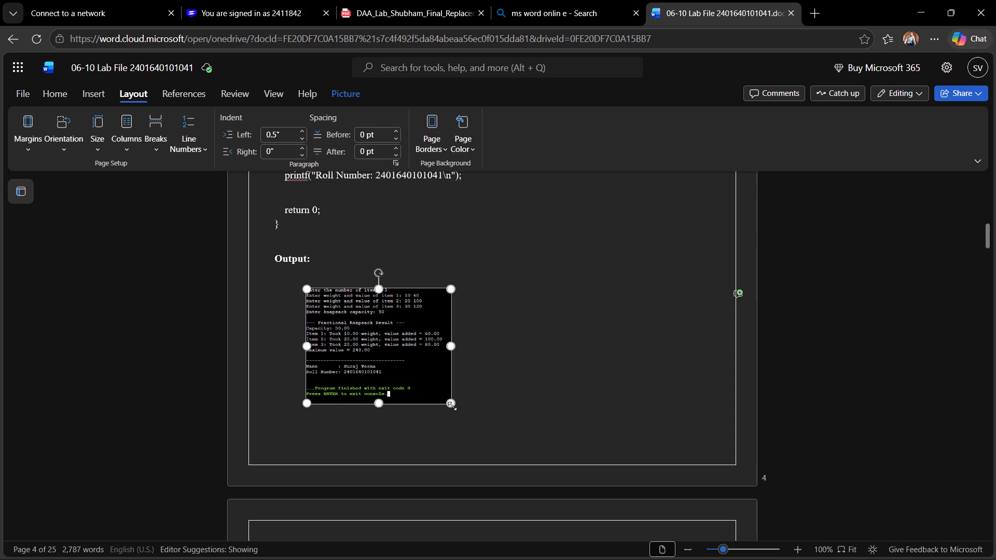
drag(451, 405, 504, 430)
scroll(505, 430, down, 1)
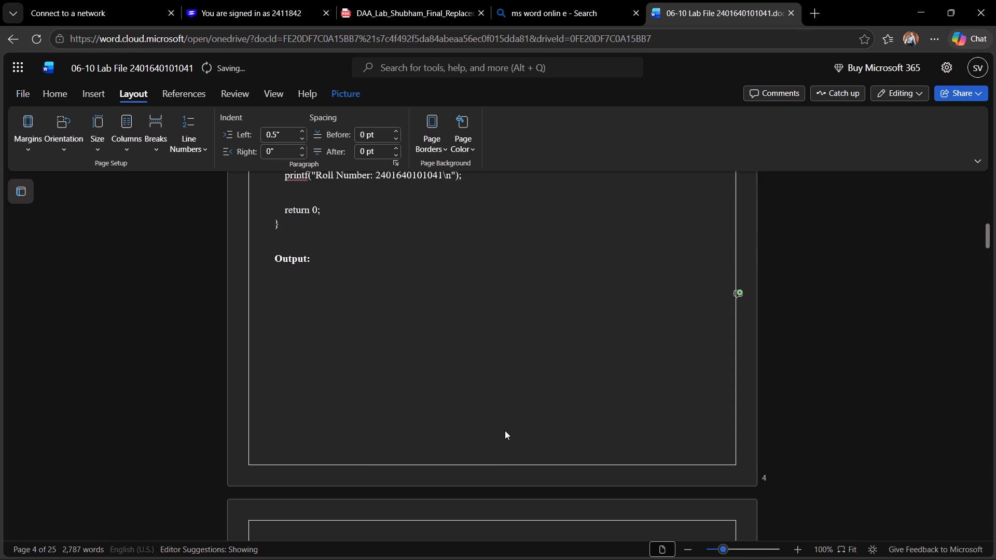
scroll(505, 430, down, 5)
click(475, 306)
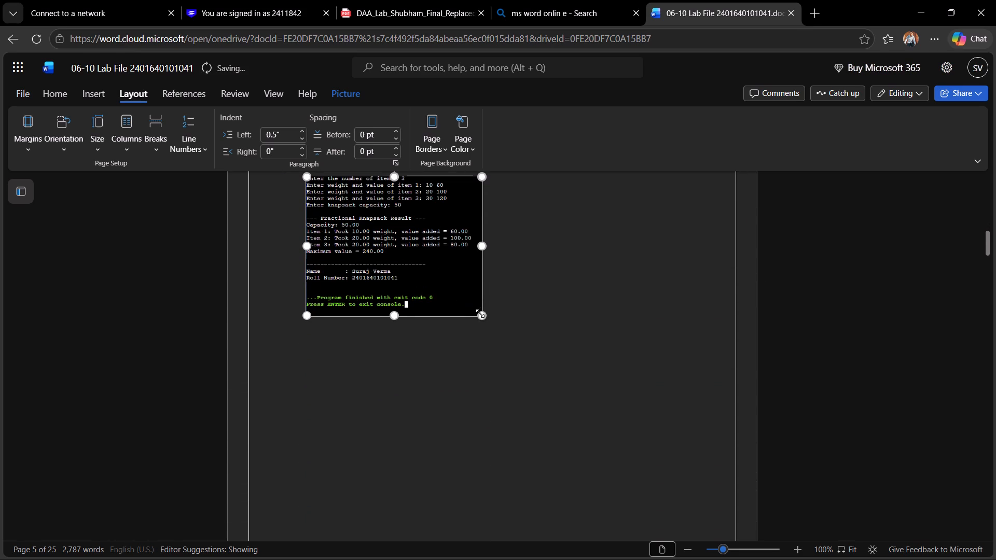
drag(481, 315, 563, 366)
Enlarge the activity selection output screenshot on page 2 proportionally.
scroll(442, 448, up, 1)
scroll(441, 445, down, 1)
scroll(441, 445, up, 2)
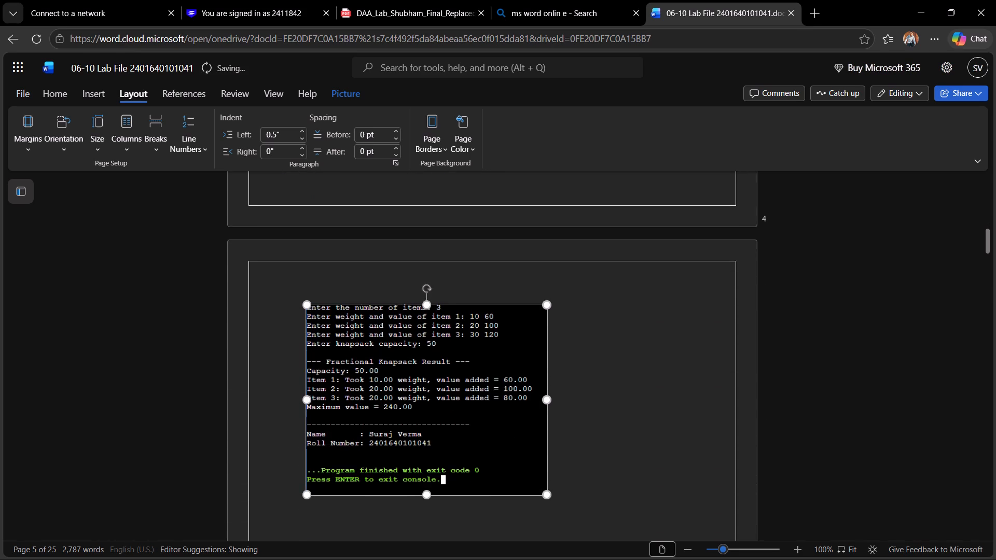
scroll(441, 445, up, 2)
scroll(441, 445, down, 1)
scroll(441, 445, up, 1)
scroll(441, 445, down, 1)
scroll(441, 445, up, 15)
scroll(441, 445, up, 8)
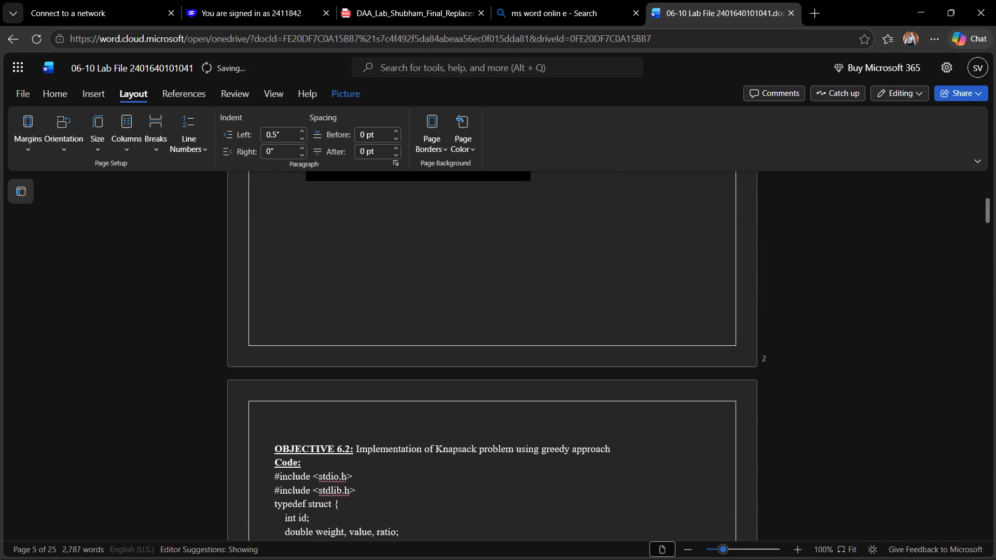
scroll(441, 445, up, 6)
scroll(438, 438, down, 3)
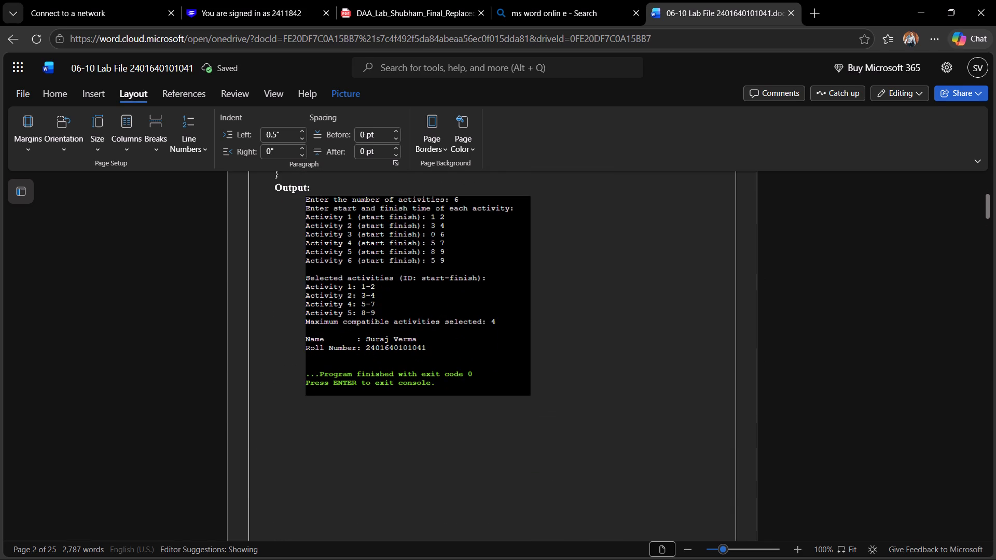
click(445, 374)
drag(528, 396, 569, 442)
Remove the blank line above the "OBJECTIVE 6.2:" heading, keeping the heading at the top of page 3.
scroll(569, 442, down, 2)
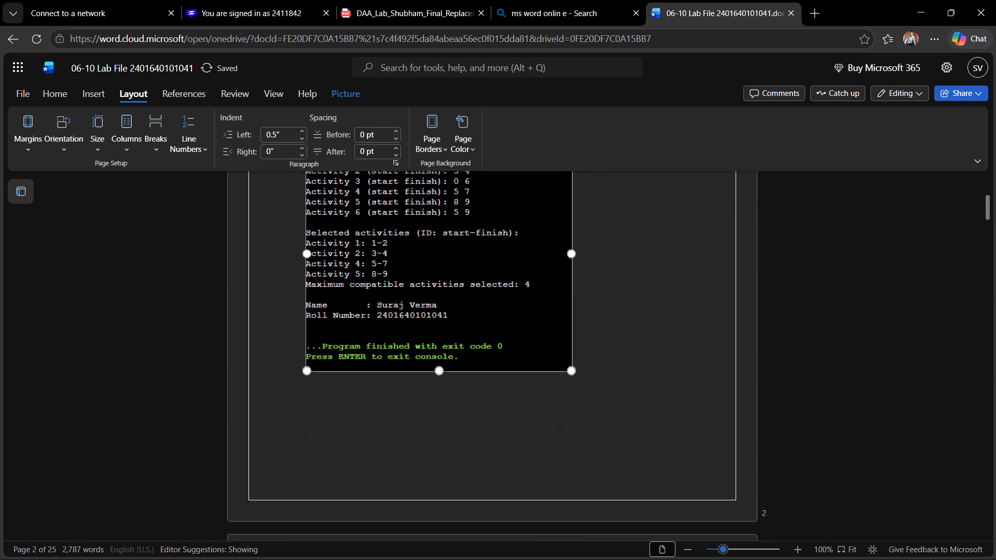
scroll(531, 422, down, 5)
scroll(531, 422, up, 4)
click(336, 456)
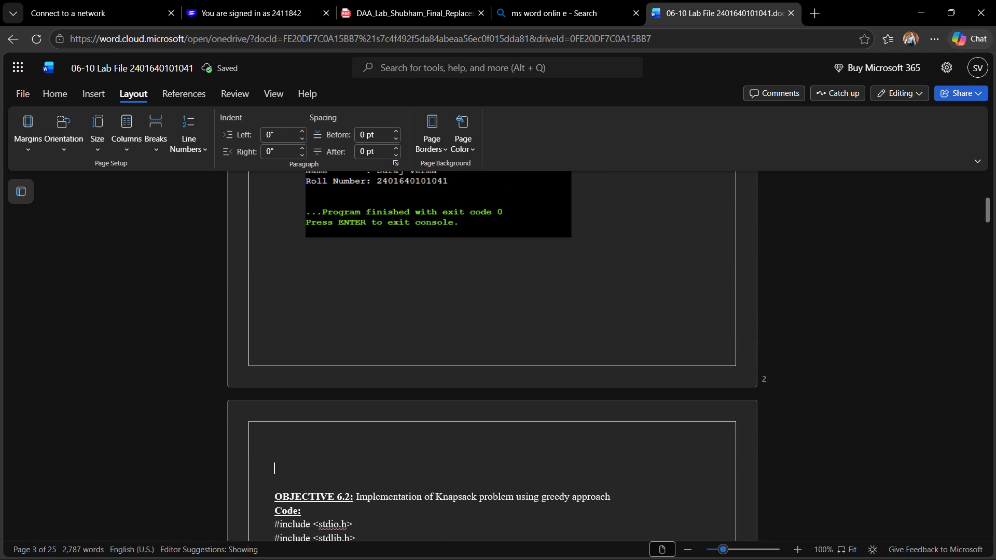
key(Down)
key(BackSpace)
key(BackSpace)
key(Down)
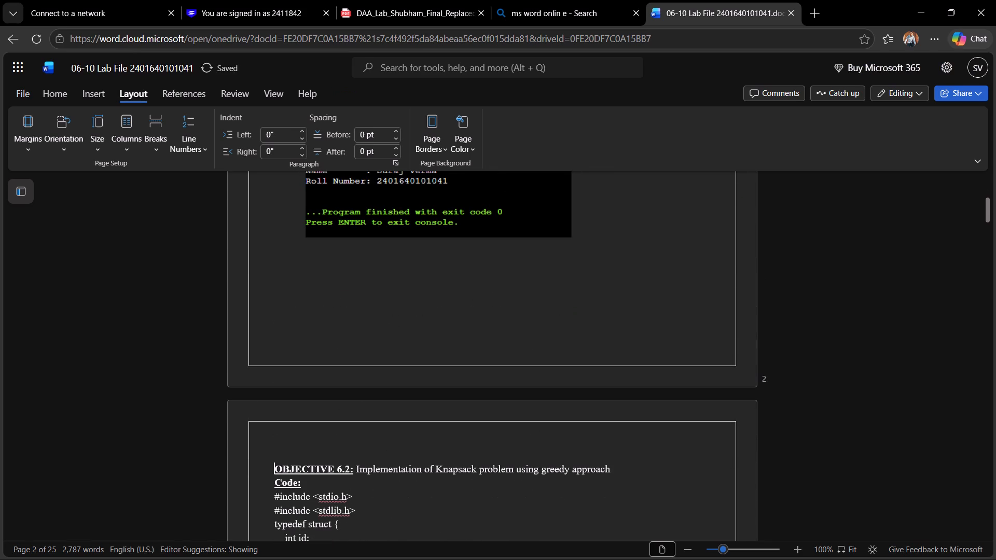
key(BackSpace)
key(Return)
Remove the blank lines above the "Experiment - 07" heading at the top of page 6.
scroll(336, 456, down, 3)
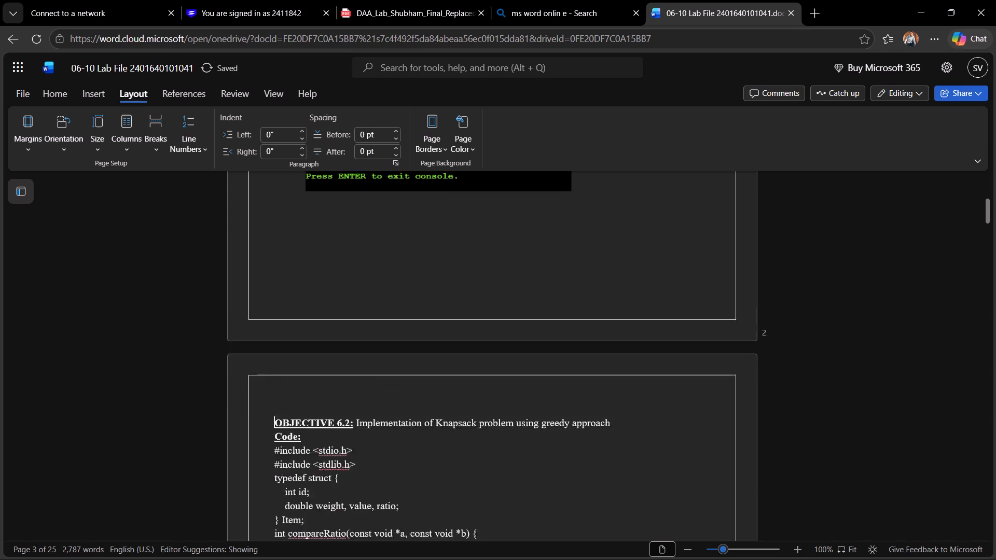
scroll(336, 456, down, 3)
scroll(336, 456, up, 3)
scroll(336, 456, down, 4)
scroll(352, 440, up, 1)
scroll(352, 440, down, 9)
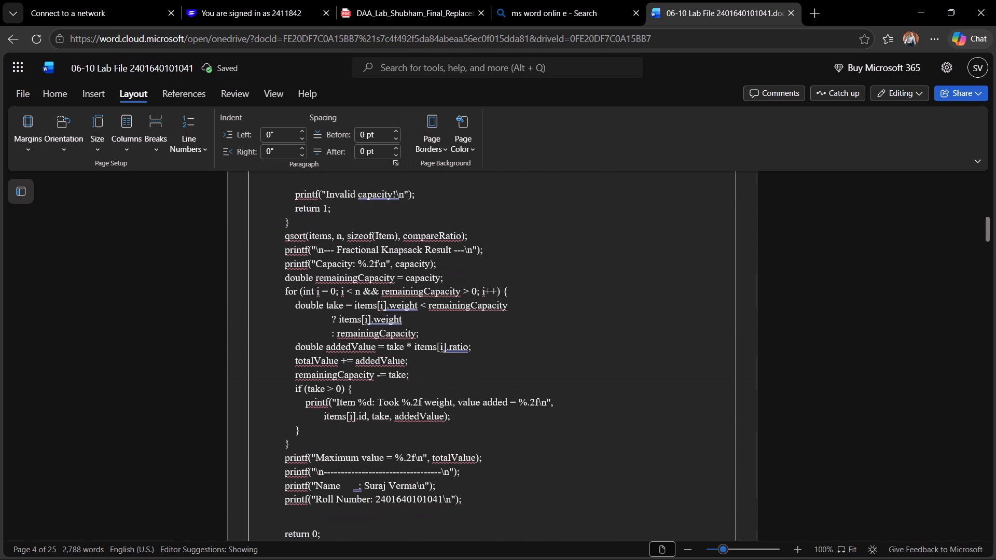
scroll(365, 410, down, 19)
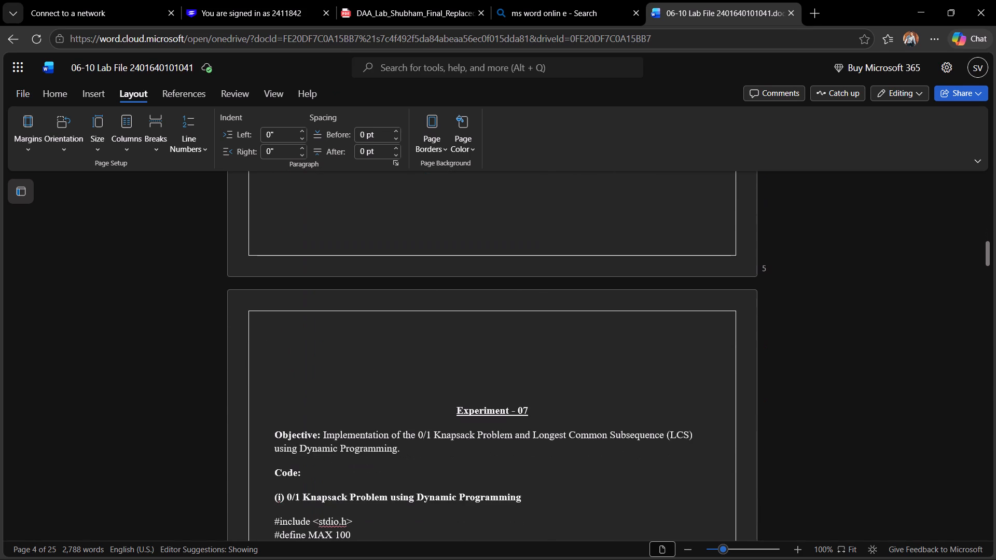
drag(492, 393, 479, 322)
key(BackSpace)
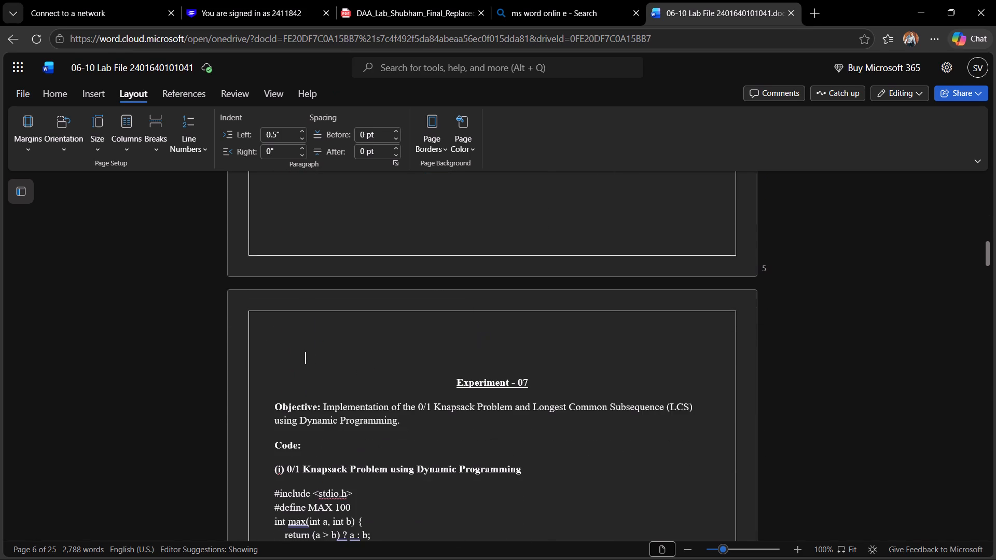
key(BackSpace)
key(BackSpace)
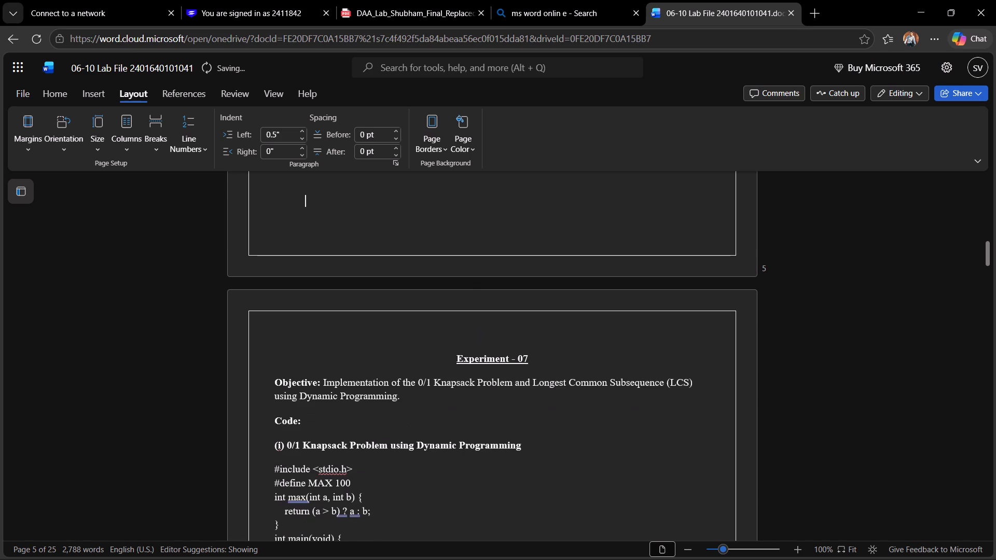
Trim the trailing blank lines at the end of page 5, leaving no stray backslash there.
key(BackSpace)
key(BackSpace)
key(BackSpace)
scroll(479, 322, up, 2)
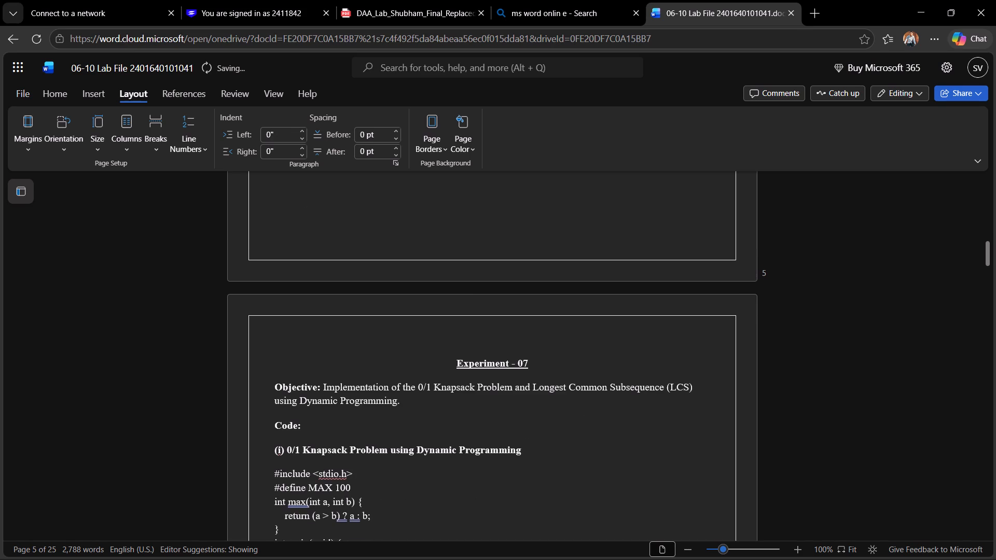
key(BackSpace)
key(backslash)
key(Return)
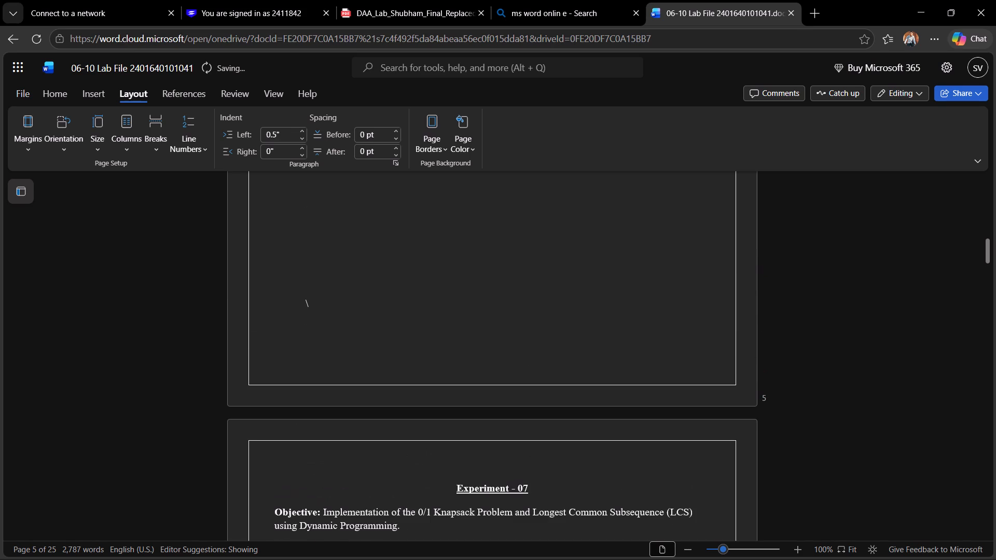
key(BackSpace)
key(BackSpace)
key(BackSpace)
key(Return)
scroll(486, 382, down, 2)
Replace the Experiment 07 objective paragraph in Word with the "OBJECTIVE 7.1:-" text copied from the lab PDF.
click(367, 0)
scroll(397, 318, down, 1)
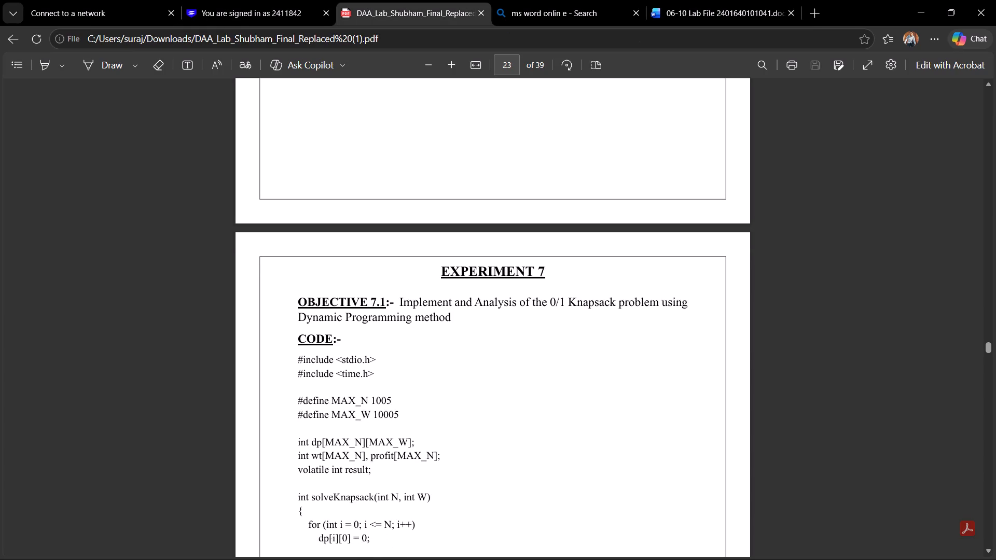
drag(297, 253, 465, 278)
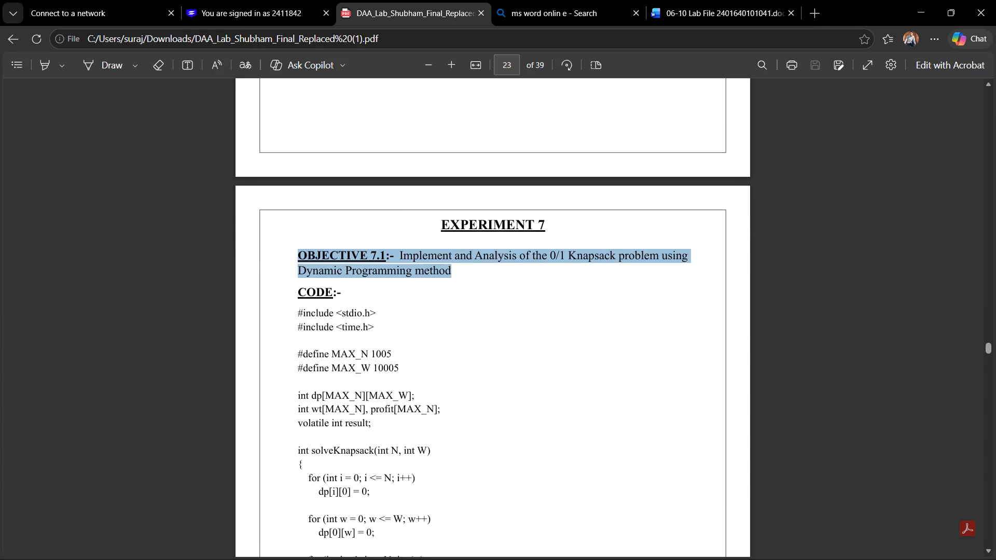
drag(465, 278, 465, 279)
key(ctrl+c)
key(ctrl+c)
key(ctrl+c)
click(683, 0)
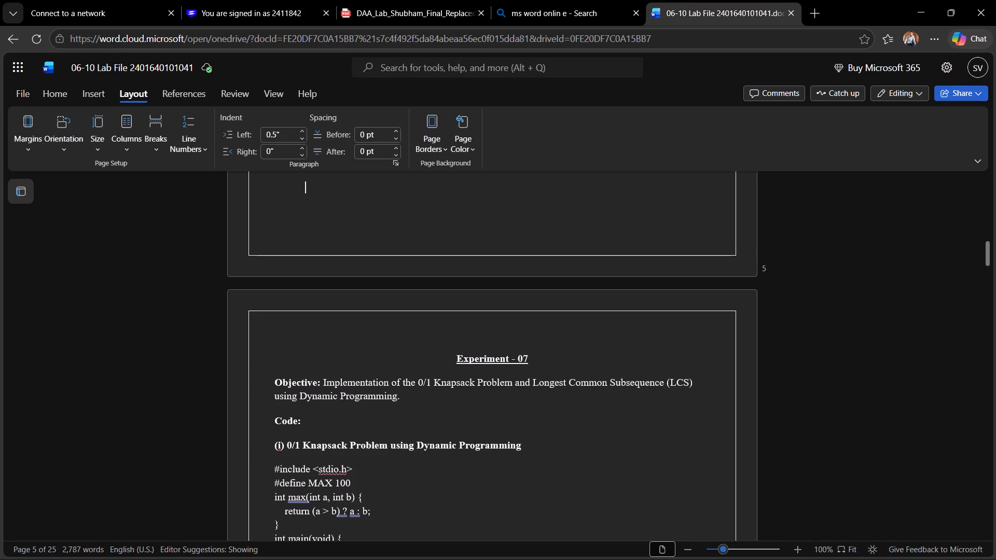
drag(273, 385, 402, 401)
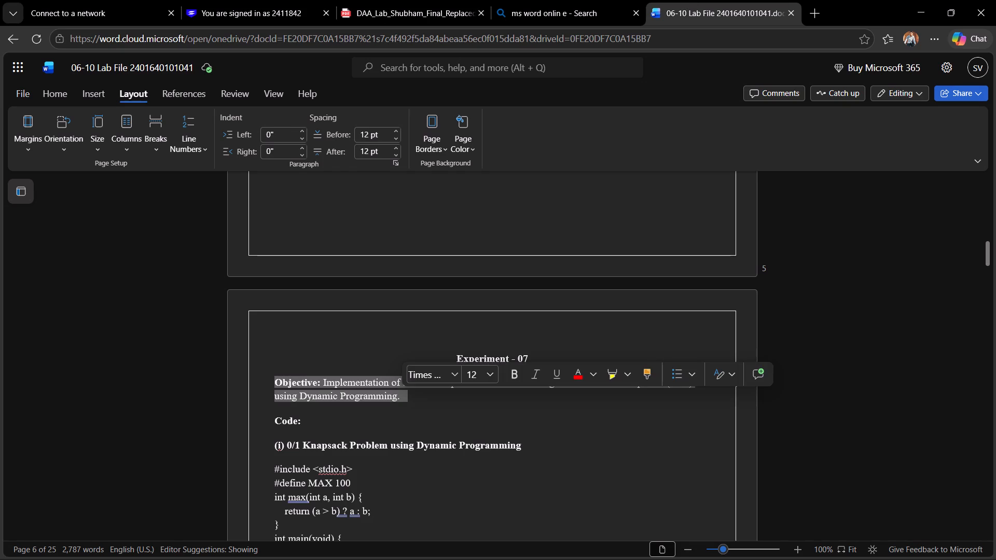
key(ctrl+v)
Remove the dash after "OBJECTIVE 7.1:" in the Experiment 07 objective, keeping spacing before "Implement".
click(348, 383)
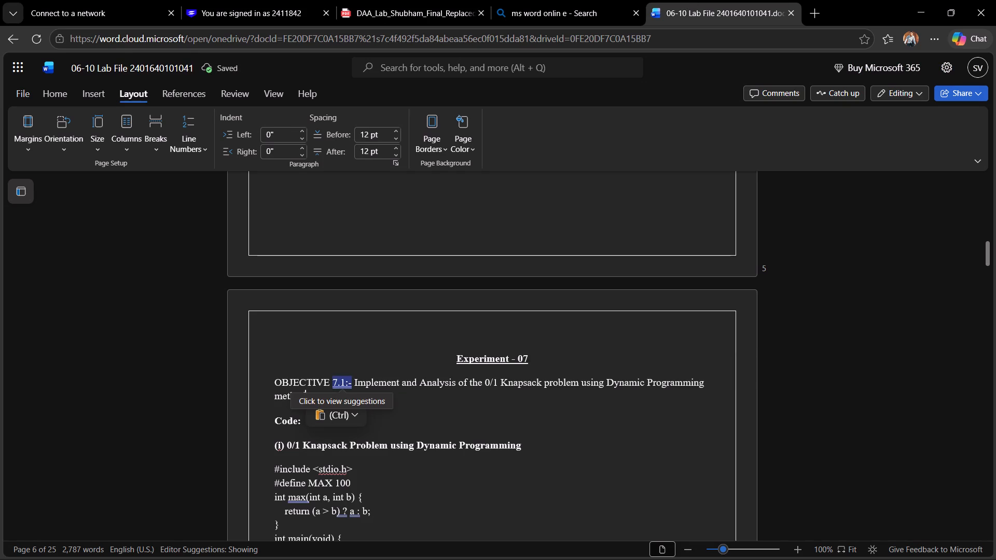
click(348, 429)
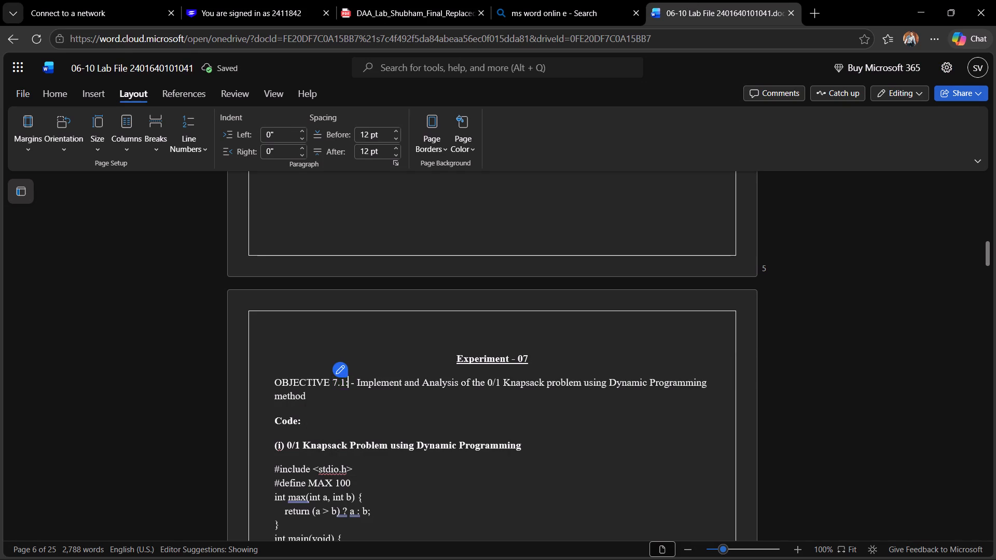
key(Right)
key(BackSpace)
key(Right)
key(BackSpace)
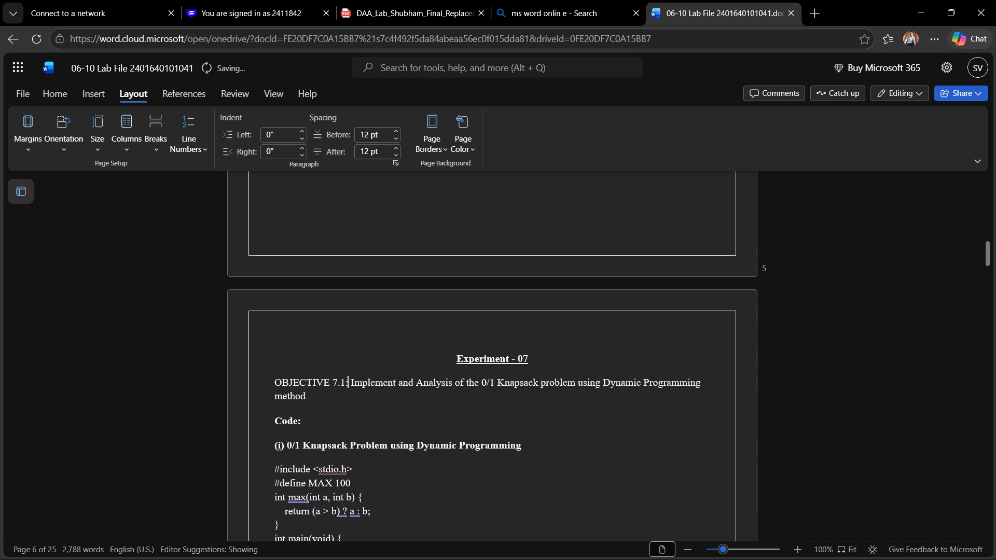
key(space)
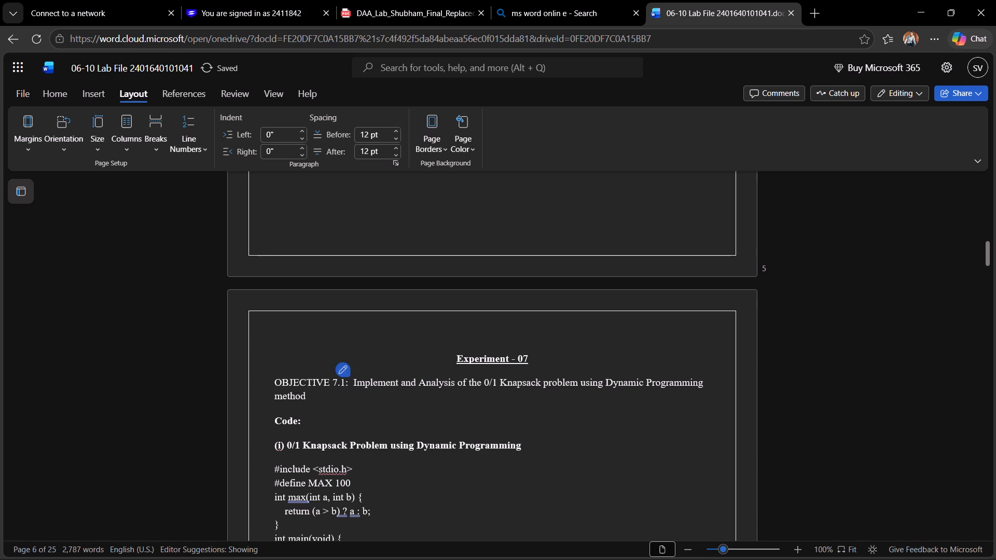
Make the "OBJECTIVE 7.1:" label bold and underlined, and underline the "Code:" label below it.
drag(349, 380, 270, 380)
click(380, 360)
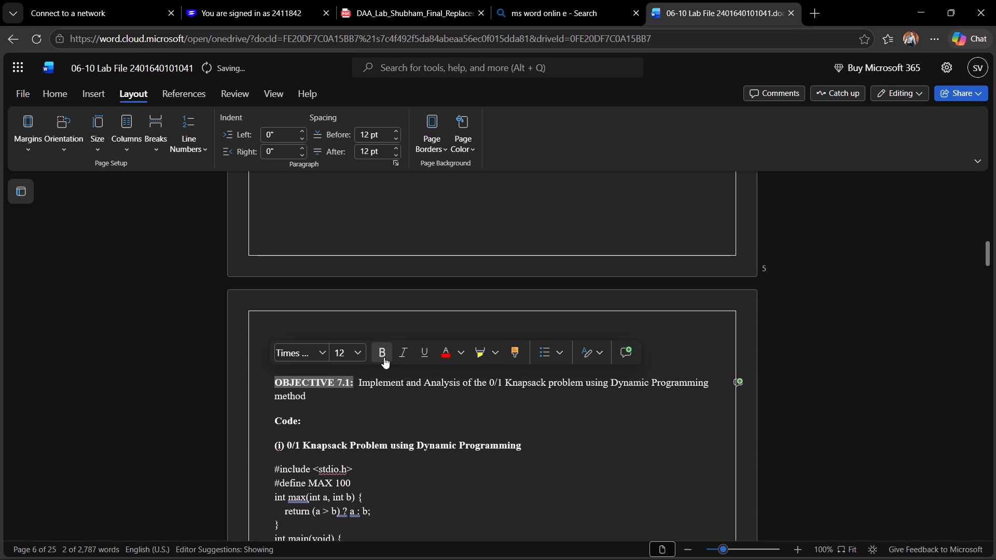
click(425, 355)
drag(301, 419, 262, 419)
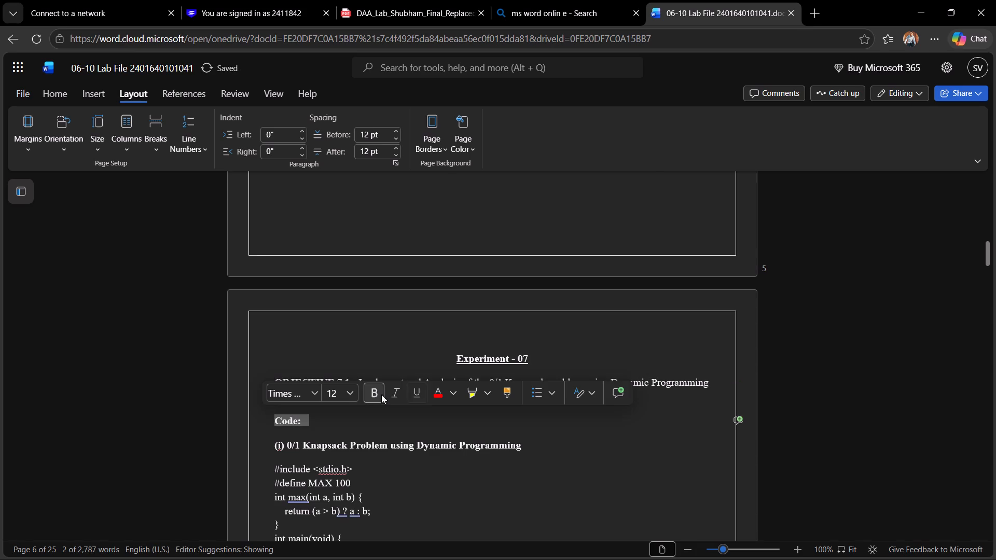
click(415, 393)
click(305, 428)
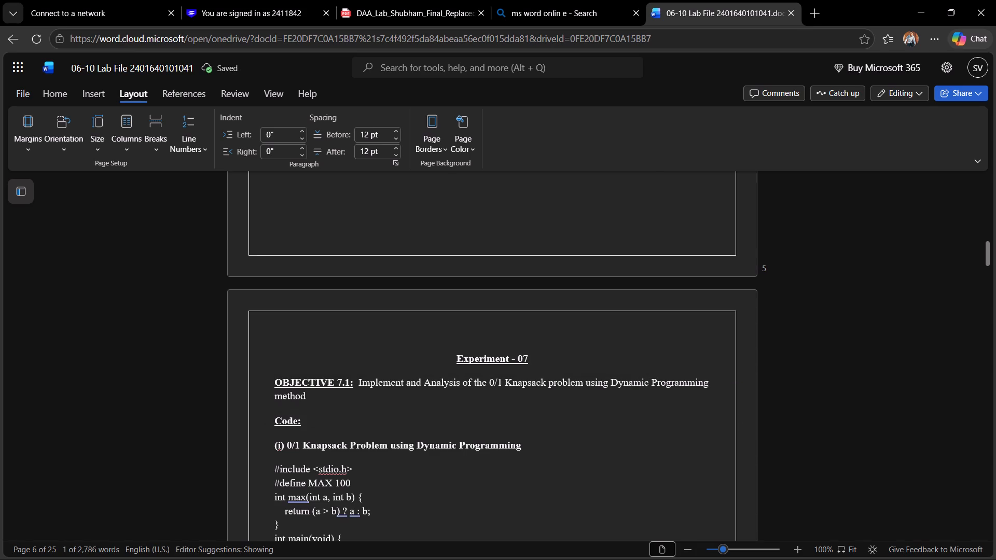
Delete the "(i) 0/1 Knapsack Problem using Dynamic Programming" subheading so the code follows directly after "Code:".
scroll(329, 424, down, 1)
drag(283, 393, 283, 393)
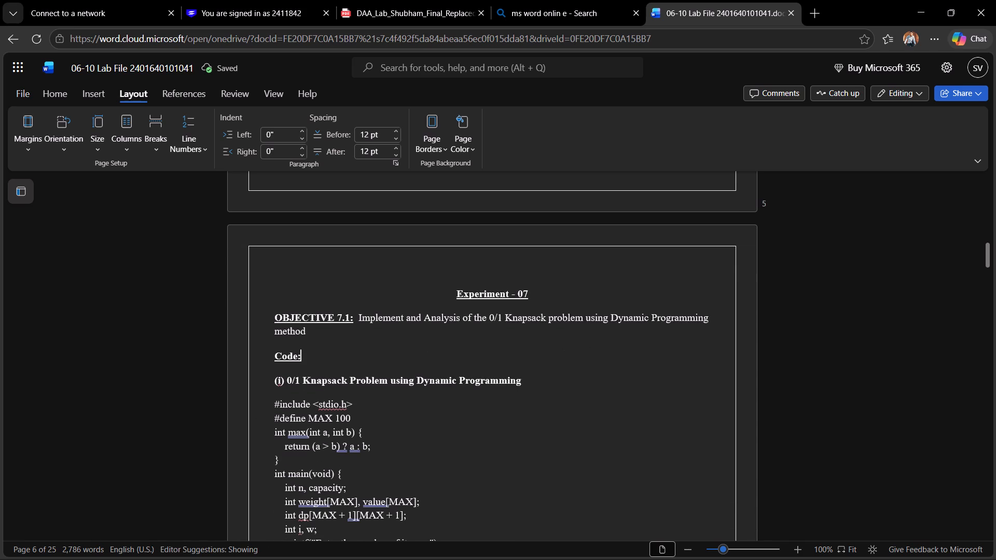
drag(283, 393, 335, 358)
key(BackSpace)
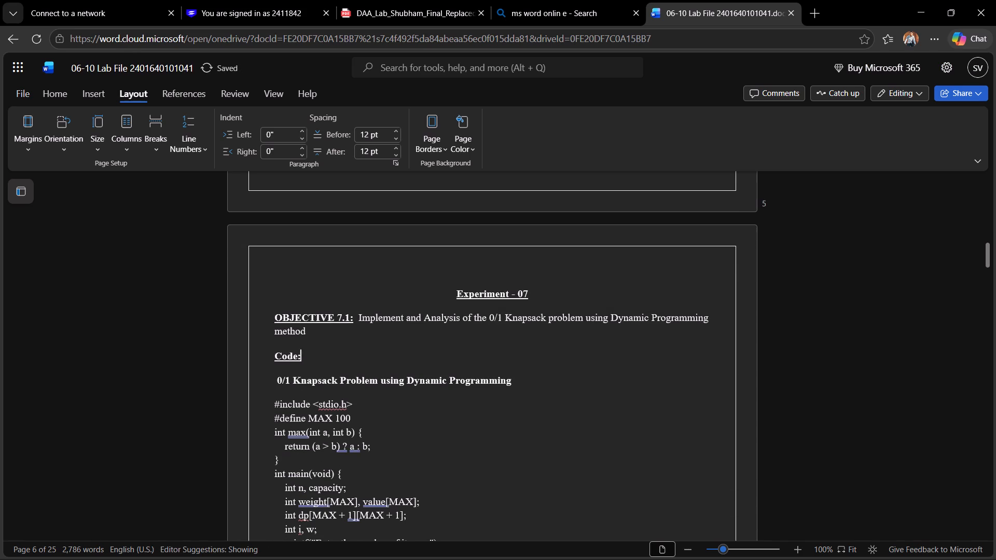
drag(528, 388, 485, 357)
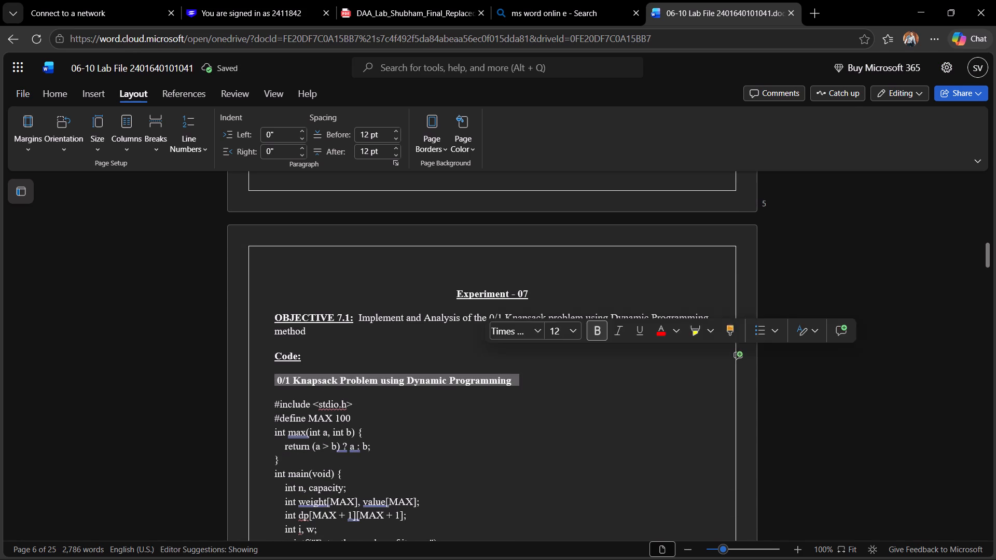
key(BackSpace)
key(Down)
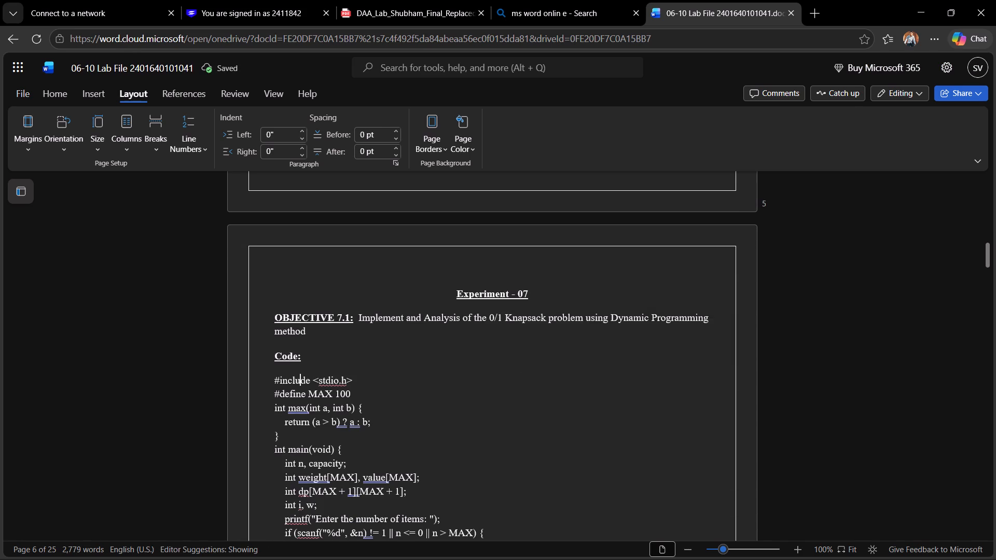
key(Up)
key(Down)
Shrink the 0/1 Knapsack output screenshot at the top of page 8 slightly, keeping its proportions.
scroll(485, 357, down, 2)
scroll(485, 357, up, 1)
scroll(485, 357, down, 2)
scroll(444, 393, down, 18)
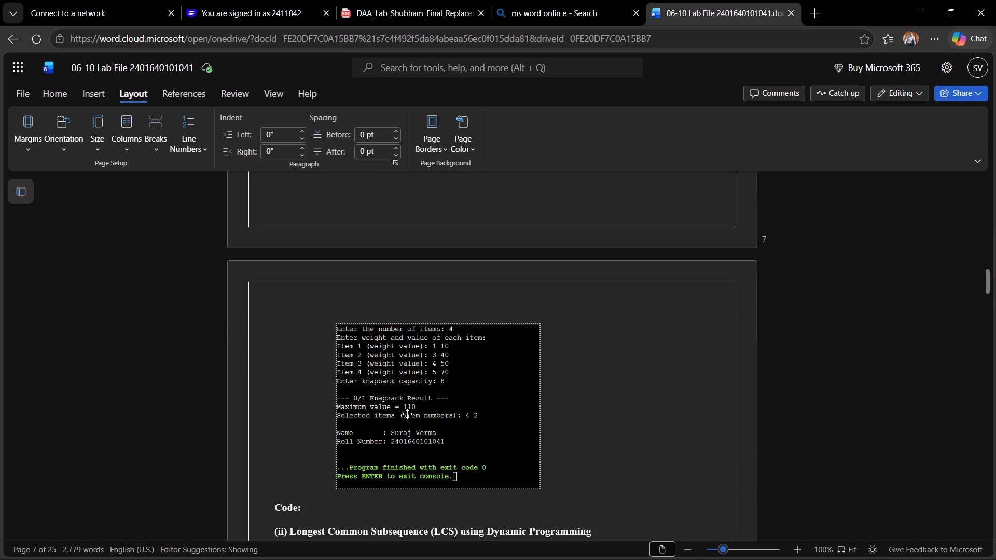
scroll(407, 414, down, 3)
scroll(407, 414, up, 1)
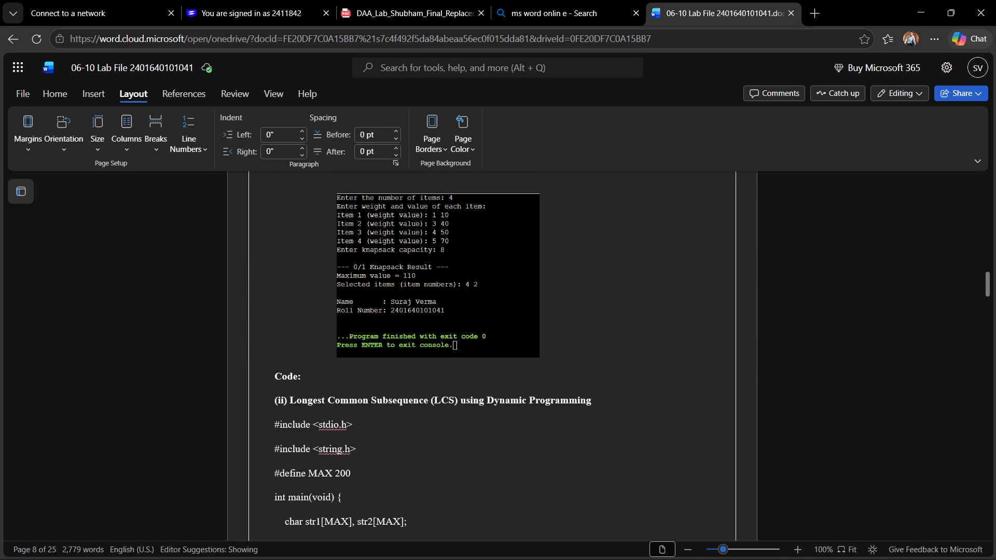
scroll(437, 421, up, 4)
scroll(425, 449, down, 2)
click(429, 418)
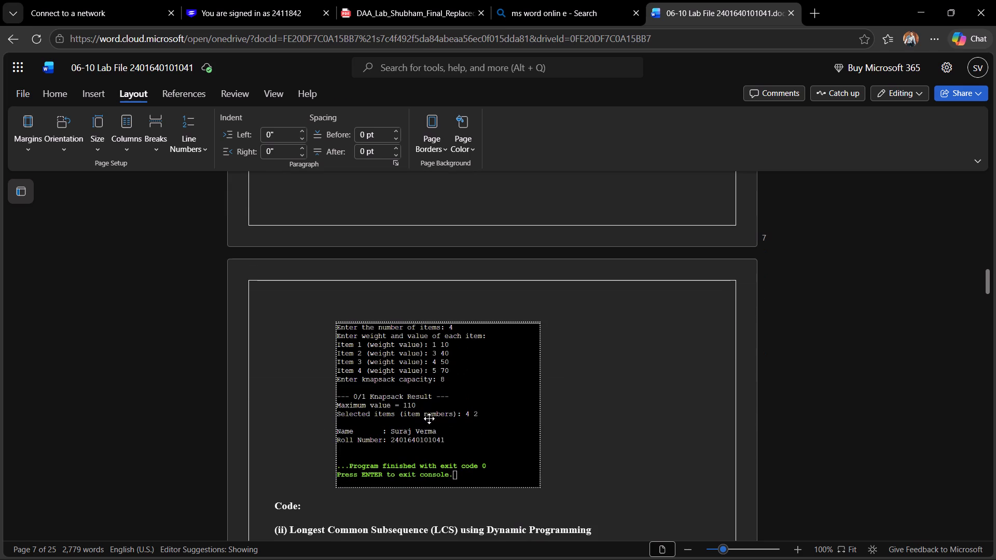
drag(542, 488, 527, 470)
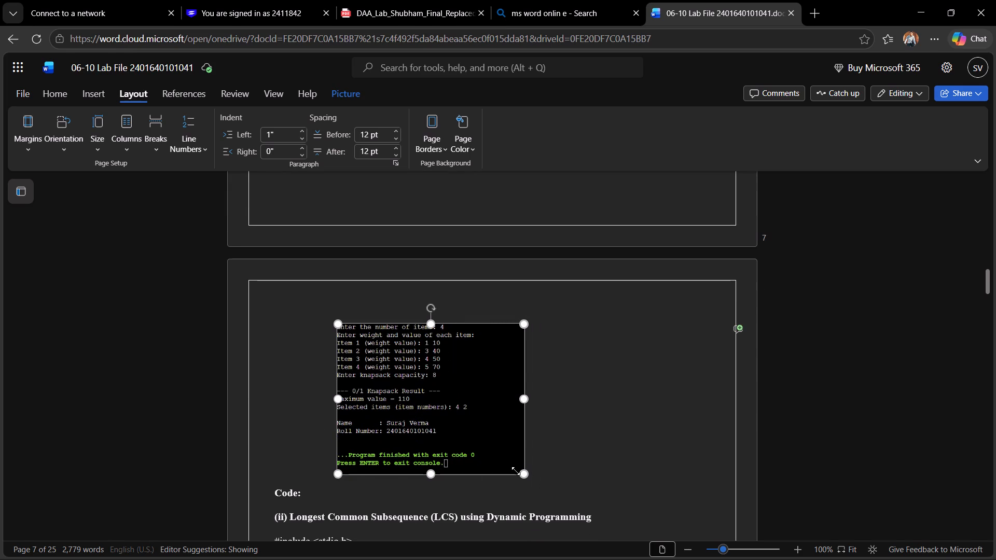
Insert blank lines above the "Output:" label on page 7 to push it onto page 8 with the knapsack screenshot.
scroll(357, 474, down, 3)
scroll(357, 474, up, 10)
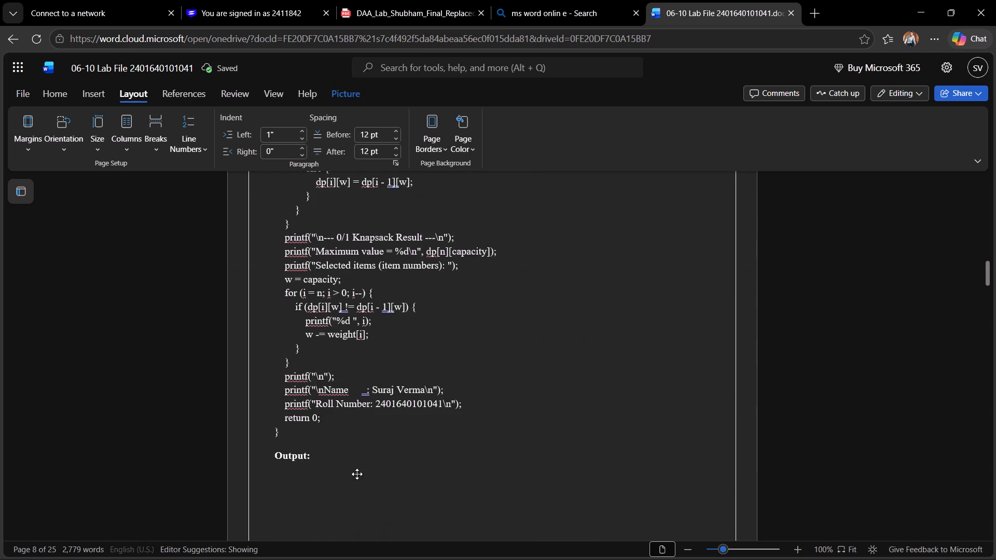
scroll(357, 474, down, 8)
scroll(357, 474, up, 6)
click(309, 326)
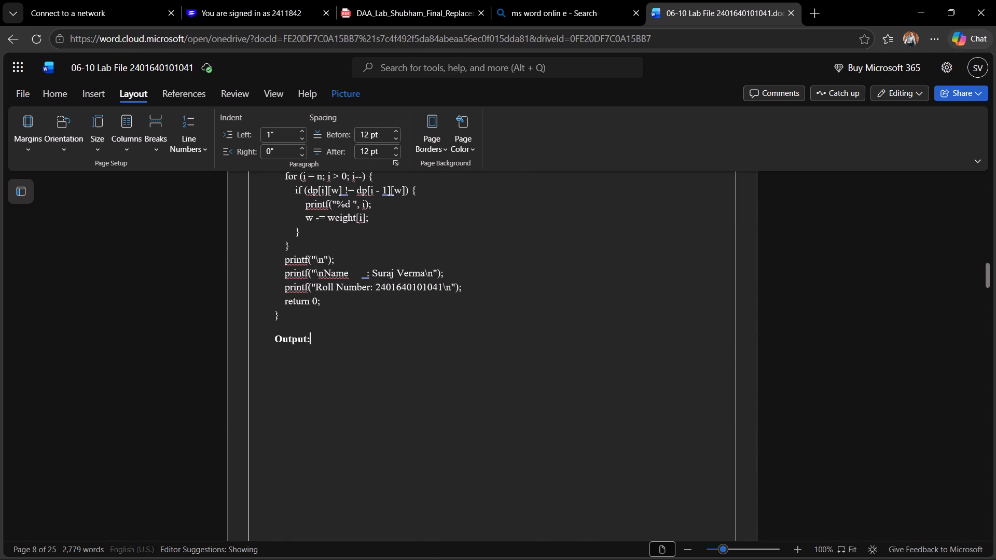
key(Left)
key(Left)
key(Left)
key(Left)
key(Left)
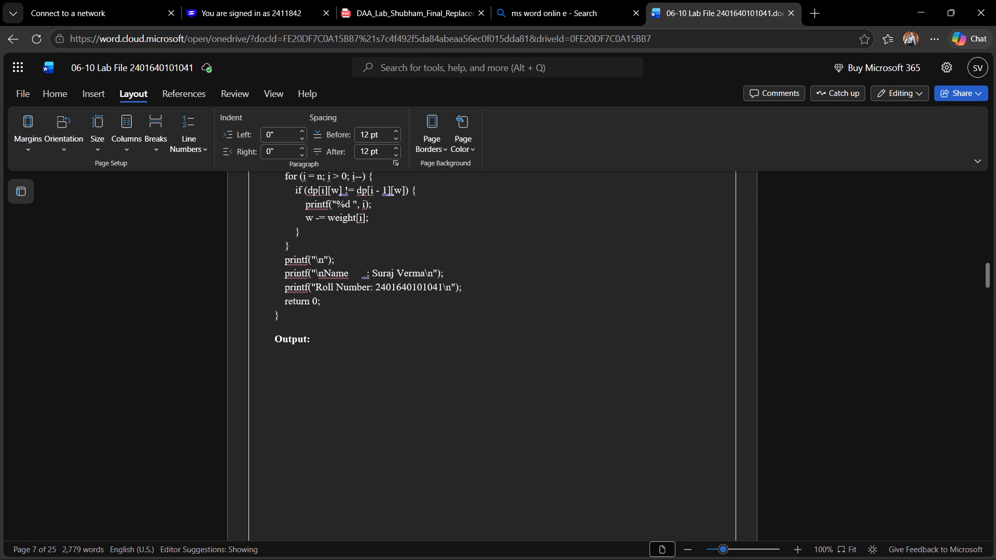
key(Left)
key(Left)
key(Return)
key(Return)
key(Return)
key(Return)
scroll(309, 326, down, 3)
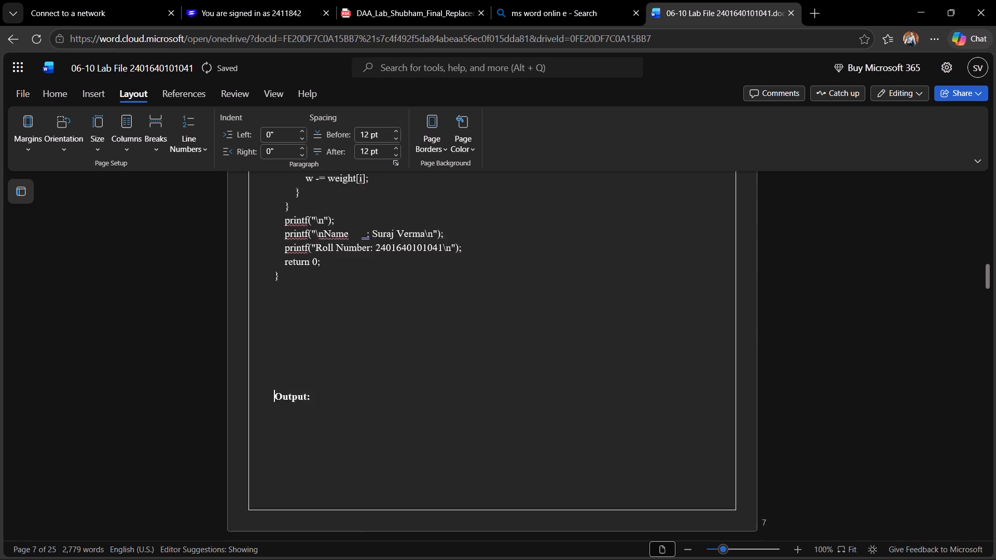
key(Return)
key(Return)
key(Return)
key(Return)
key(BackSpace)
key(BackSpace)
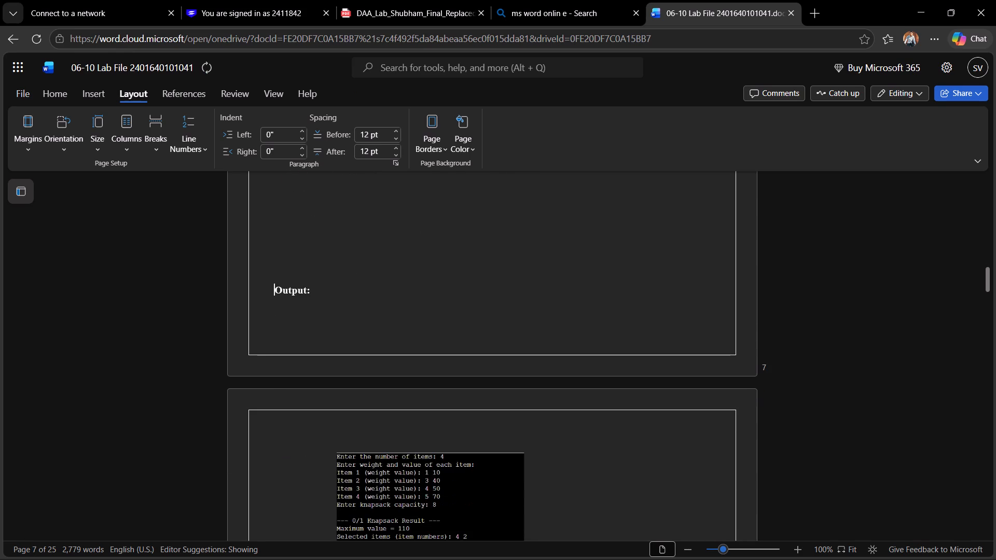
key(Return)
scroll(385, 352, down, 6)
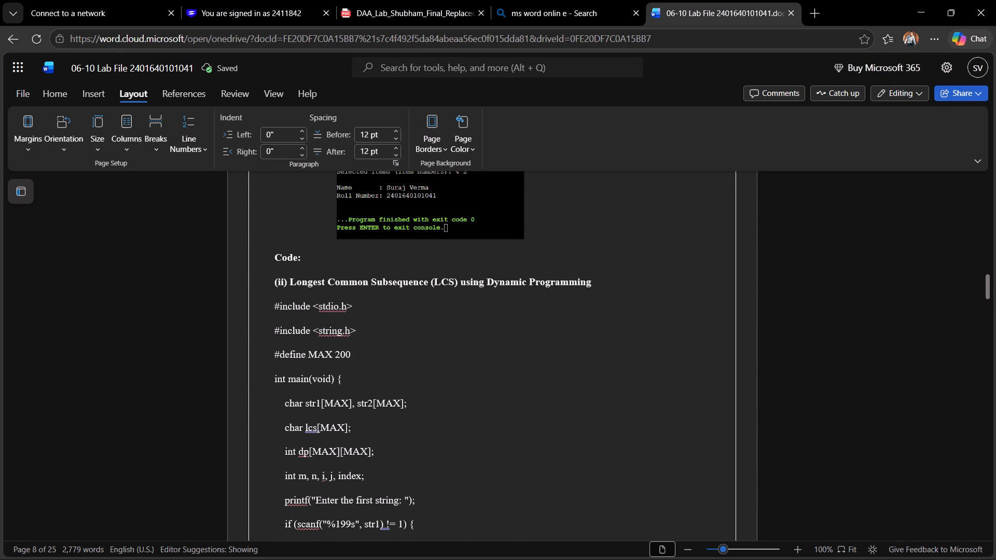
Insert blank lines above the LCS section's "Code:" label so that the section starts at the top of page 9.
click(274, 259)
key(Return)
key(Return)
key(Return)
key(Return)
key(Return)
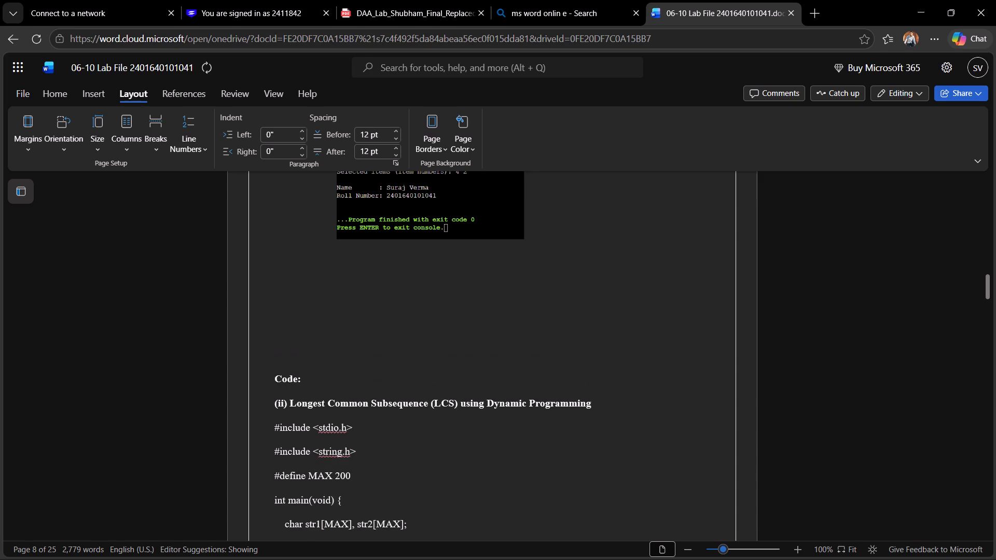
scroll(275, 265, down, 5)
key(Up)
key(Return)
key(Return)
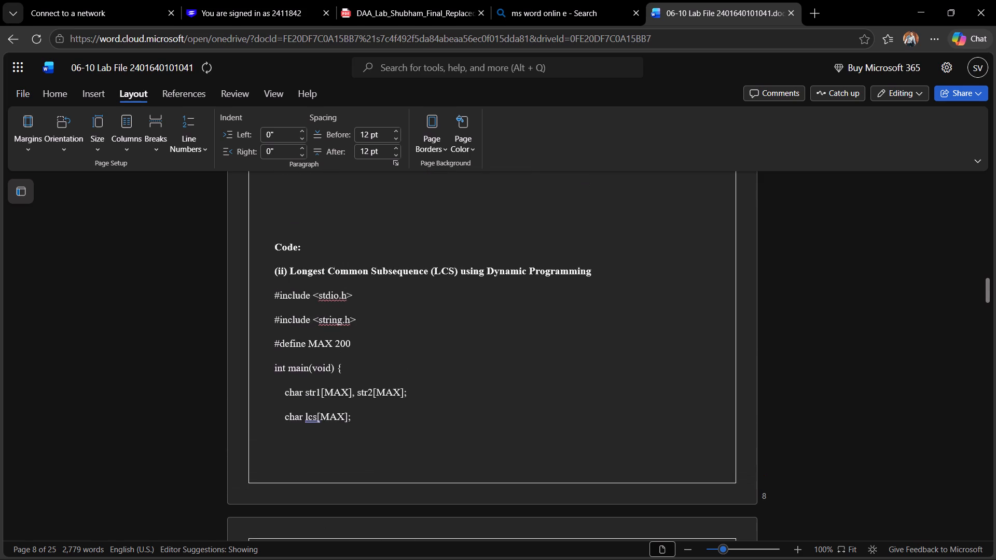
key(Return)
key(Return)
key(Return)
key(Return)
key(Return)
key(Return)
key(Return)
key(Return)
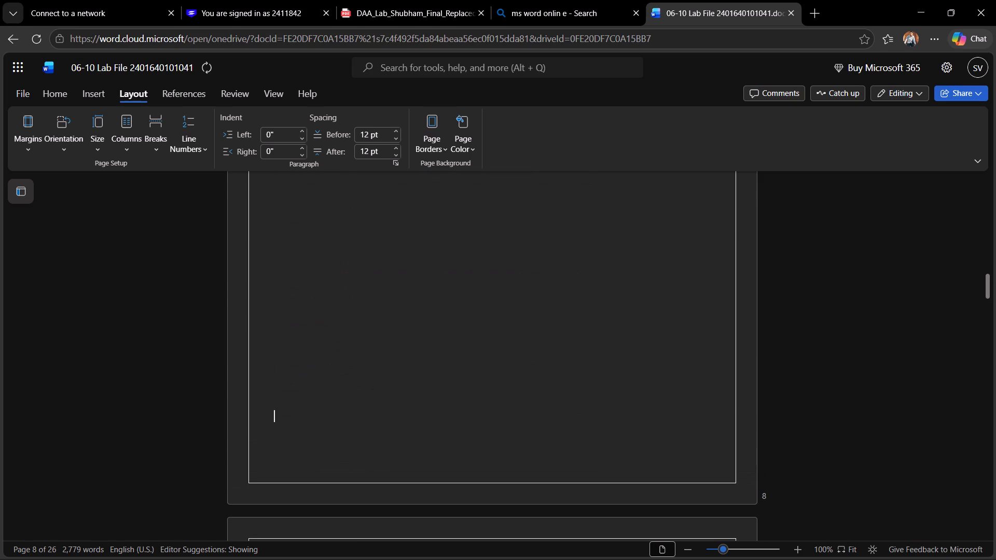
scroll(358, 188, down, 1)
scroll(358, 189, up, 1)
scroll(360, 195, down, 1)
scroll(391, 280, down, 3)
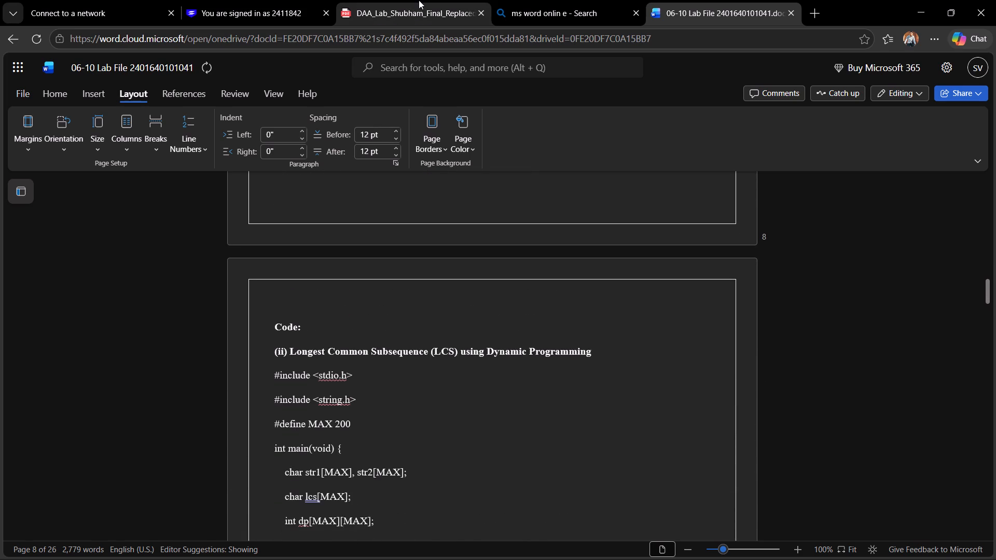
Replace the "Code:" and "(ii) Longest Common Subsequence" lines in Word with the "OBJECTIVE 7.2:-" line copied from the lab PDF.
click(419, 0)
scroll(406, 275, down, 15)
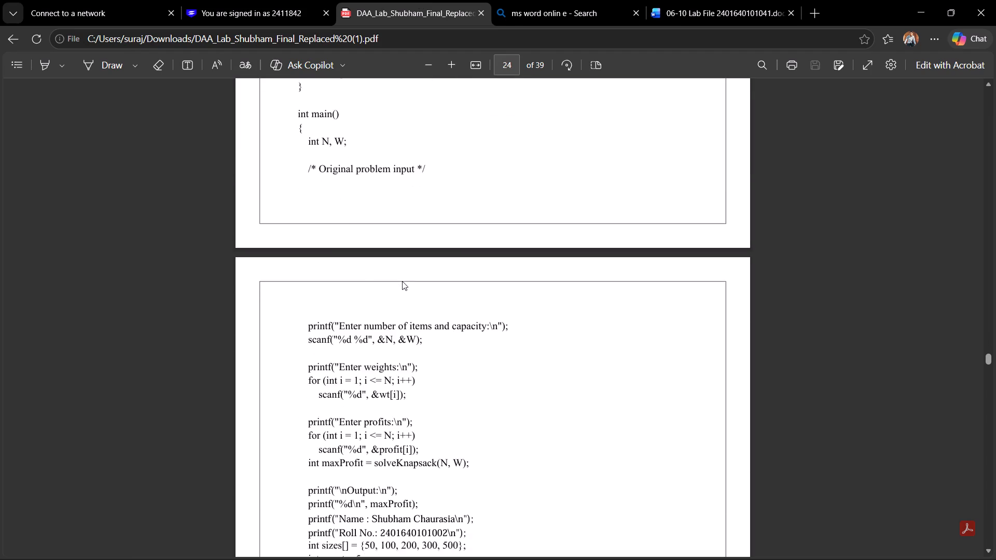
scroll(402, 281, down, 11)
scroll(402, 281, up, 1)
scroll(402, 281, down, 8)
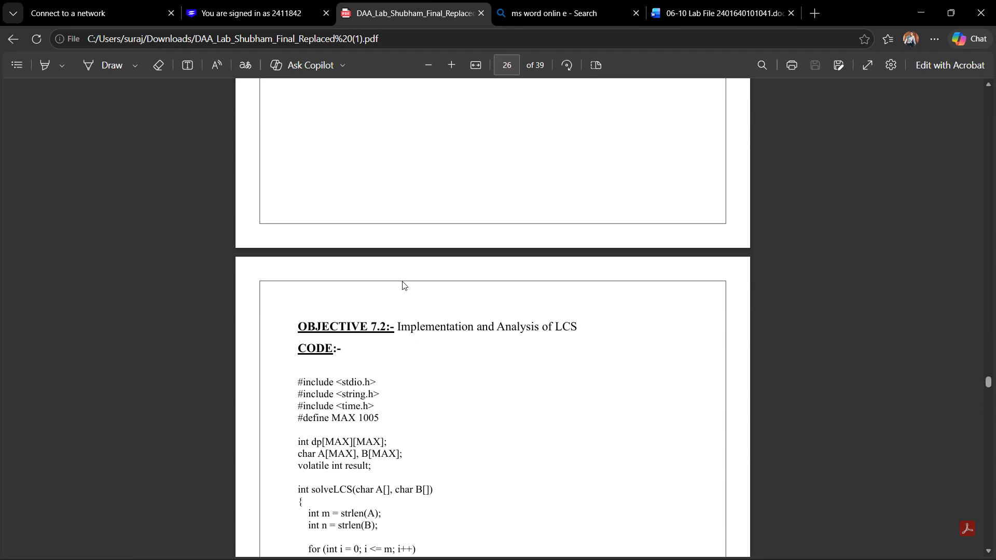
drag(297, 326, 611, 348)
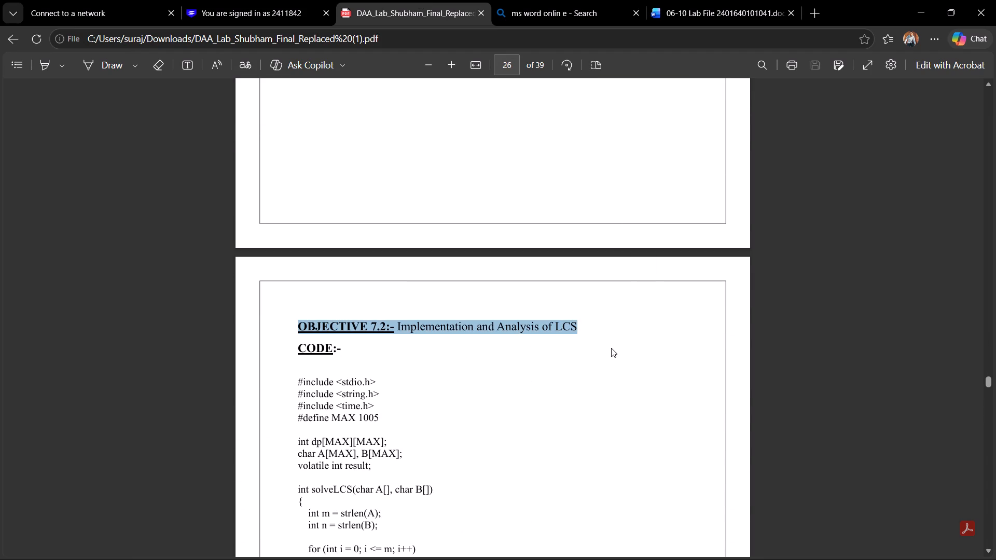
key(ctrl+c)
key(ctrl+c)
key(ctrl+c)
click(697, 1)
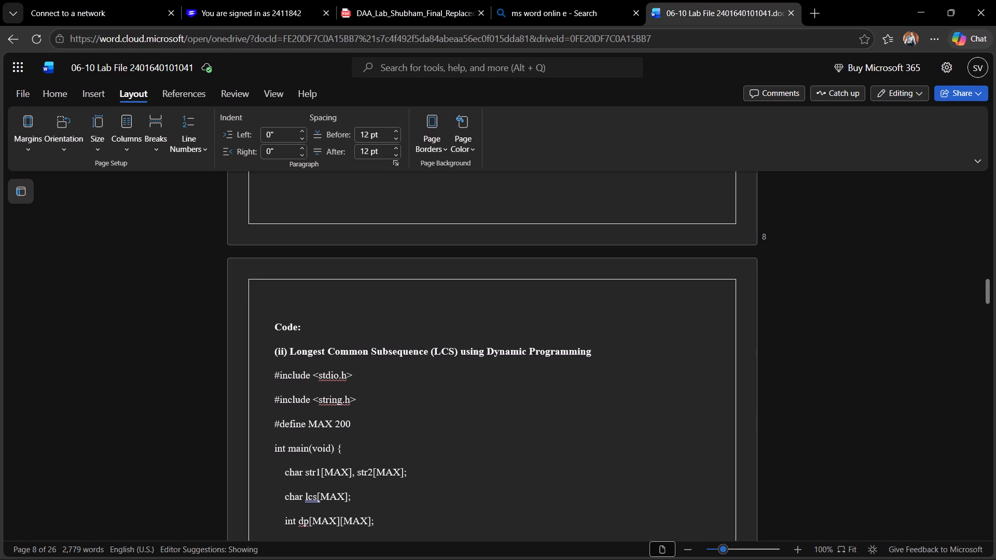
drag(270, 328, 594, 350)
key(ctrl+v)
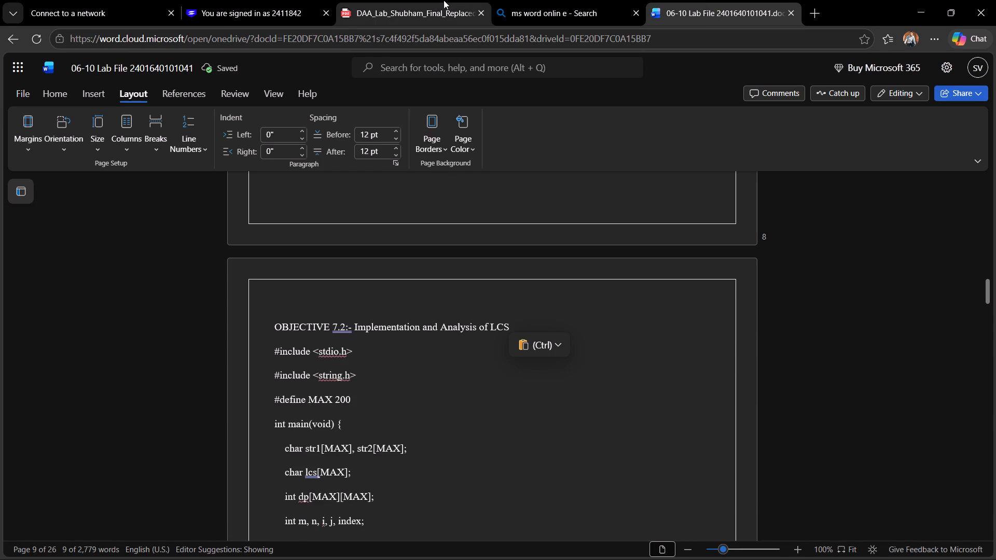
Add a "Code:" line between the OBJECTIVE 7.2 heading and the LCS code in Word.
click(444, 0)
click(726, 0)
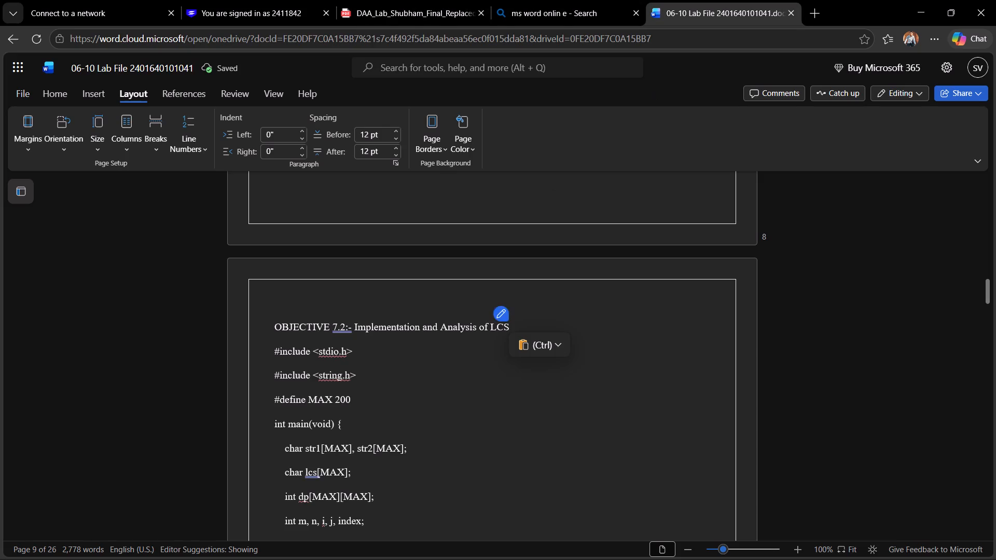
click(524, 330)
key(Return)
text(COde)
key(BackSpace)
key(BackSpace)
key(BackSpace)
text(ode:)
Remove the dash after "OBJECTIVE 7.2:", keeping spacing before "Implementation and Analysis of LCS".
click(344, 325)
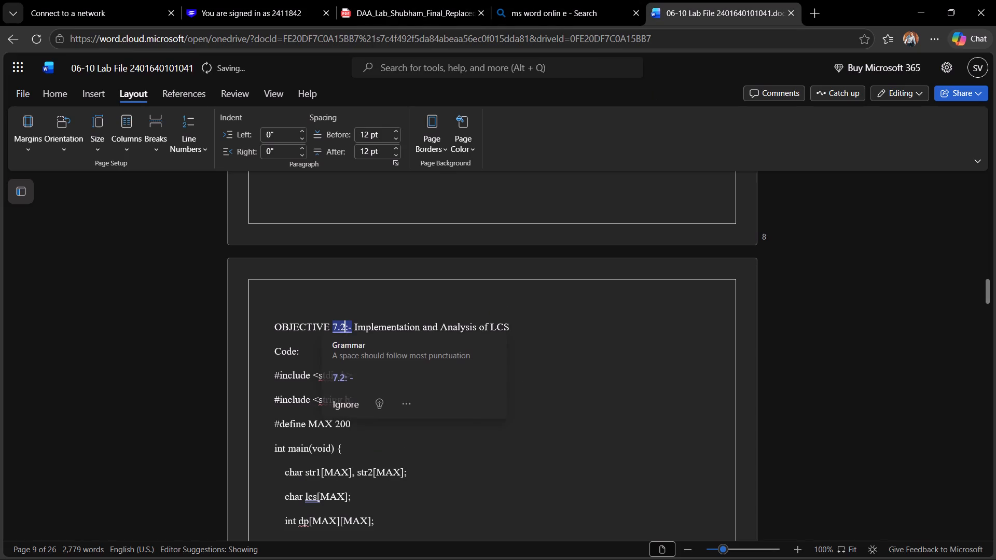
click(350, 374)
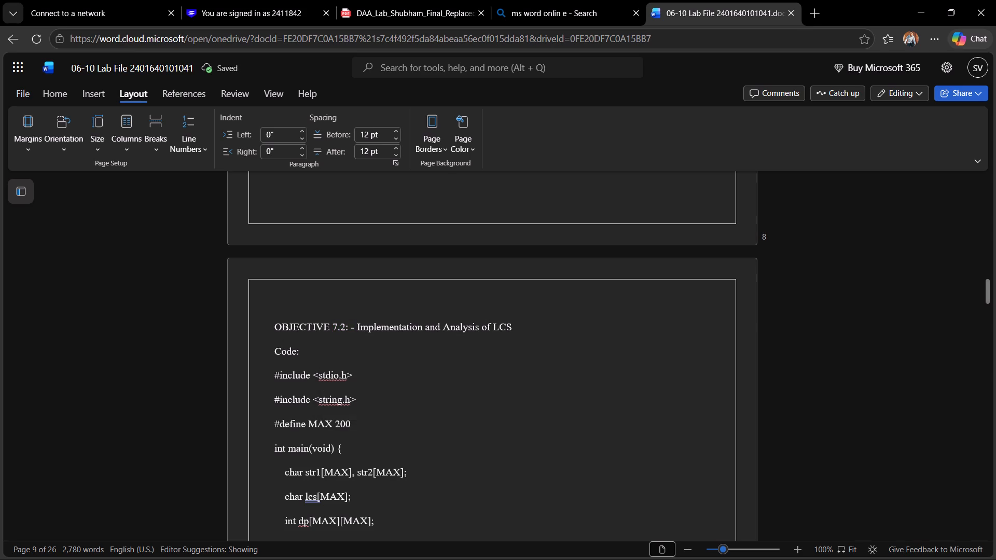
click(350, 327)
click(354, 328)
key(BackSpace)
Make the "OBJECTIVE 7.2:" label underlined and bold.
drag(347, 328, 227, 333)
click(378, 309)
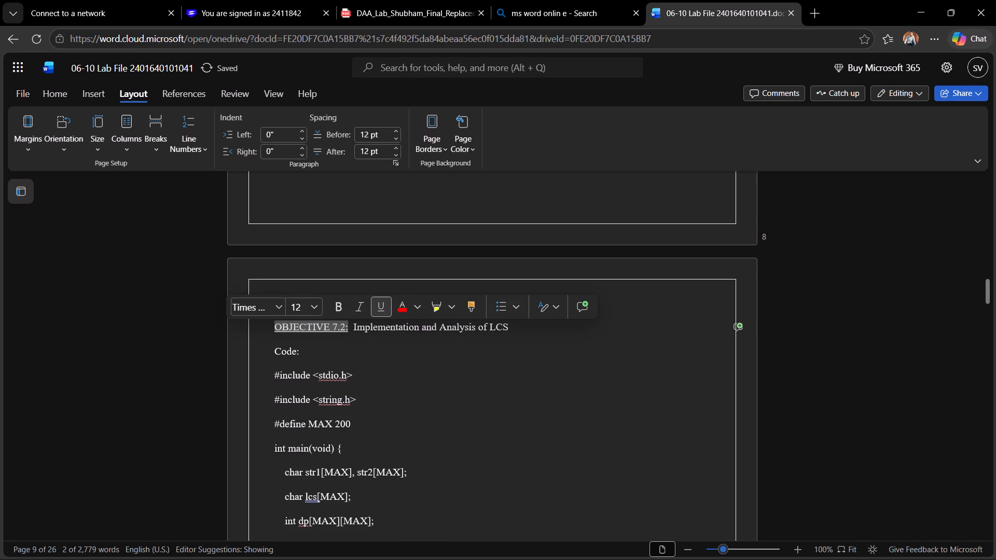
click(338, 313)
Make the "Code:" label under OBJECTIVE 7.2 bold and underlined.
drag(316, 348, 258, 349)
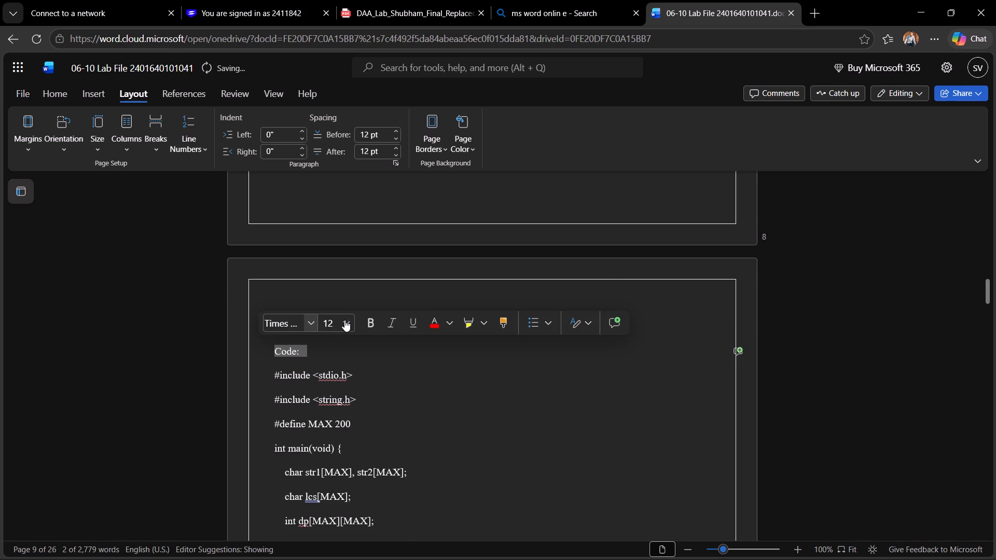
click(369, 319)
click(412, 320)
click(426, 369)
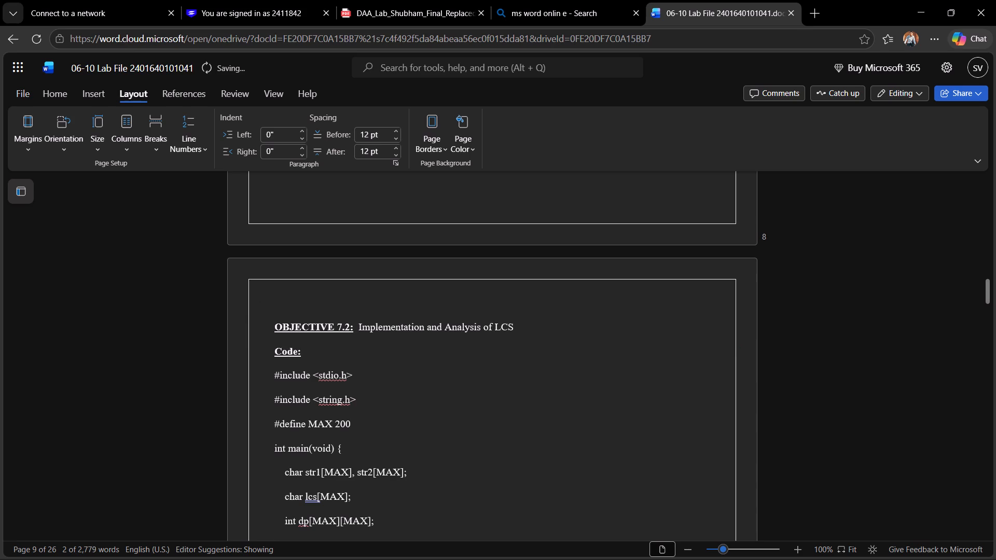
Insert blank lines after the LCS code to move its "Output:" label onto the same page as the output screenshot.
scroll(427, 363, down, 4)
scroll(427, 363, up, 1)
scroll(427, 363, down, 16)
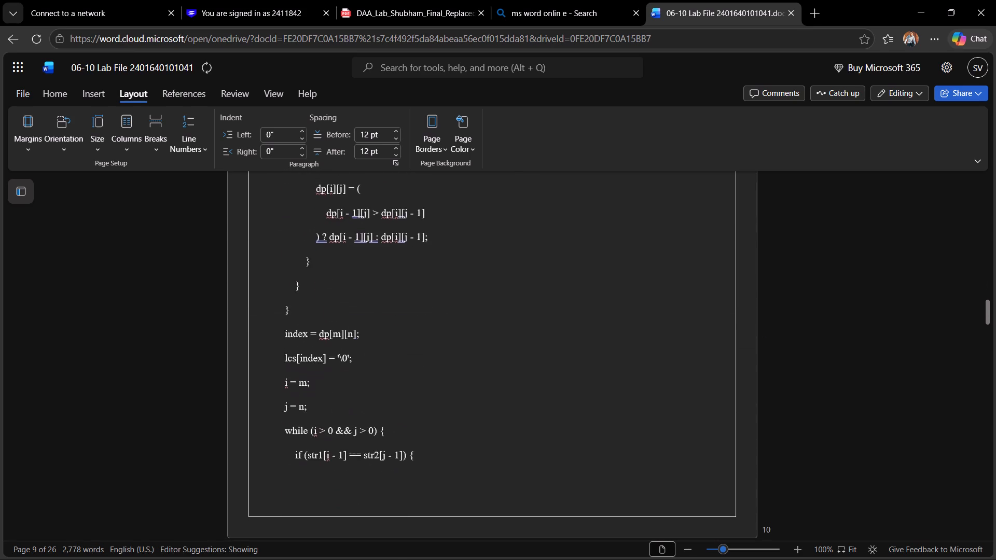
scroll(427, 363, down, 13)
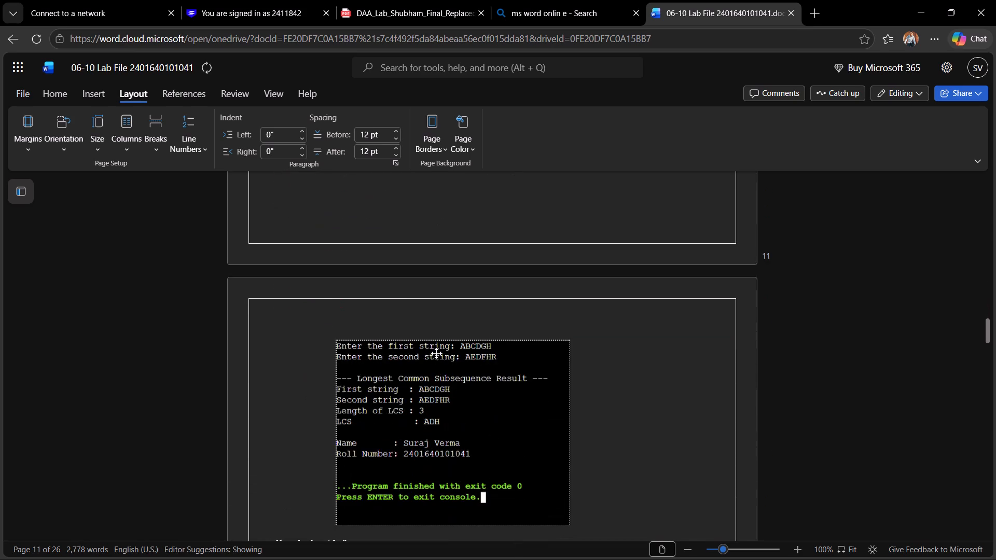
scroll(434, 351, up, 3)
click(310, 342)
key(Return)
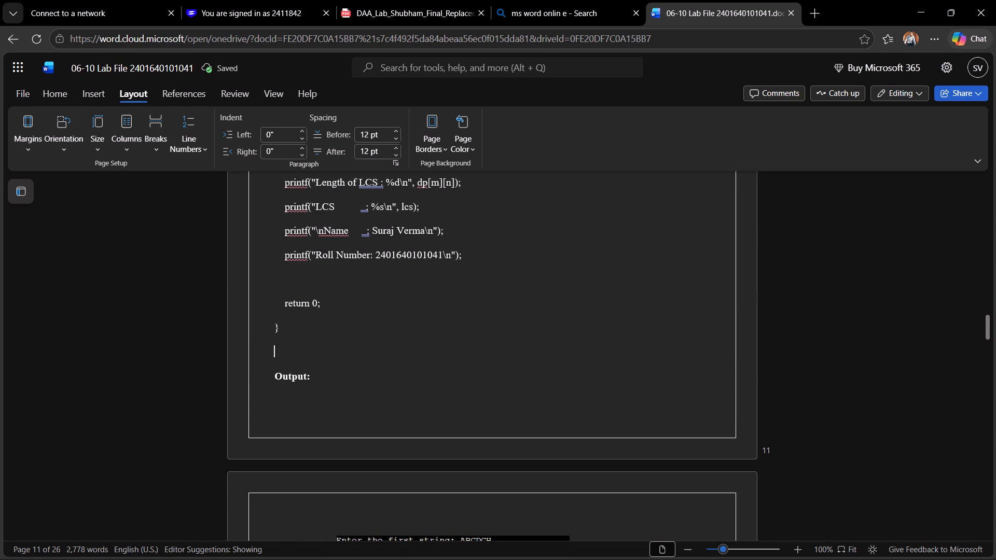
key(Return)
scroll(333, 436, down, 5)
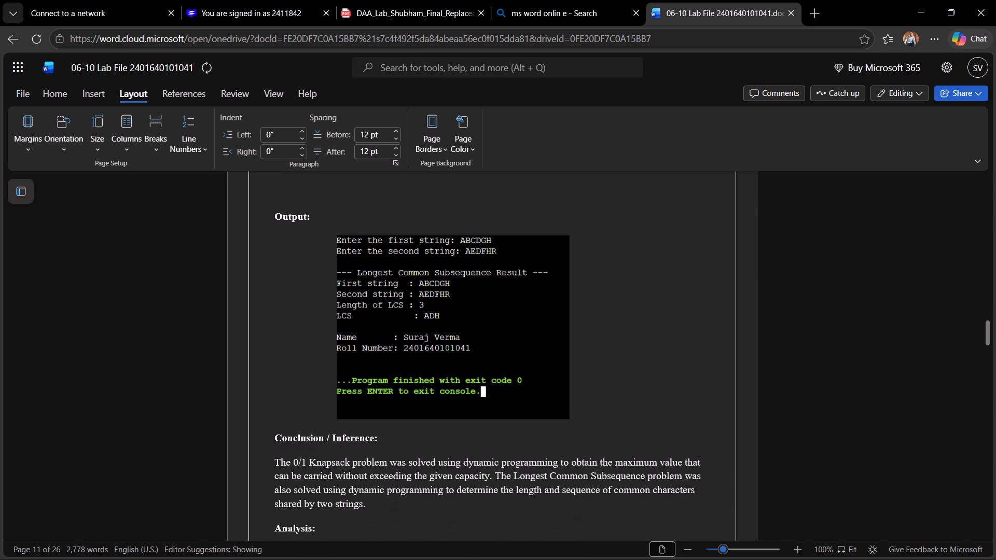
Delete the Conclusion / Inference and Analysis sections that follow the LCS output screenshot.
scroll(337, 492, down, 2)
drag(445, 498, 250, 273)
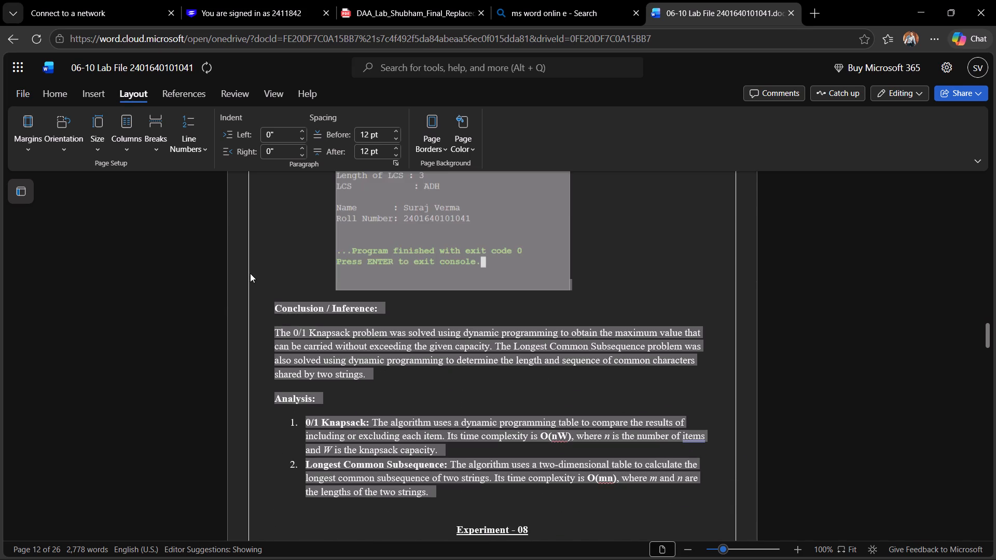
drag(250, 273, 272, 312)
key(BackSpace)
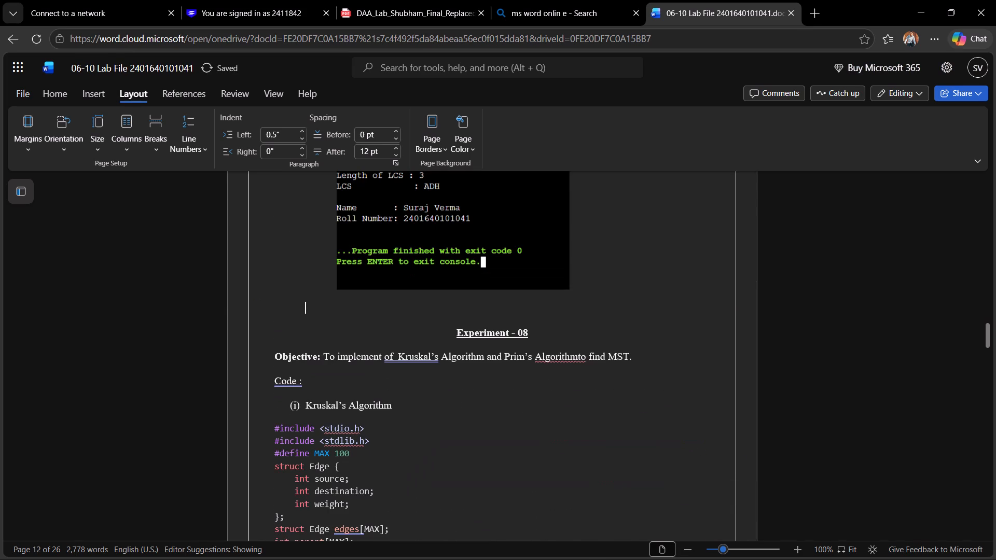
Insert blank lines below the LCS output screenshot until the "Experiment - 08" heading starts a new page.
key(Return)
key(Return)
key(Return)
key(Return)
key(Return)
key(Return)
key(Return)
key(Return)
key(Return)
key(Return)
key(Return)
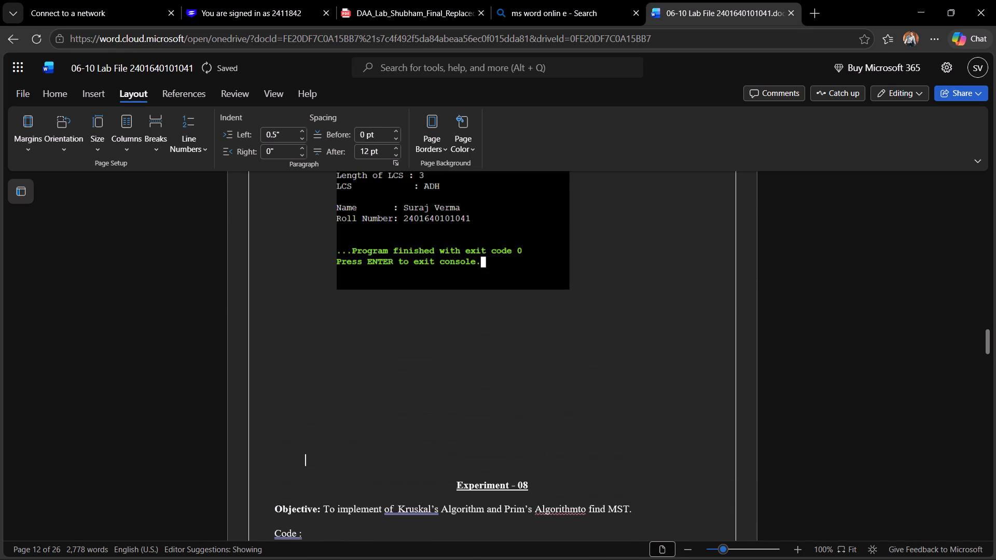
key(Return)
scroll(273, 310, down, 3)
key(Return)
key(Return)
key(Return)
key(Return)
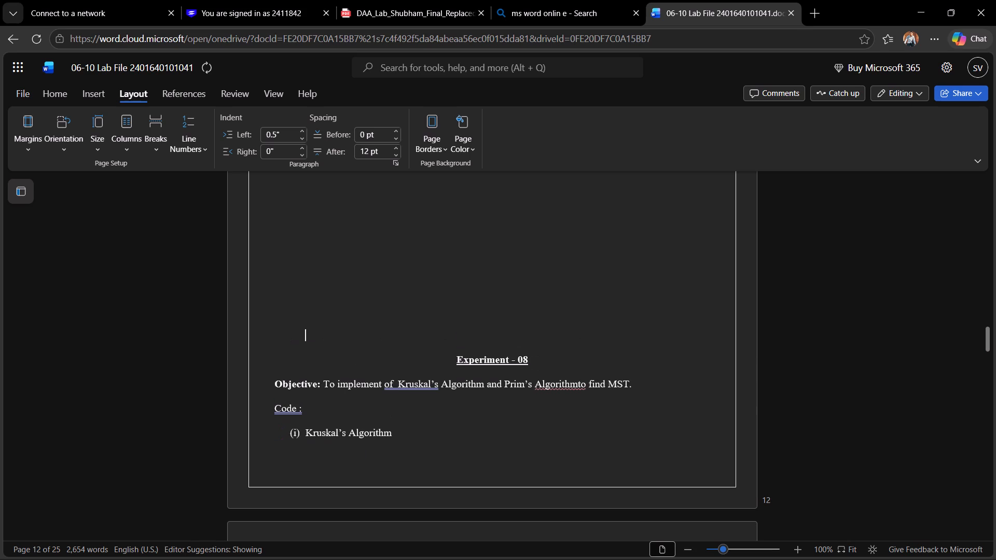
key(Return)
key(Return)
key(Return)
key(Return)
key(Return)
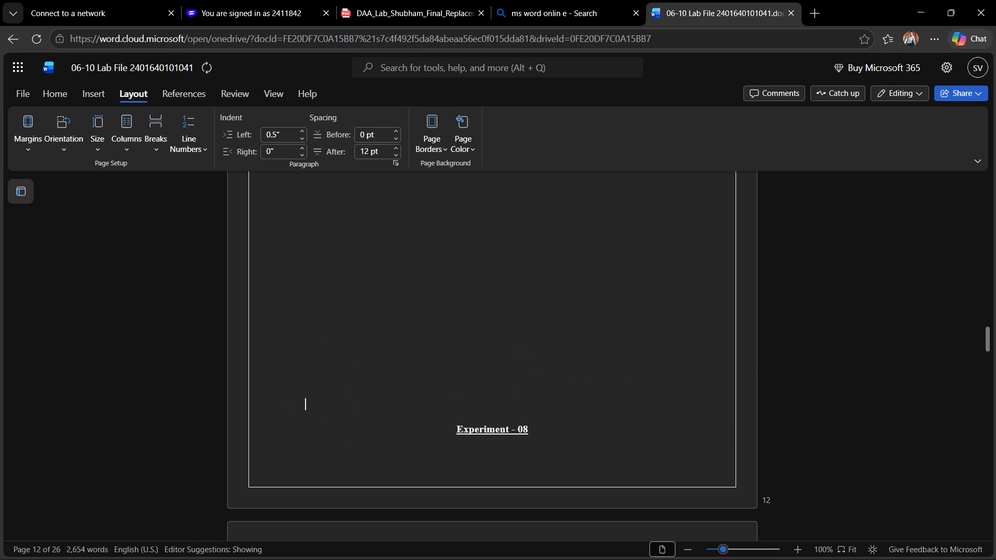
key(Return)
scroll(192, 334, down, 3)
scroll(323, 338, down, 1)
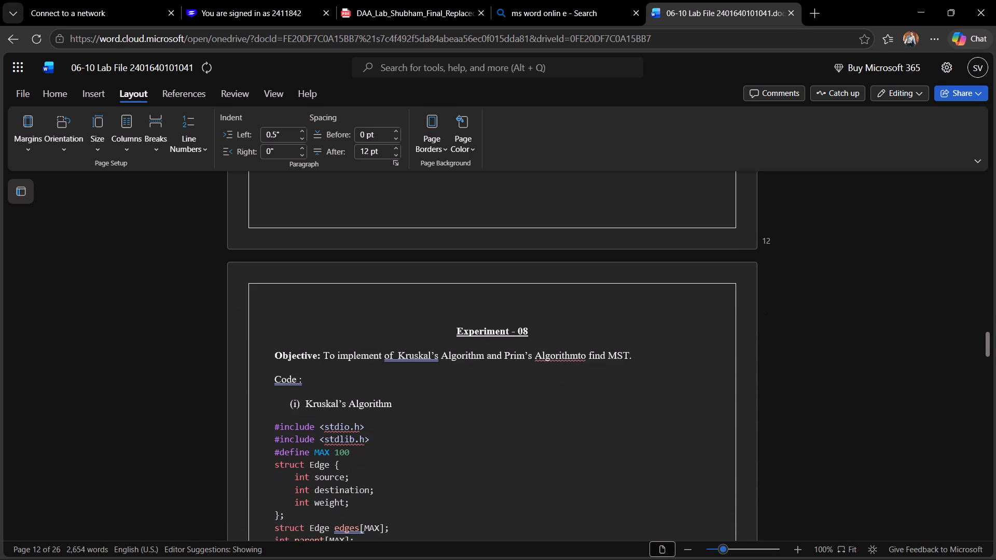
Switch to the lab PDF and copy the "OBJECTIVE 8.1:- Implementation of Kruskal's algorithm to find MST" line from Experiment 8.
click(357, 0)
scroll(524, 298, down, 7)
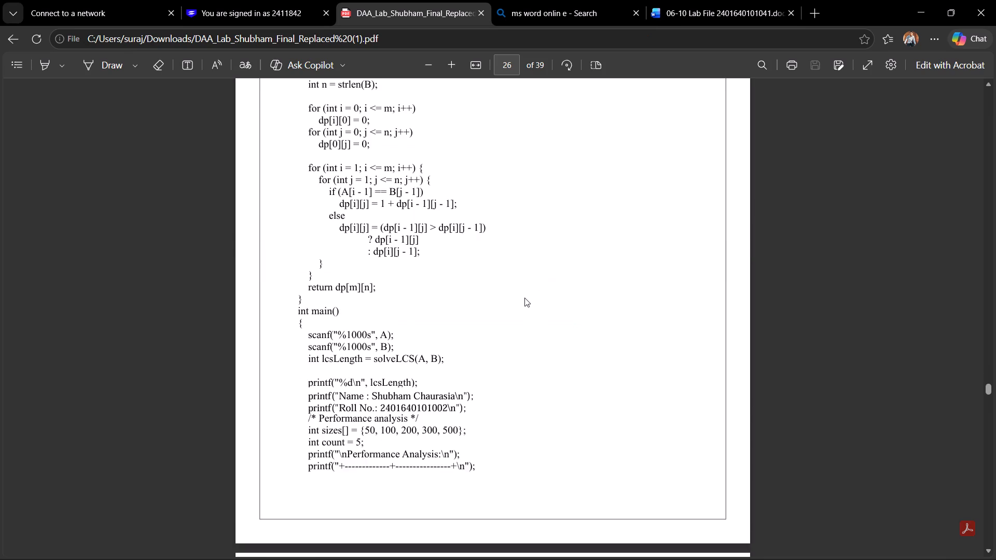
scroll(524, 298, down, 16)
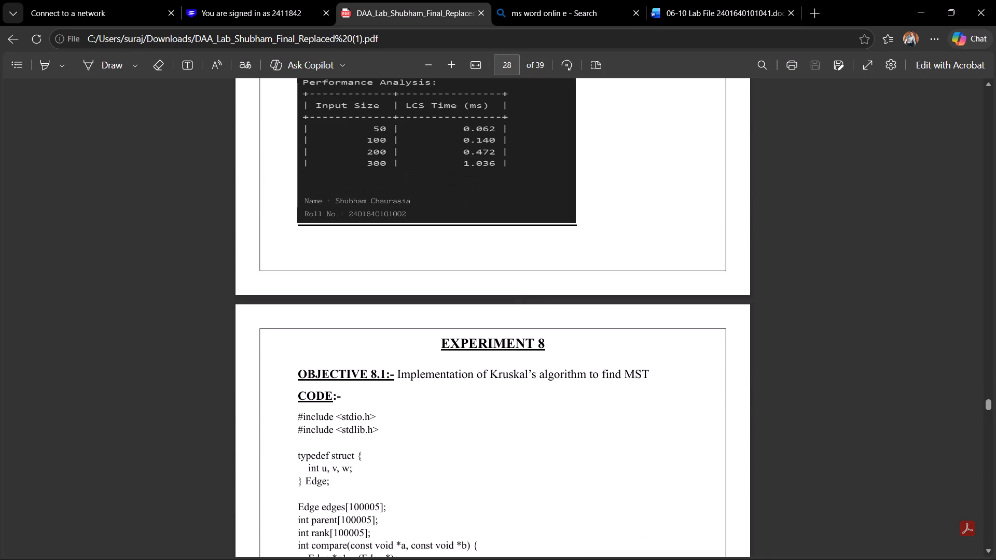
double_click(302, 305)
click(295, 307)
drag(295, 307, 358, 313)
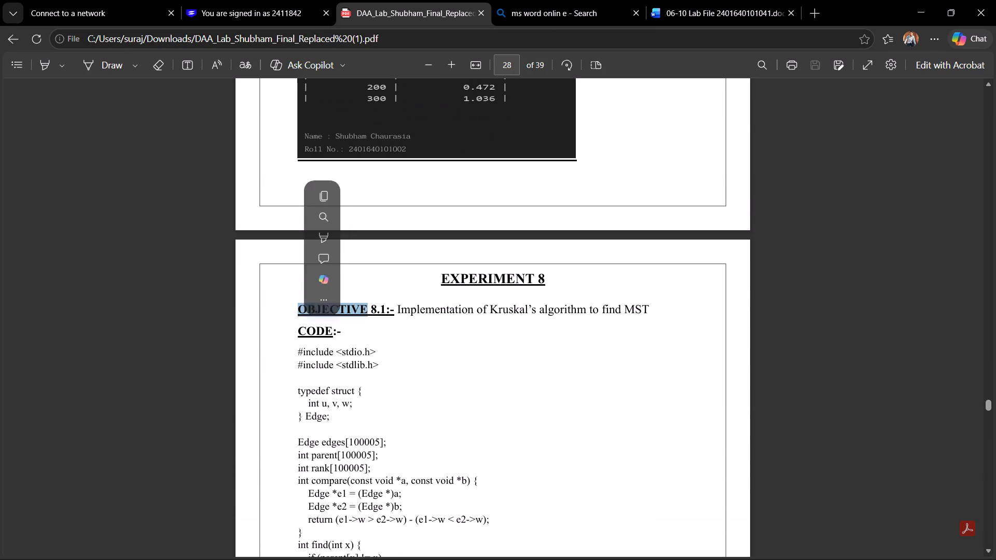
drag(358, 313, 675, 303)
click(675, 303)
drag(672, 305, 352, 311)
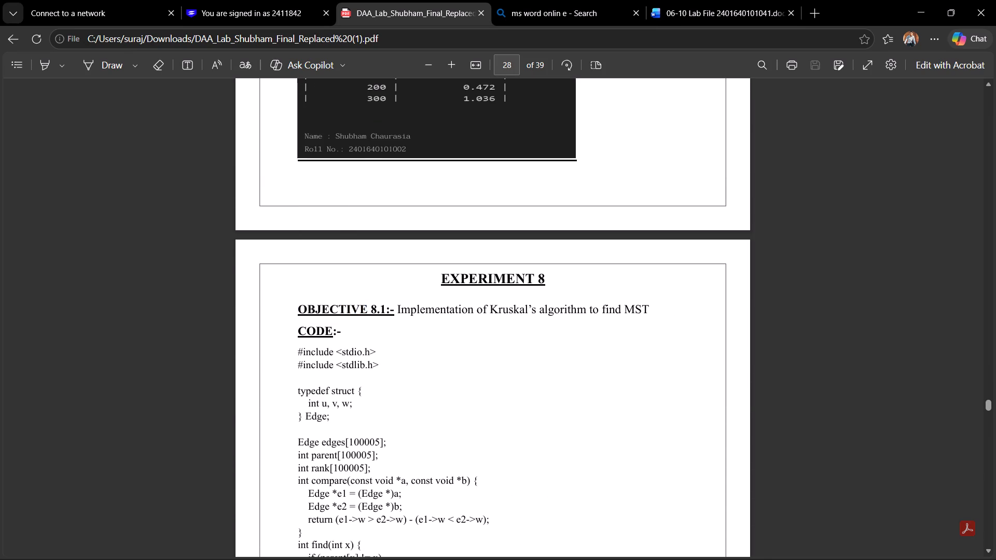
drag(297, 307, 680, 302)
key(ctrl+c)
key(ctrl+c)
key(ctrl+c)
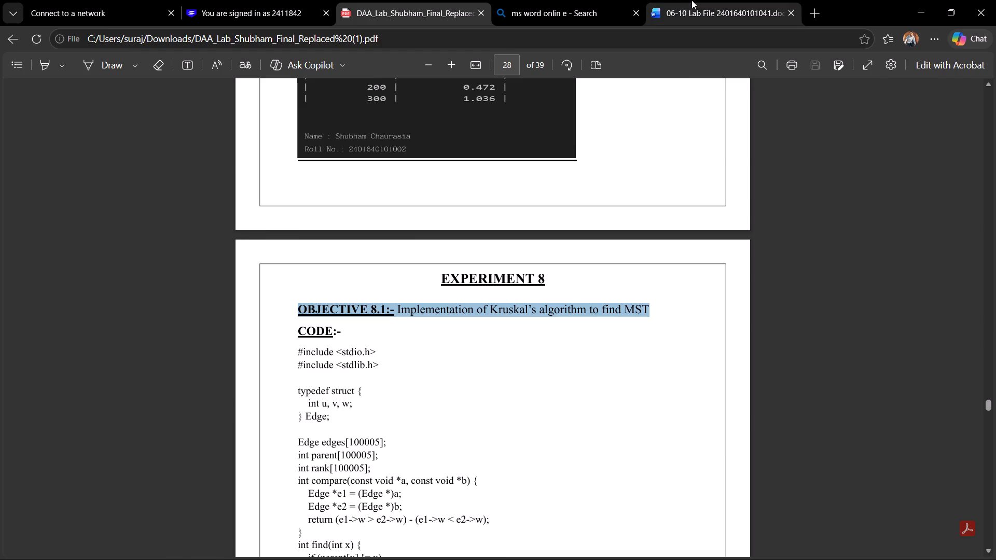
Back in Word, replace the Experiment - 08 Objective line with the copied OBJECTIVE 8.1 line.
click(694, 0)
drag(275, 356, 577, 346)
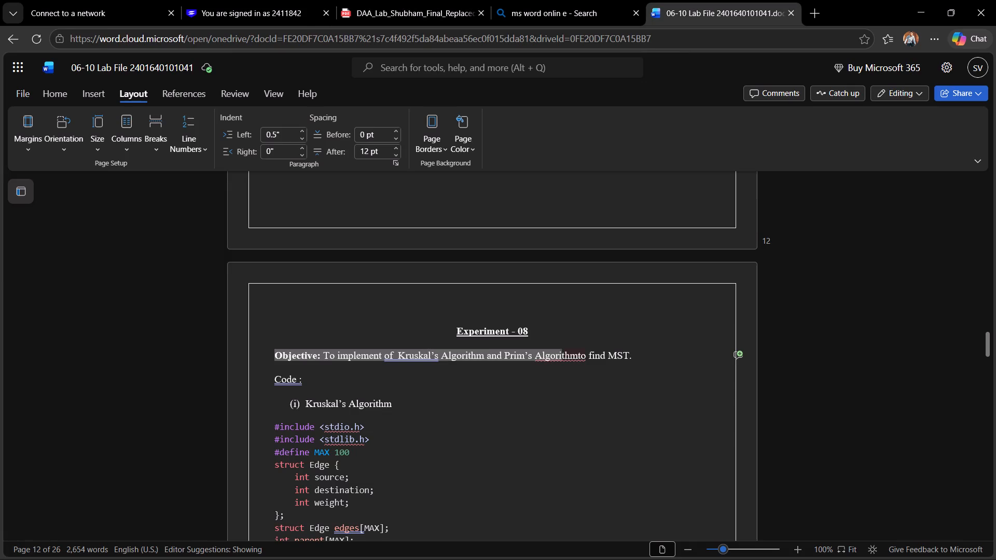
drag(577, 346, 633, 355)
key(ctrl+v)
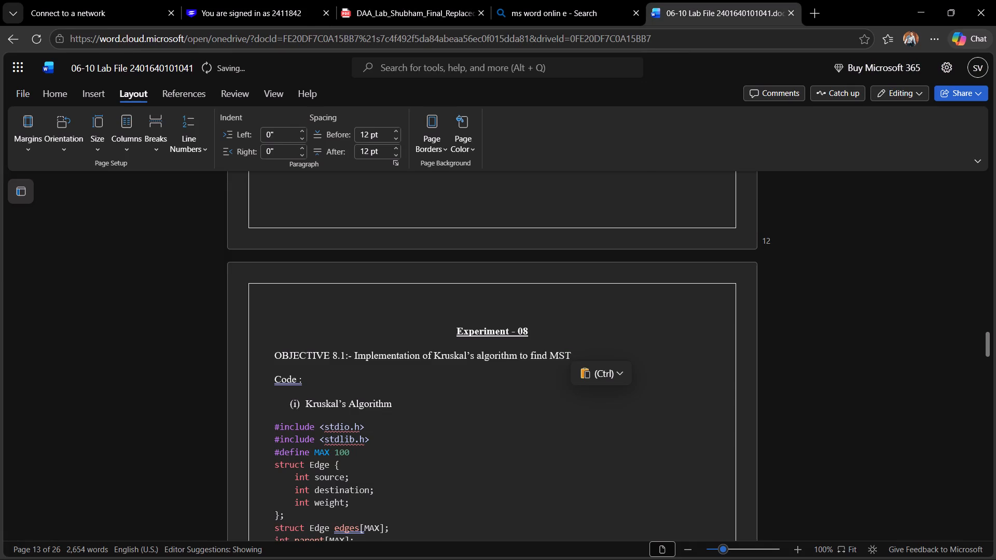
Remove the dash after "OBJECTIVE 8.1:".
click(349, 354)
key(Right)
key(BackSpace)
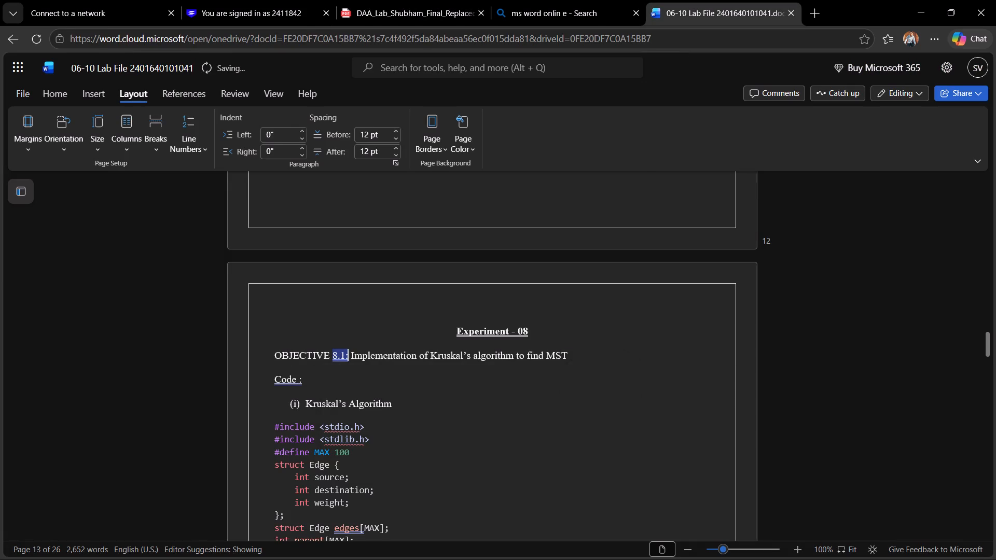
Make the "OBJECTIVE 8.1:" label bold and underlined.
drag(348, 356, 269, 364)
click(377, 337)
click(417, 339)
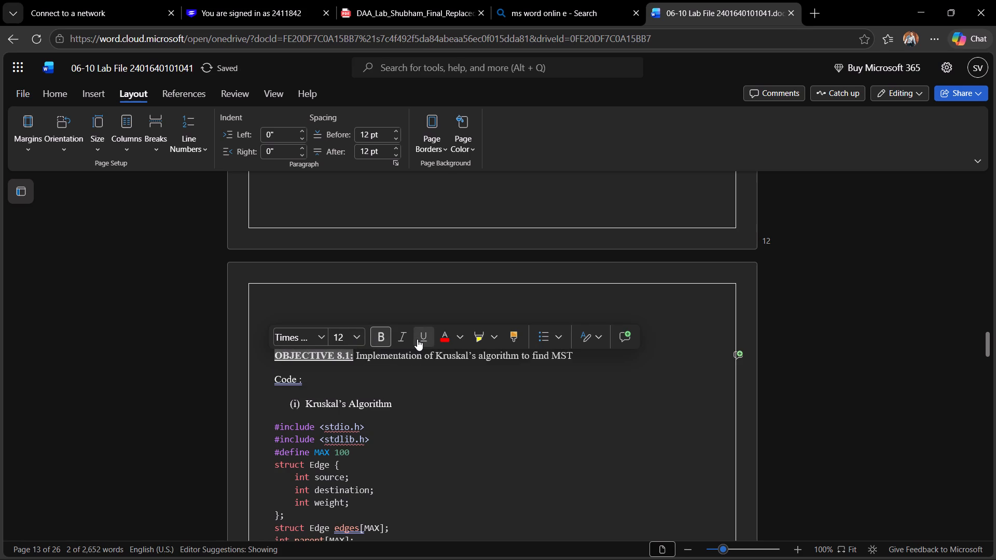
click(359, 368)
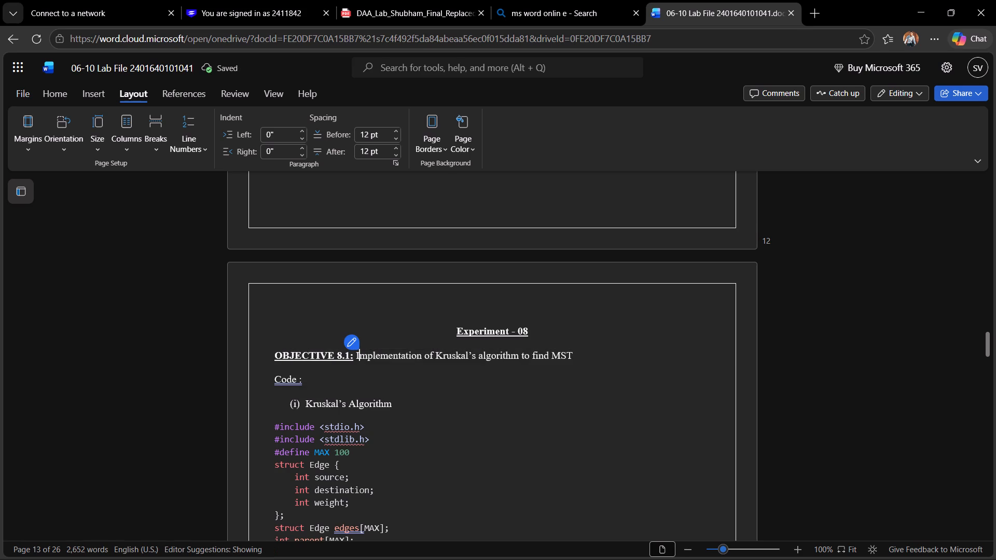
click(352, 357)
Make the code label under OBJECTIVE 8.1 bold and underlined, and correct its spacing to "Code:".
drag(312, 381, 264, 381)
click(375, 355)
click(414, 354)
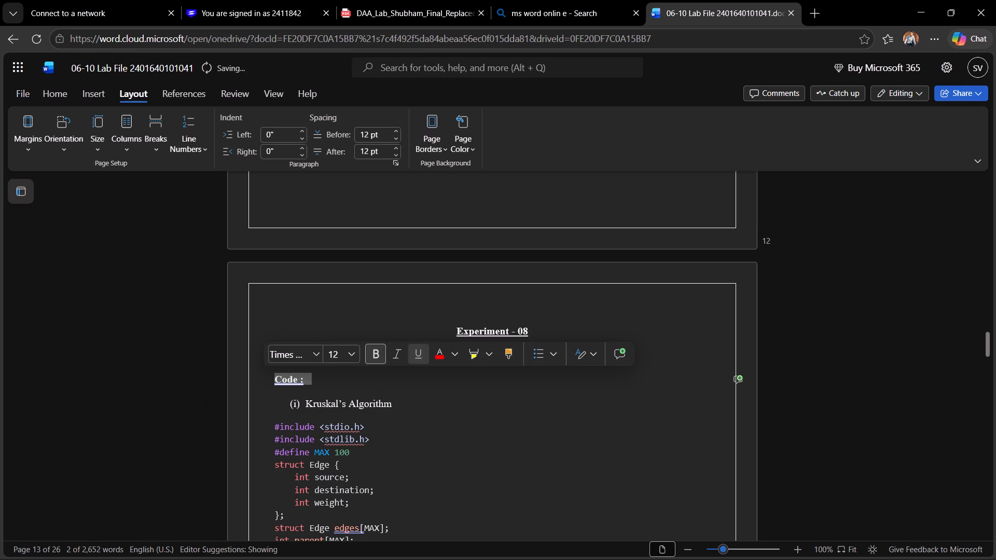
click(329, 382)
click(303, 430)
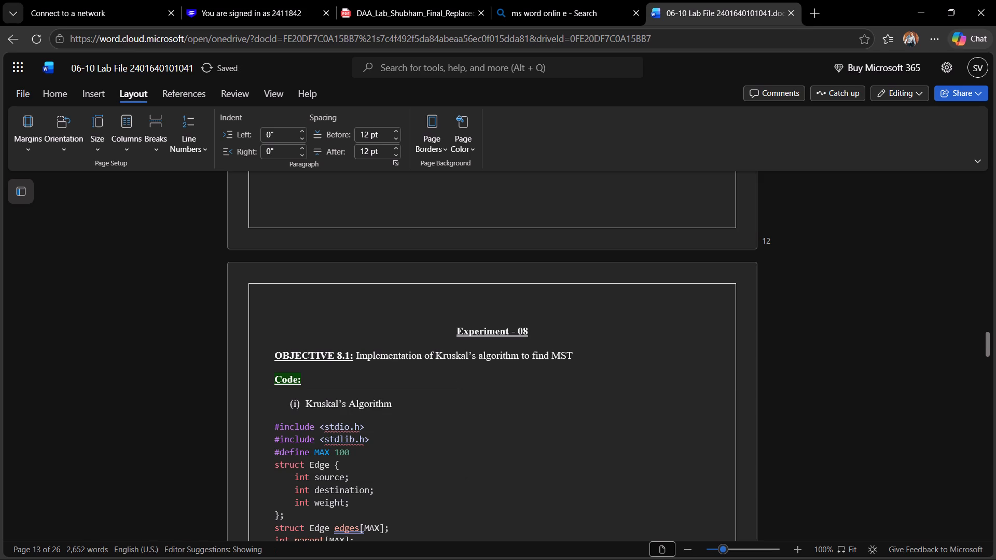
click(385, 391)
Delete the "(i) Kruskal's Algorithm" line, keeping the code on its own line below "Code:".
drag(399, 405, 270, 413)
key(BackSpace)
key(BackSpace)
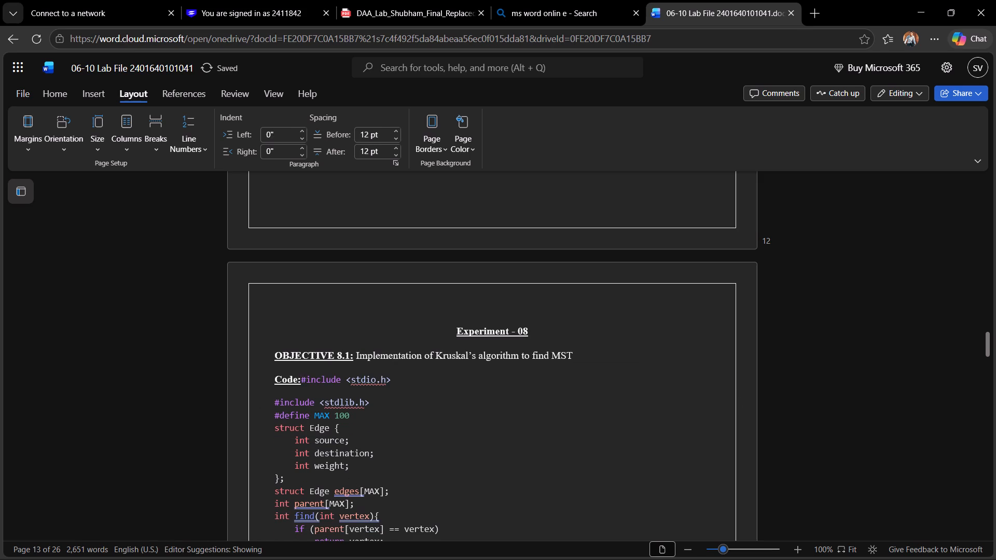
key(Return)
Correct the output label after the Kruskal code to "Output:" and make it underlined.
scroll(341, 416, down, 12)
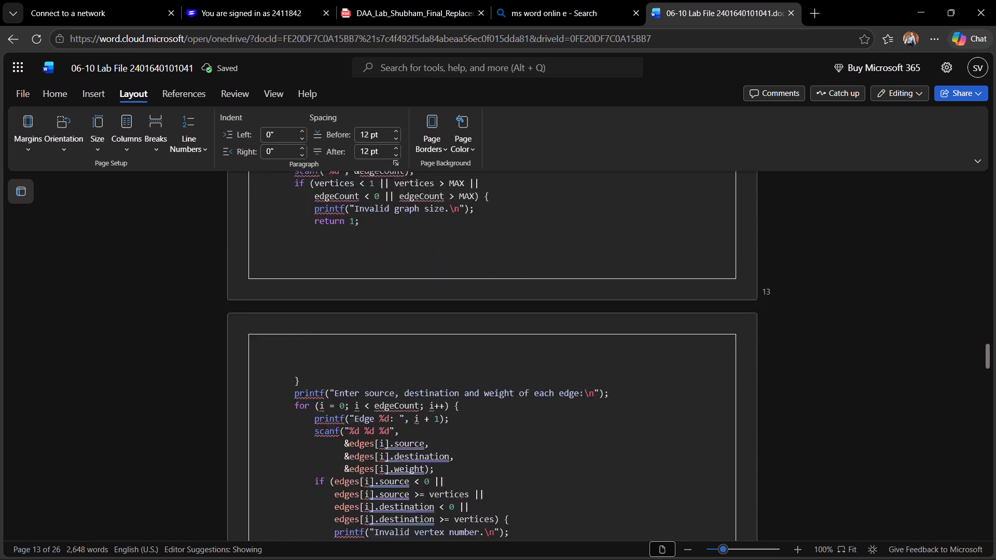
scroll(345, 416, down, 10)
scroll(345, 416, up, 3)
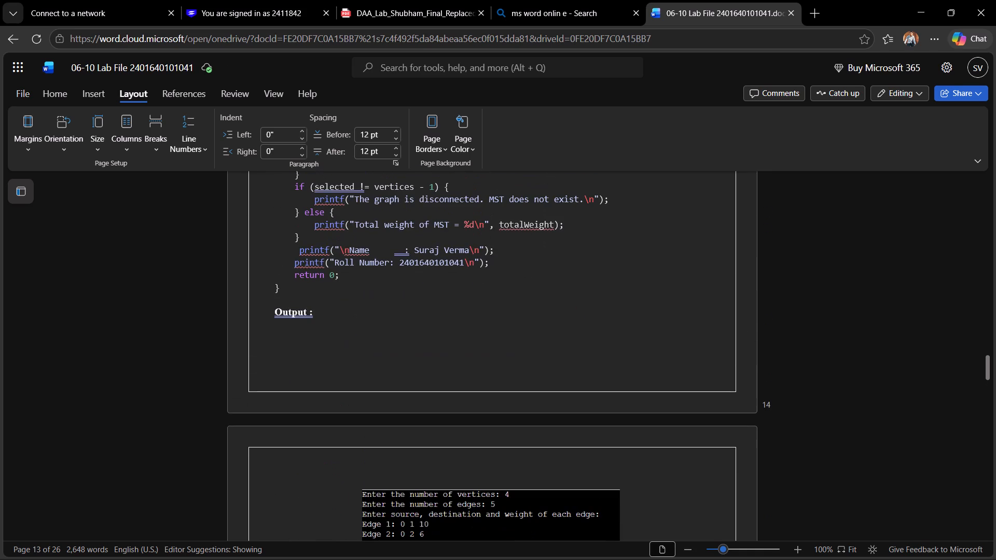
click(300, 305)
click(301, 366)
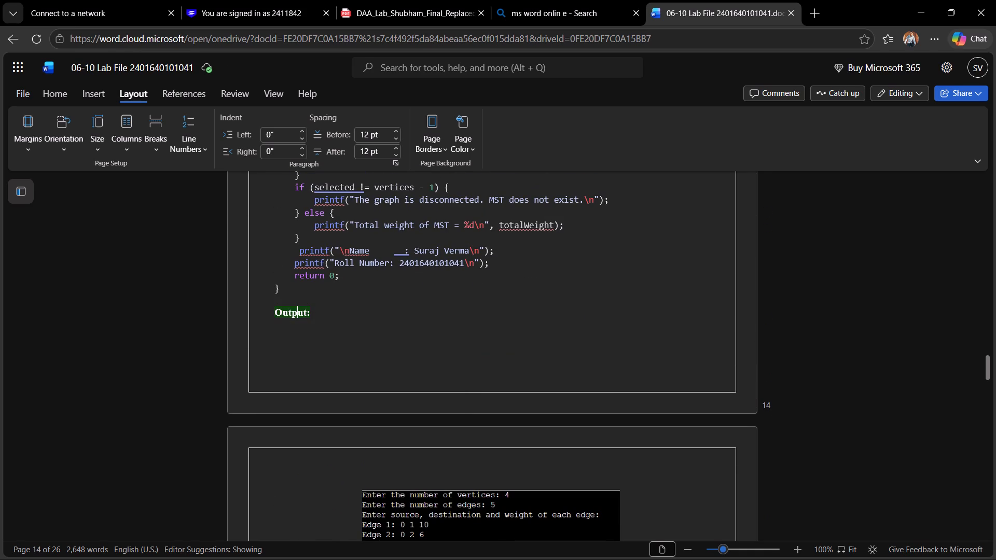
click(318, 301)
drag(319, 309, 268, 309)
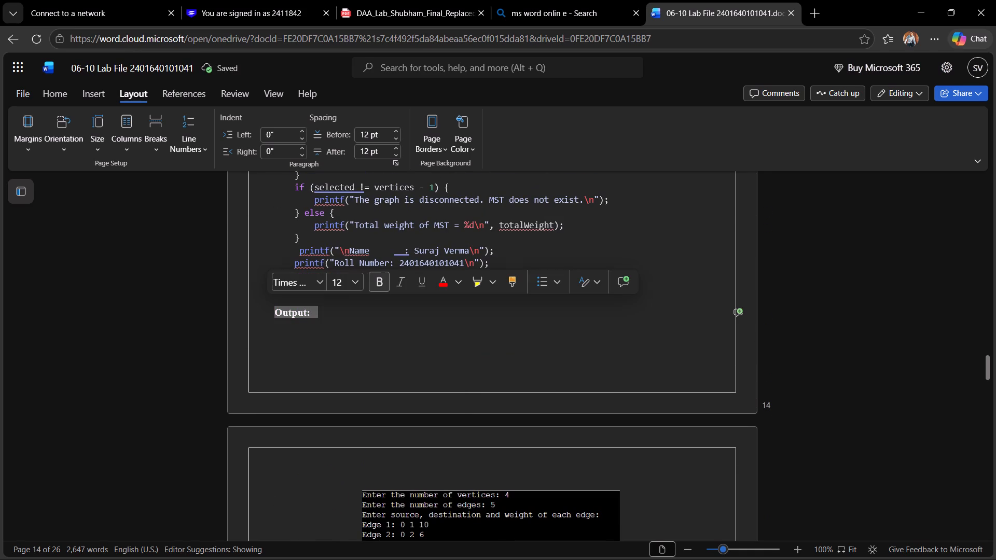
click(427, 275)
click(354, 312)
Insert blank lines after the Kruskal code to move its "Output:" label onto the page with the output screenshot.
click(312, 302)
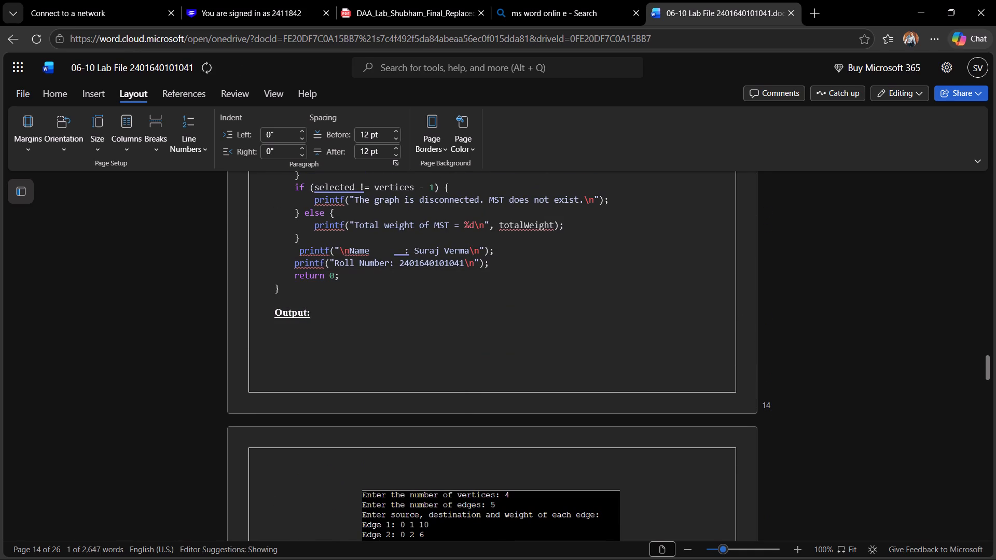
key(Left)
key(Up)
key(Return)
key(Return)
key(Return)
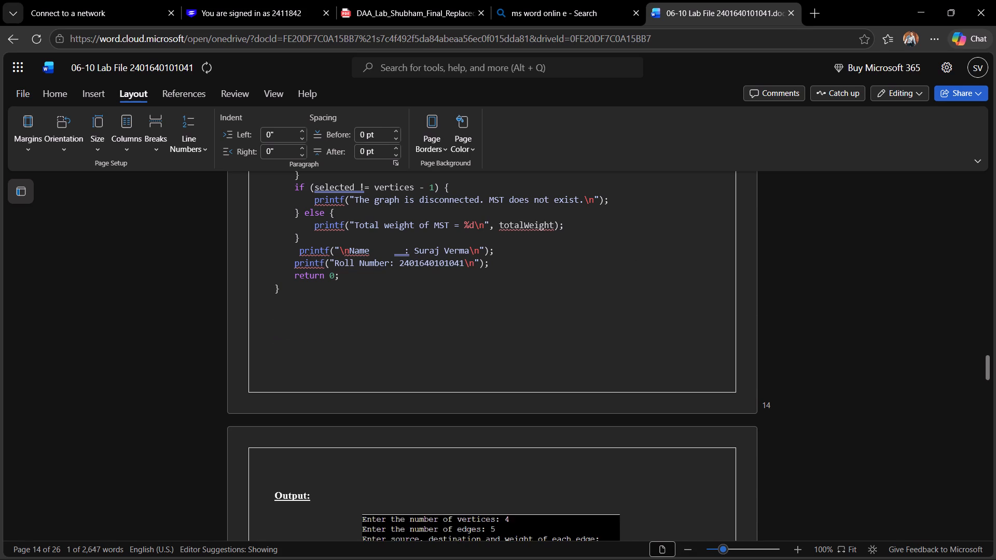
Remove the "(i)" list numbering from the "Prim's Algorithm" line below the Kruskal output screenshot.
scroll(400, 385, down, 7)
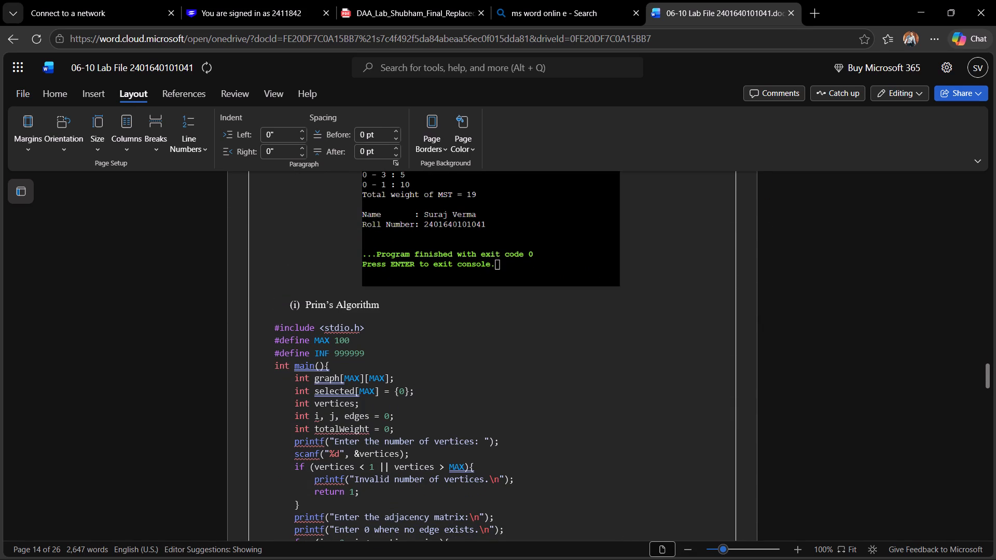
click(288, 302)
key(Return)
key(Return)
key(BackSpace)
key(BackSpace)
key(BackSpace)
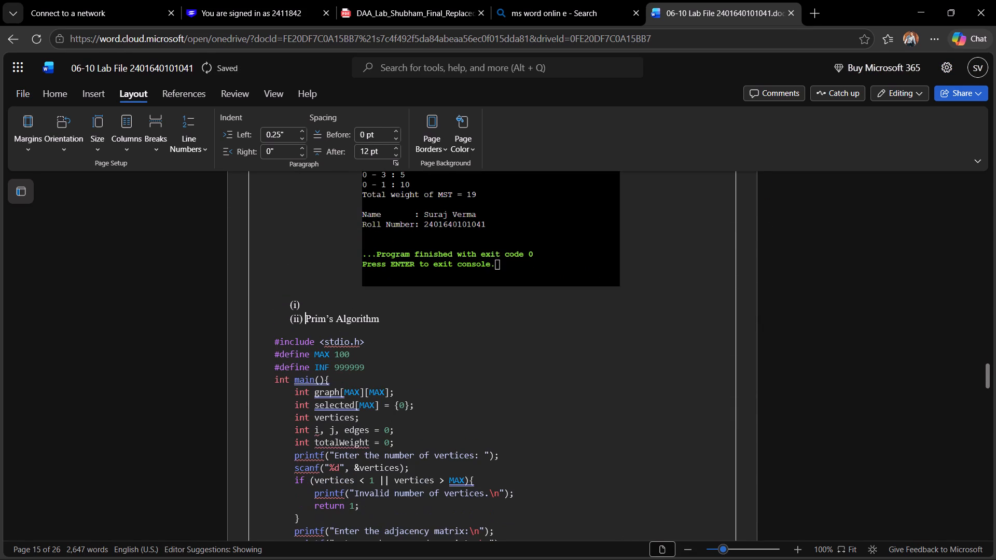
key(BackSpace)
key(BackSpace)
key(BackSpace)
key(BackSpace)
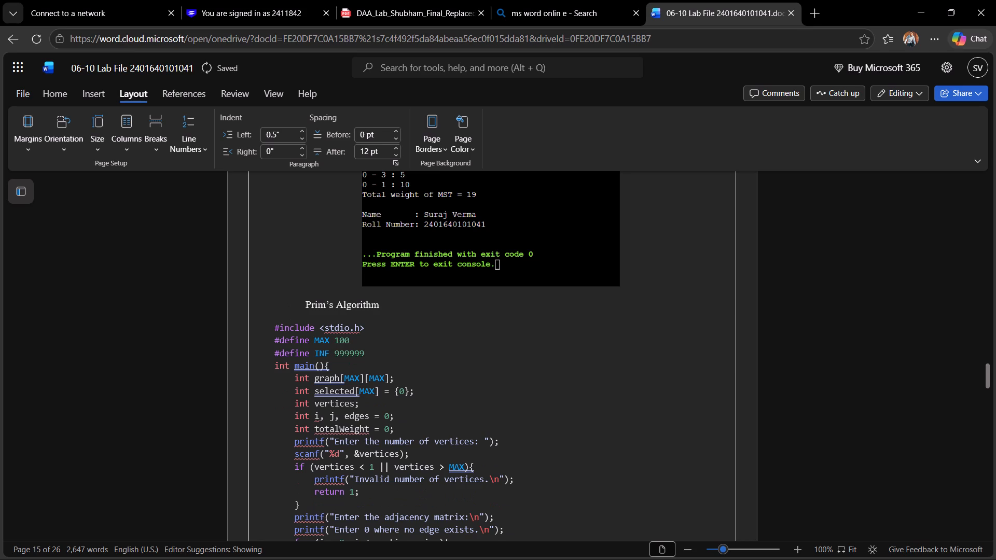
Insert blank lines above the "Prim's Algorithm" line to move it and its code to the start of the following page.
key(Return)
key(Return)
key(Return)
key(Return)
key(Return)
key(Return)
key(Return)
key(Return)
key(Return)
key(Return)
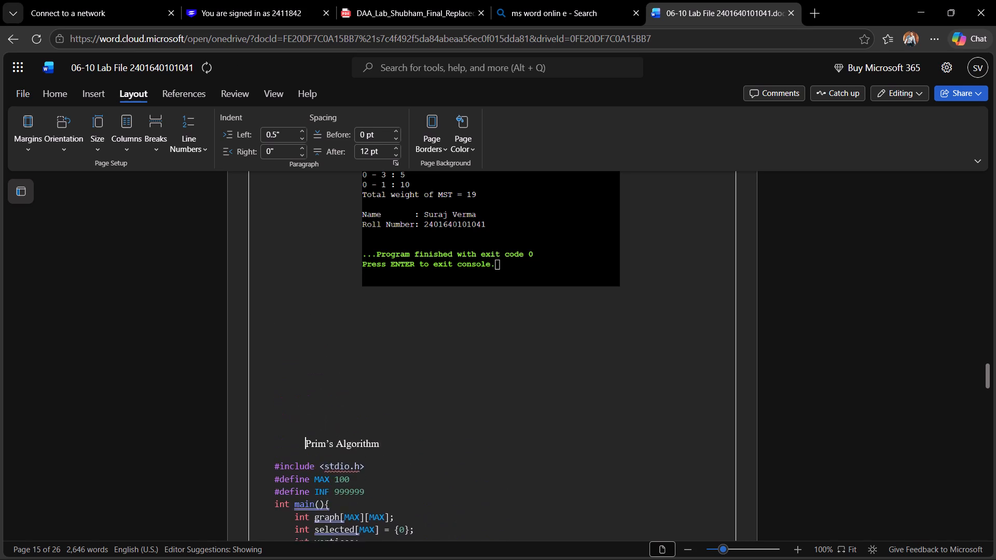
key(Return)
key(Return)
scroll(288, 302, down, 5)
key(Return)
key(Return)
key(Return)
key(Return)
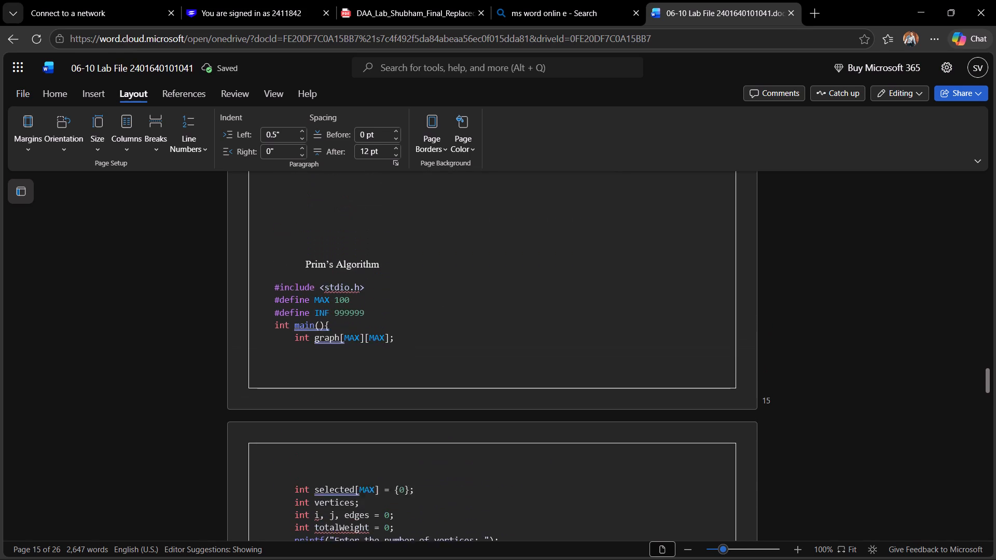
key(Return)
key(Return)
key(Return)
key(Return)
key(Return)
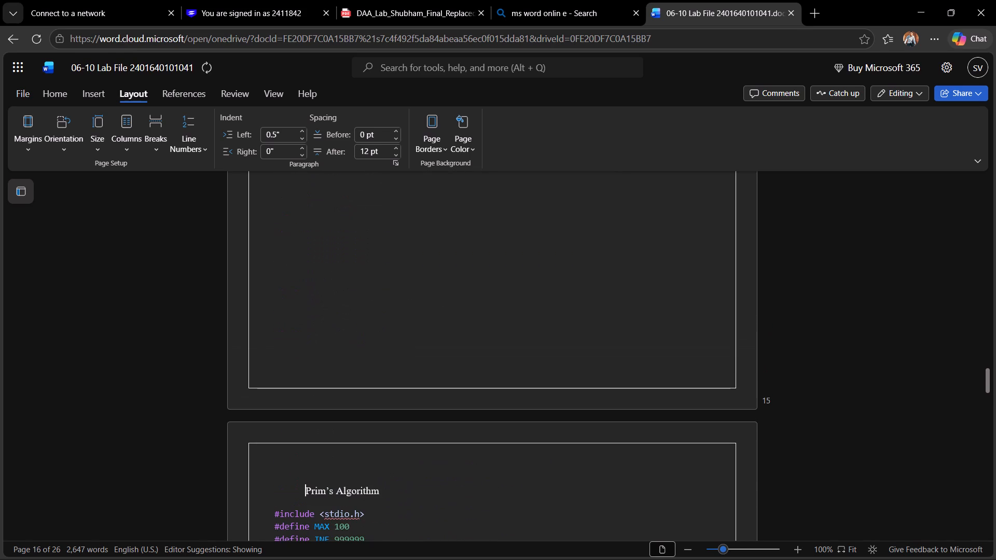
Copy the "OBJECTIVE 8.2:- Implementation of Prim's algorithm to find MST" and "CODE:-" lines from the PDF over the "Prim's Algorithm" line.
click(391, 16)
scroll(450, 311, down, 6)
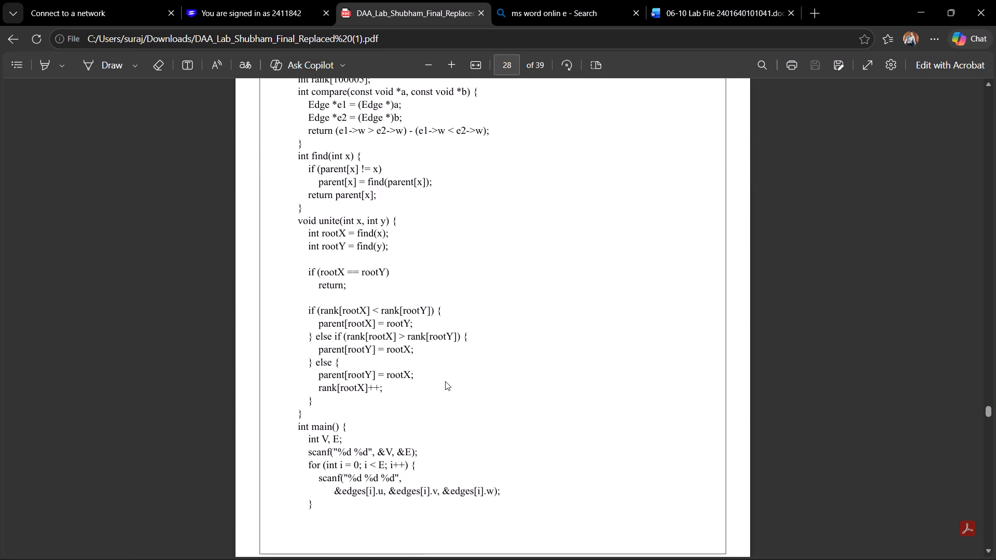
scroll(445, 381, down, 18)
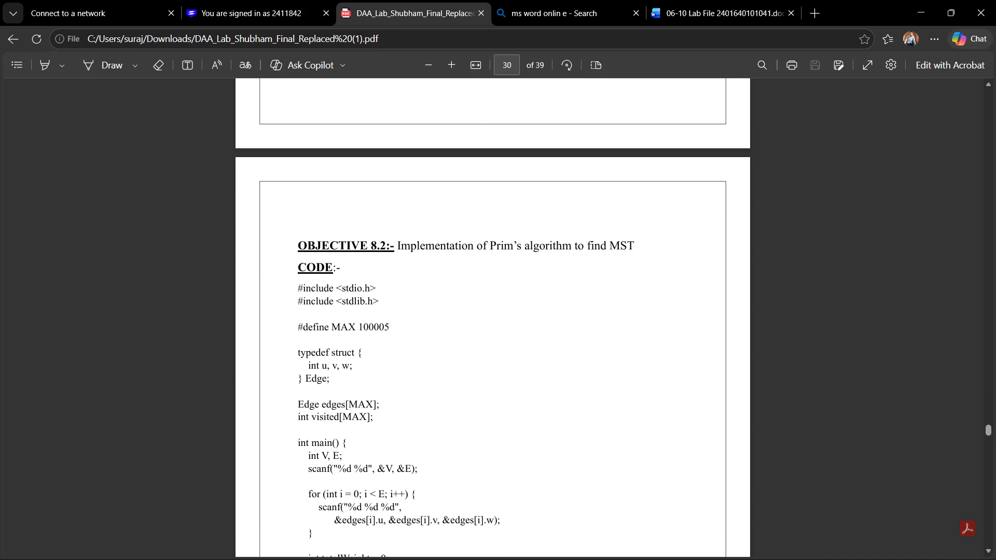
drag(292, 239, 340, 262)
key(ctrl+c)
key(ctrl+c)
key(ctrl+c)
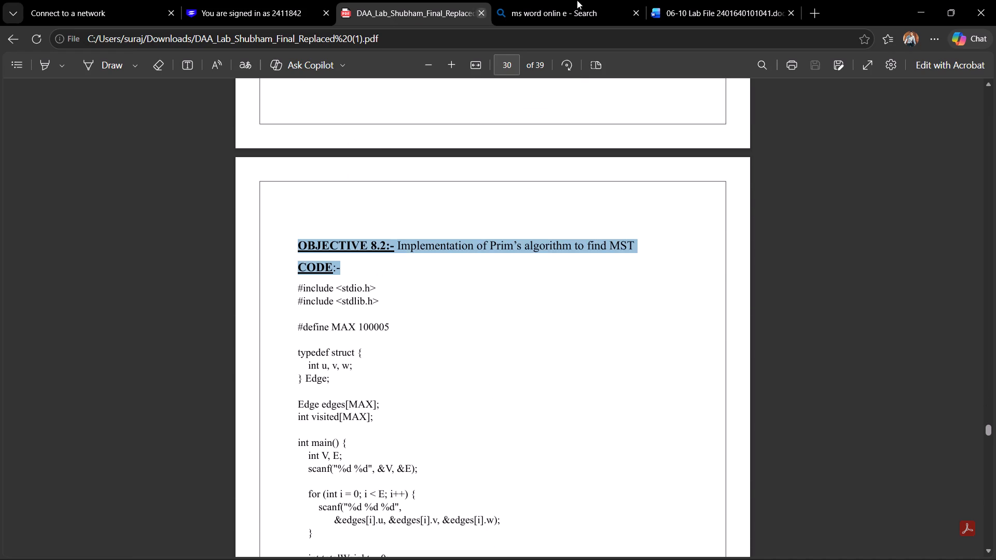
click(705, 0)
scroll(310, 439, down, 1)
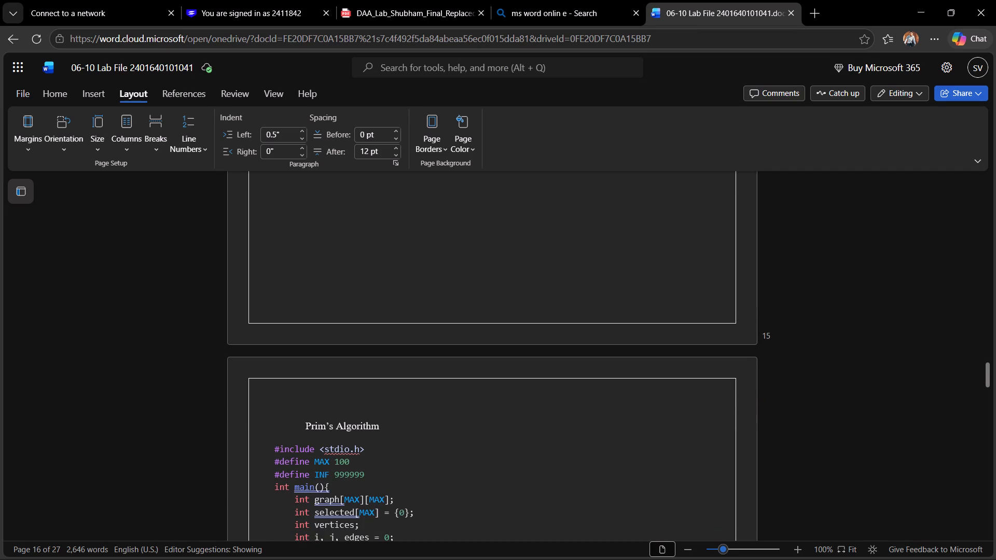
drag(389, 422, 271, 413)
key(ctrl+v)
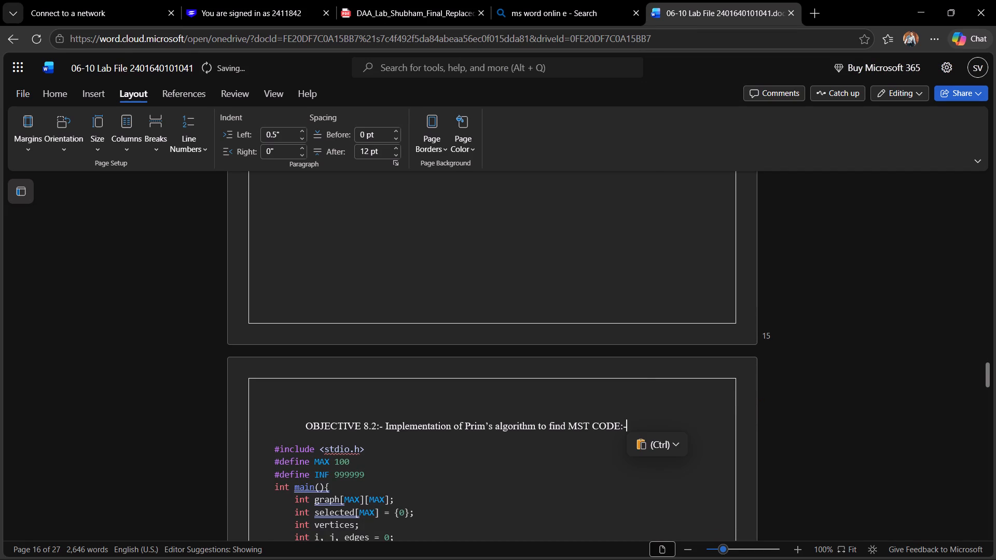
Put "CODE:-" on its own line below the Objective 8.2 text and remove the left indent from both lines.
key(Left)
key(Left)
key(Left)
key(Left)
key(Left)
key(Left)
key(Return)
key(BackSpace)
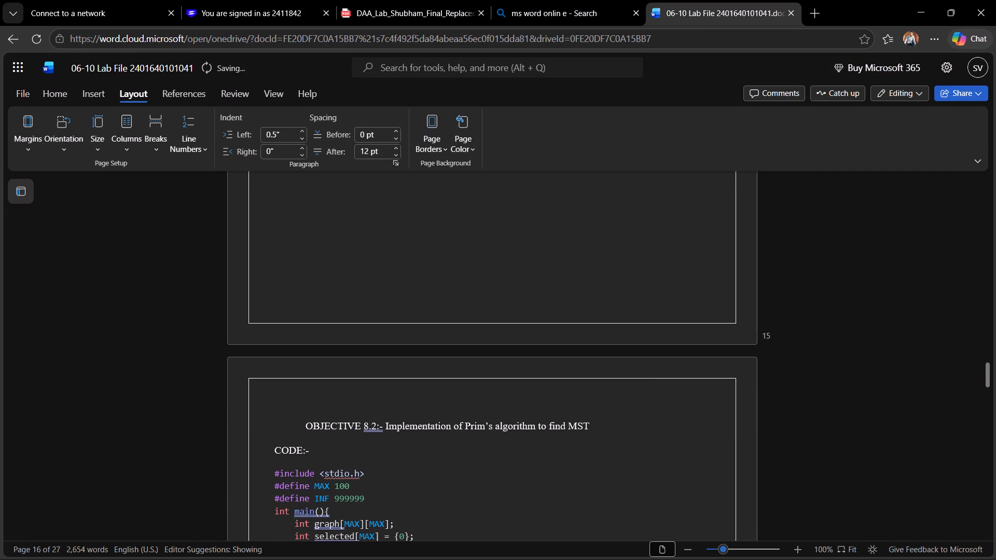
key(Up)
key(Right)
key(Left)
key(BackSpace)
Trim the hyphen from the Objective 8.2 label so it reads "OBJECTIVE 8.2:" and make the label bold and underlined.
click(345, 424)
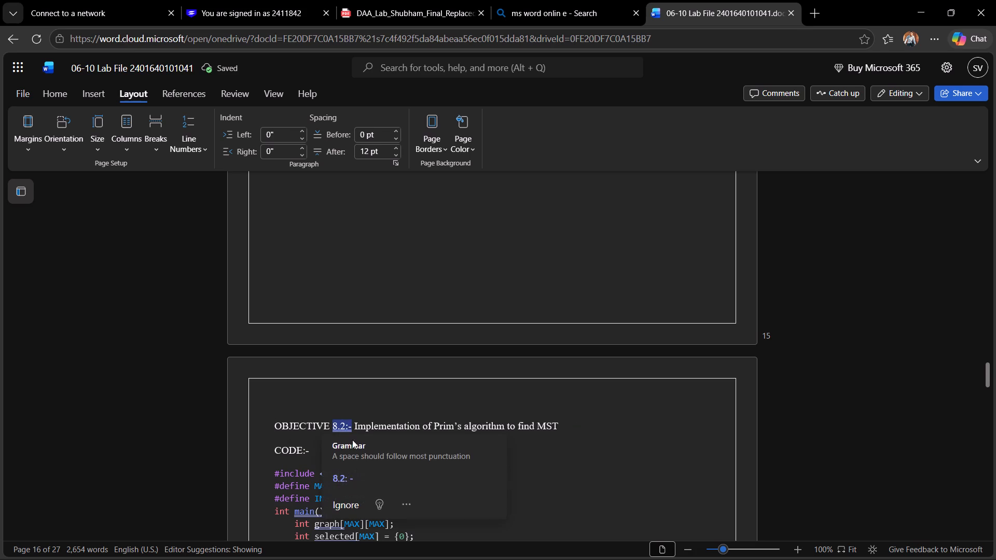
click(364, 475)
key(Right)
key(Right)
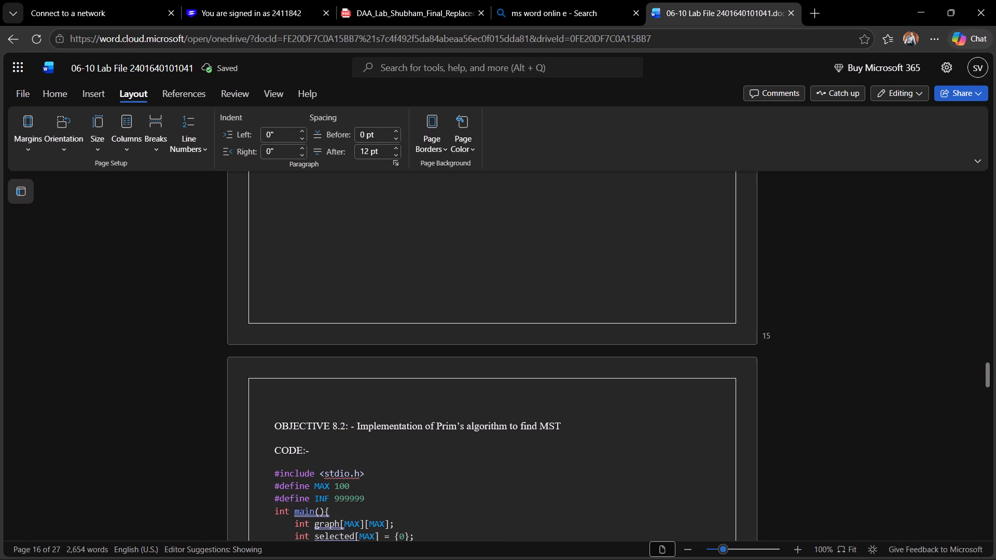
key(Right)
key(BackSpace)
drag(348, 428, 323, 427)
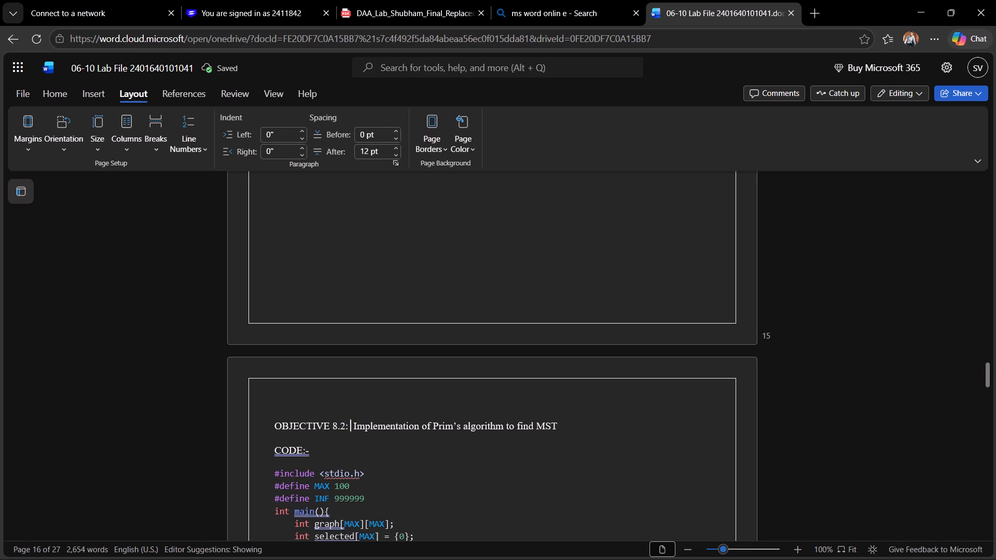
drag(323, 427, 262, 429)
click(377, 400)
click(417, 407)
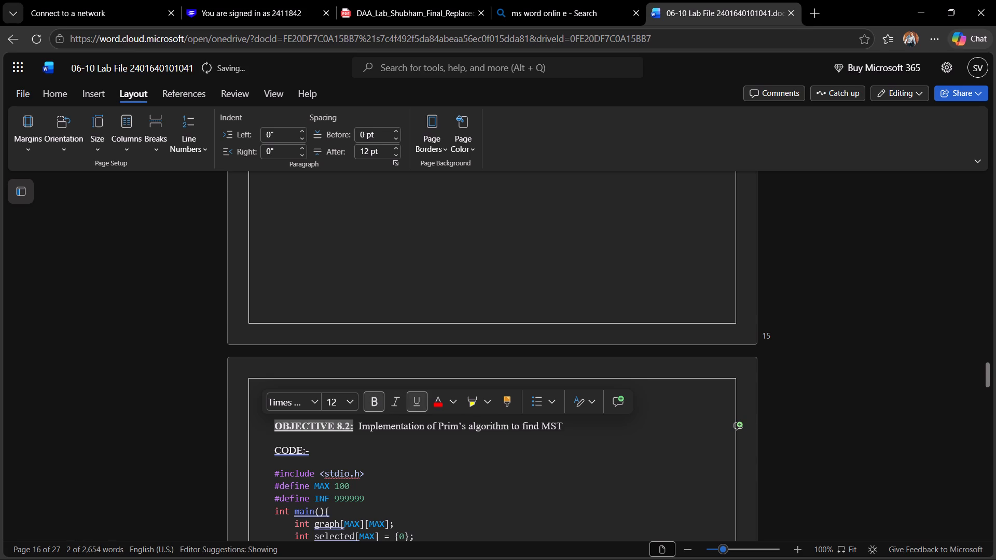
Shorten the code label under Objective 8.2 to "CODE:" and make it bold and underlined.
drag(316, 459, 280, 452)
click(390, 426)
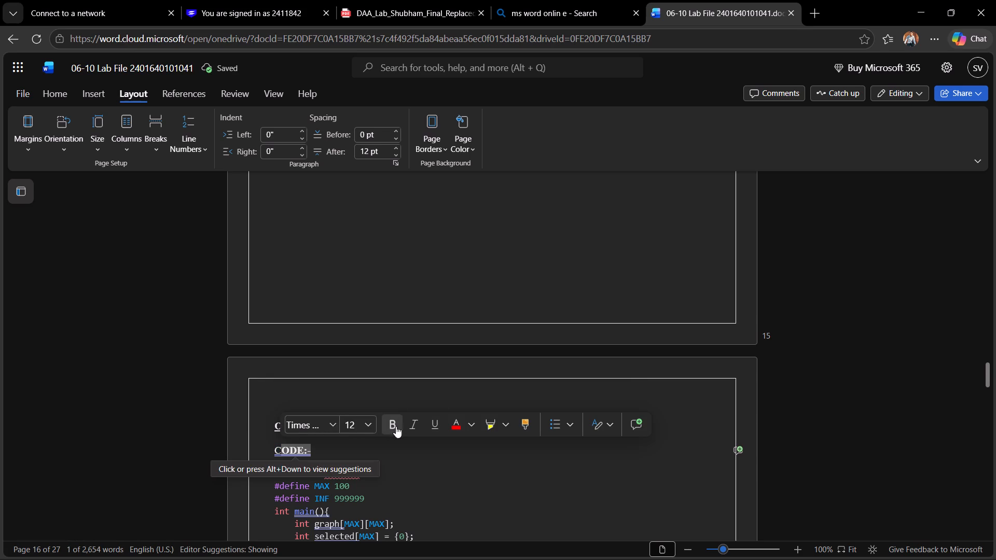
click(431, 423)
click(329, 447)
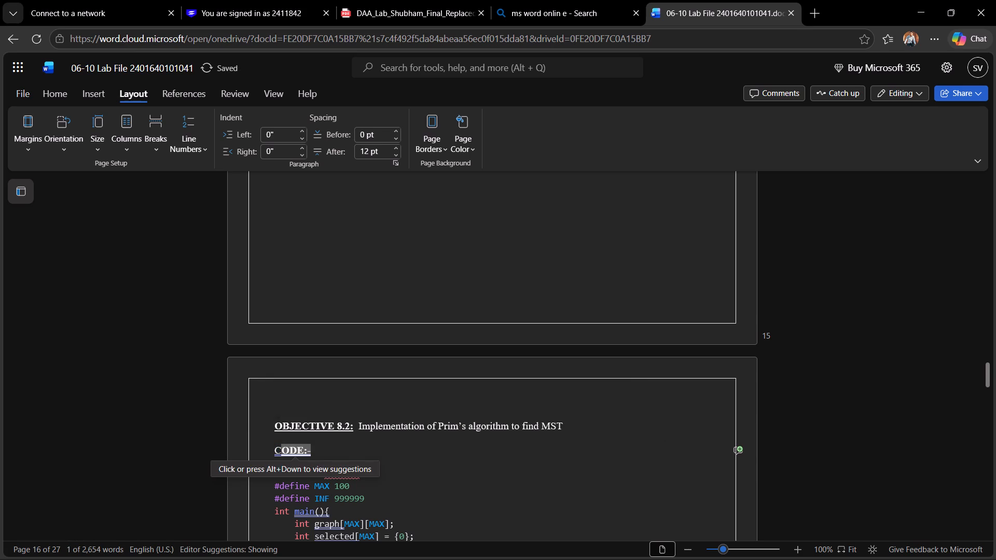
key(BackSpace)
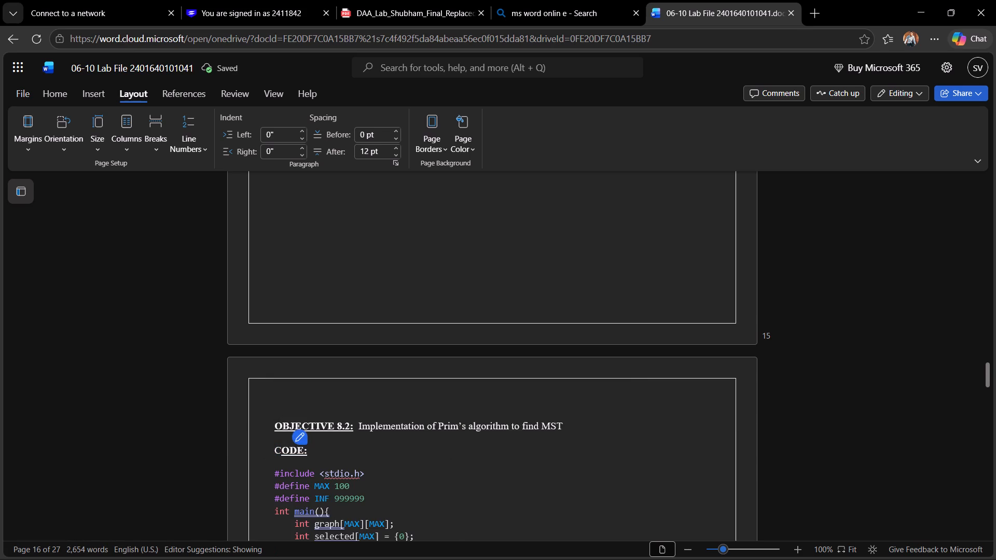
drag(310, 454, 258, 452)
click(416, 418)
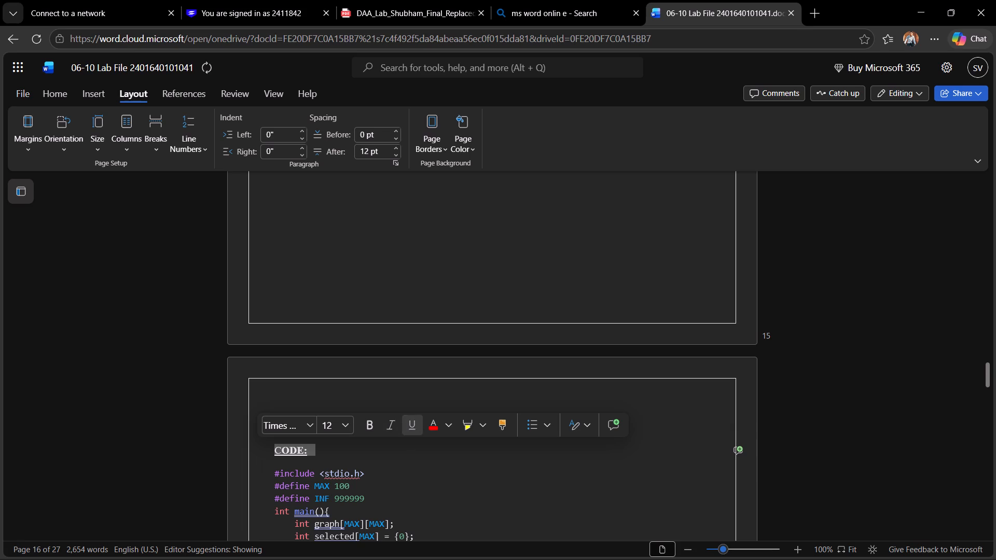
click(398, 463)
Delete the extra blank lines between the "Output :" label and the screenshot after the Prim's code.
scroll(398, 464, down, 14)
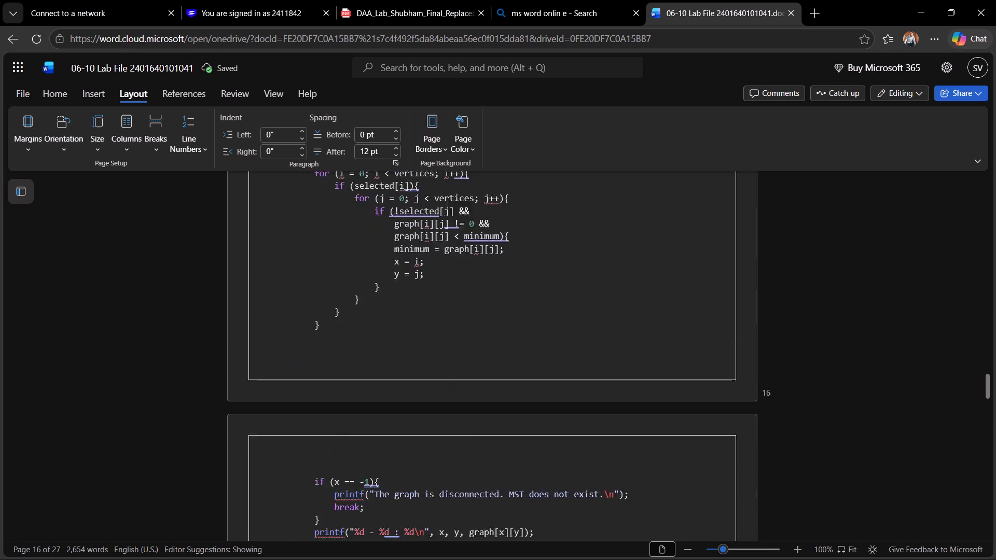
scroll(398, 464, down, 3)
click(434, 289)
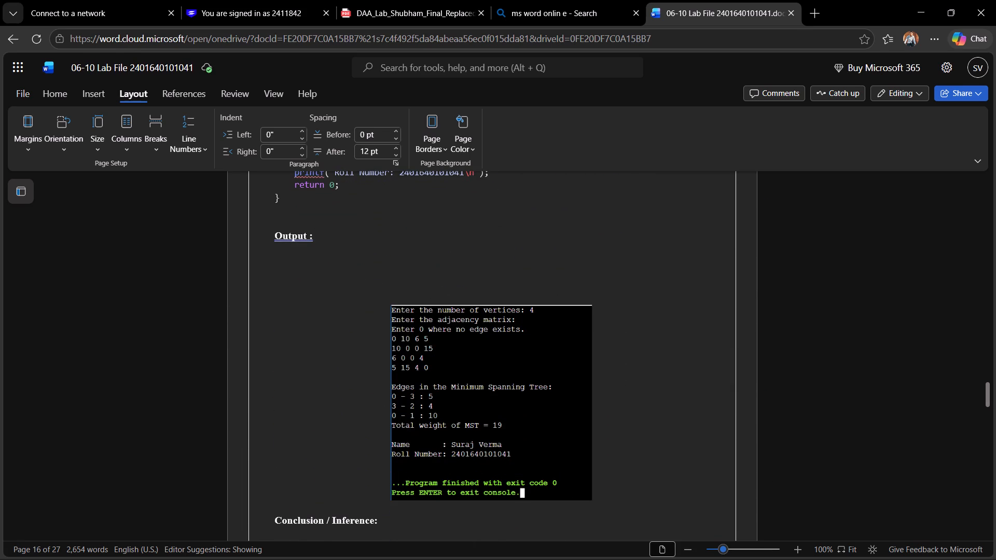
key(BackSpace)
key(BackSpace)
Delete the "Conclusion / Inference:" and "Analysis :" sections with their paragraphs below the Prim's output screenshot.
scroll(463, 360, down, 2)
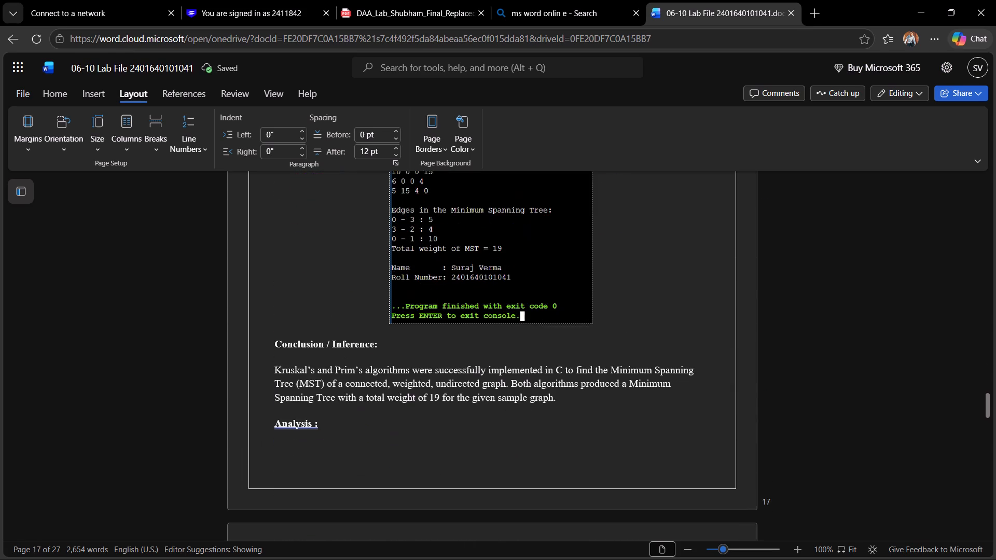
scroll(424, 380, down, 3)
drag(610, 463, 219, 212)
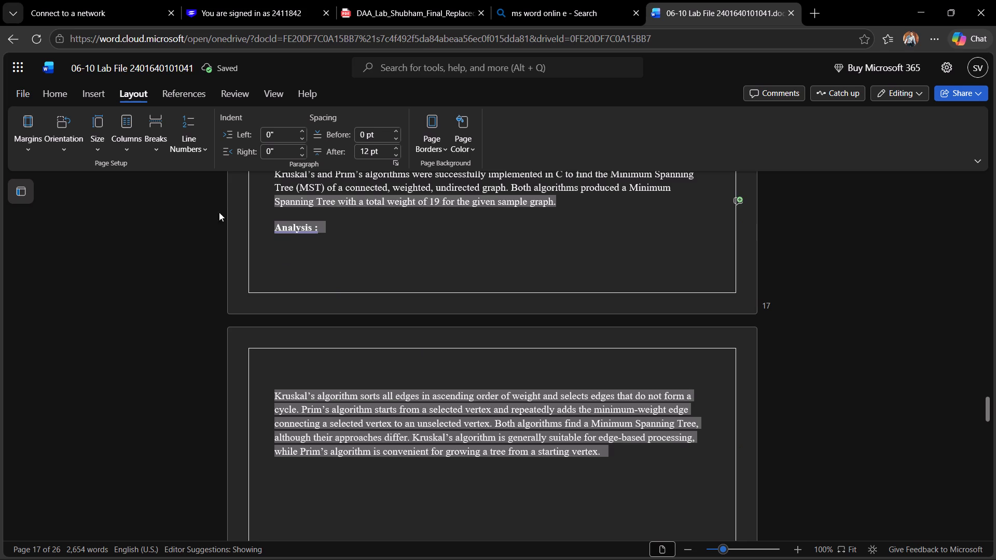
drag(219, 212, 268, 281)
scroll(268, 238, up, 2)
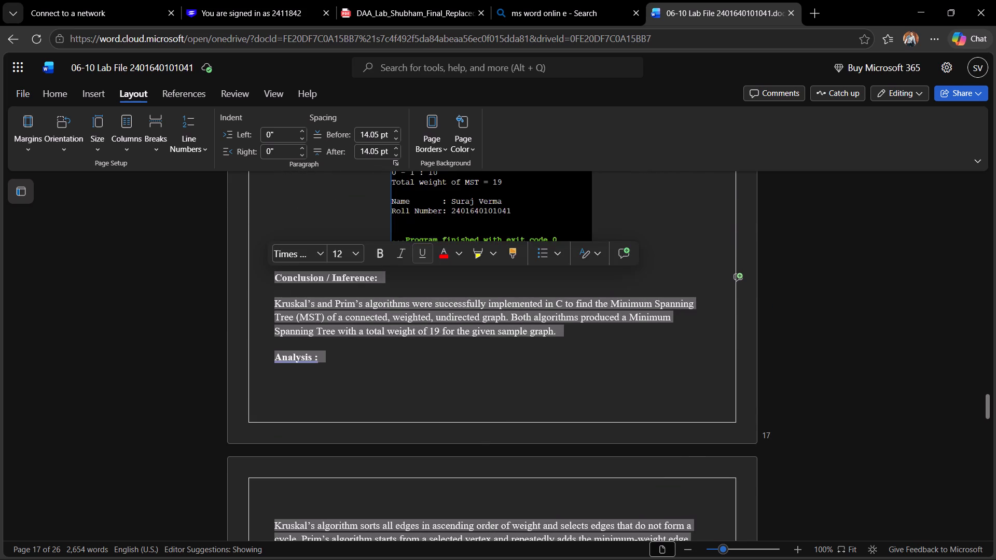
key(BackSpace)
Remove the extra blank lines above the "Experiment – 09" heading, keeping the heading at the start of its page.
scroll(268, 281, down, 2)
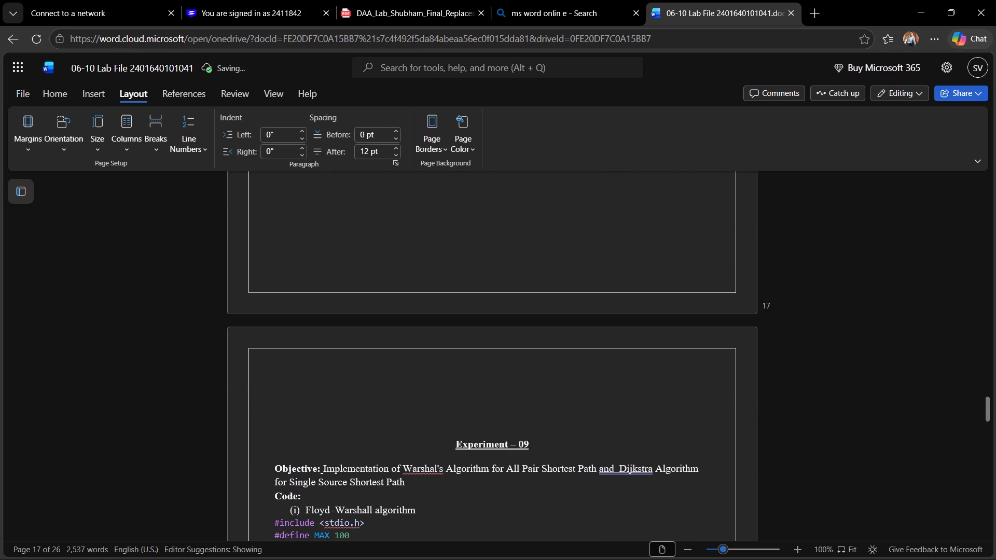
drag(483, 431, 457, 324)
key(BackSpace)
key(BackSpace)
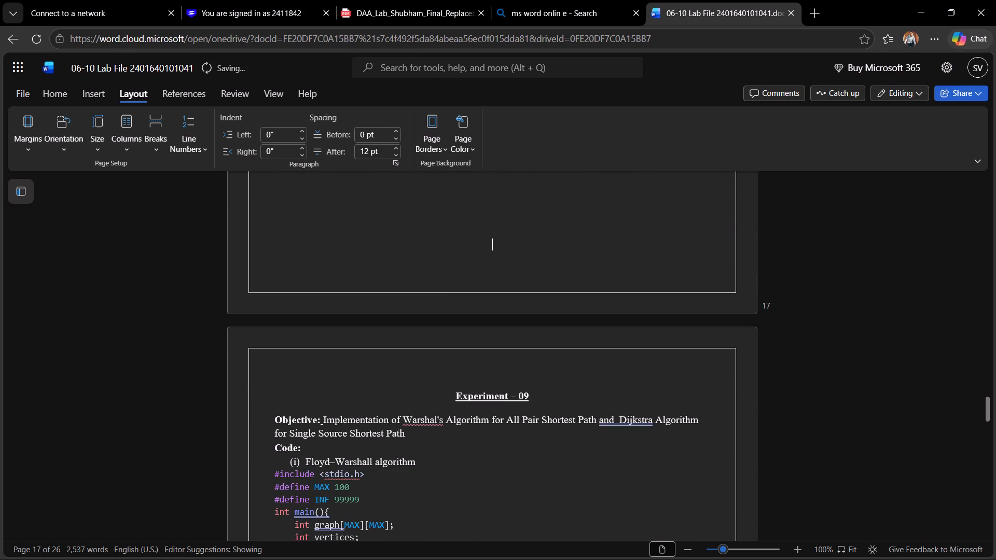
key(BackSpace)
key(Return)
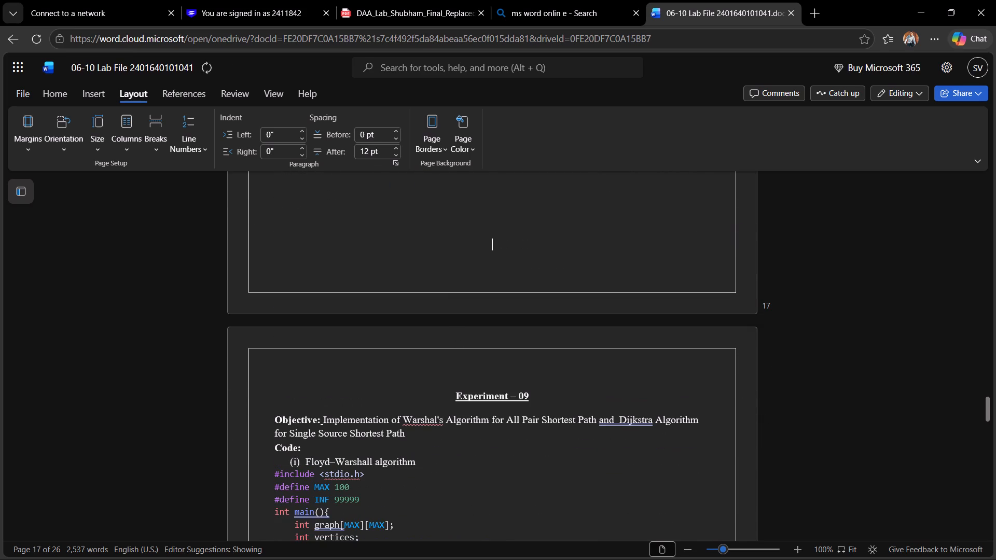
Replace Experiment 09's Objective and Code lines with the PDF's "OBJECTIVE 9.1 :- Implementation of Warshal's Algorithm for All Pair Shortest Path" and "CODE:-".
scroll(411, 443, down, 1)
click(393, 0)
scroll(468, 279, down, 7)
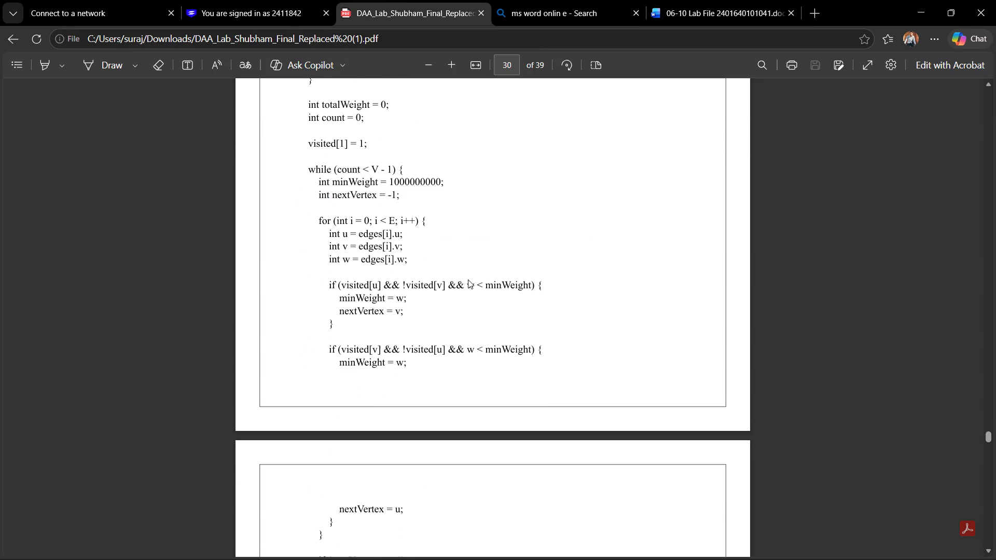
scroll(468, 279, down, 7)
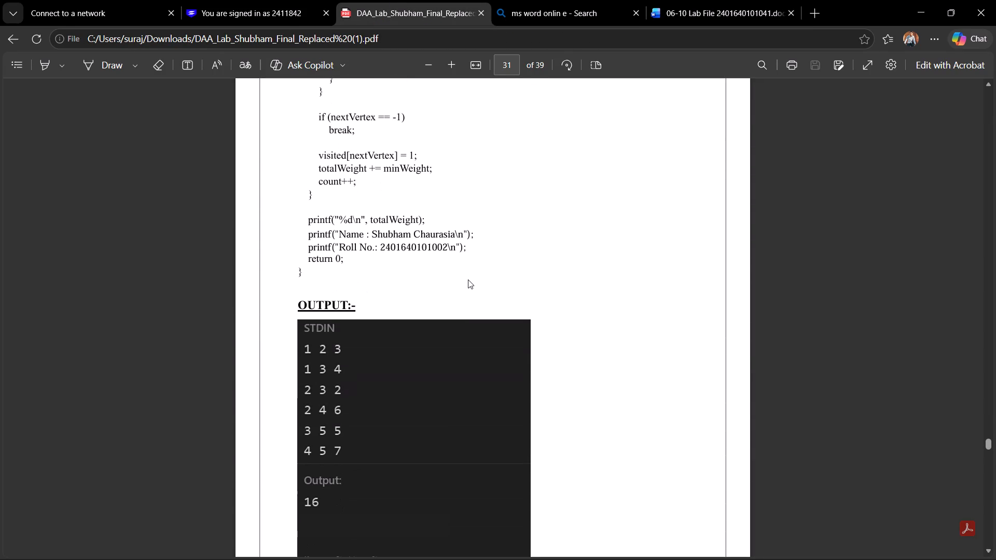
scroll(465, 290, down, 9)
drag(356, 250, 311, 214)
drag(291, 203, 346, 244)
drag(346, 244, 331, 234)
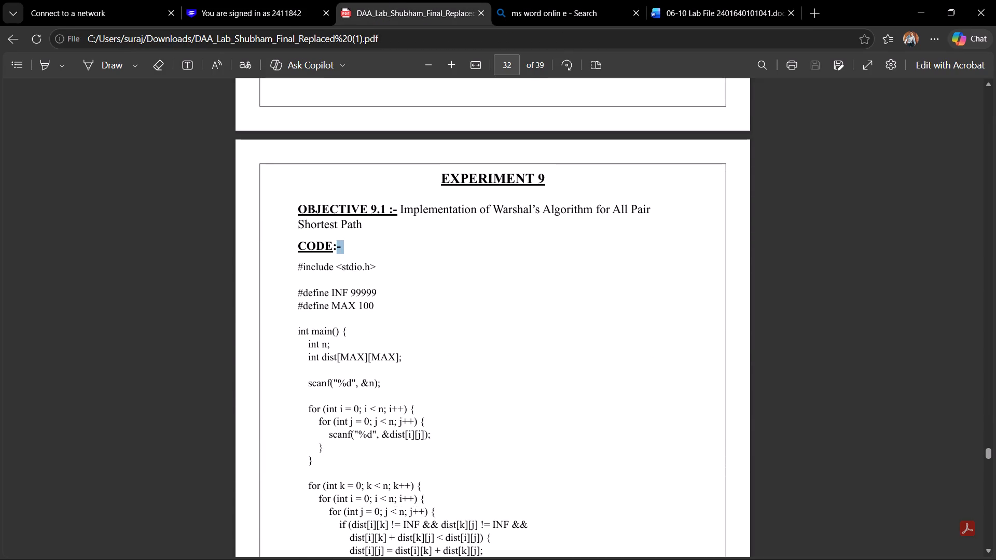
drag(331, 234, 291, 207)
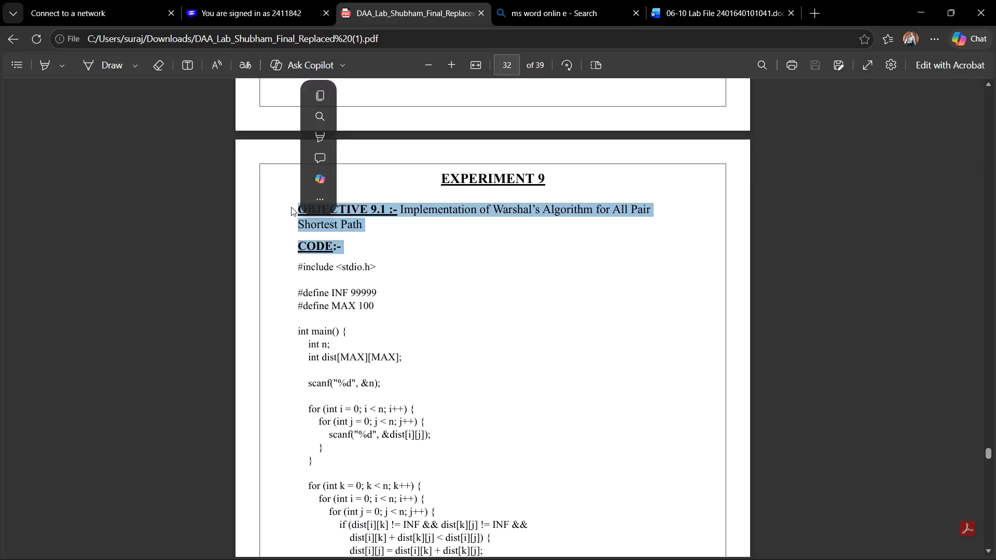
key(ctrl+c)
key(ctrl+c)
key(ctrl+c)
click(708, 0)
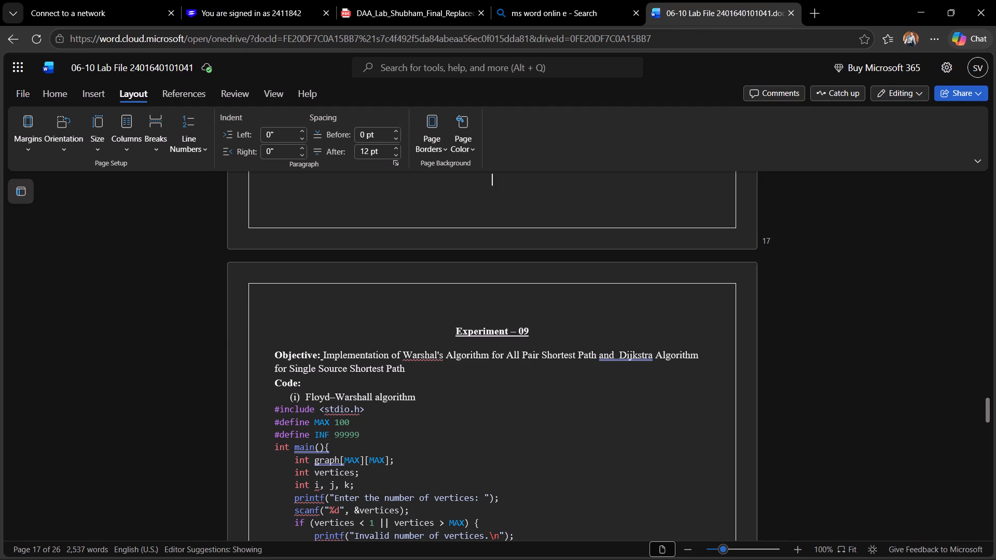
click(414, 373)
drag(322, 384, 268, 357)
key(ctrl+v)
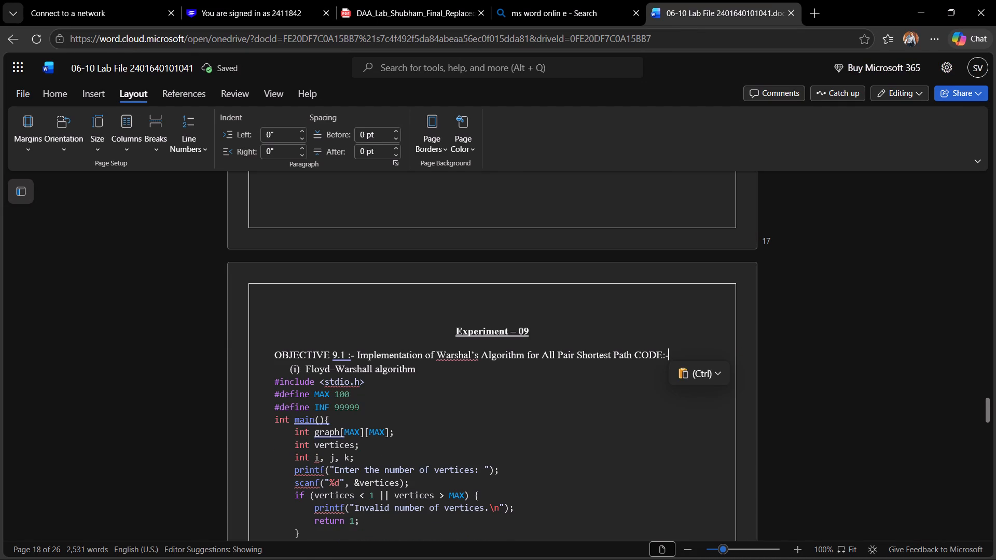
Put "CODE:-" on its own line below the Objective 9.1 text and remove the hyphen after "OBJECTIVE 9.1 :".
key(Left)
key(Left)
key(Left)
key(Left)
key(Left)
key(Left)
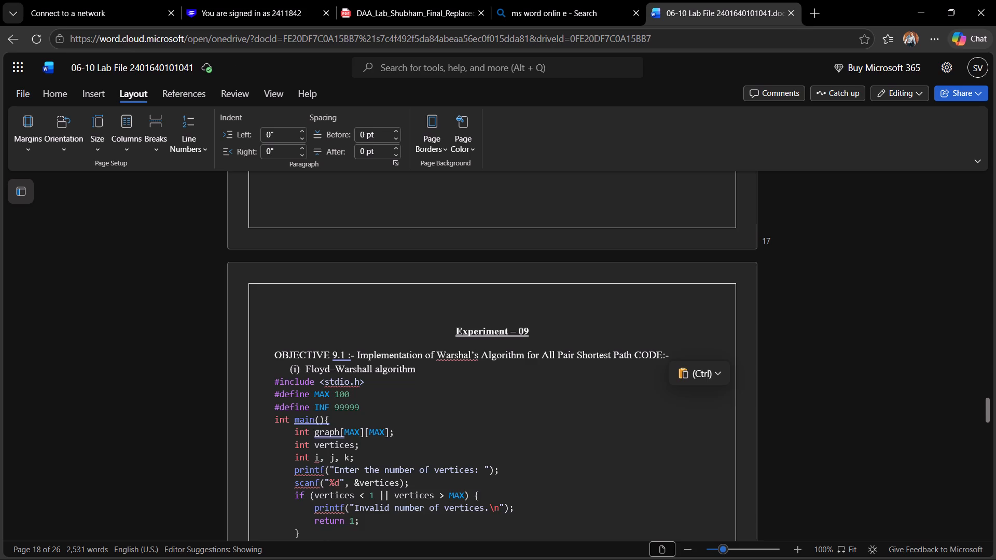
key(Return)
click(352, 353)
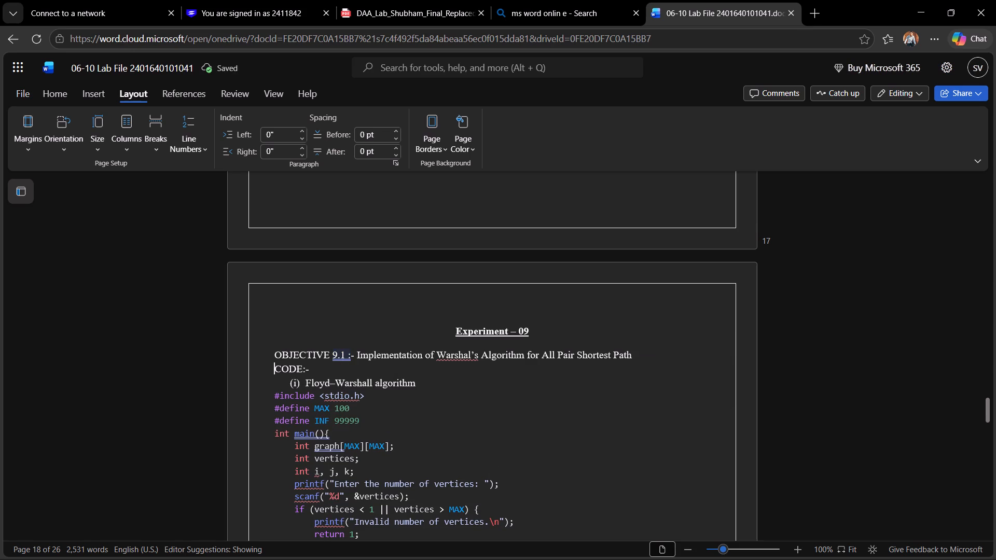
key(Right)
key(BackSpace)
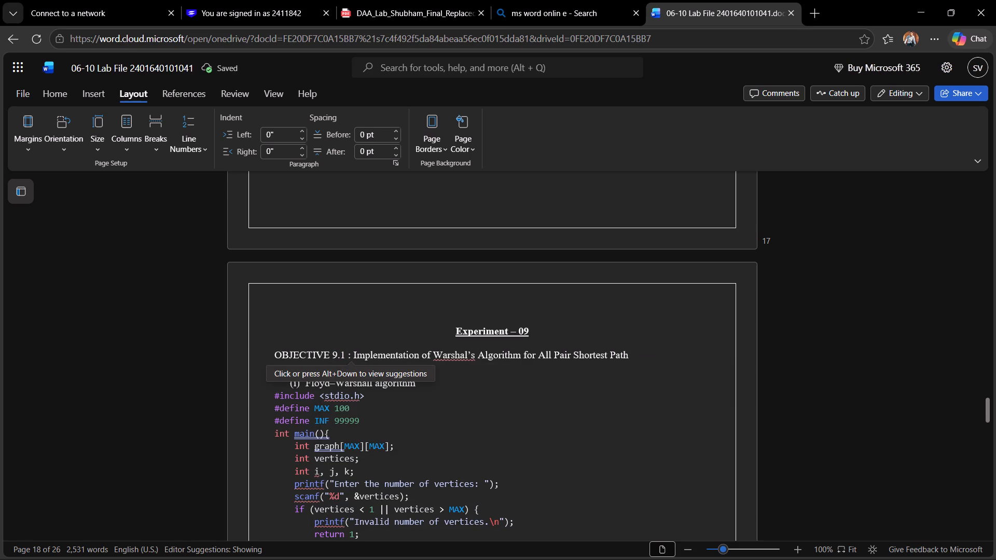
Make the "OBJECTIVE 9.1 :" and "CODE:" labels bold and underlined, dropping the hyphen after "CODE:".
drag(352, 357, 267, 359)
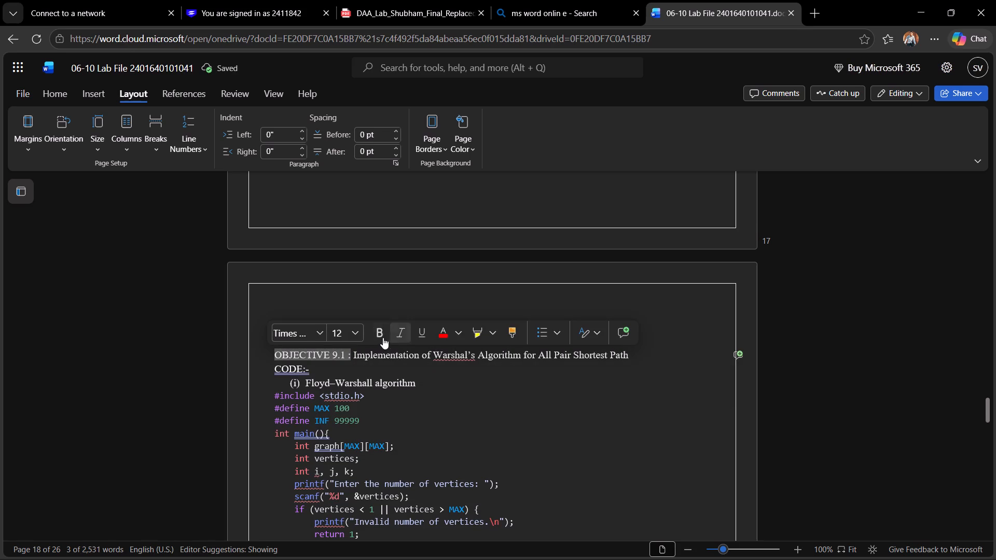
click(379, 334)
click(428, 333)
drag(336, 368, 267, 375)
click(378, 347)
click(416, 351)
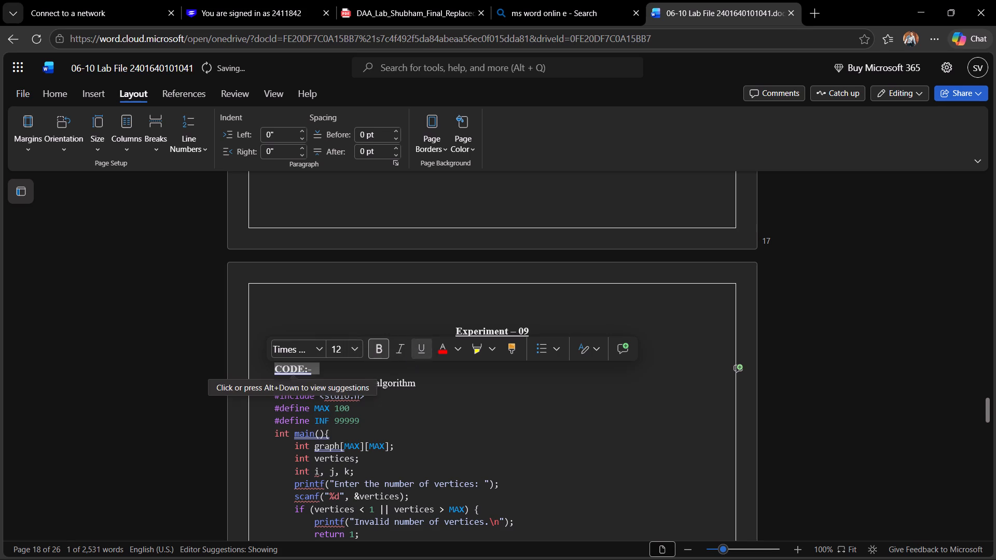
click(337, 373)
key(BackSpace)
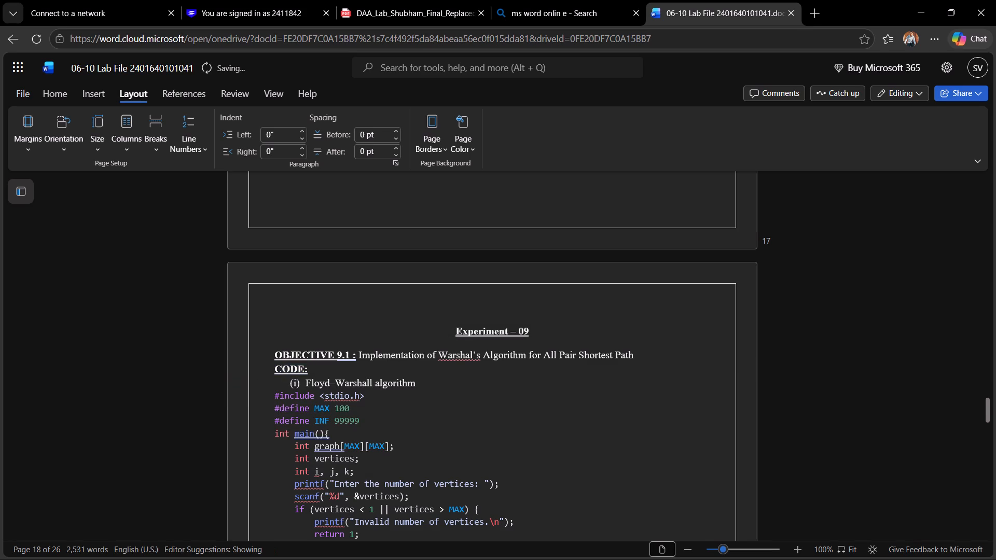
Delete the "(i) Floyd–Warshall algorithm" line between the "CODE:" label and the Experiment 09 code.
drag(426, 385, 412, 375)
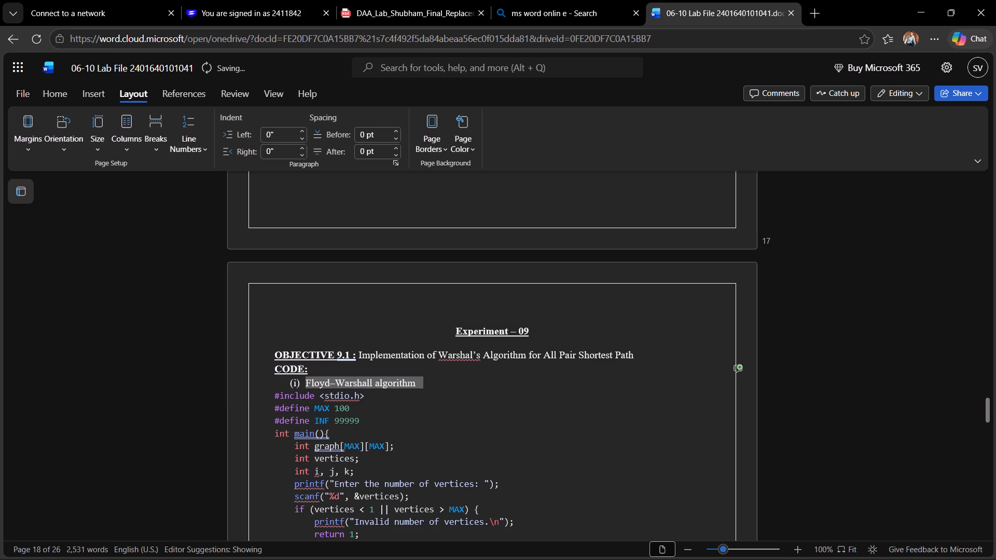
drag(412, 375, 412, 375)
key(BackSpace)
Review the layout of Experiment 09's heading, Floyd–Warshall code and output screenshot across its pages.
scroll(412, 375, down, 1)
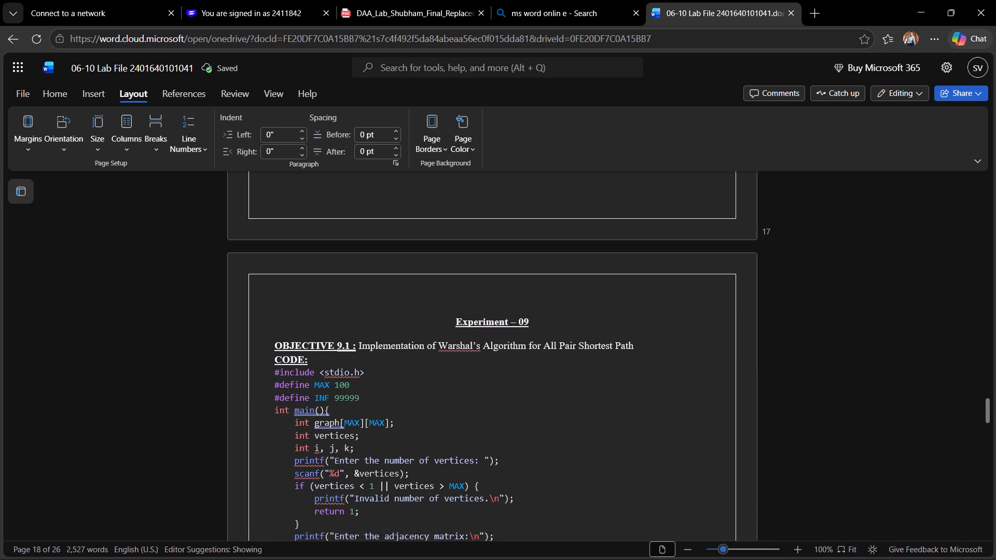
scroll(412, 375, down, 2)
scroll(434, 389, up, 4)
drag(537, 399, 408, 392)
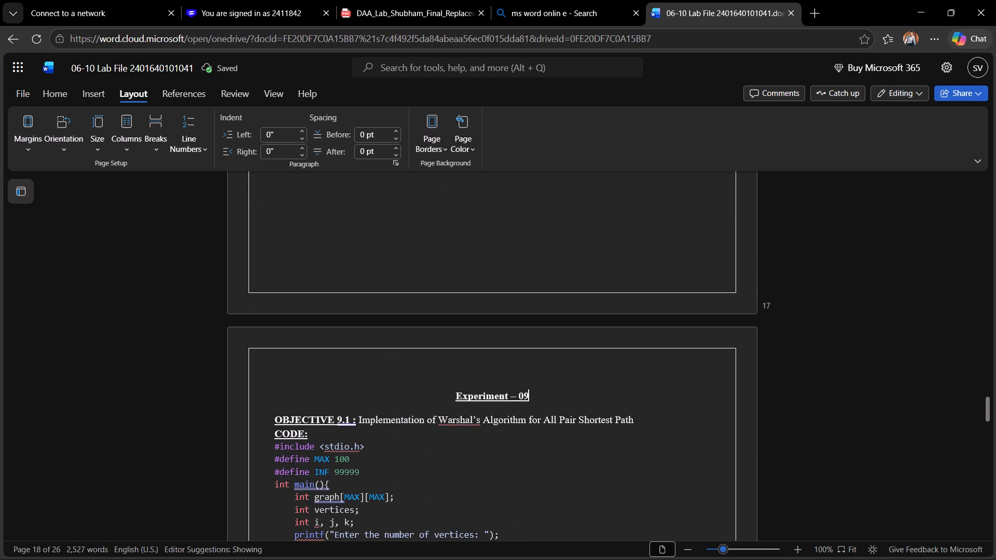
drag(408, 392, 373, 389)
click(506, 455)
scroll(491, 431, down, 5)
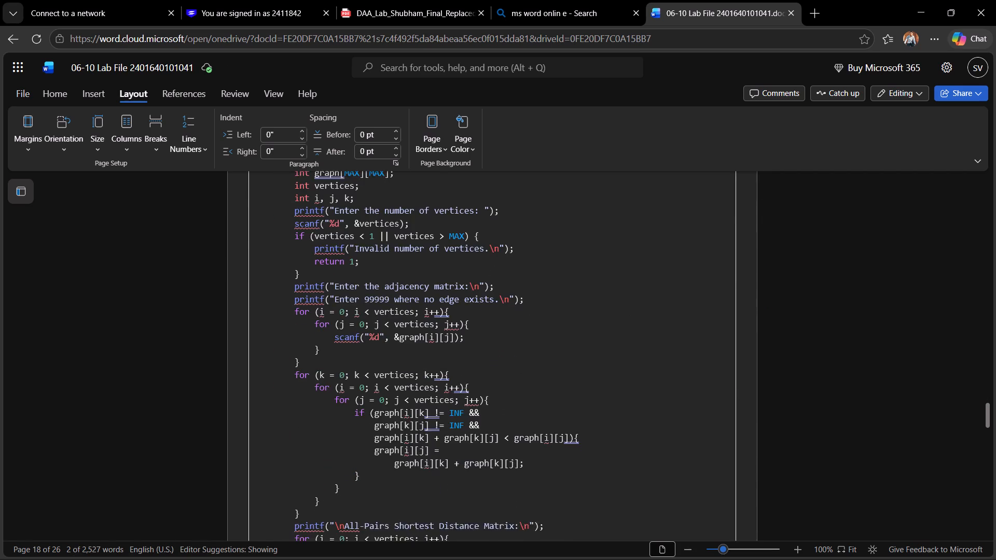
scroll(461, 411, down, 10)
scroll(461, 410, up, 1)
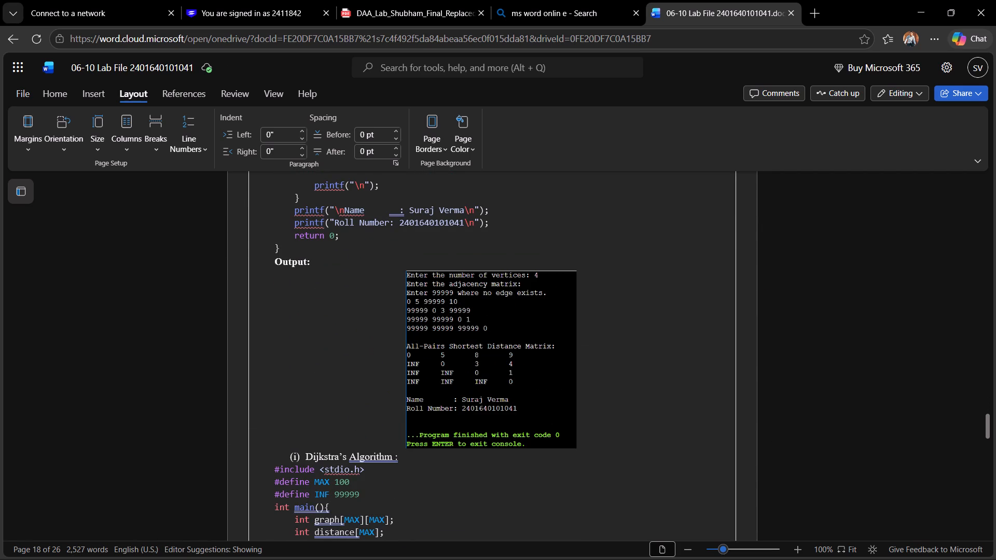
scroll(283, 442, up, 7)
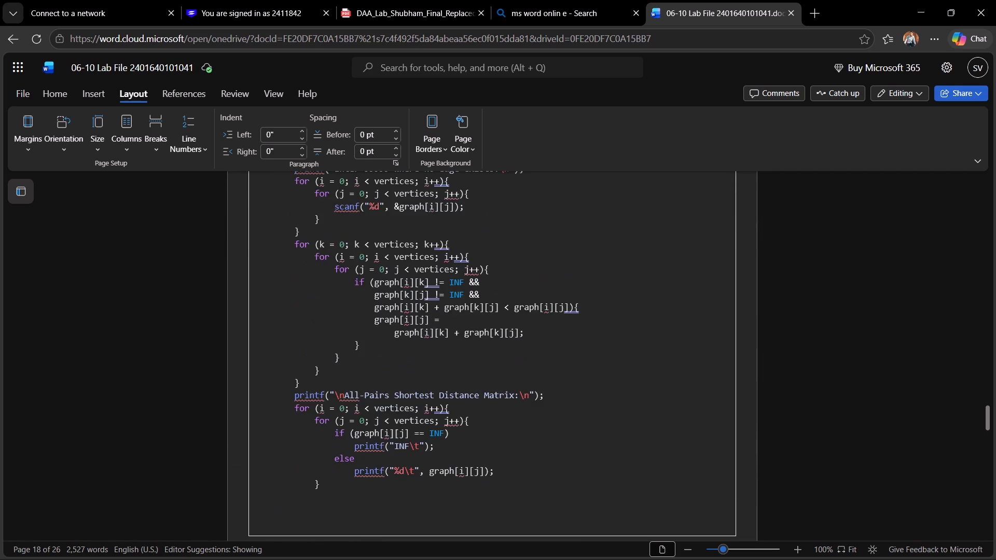
scroll(283, 442, up, 7)
scroll(283, 442, down, 14)
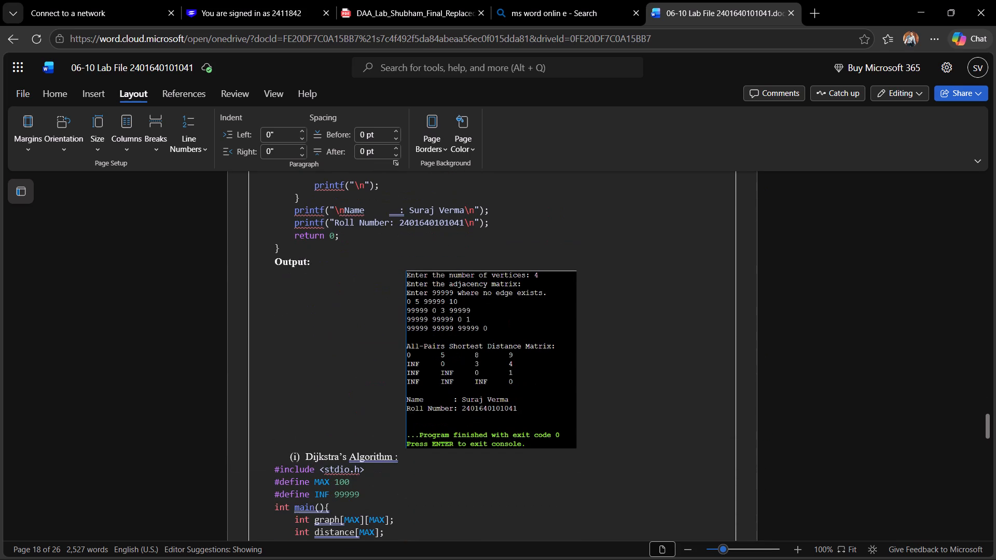
Remove the "(i)" numbering from "Dijkstra's Algorithm :" and move that section to a new page using blank lines above it.
click(288, 452)
key(BackSpace)
key(Return)
key(Return)
key(Return)
key(Return)
key(Return)
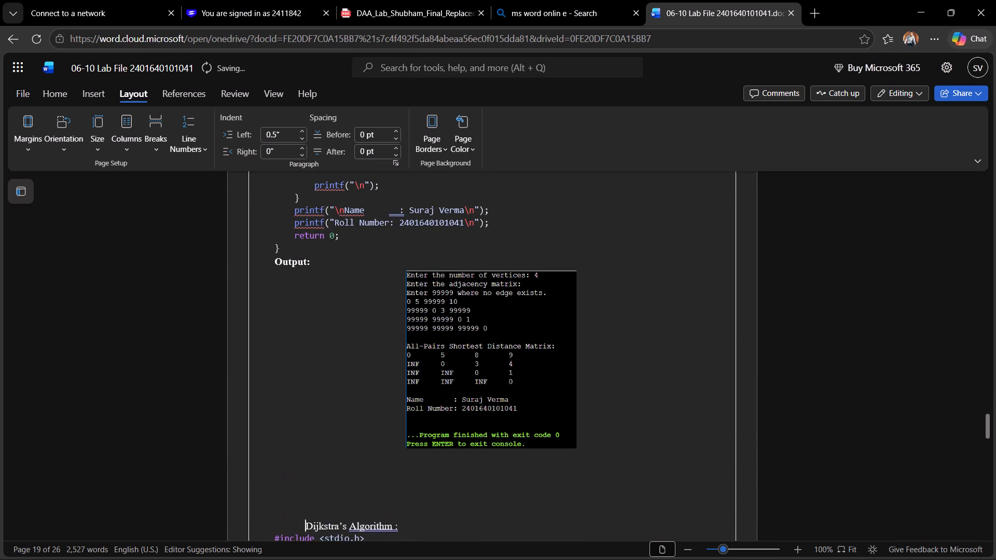
scroll(288, 451, down, 5)
key(Return)
key(Return)
key(Return)
key(Return)
key(Return)
key(Return)
key(Return)
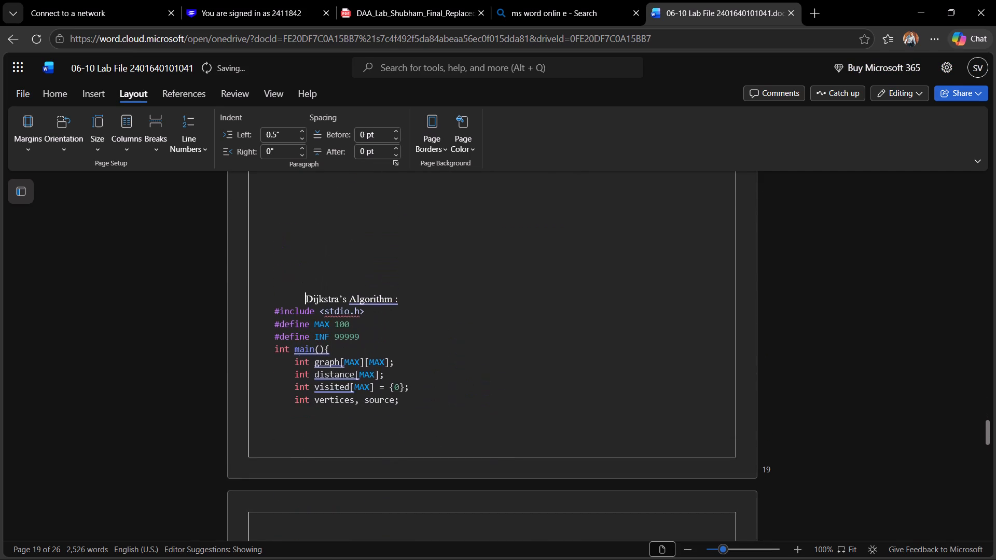
key(Return)
key(Return)
key(Return)
key(Return)
key(Return)
key(Return)
key(Return)
key(Return)
key(Return)
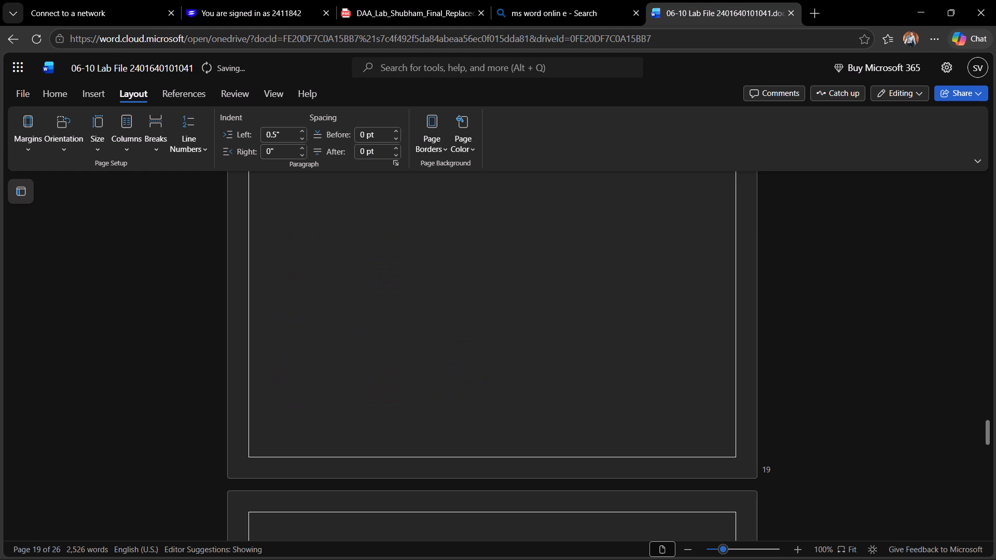
Check the page layout of the Floyd–Warshall code and output above the Dijkstra section.
scroll(427, 319, up, 10)
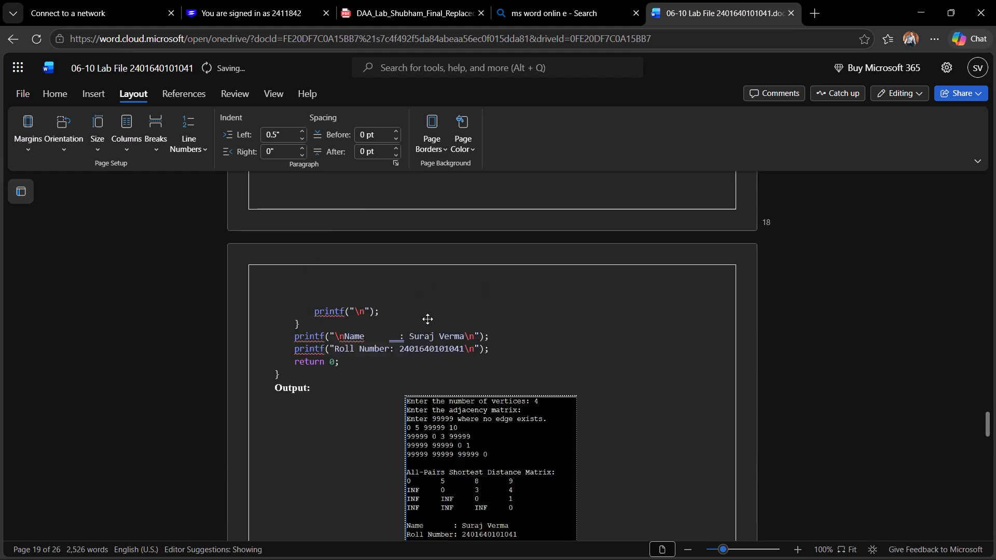
scroll(427, 319, up, 7)
scroll(427, 319, down, 13)
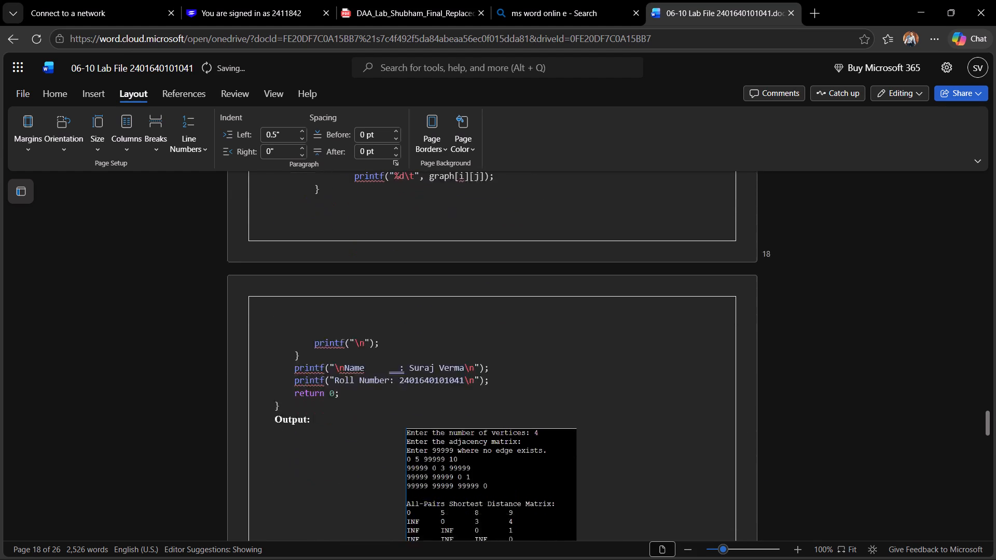
scroll(427, 319, down, 8)
Replace the "Dijkstra's Algorithm :" line with the PDF's "OBJECTIVE 9.2:- Implementation of Dijkstra Algorithm for Single Source Shortest Path" and "CODE:".
click(408, 0)
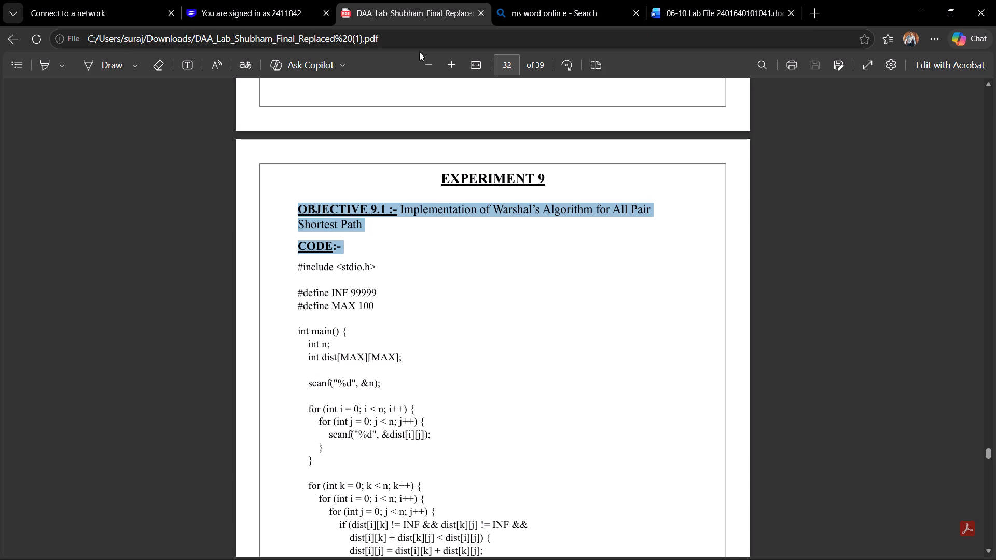
scroll(393, 243, down, 4)
scroll(383, 253, up, 1)
scroll(383, 253, down, 14)
scroll(378, 263, up, 1)
scroll(378, 263, down, 5)
scroll(378, 263, up, 1)
scroll(378, 263, down, 1)
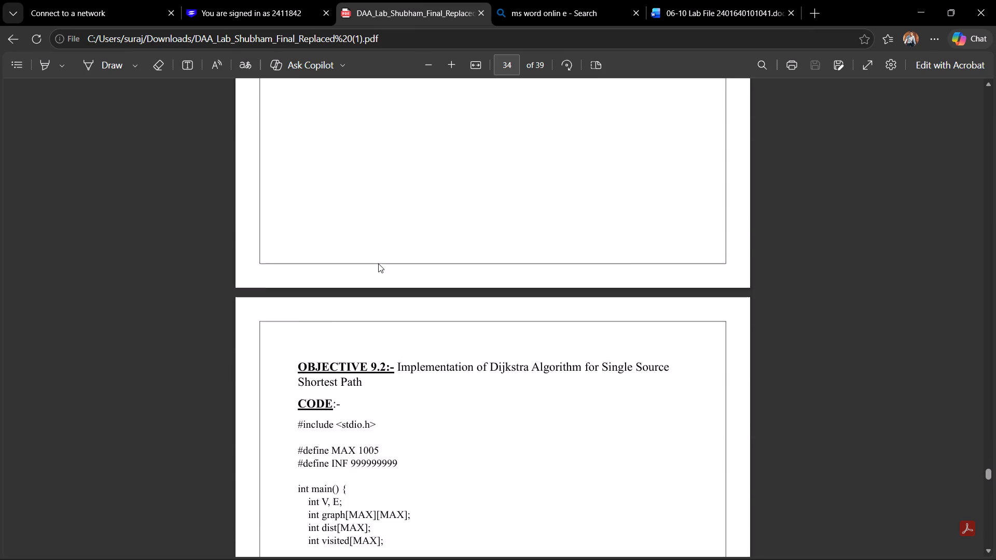
drag(295, 320, 369, 343)
click(337, 360)
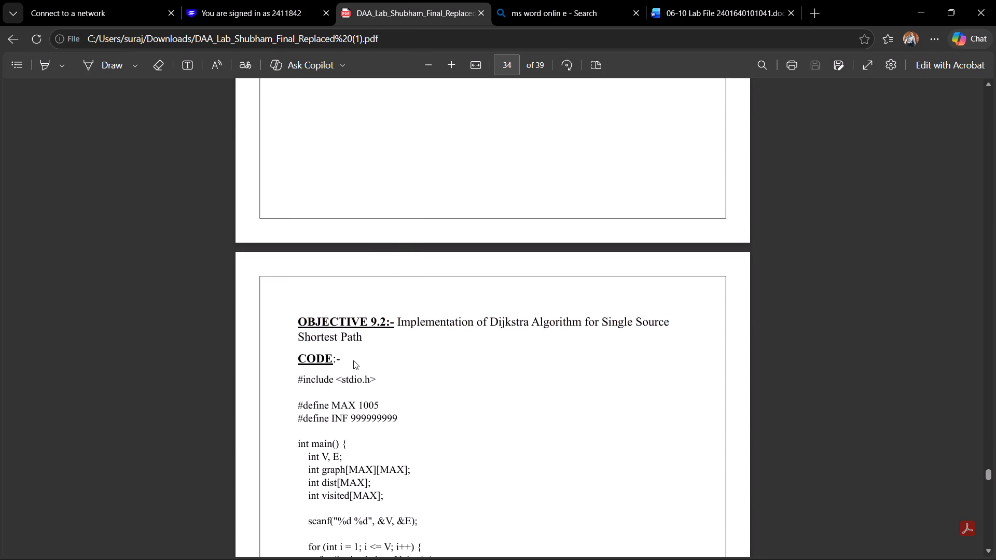
drag(335, 361, 274, 315)
key(ctrl+c)
key(ctrl+c)
key(ctrl+c)
click(708, 0)
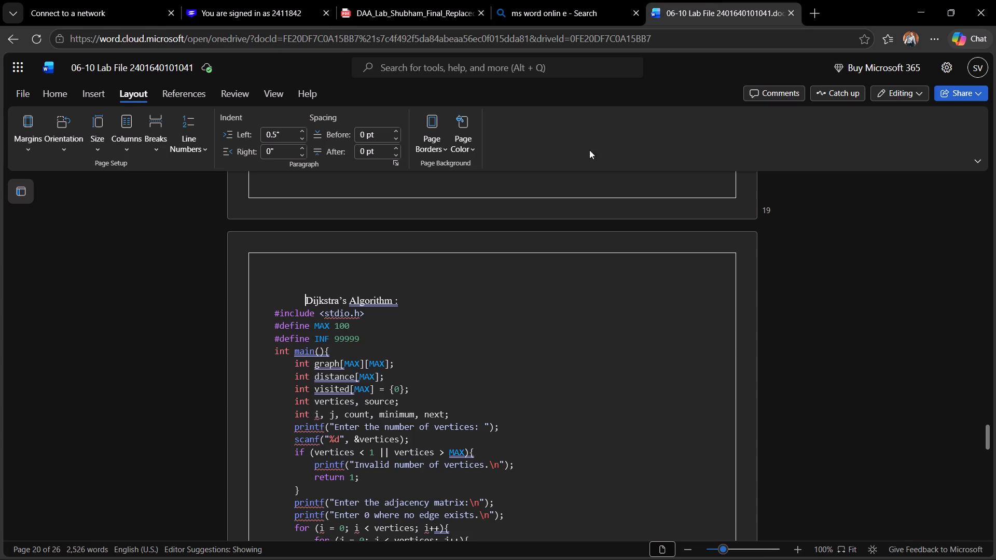
drag(305, 296, 410, 297)
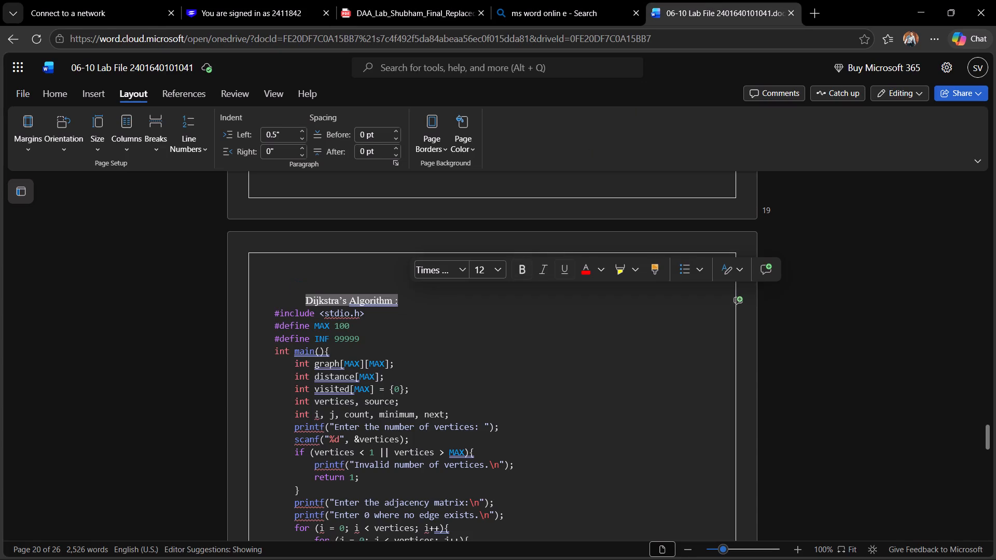
key(ctrl+v)
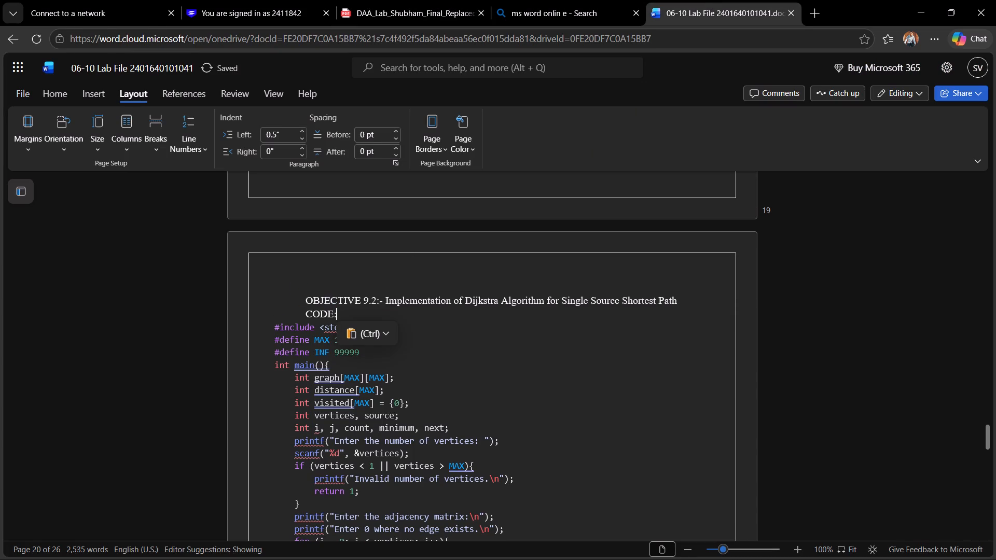
Remove the indent from the Objective 9.2 text and place "CODE:" on its own unindented line below it.
click(302, 317)
key(BackSpace)
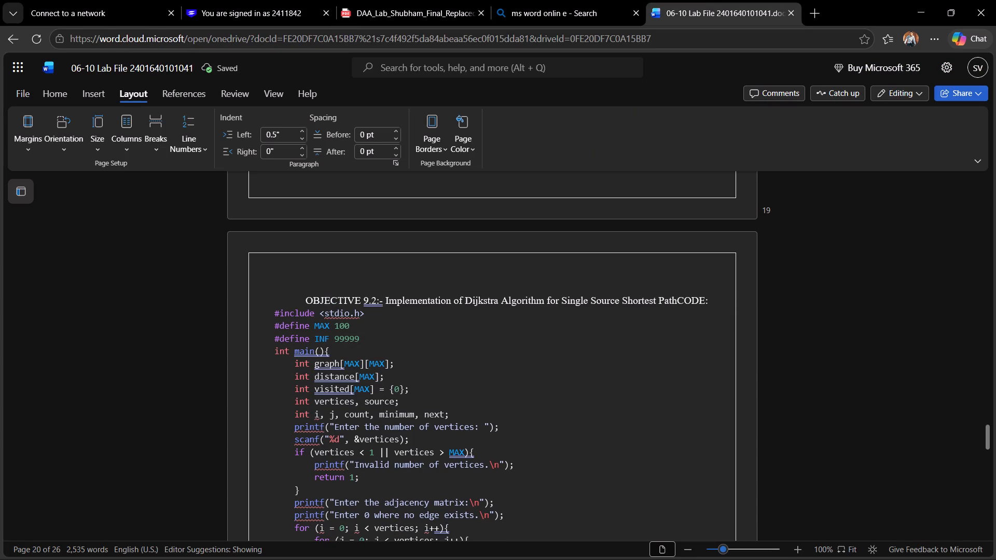
click(303, 300)
key(BackSpace)
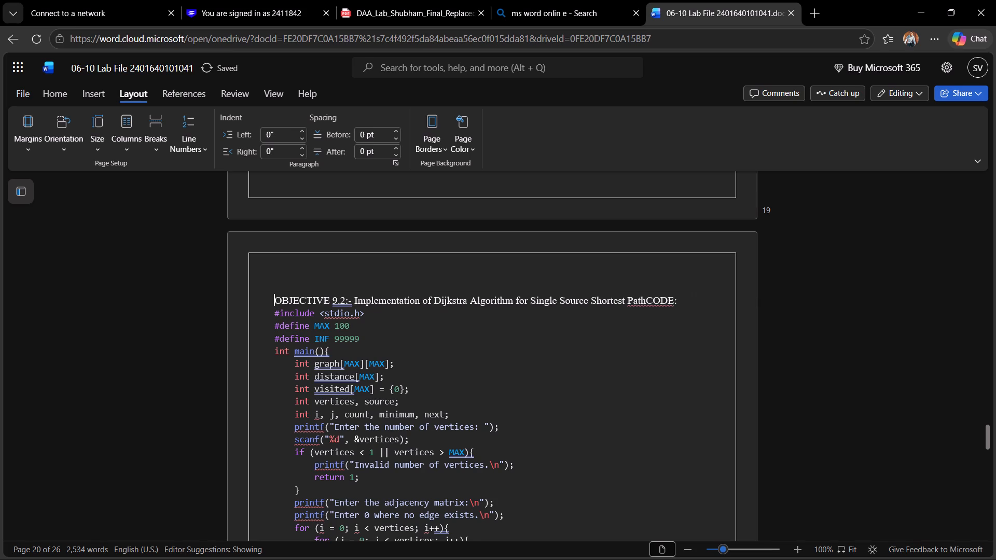
click(645, 299)
key(backslash)
key(Return)
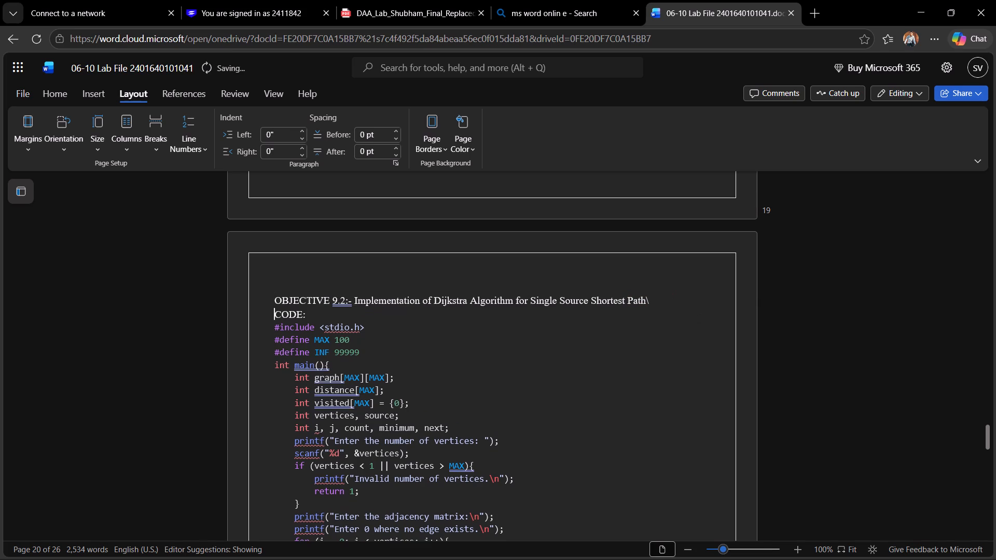
Remove the hyphen after "OBJECTIVE 9.2:" and make the "OBJECTIVE 9.2:" and "CODE:" labels bold and underlined.
click(353, 303)
key(BackSpace)
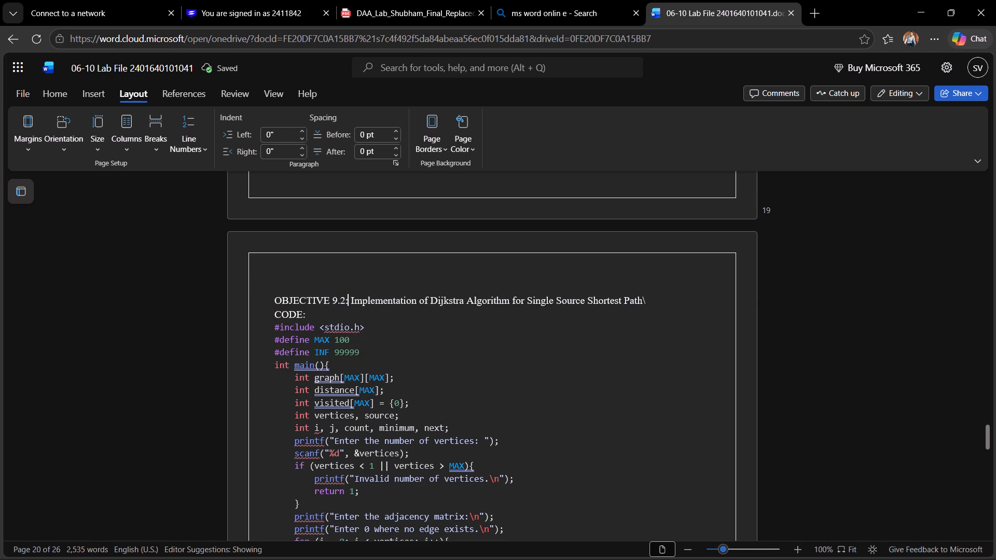
drag(349, 300, 270, 302)
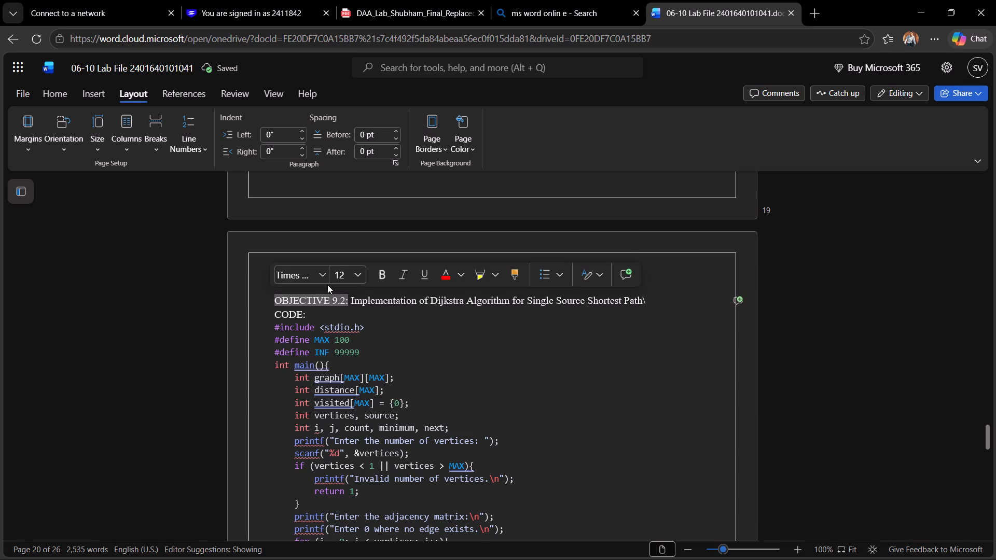
click(383, 272)
click(420, 271)
drag(311, 317, 271, 317)
click(384, 291)
click(420, 285)
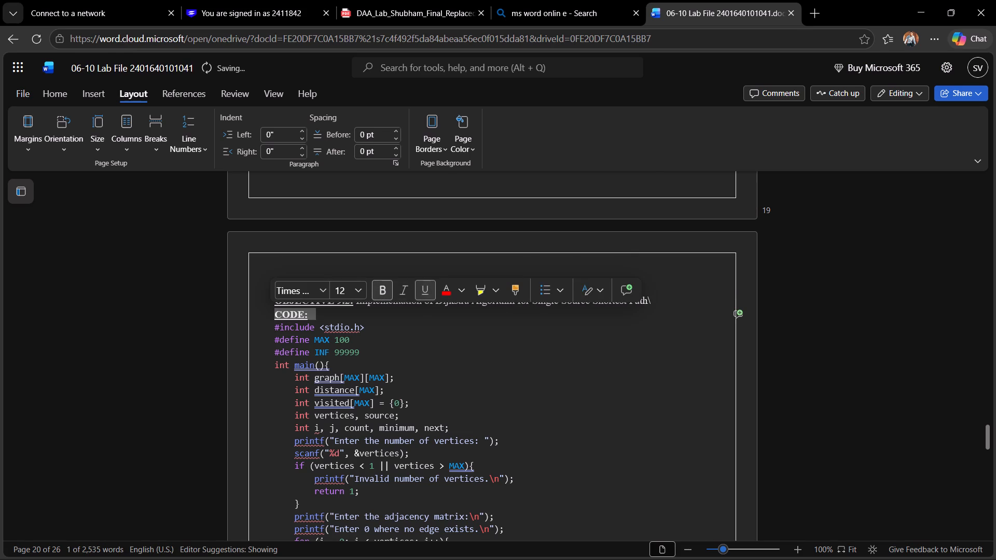
click(403, 327)
Delete Experiment 09's "Conclusion / Inference:" and "Analysis:" sections along with the blank lines above the "Experiment – 10" heading.
scroll(403, 327, down, 8)
scroll(402, 327, up, 1)
scroll(402, 327, down, 2)
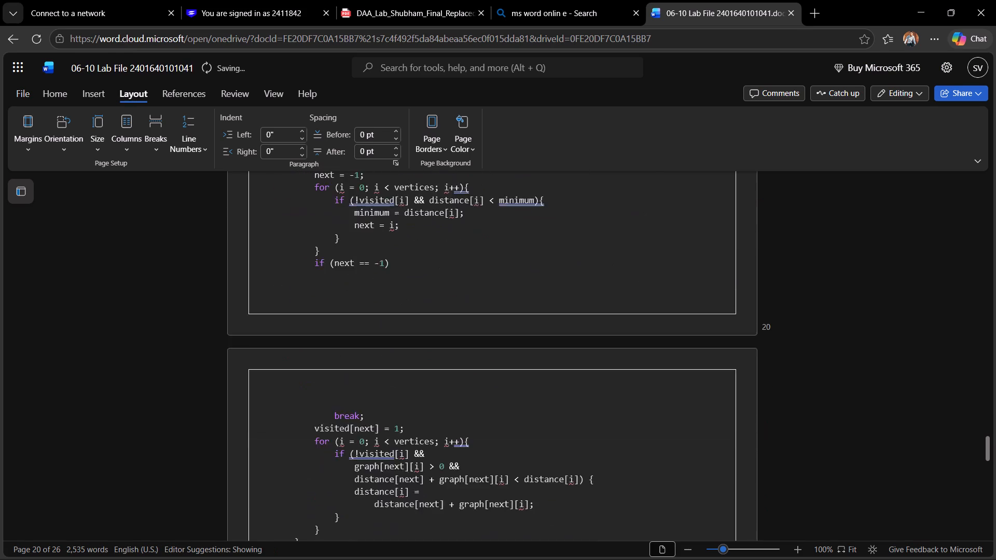
scroll(402, 327, down, 12)
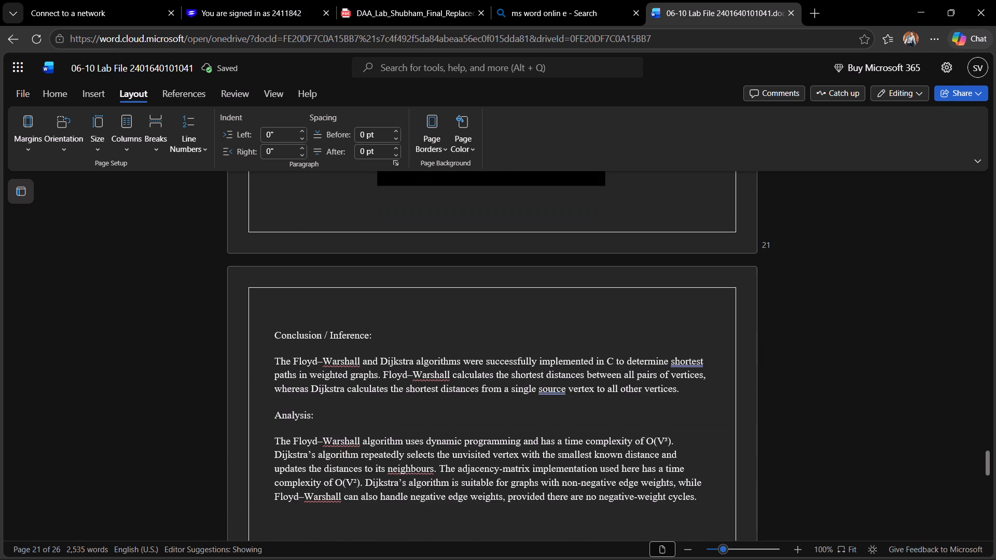
scroll(387, 353, down, 3)
scroll(485, 356, up, 2)
drag(495, 522, 268, 246)
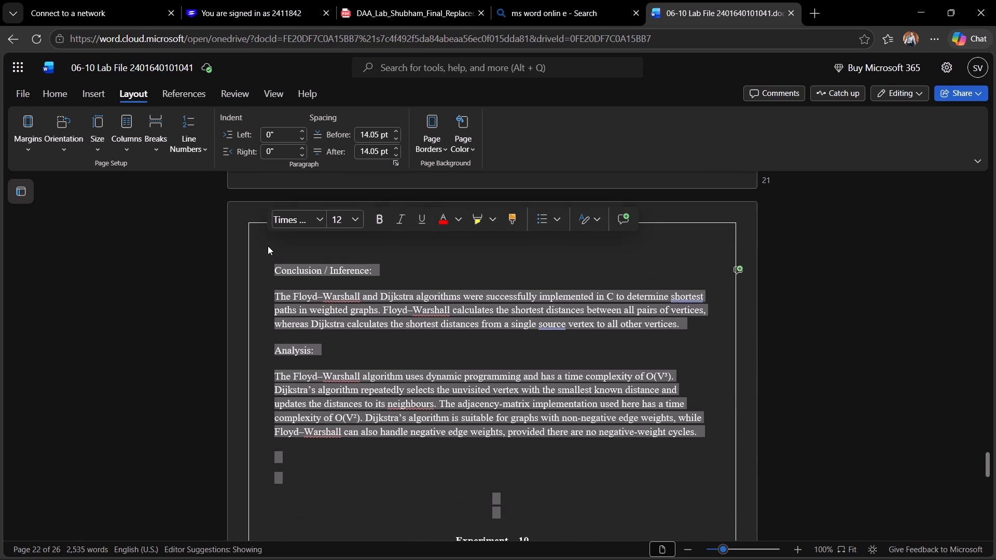
key(BackSpace)
key(BackSpace)
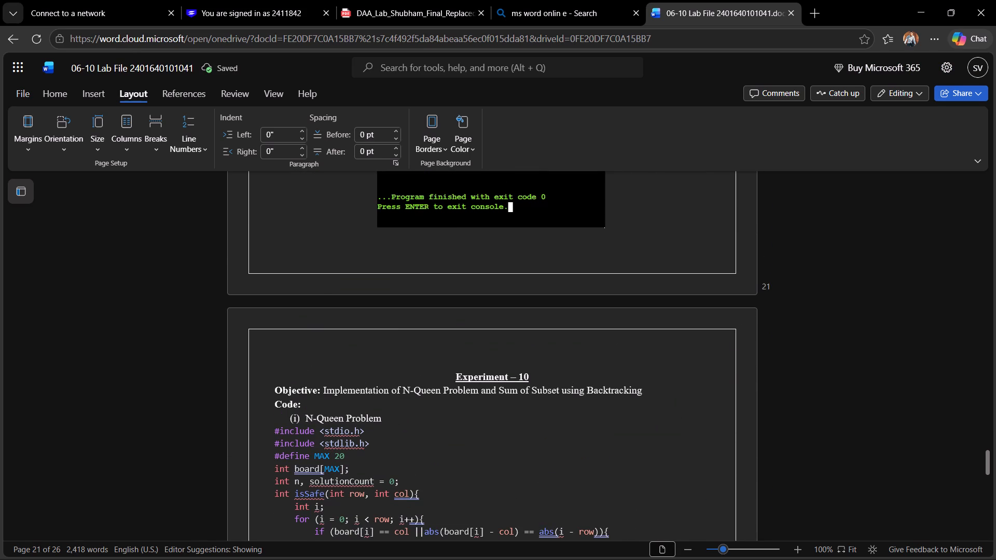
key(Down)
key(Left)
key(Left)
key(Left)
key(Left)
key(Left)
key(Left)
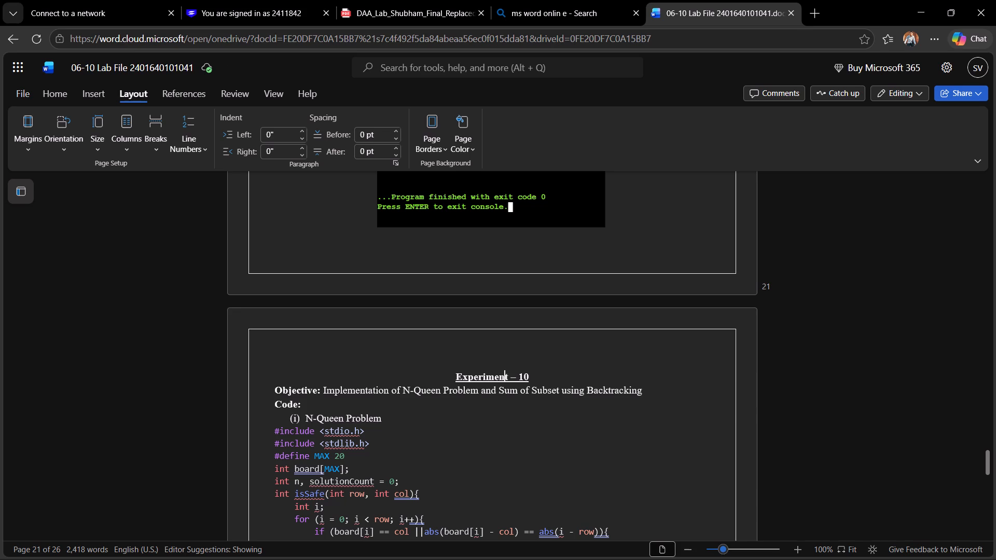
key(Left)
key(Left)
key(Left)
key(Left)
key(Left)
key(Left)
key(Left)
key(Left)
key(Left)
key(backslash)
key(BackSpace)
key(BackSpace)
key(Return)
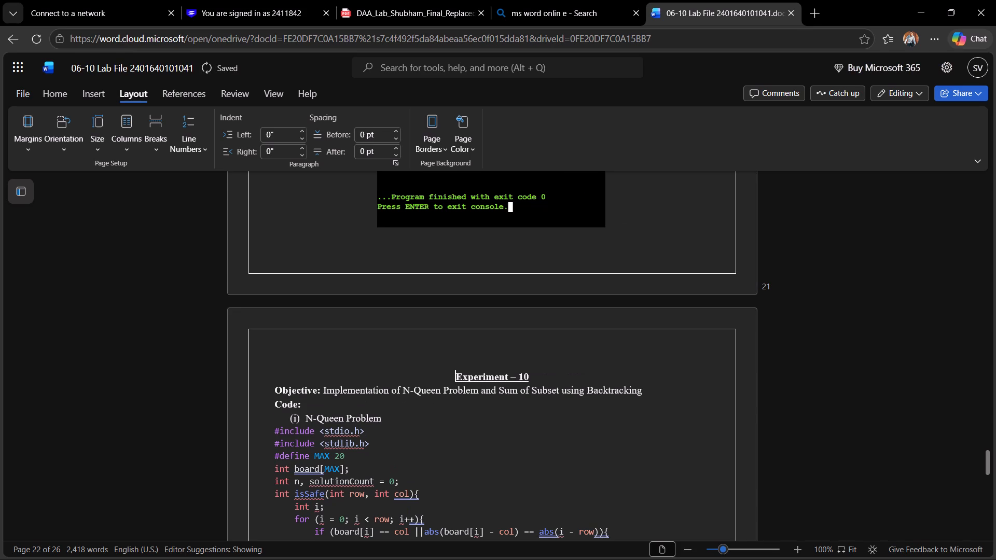
Replace Experiment 10's "Objective:" and "Code:" lines with the PDF's "OBJECTIVE 10.1:- N-Queen problem using Backtracking" and "CODE:-".
click(366, 0)
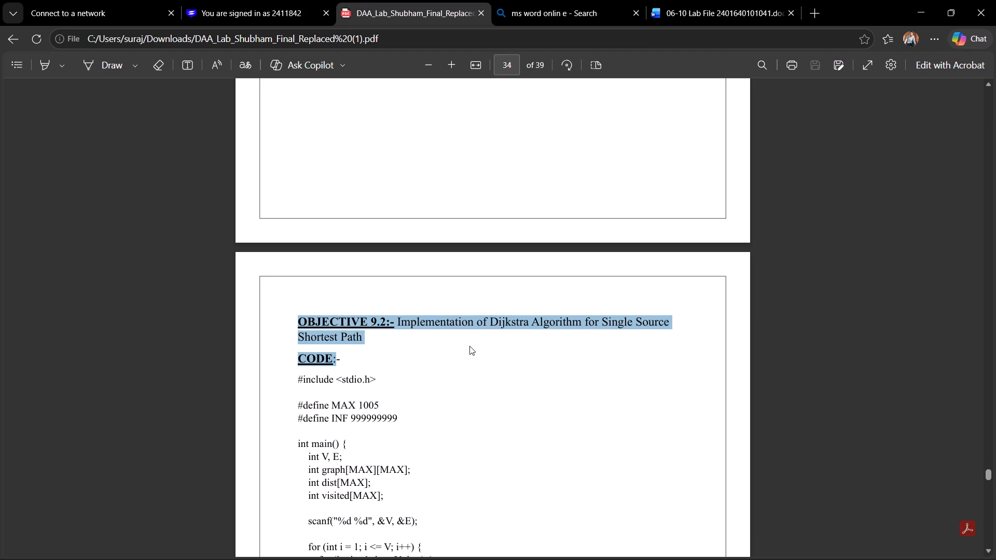
scroll(469, 346, down, 19)
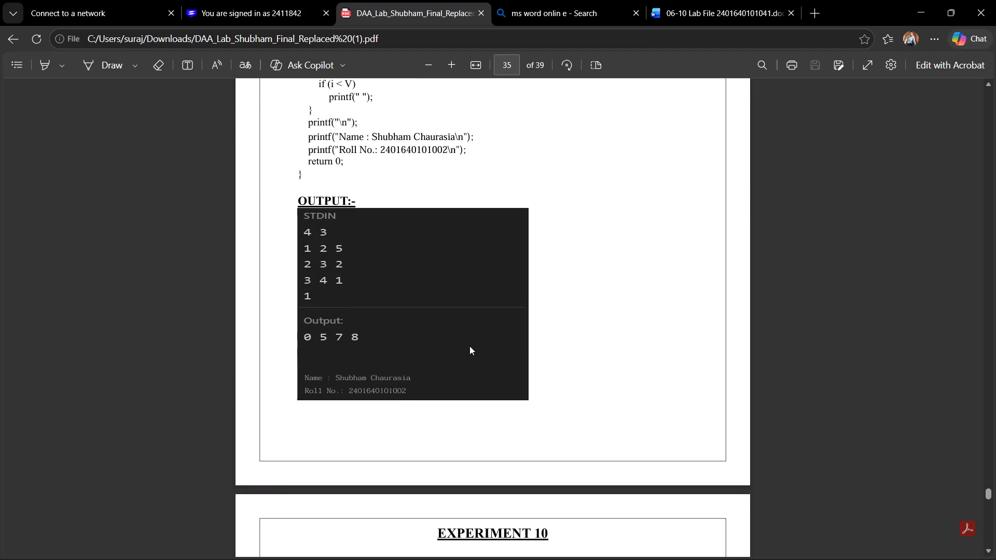
scroll(469, 346, down, 3)
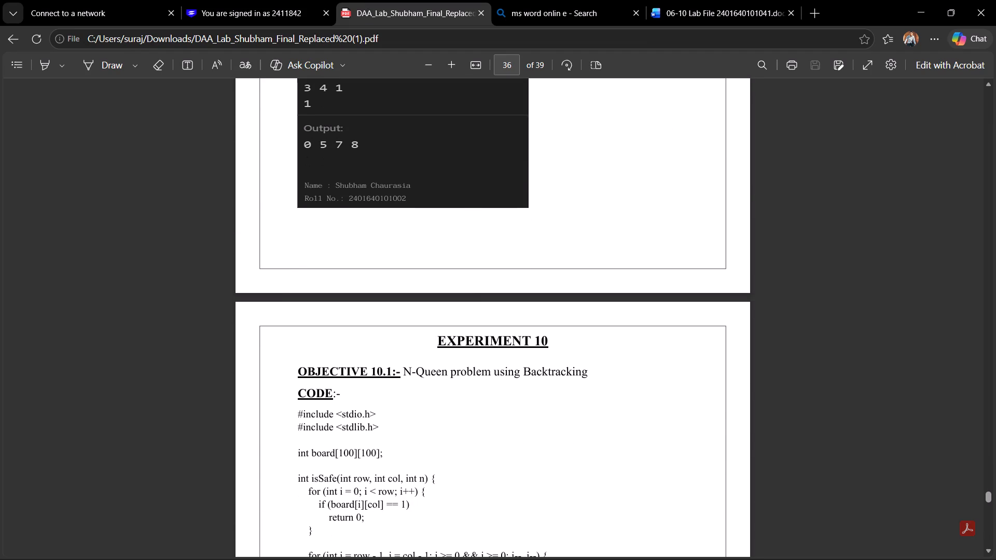
drag(295, 363, 341, 384)
key(ctrl+c)
key(ctrl+c)
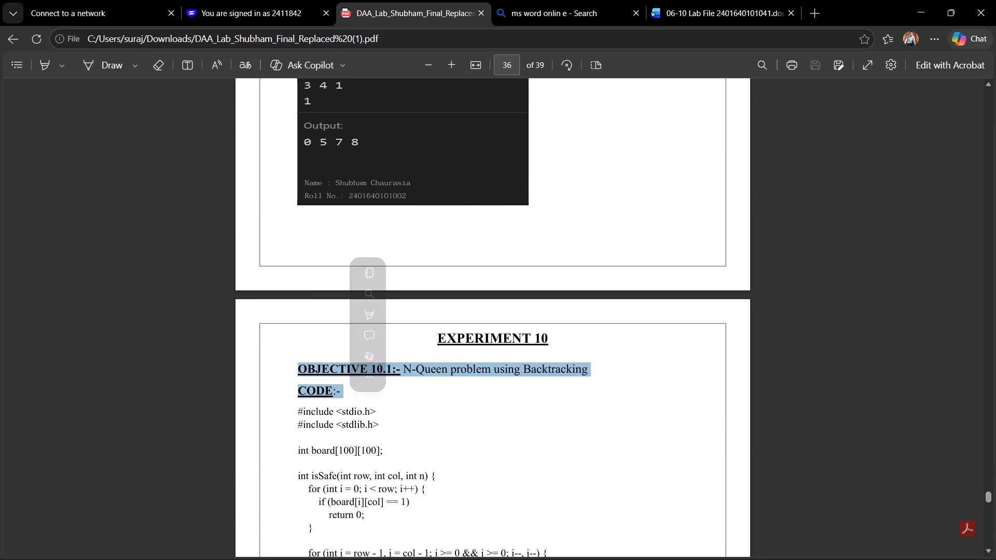
key(ctrl+c)
key(ctrl+c)
click(737, 0)
drag(279, 386, 300, 406)
key(ctrl+v)
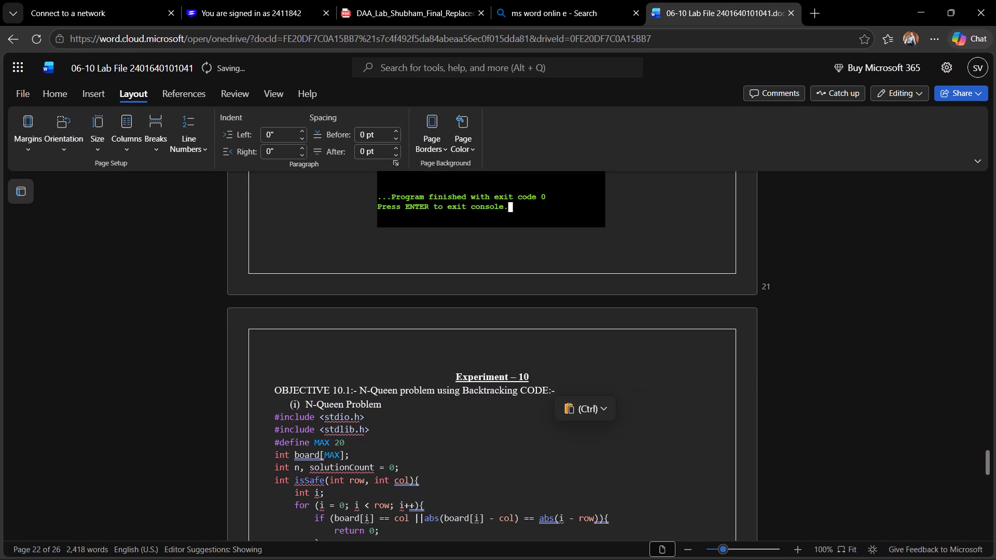
Place "CODE:-" on its own line below the Objective 10.1 text.
key(Left)
key(Left)
key(Left)
key(Left)
key(Left)
key(Left)
key(Return)
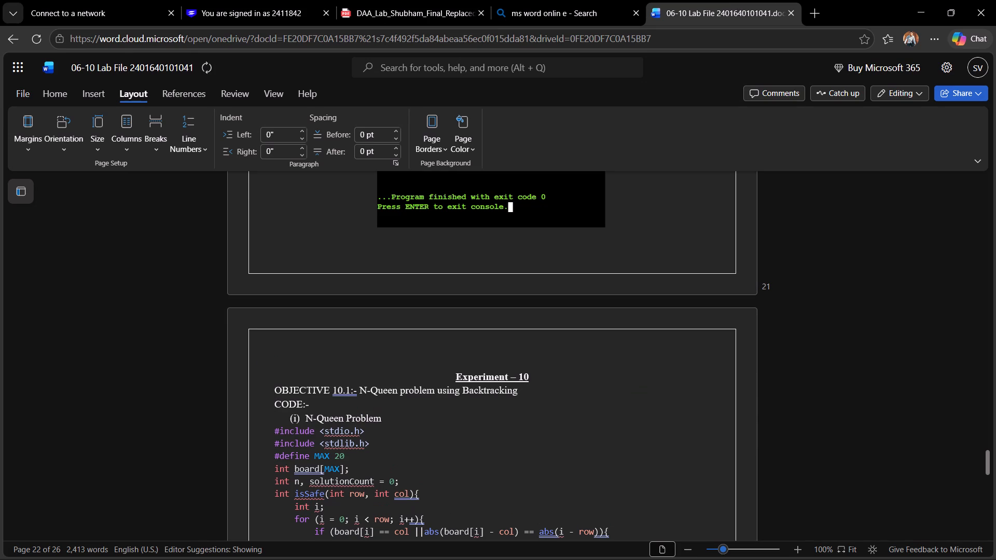
Make the "OBJECTIVE 10.1:" and "CODE:" labels bold and underlined, and remove the hyphens after their colons.
click(357, 390)
key(BackSpace)
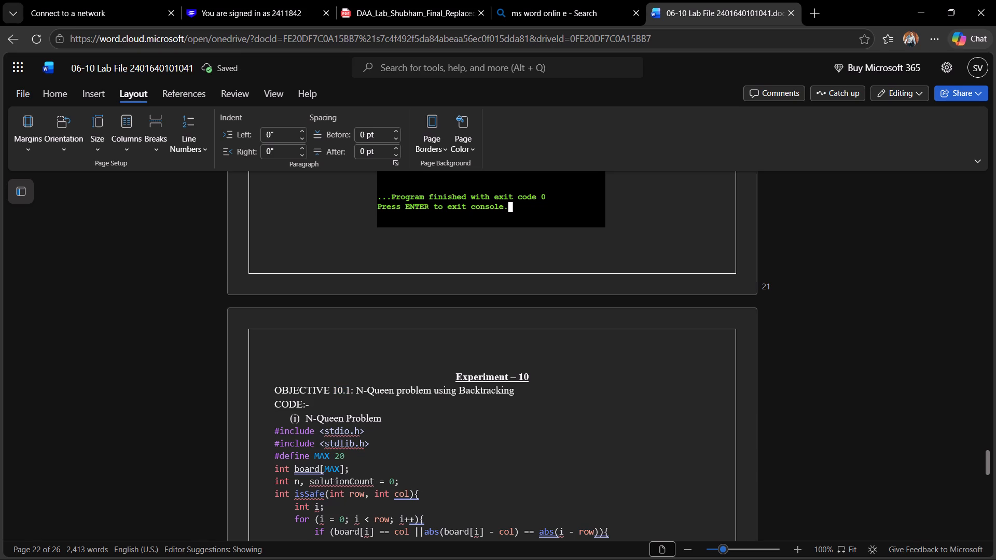
drag(352, 391, 270, 386)
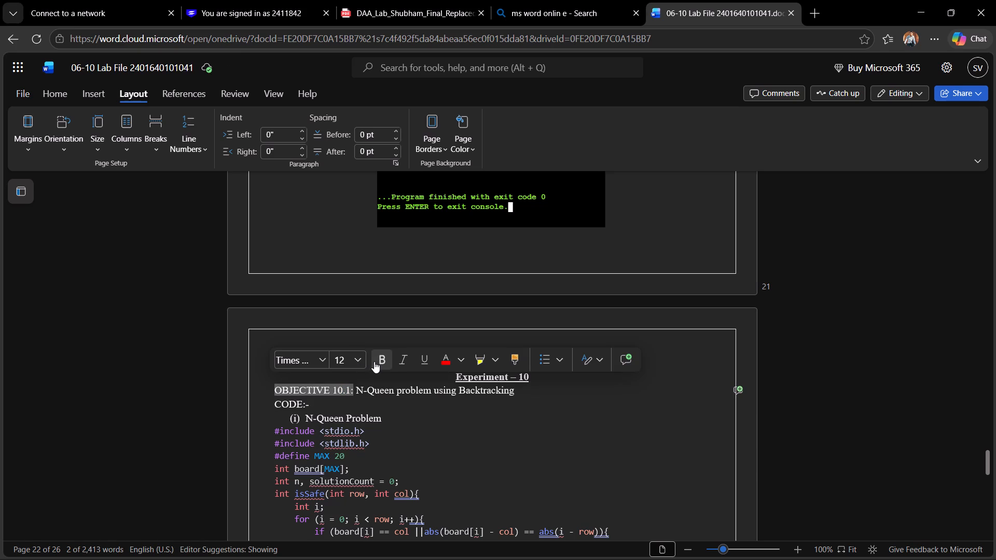
click(374, 361)
click(419, 363)
drag(326, 407, 273, 407)
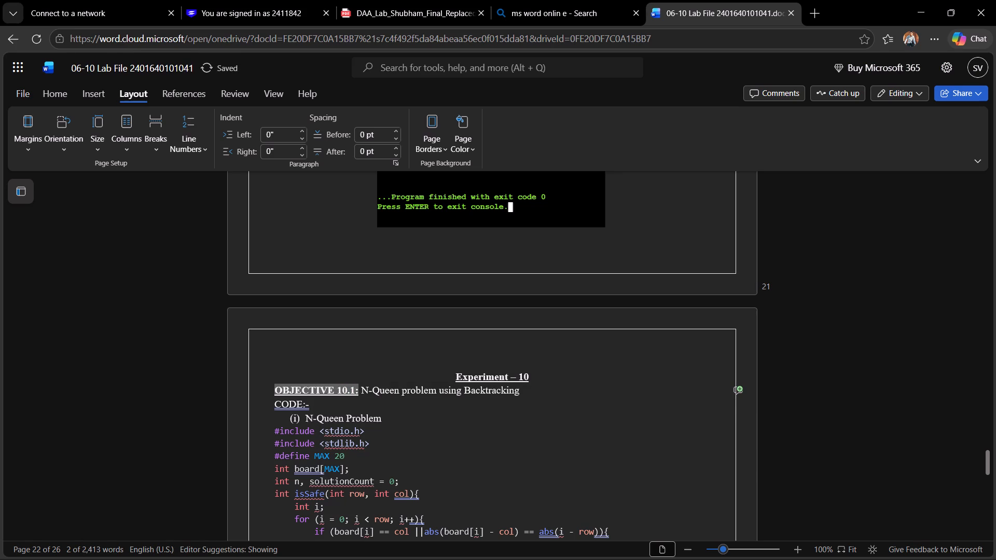
drag(273, 407, 241, 406)
click(355, 381)
click(390, 383)
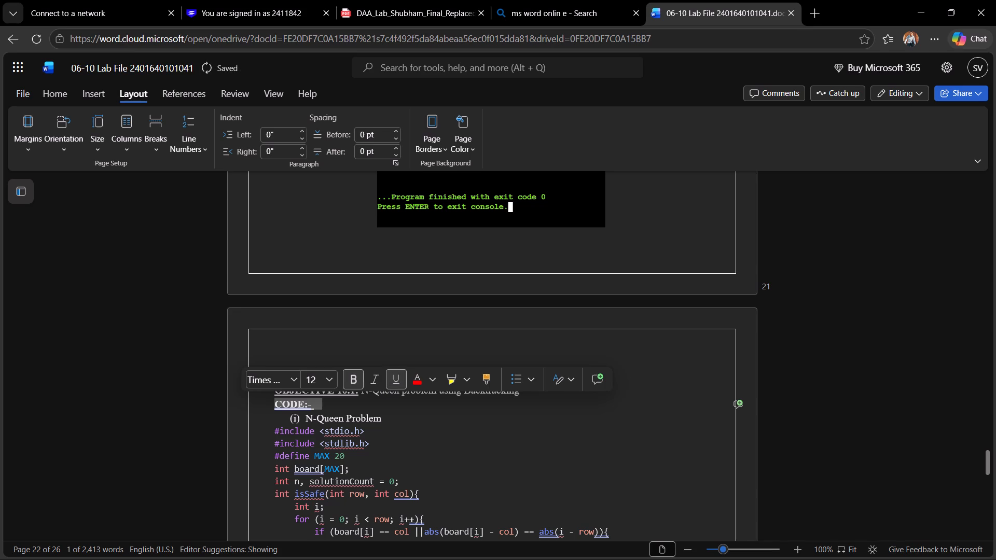
click(344, 405)
key(BackSpace)
key(BackSpace)
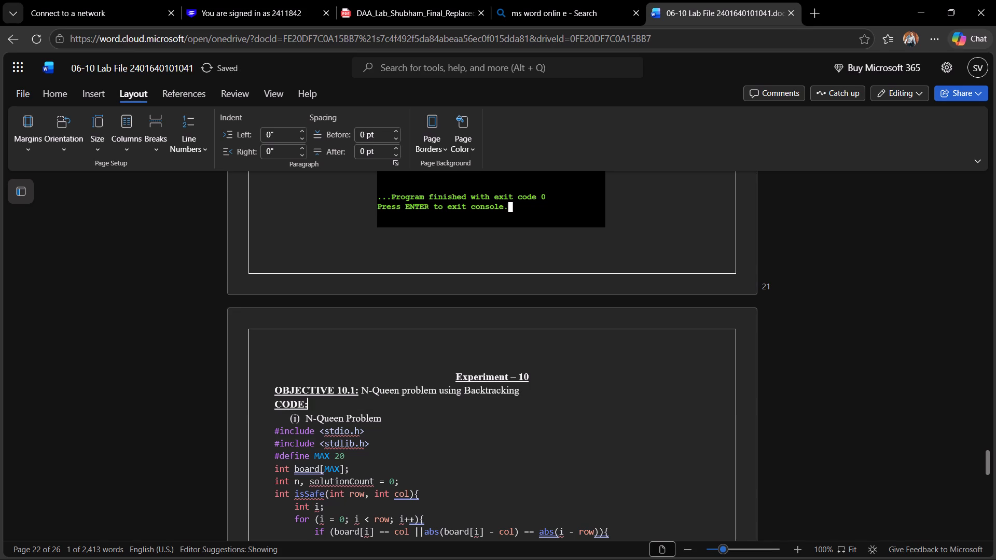
Delete the "(i) N-Queen Problem" line below the "CODE:" label of Objective 10.1.
drag(390, 423, 283, 413)
key(BackSpace)
Delete the "(ii)" label and push "Sum of Subsets" with its code onto a new page using blank lines.
scroll(397, 407, down, 5)
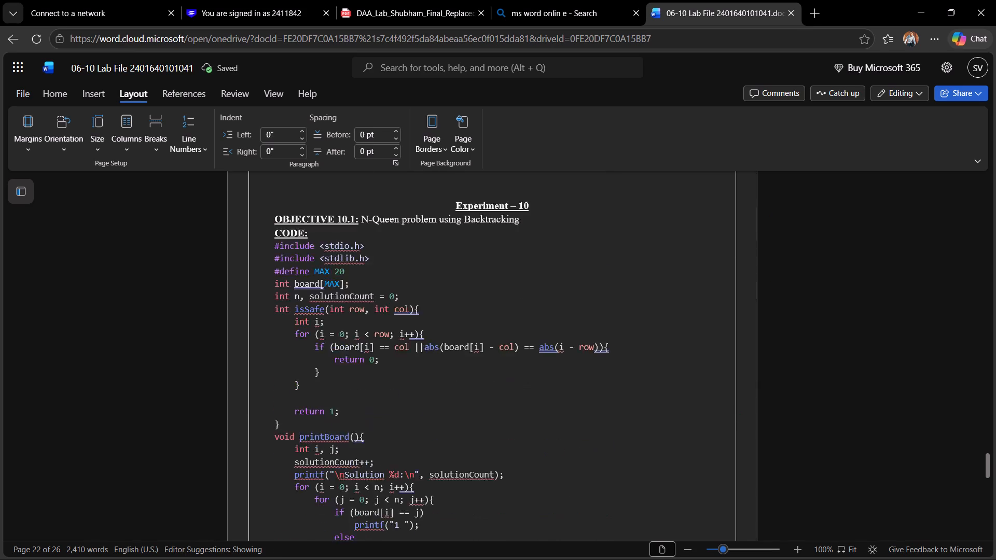
scroll(422, 388, down, 13)
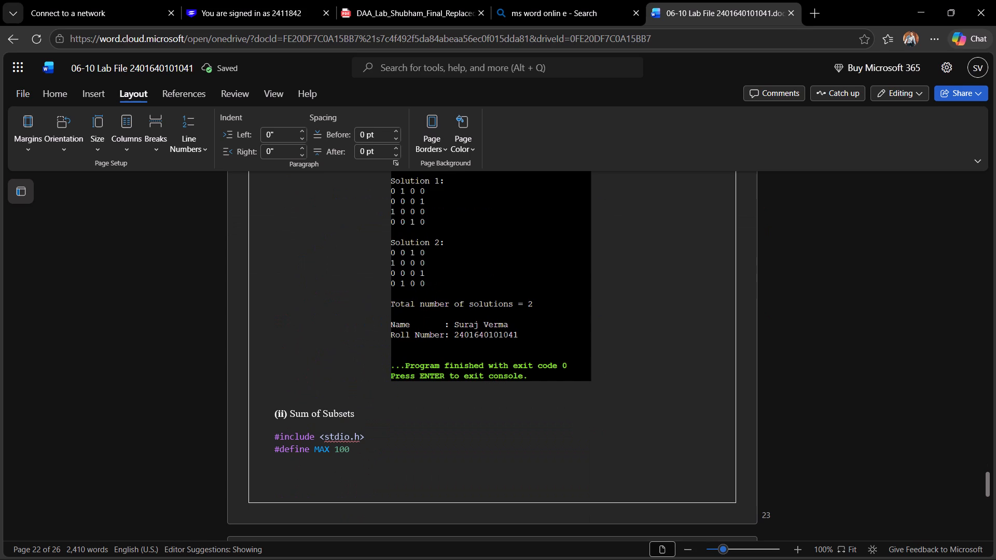
click(296, 411)
click(294, 405)
key(Left)
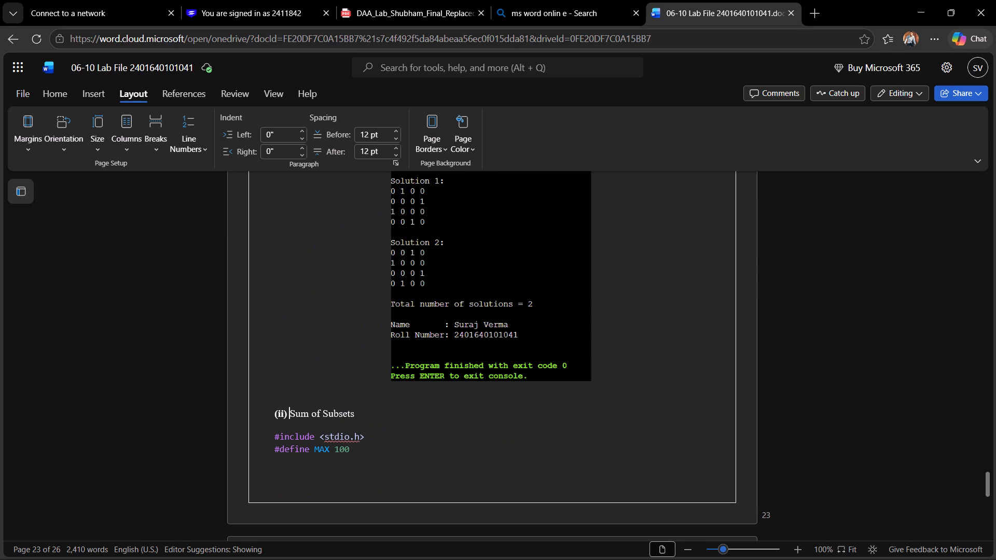
key(Return)
key(Return)
scroll(333, 388, down, 1)
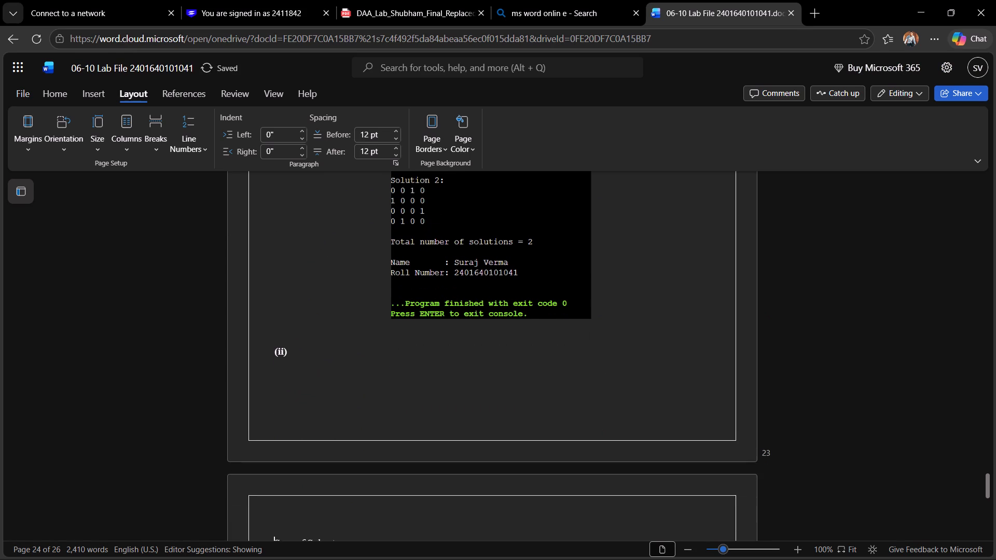
drag(307, 362, 268, 343)
key(BackSpace)
key(Return)
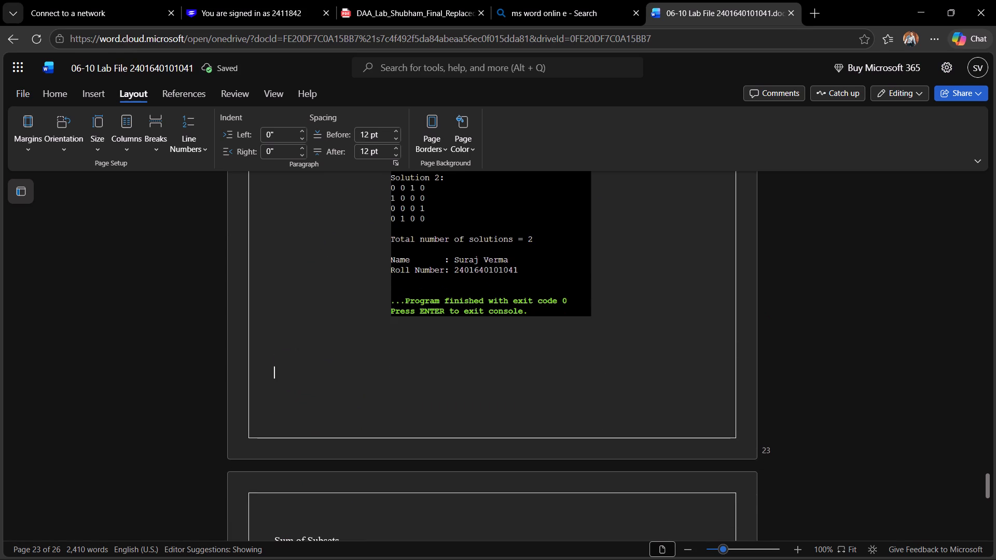
Replace the "Sum of Subsets" line with the PDF's "OBJECTIVE 10.2:- Subset Sum Problem (Backtracking)" and "CODE:-".
scroll(268, 343, down, 3)
click(401, 0)
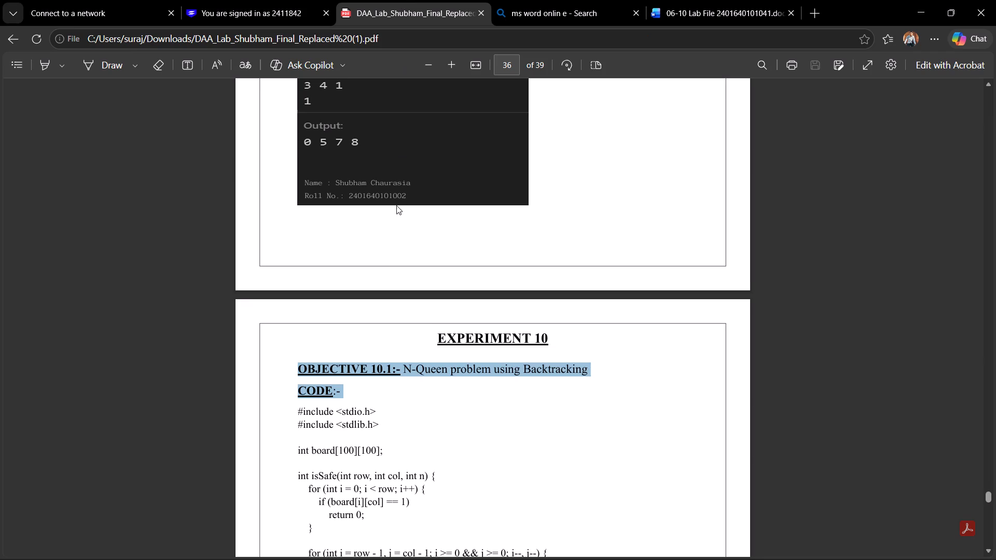
scroll(385, 253, down, 6)
scroll(378, 309, down, 18)
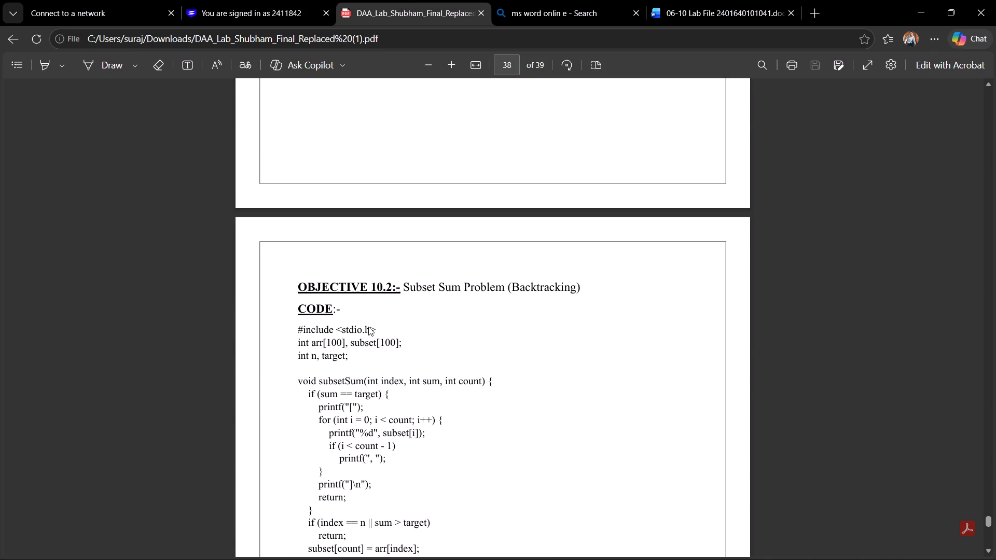
drag(290, 264, 341, 311)
drag(341, 311, 300, 286)
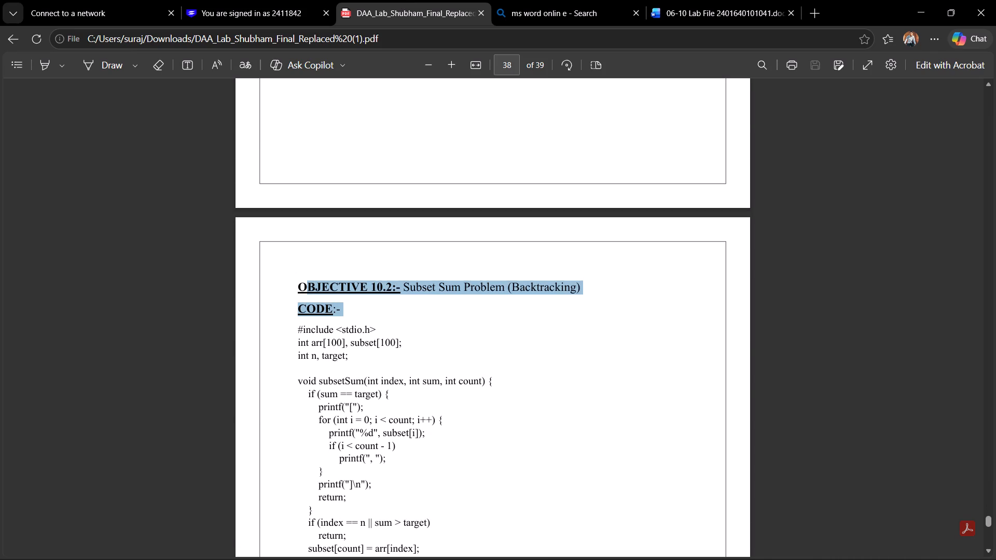
drag(300, 286, 287, 279)
key(ctrl+c)
key(ctrl+c)
key(ctrl+c)
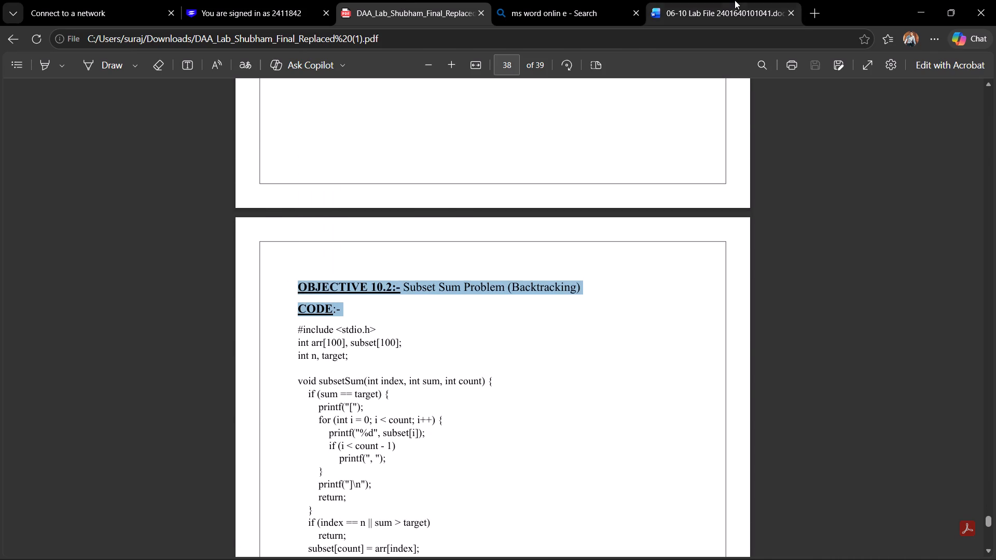
click(735, 0)
drag(355, 338, 240, 333)
key(ctrl+v)
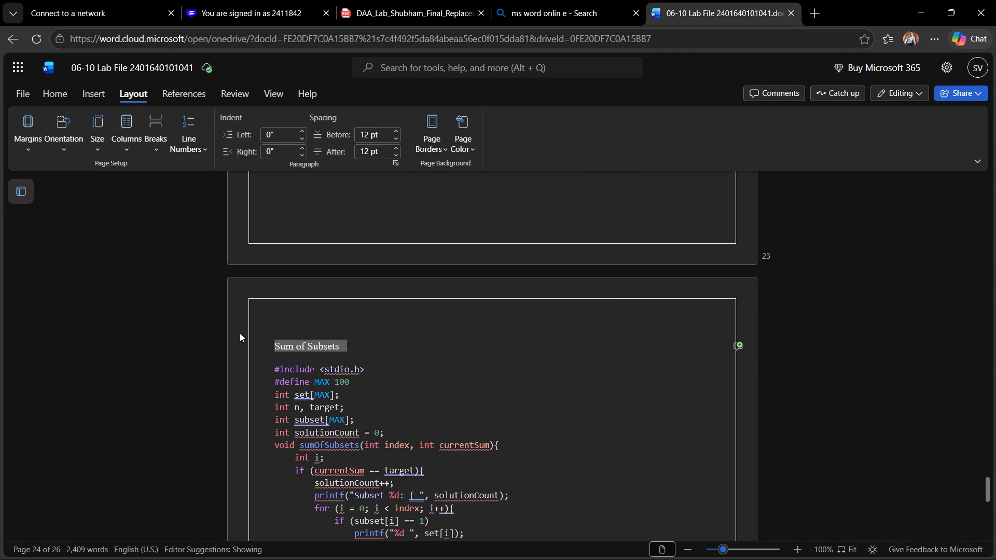
Place "CODE:-" on its own line below the Objective 10.2 text.
key(Left)
key(Left)
key(Left)
key(Left)
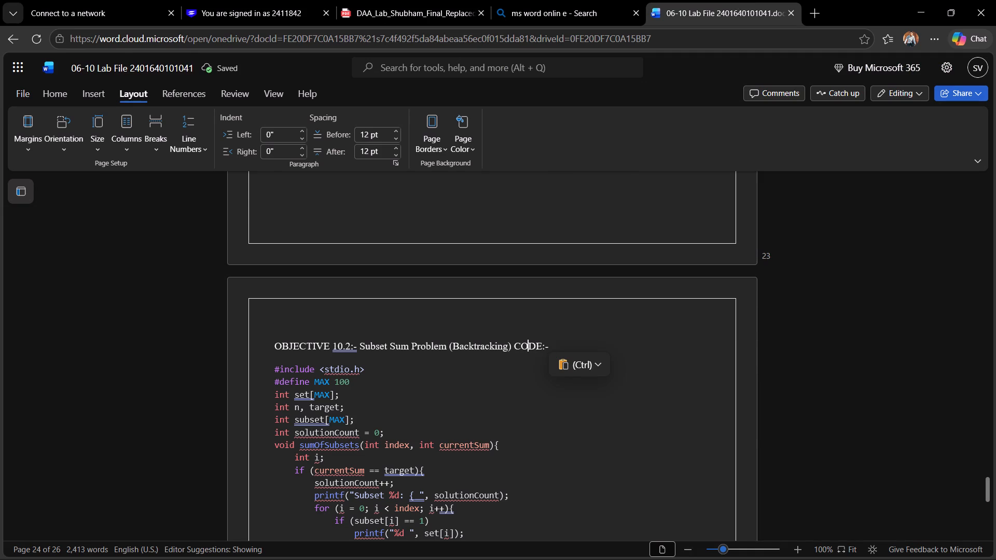
key(Left)
key(Left)
key(Left)
key(Right)
key(Return)
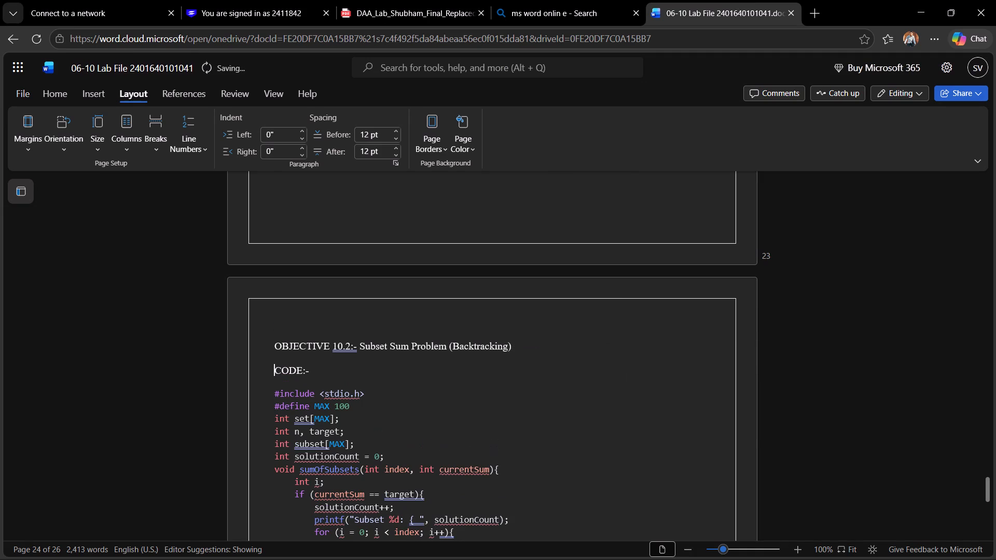
Remove the hyphens after "CODE:" and "OBJECTIVE 10.2:", keeping one space before the objective text.
click(322, 375)
key(BackSpace)
click(359, 345)
key(BackSpace)
key(BackSpace)
key(space)
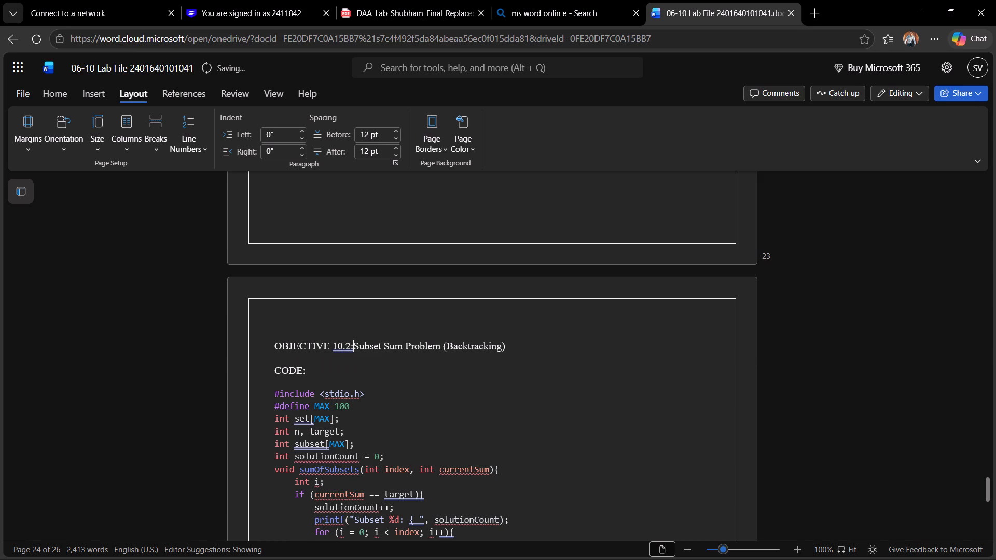
Make the "OBJECTIVE 10.2:" and "CODE:" labels bold and underlined, including their colons.
drag(352, 344, 266, 344)
click(378, 311)
click(424, 313)
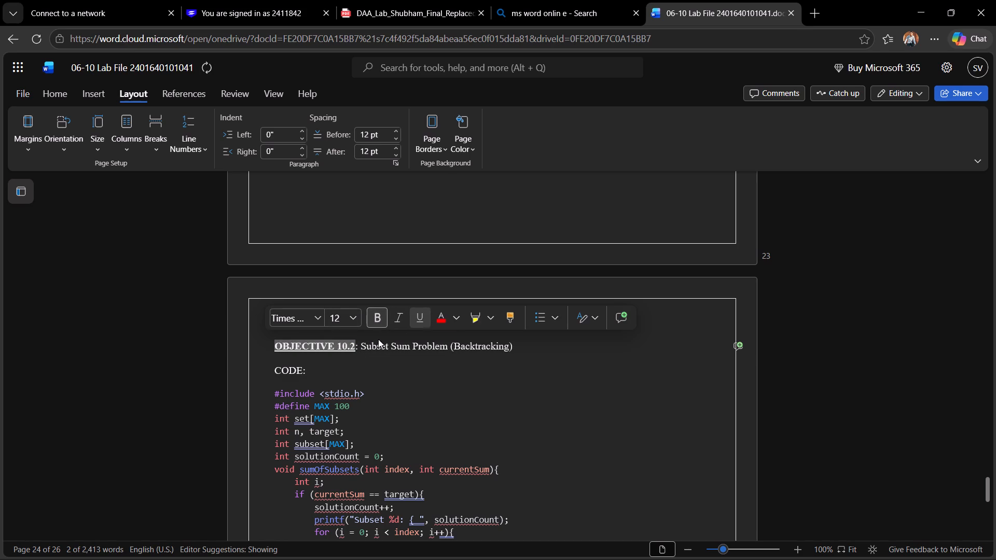
click(359, 345)
key(BackSpace)
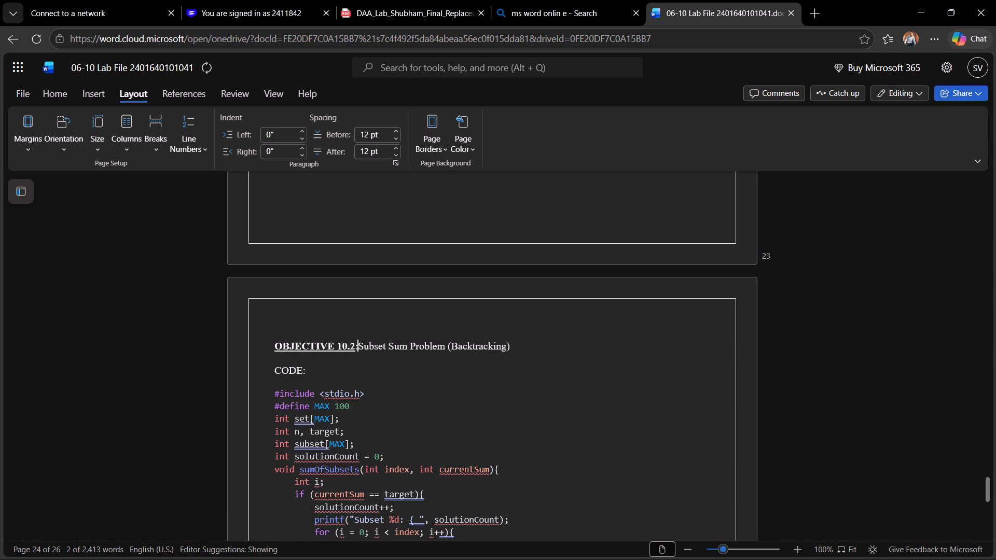
key(space)
drag(310, 371, 218, 373)
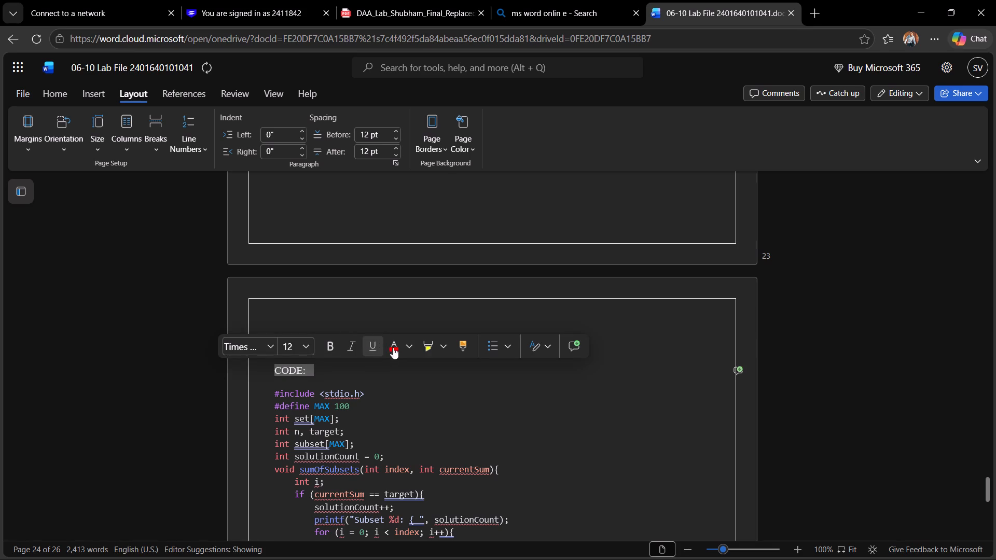
click(372, 348)
click(319, 345)
click(333, 346)
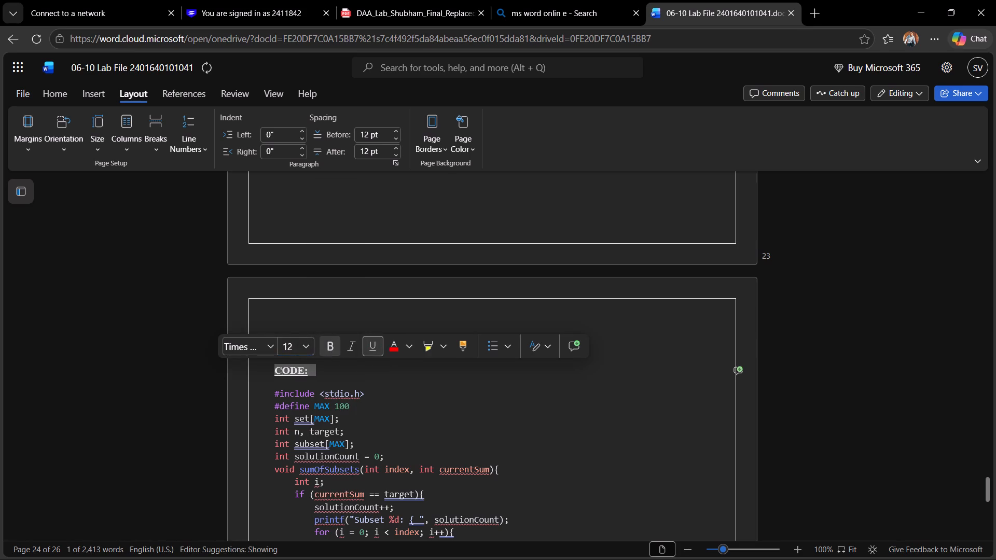
click(399, 376)
Delete the "Conclusion / Inference:" and "Analysis:" sections with their paragraphs at the end of the document.
scroll(413, 383, down, 20)
scroll(413, 383, down, 4)
drag(635, 346, 404, 306)
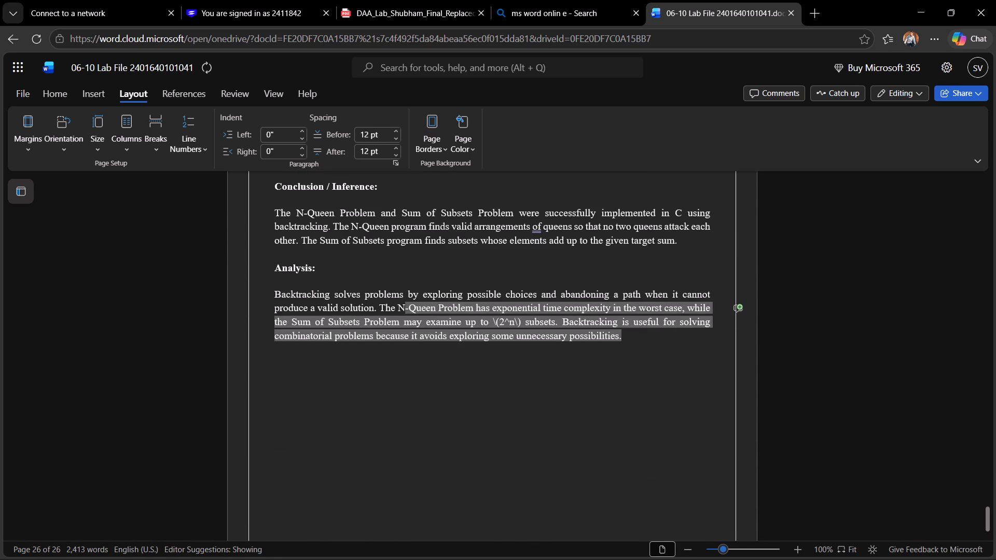
drag(404, 306, 268, 366)
scroll(392, 307, up, 3)
key(BackSpace)
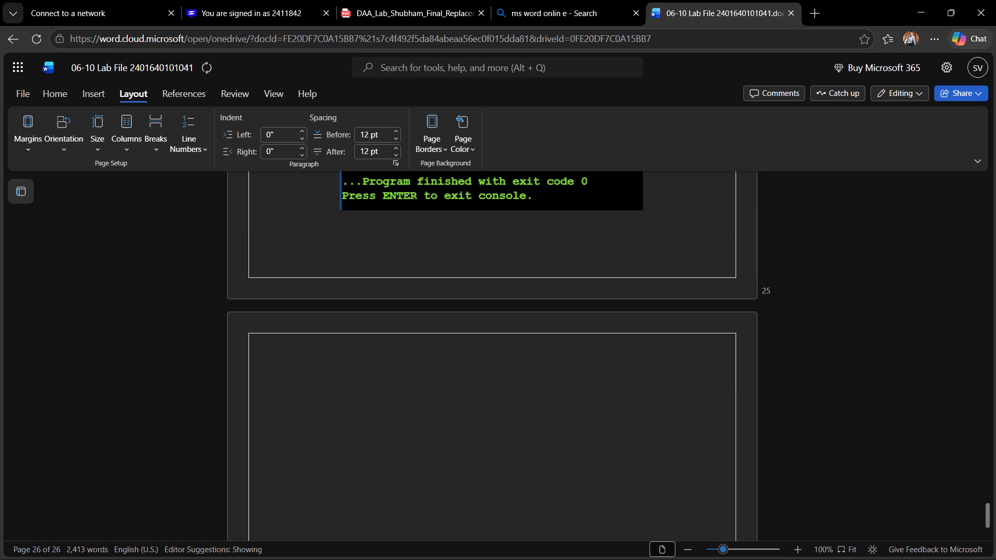
key(BackSpace)
Remove the empty last page after the Subset Sum output.
scroll(355, 398, down, 10)
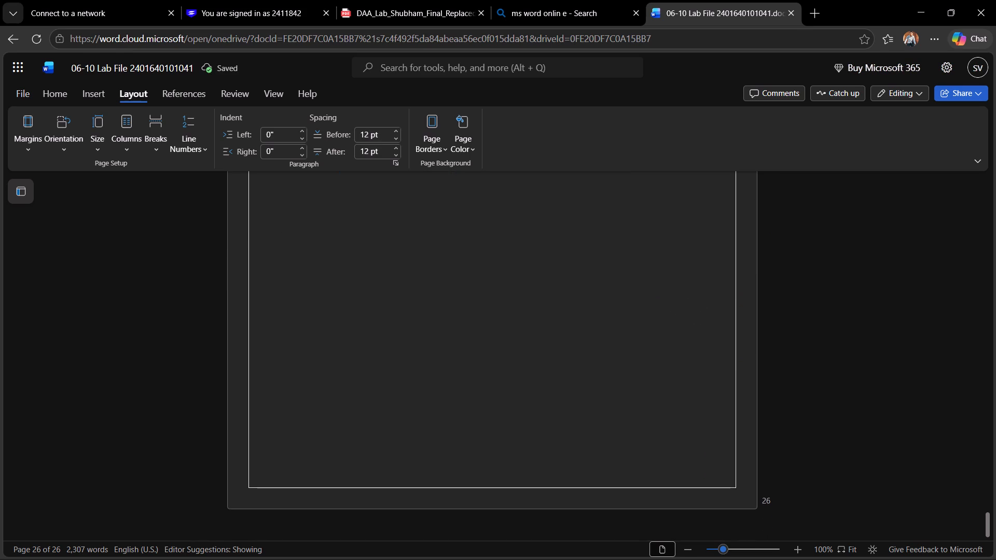
click(357, 399)
key(BackSpace)
scroll(379, 418, up, 4)
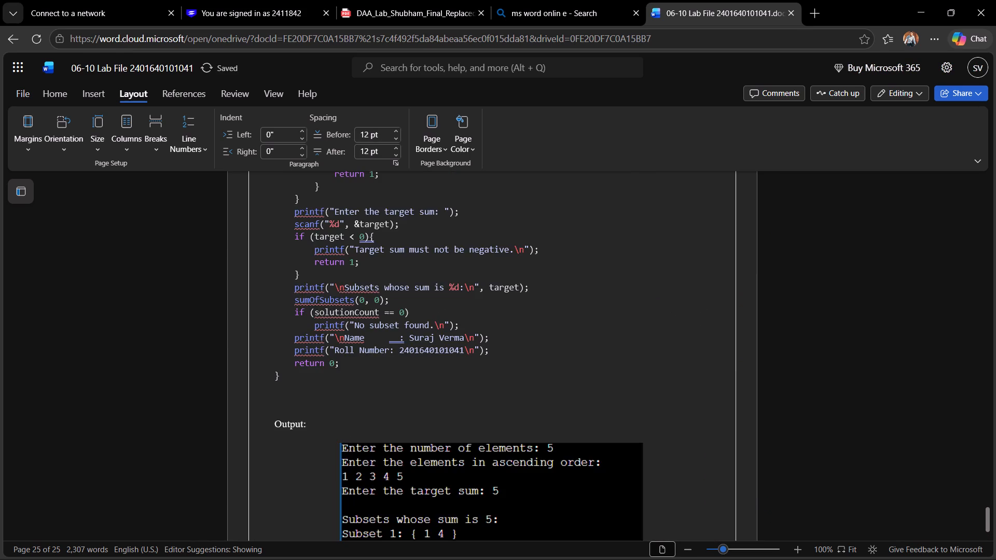
Save the lab file and download a copy of it as a PDF.
scroll(379, 418, up, 4)
drag(990, 515, 994, 147)
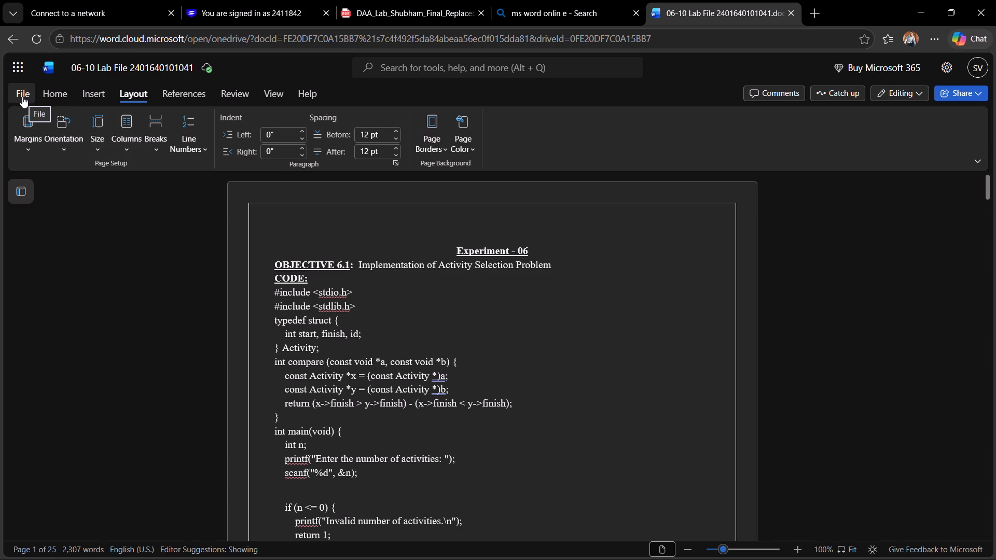
key(ctrl+s)
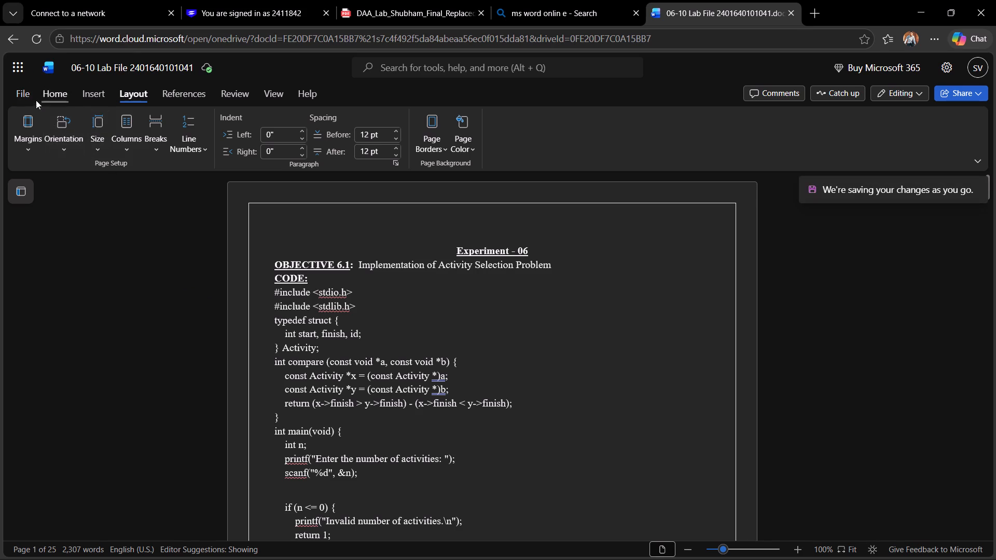
click(30, 95)
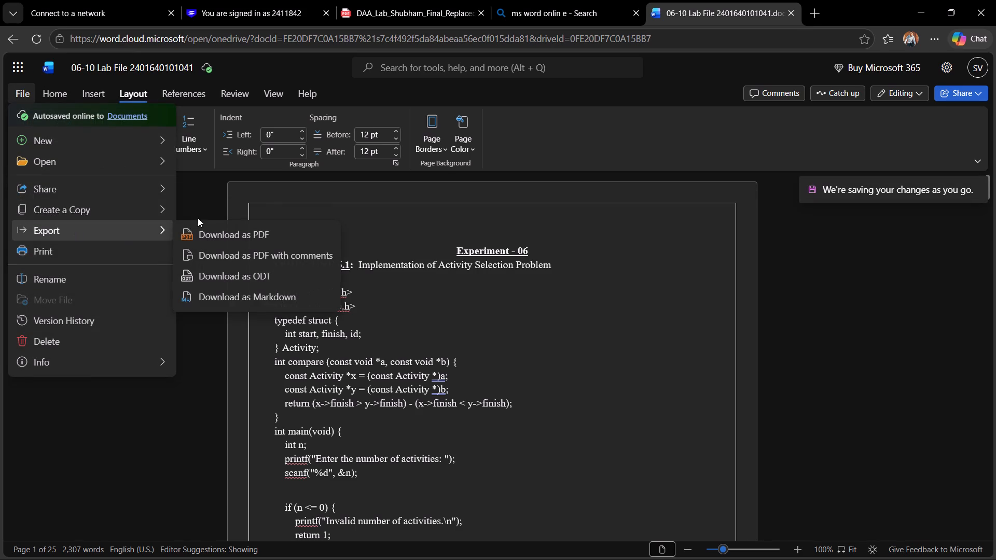
click(219, 231)
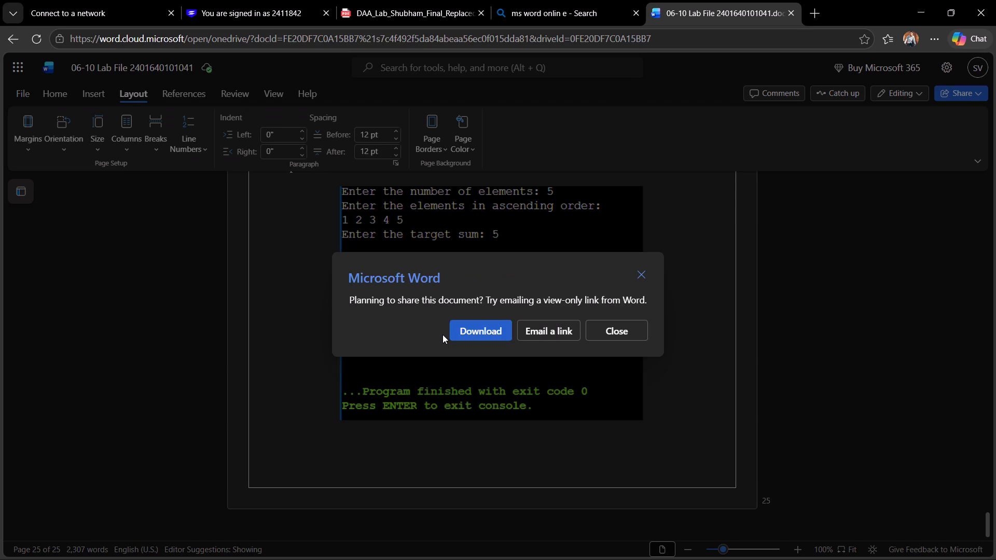
click(469, 326)
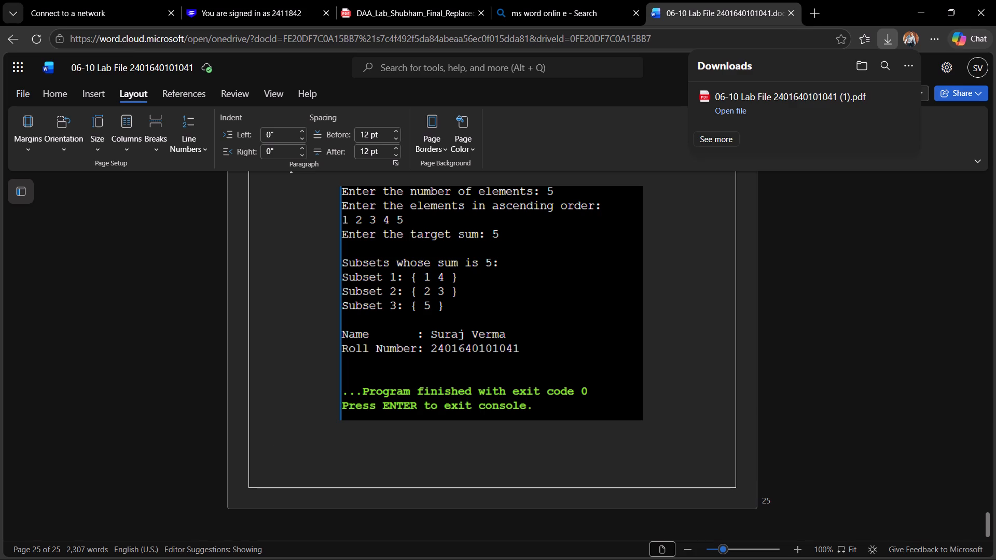
scroll(760, 399, down, 4)
click(910, 205)
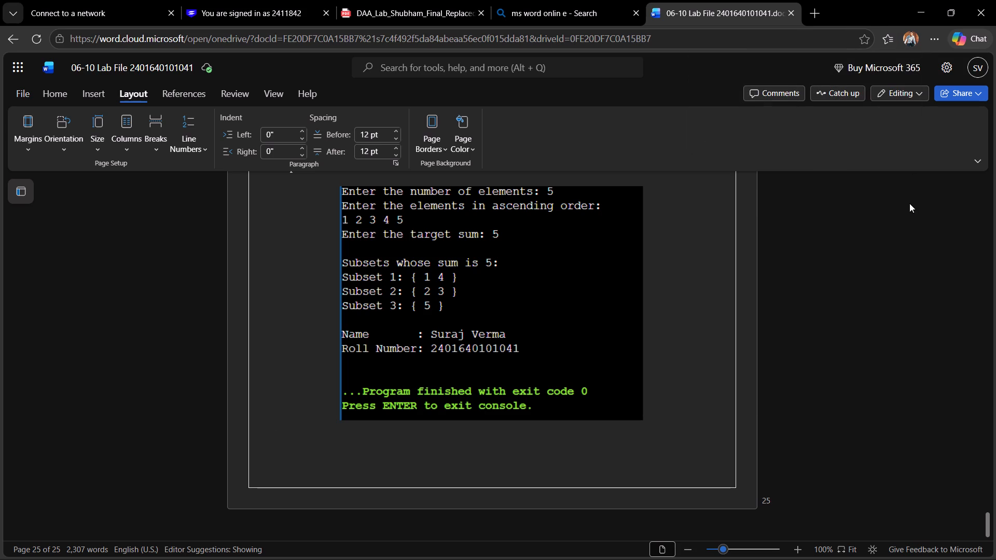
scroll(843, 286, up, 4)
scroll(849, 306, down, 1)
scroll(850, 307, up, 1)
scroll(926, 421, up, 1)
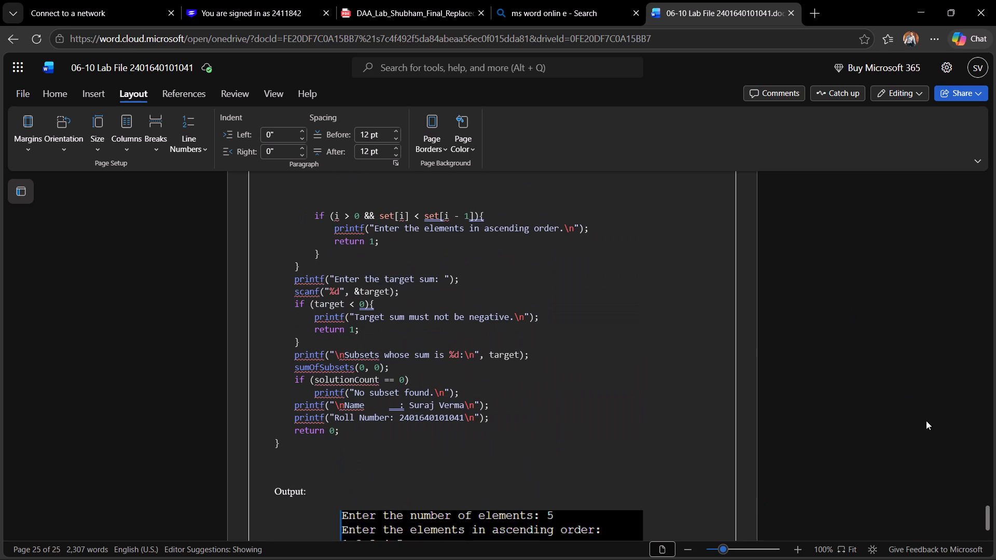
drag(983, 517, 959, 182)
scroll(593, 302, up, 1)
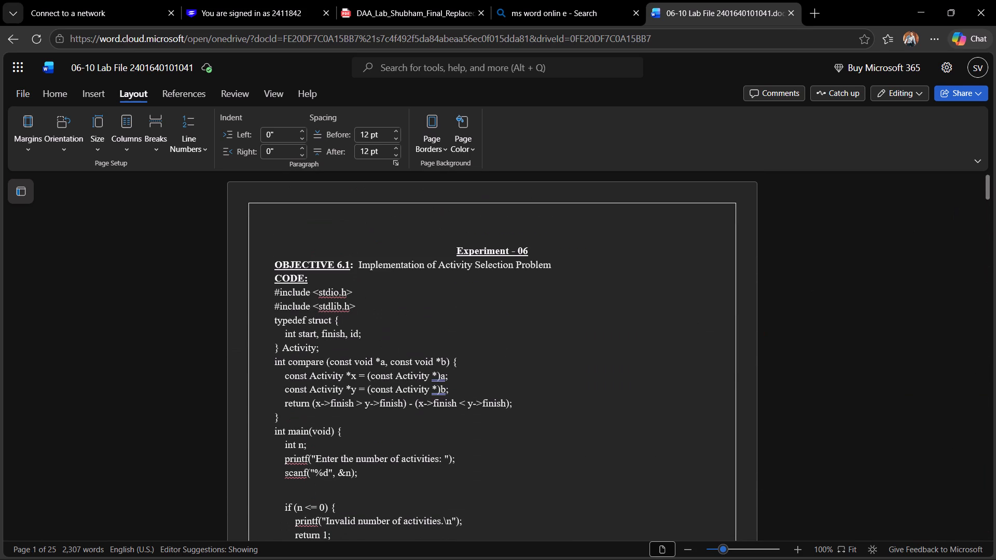
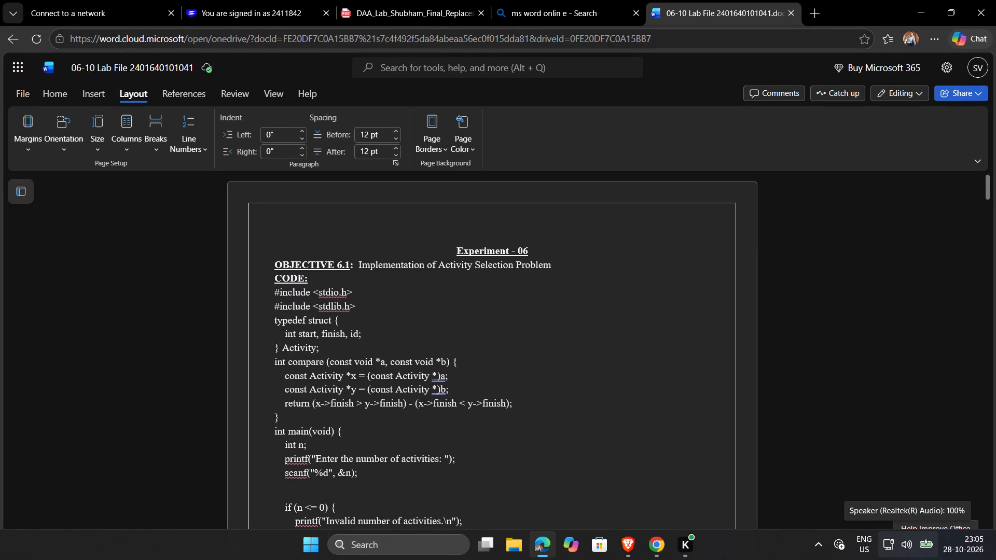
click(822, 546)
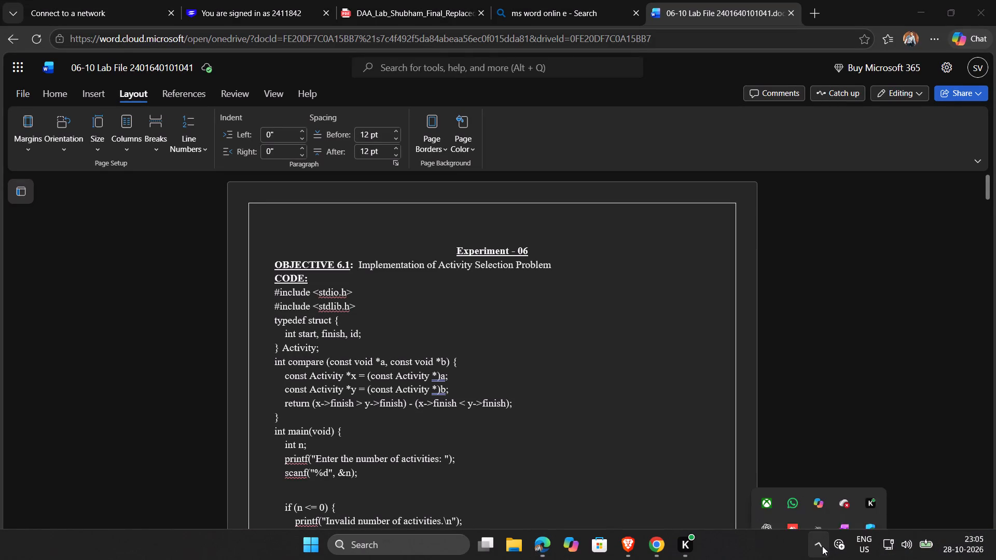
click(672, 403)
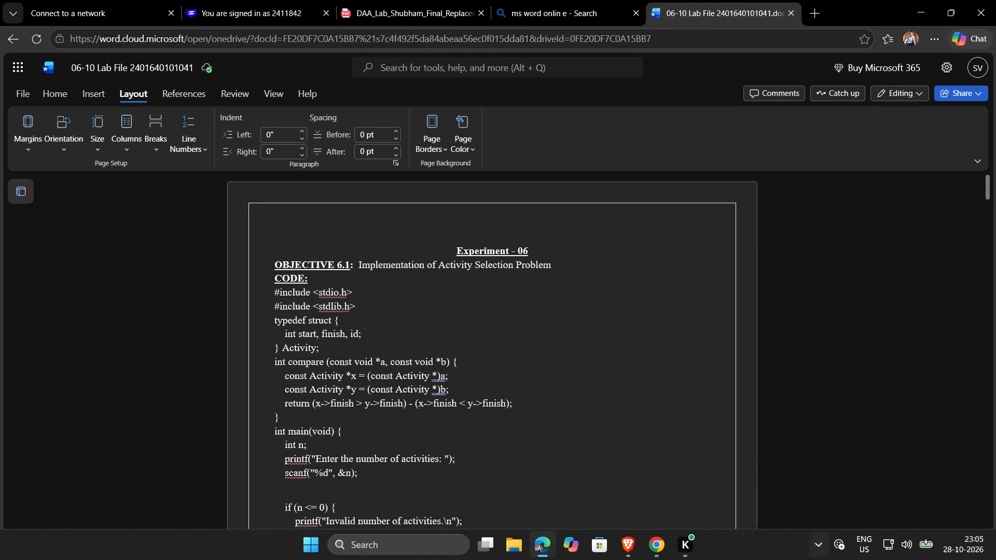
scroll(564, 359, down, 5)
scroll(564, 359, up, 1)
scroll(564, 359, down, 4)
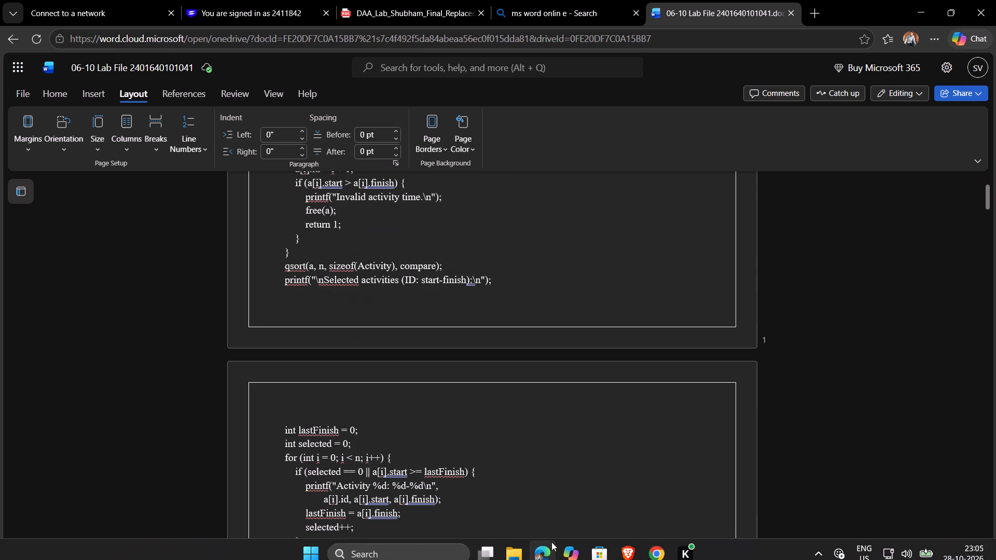
In File Explorer, delete all of yesterday's PDF files from the Downloads folder, from DAA_LAB_FILE through 2, keeping folder a.
click(508, 545)
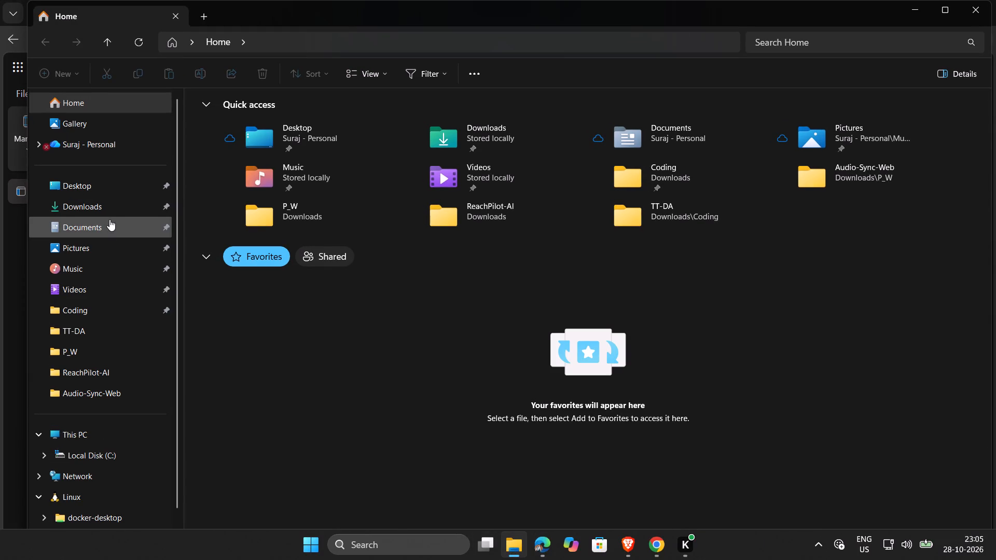
click(108, 208)
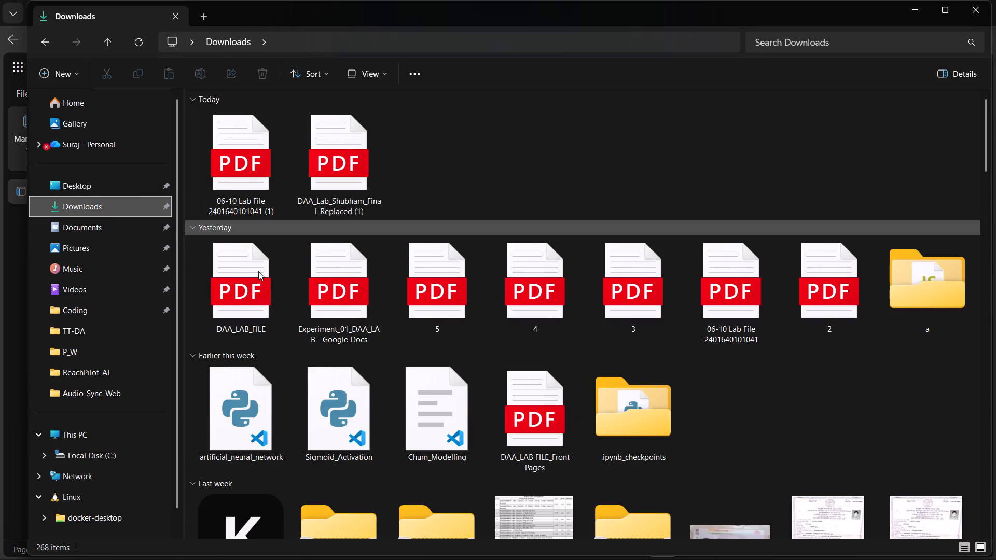
drag(191, 314, 337, 306)
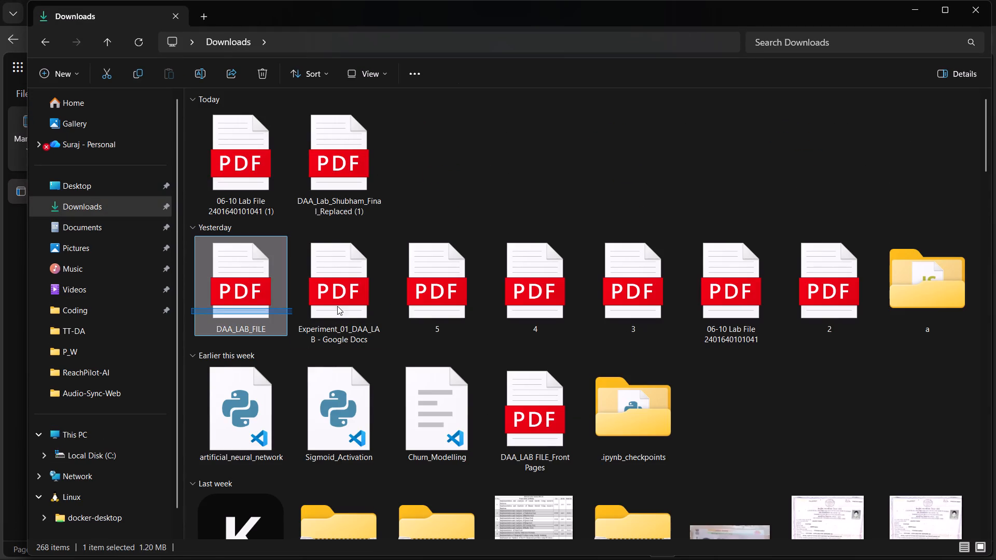
drag(337, 306, 822, 304)
key(Delete)
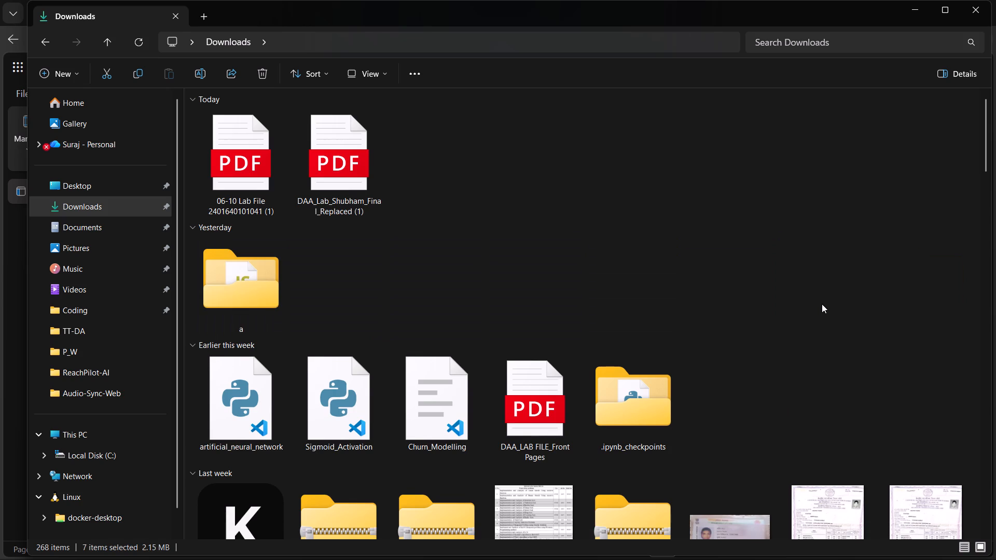
scroll(439, 206, up, 2)
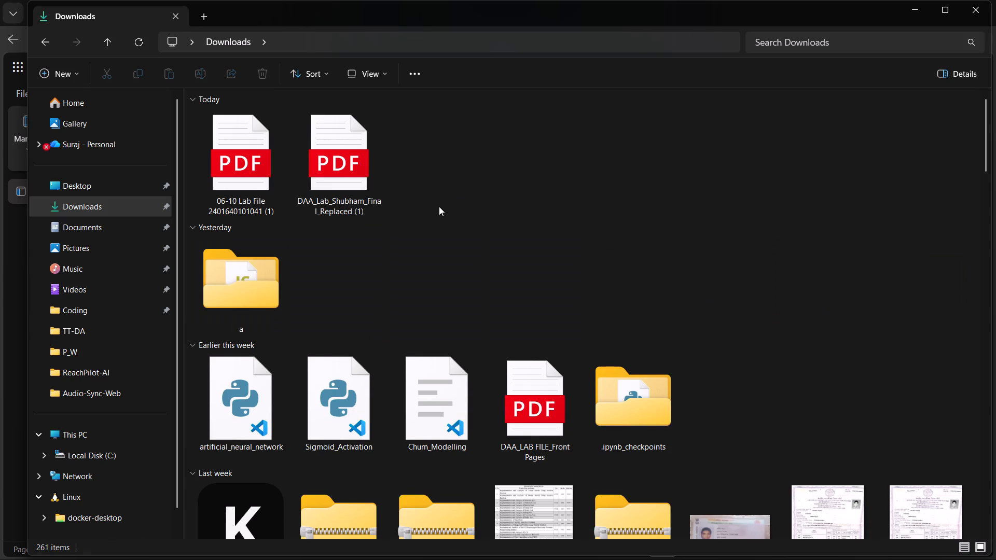
Open the downloaded DAA lab PDF marked Final_Replaced (1) and examine the layout of Experiments 1 and 2.
double_click(329, 178)
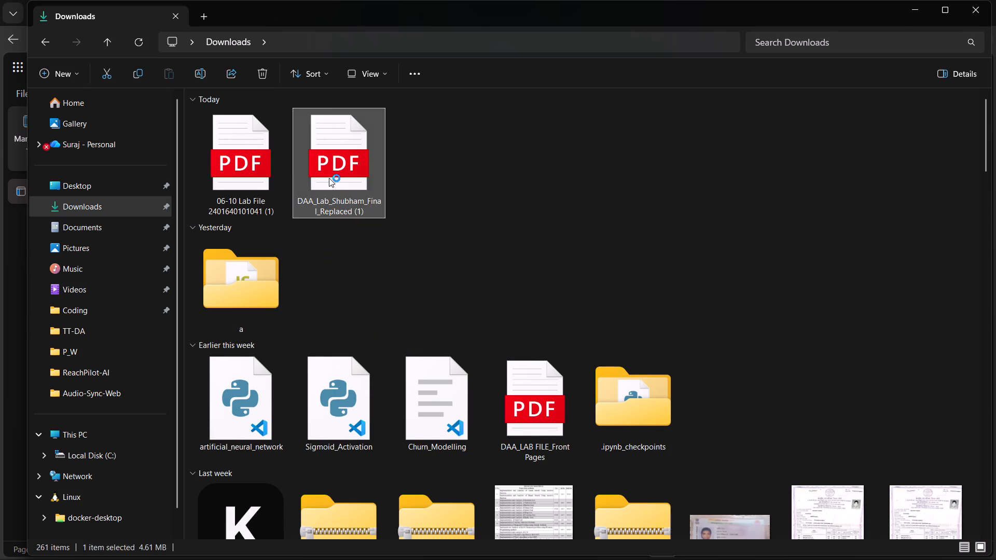
scroll(508, 275, up, 3)
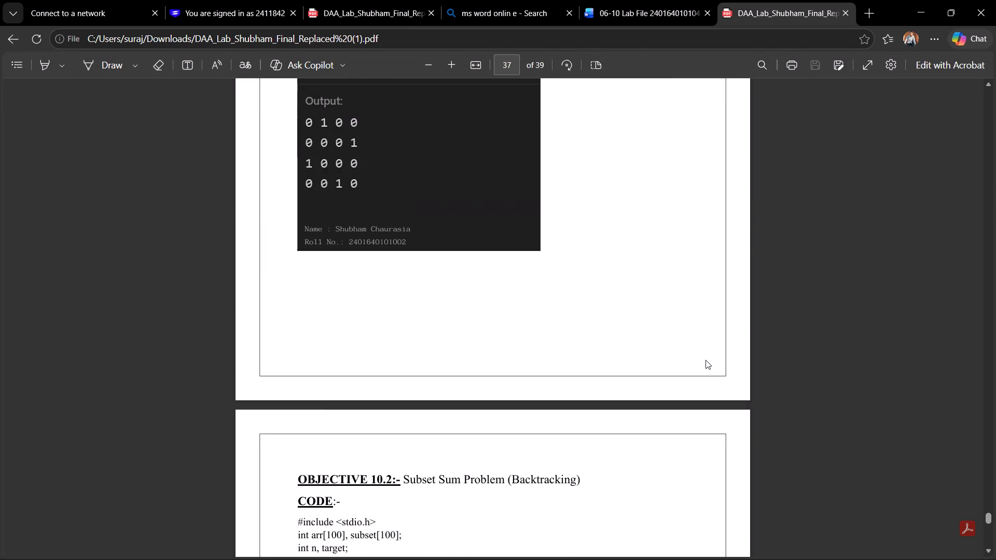
scroll(706, 360, up, 1)
scroll(706, 360, down, 2)
scroll(706, 360, up, 3)
drag(992, 510, 995, 115)
drag(984, 184, 987, 177)
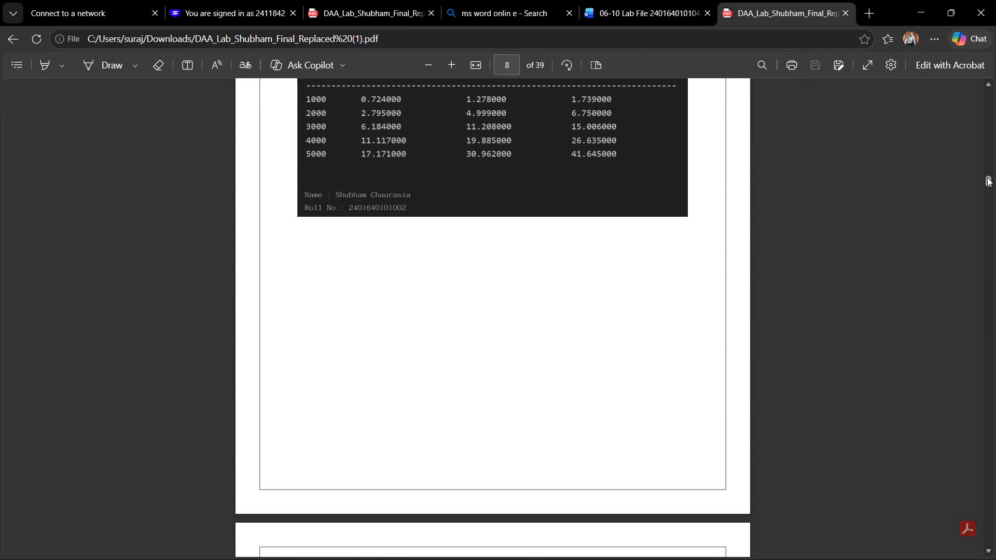
drag(987, 177, 995, 92)
scroll(842, 167, up, 6)
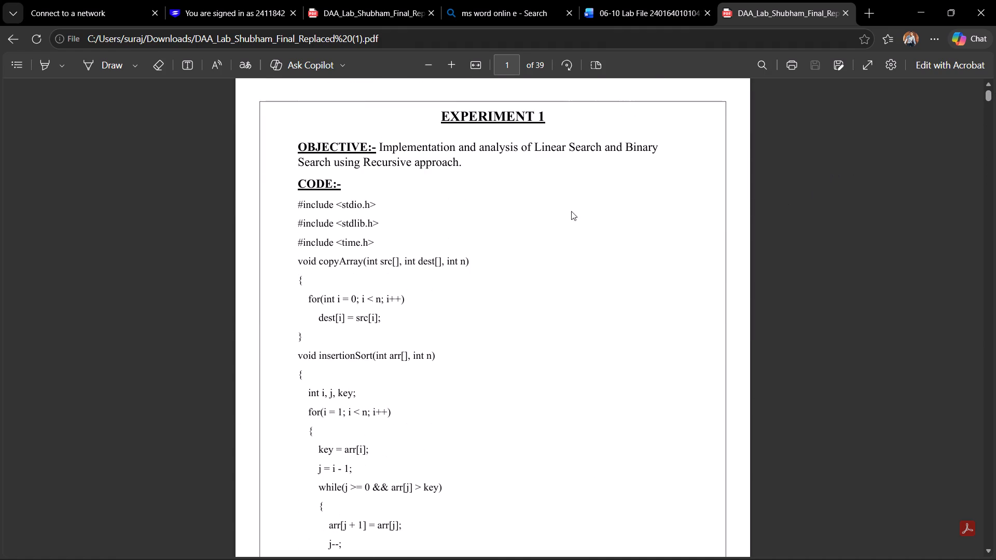
scroll(321, 120, up, 1)
scroll(419, 229, down, 3)
scroll(419, 229, up, 1)
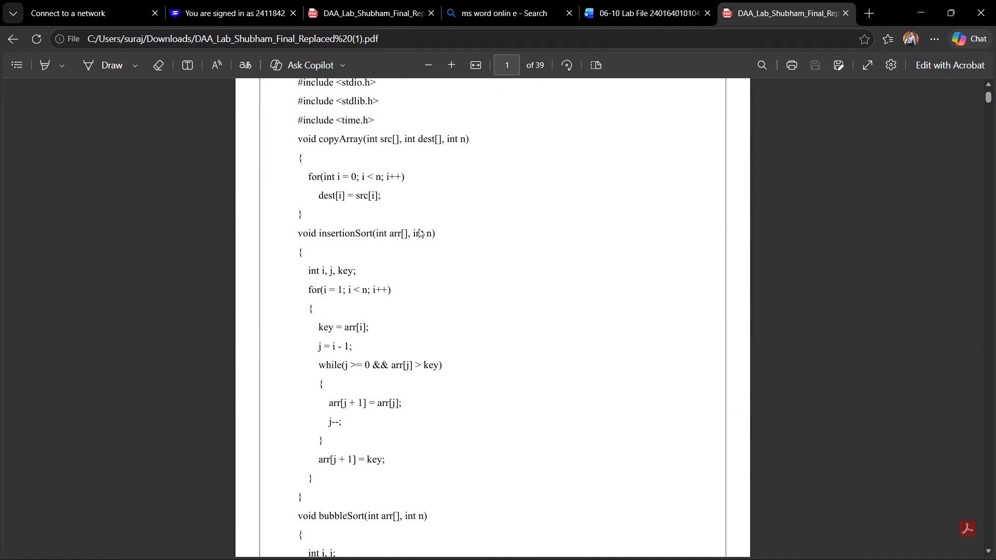
scroll(419, 229, down, 7)
scroll(419, 229, up, 6)
scroll(419, 229, down, 8)
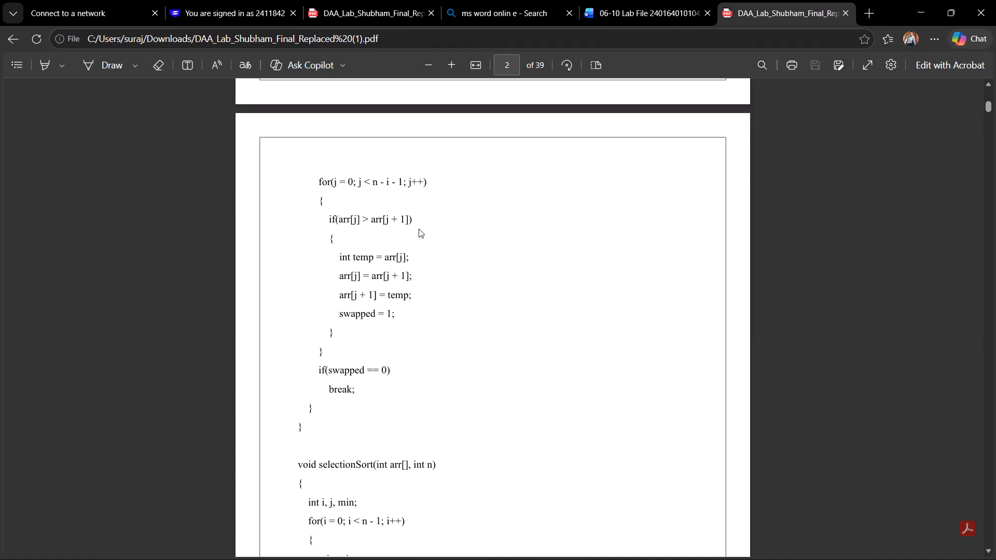
scroll(419, 229, down, 5)
scroll(419, 229, up, 1)
scroll(419, 229, down, 13)
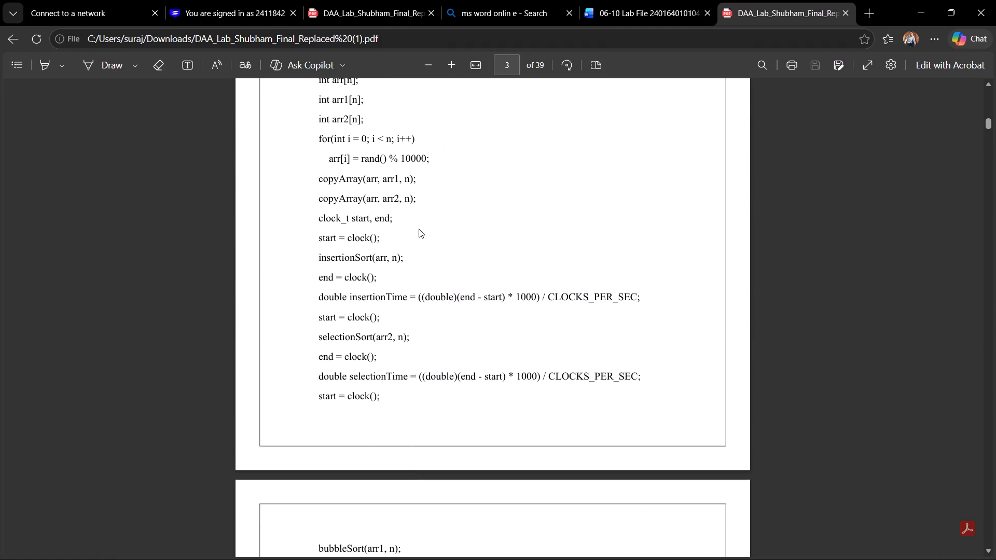
scroll(419, 230, down, 7)
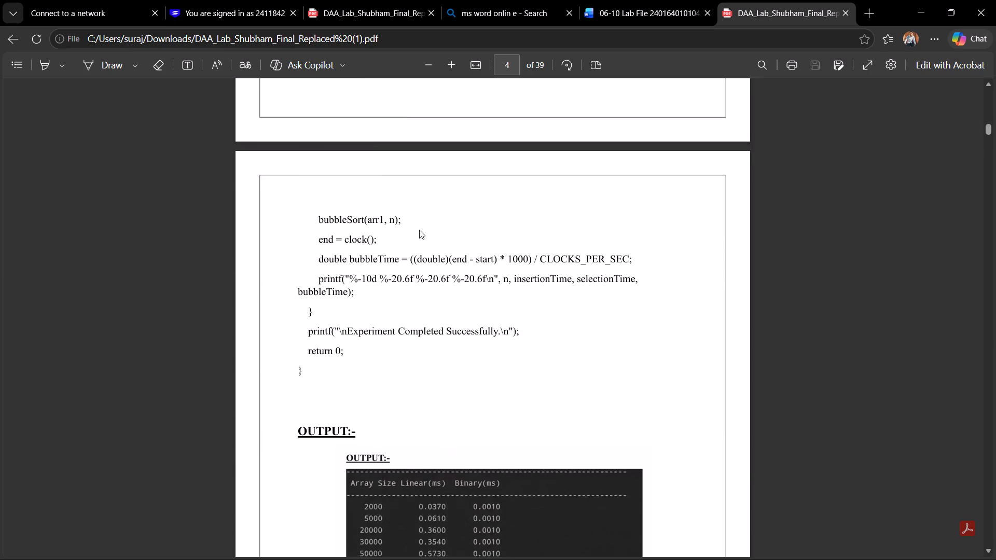
scroll(419, 230, down, 2)
scroll(419, 230, up, 3)
scroll(419, 230, down, 7)
scroll(418, 231, up, 1)
scroll(418, 231, down, 3)
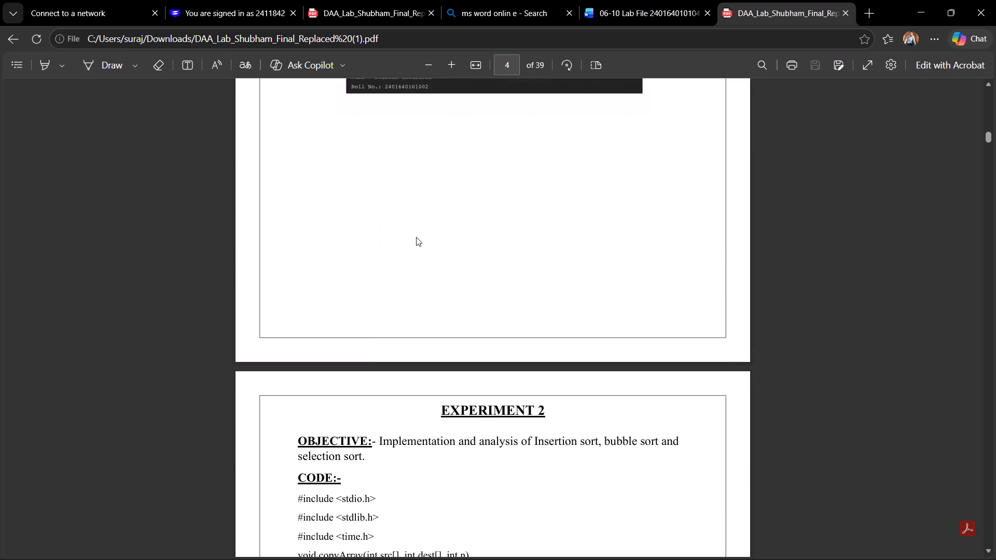
scroll(416, 237, down, 6)
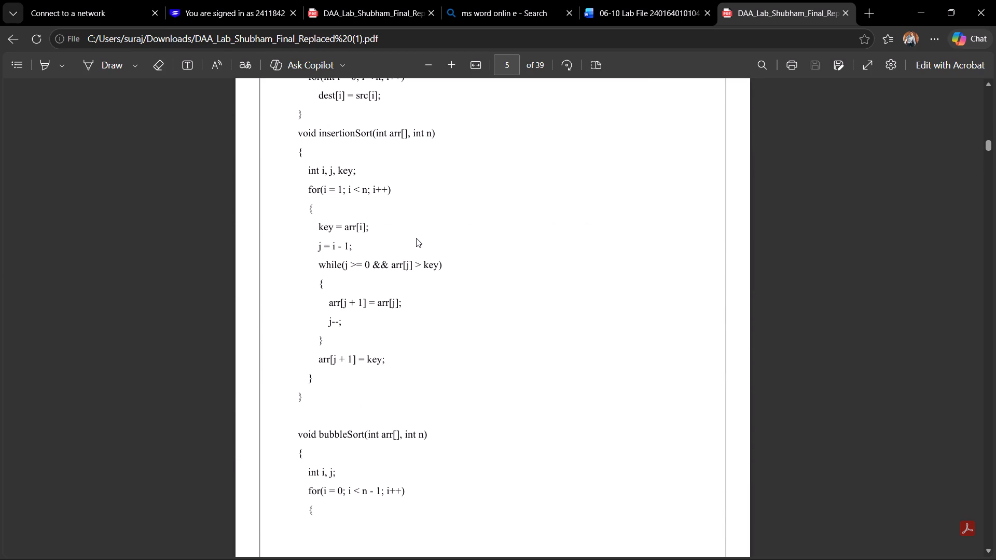
scroll(416, 238, up, 4)
scroll(416, 238, down, 1)
scroll(416, 238, up, 5)
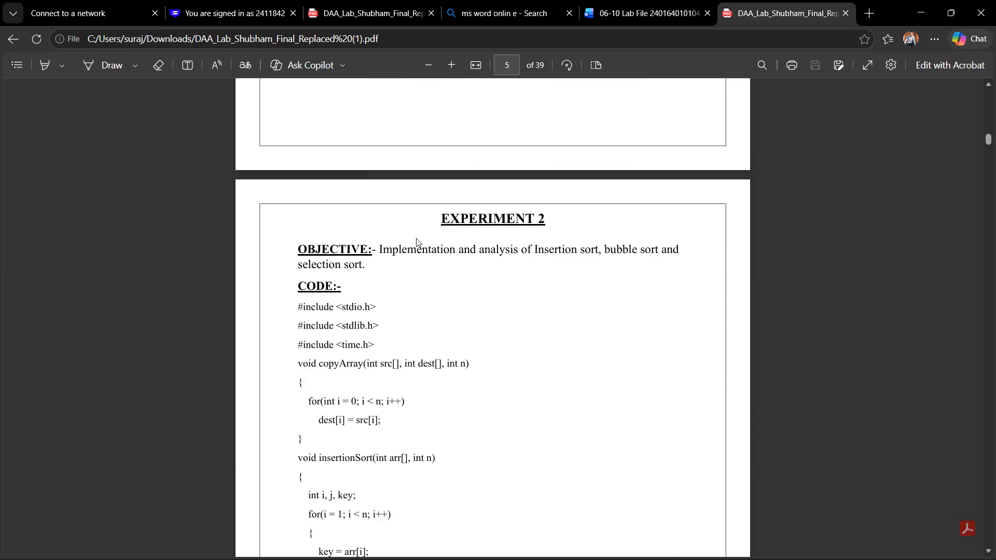
scroll(416, 238, up, 12)
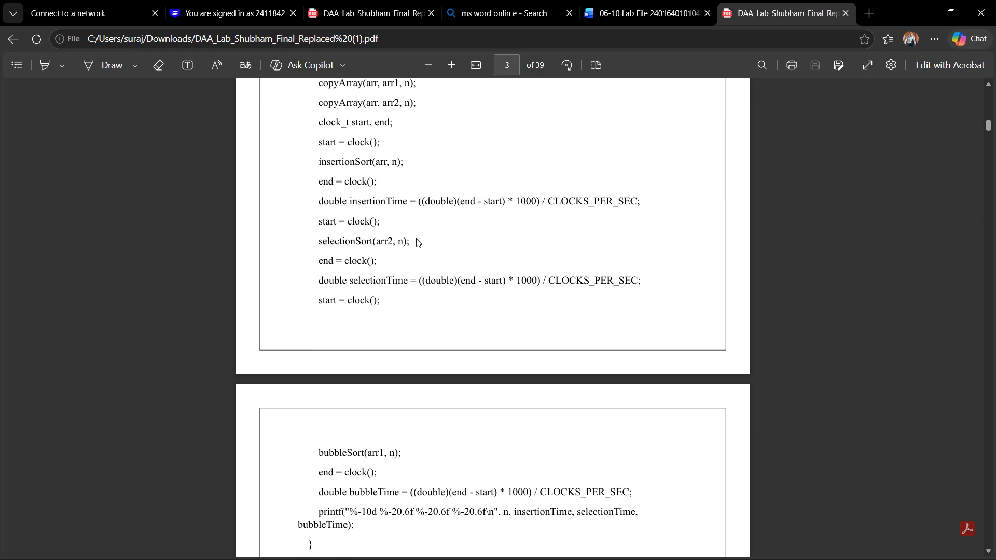
Switch to the 06-10 Lab File in Word and examine the layout of its Experiment 6 pages.
click(614, 0)
scroll(403, 259, up, 7)
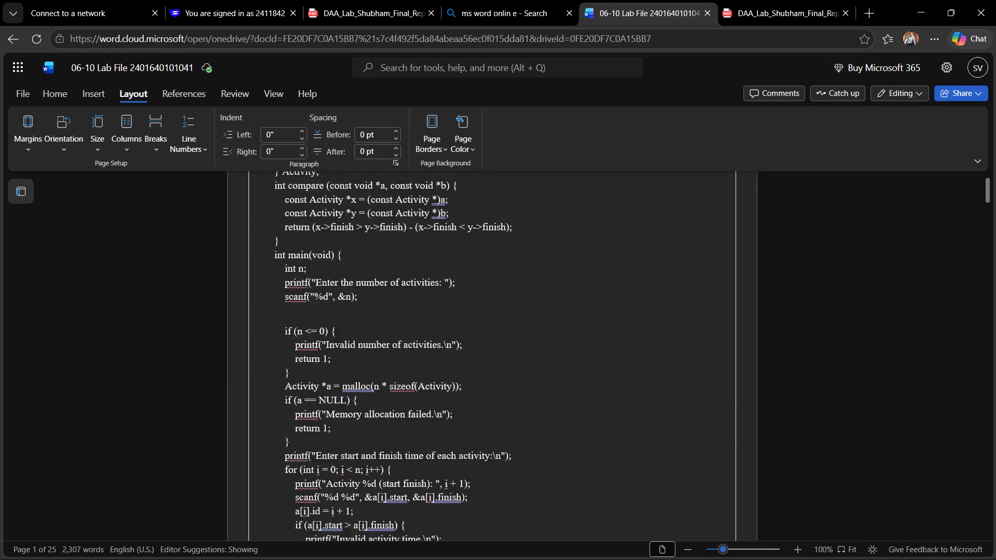
scroll(403, 260, down, 16)
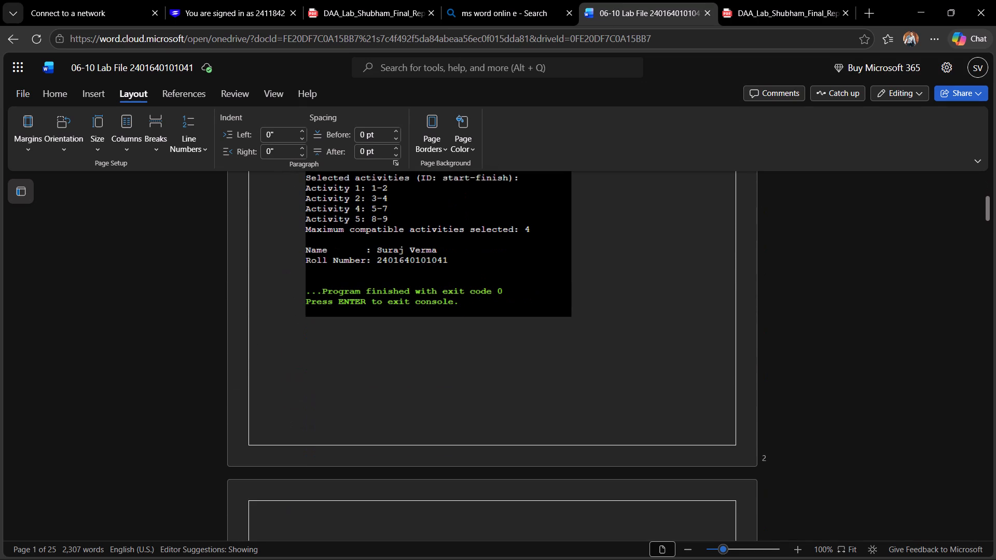
scroll(403, 260, down, 5)
scroll(403, 260, up, 1)
scroll(403, 260, down, 7)
scroll(403, 260, up, 1)
scroll(403, 260, down, 1)
scroll(403, 260, up, 2)
scroll(403, 260, down, 1)
scroll(403, 260, up, 2)
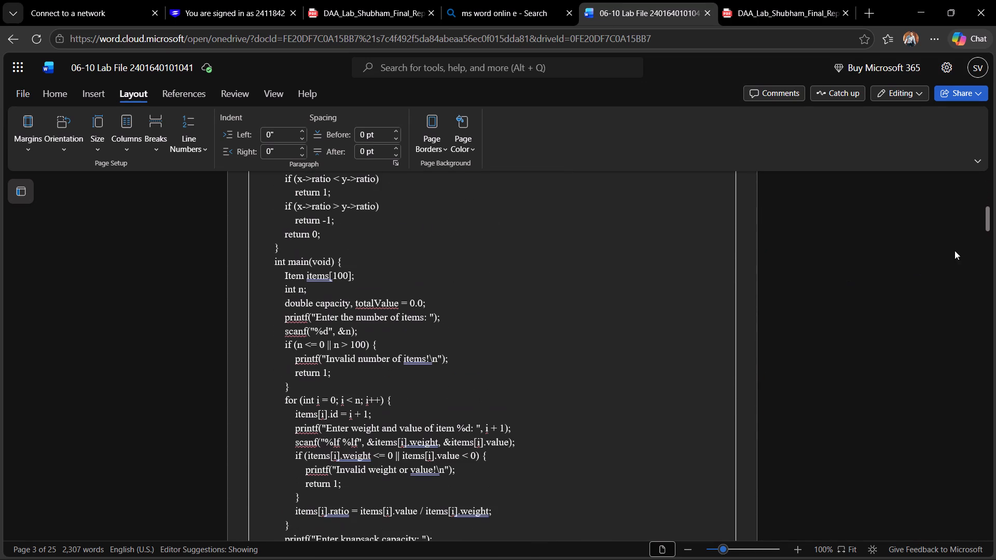
drag(987, 215, 995, 106)
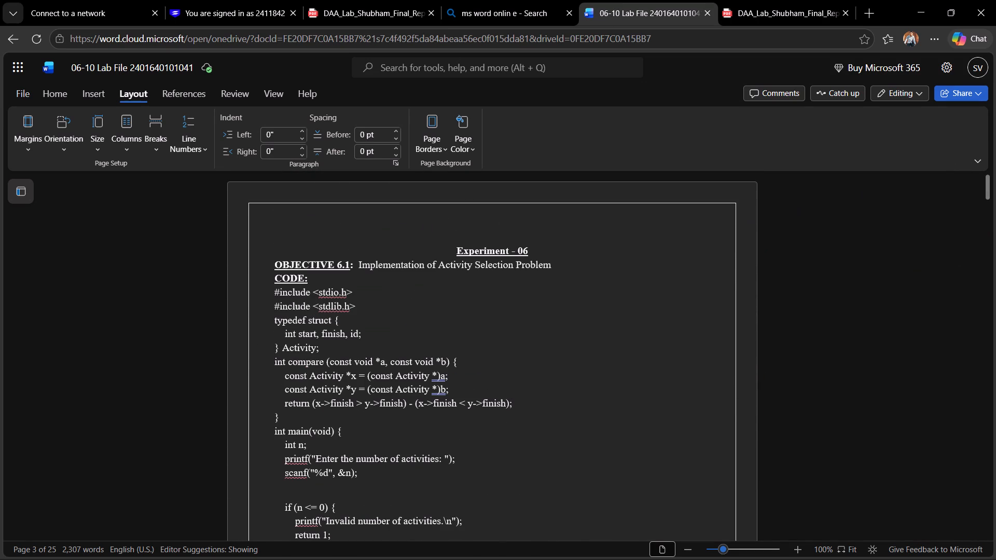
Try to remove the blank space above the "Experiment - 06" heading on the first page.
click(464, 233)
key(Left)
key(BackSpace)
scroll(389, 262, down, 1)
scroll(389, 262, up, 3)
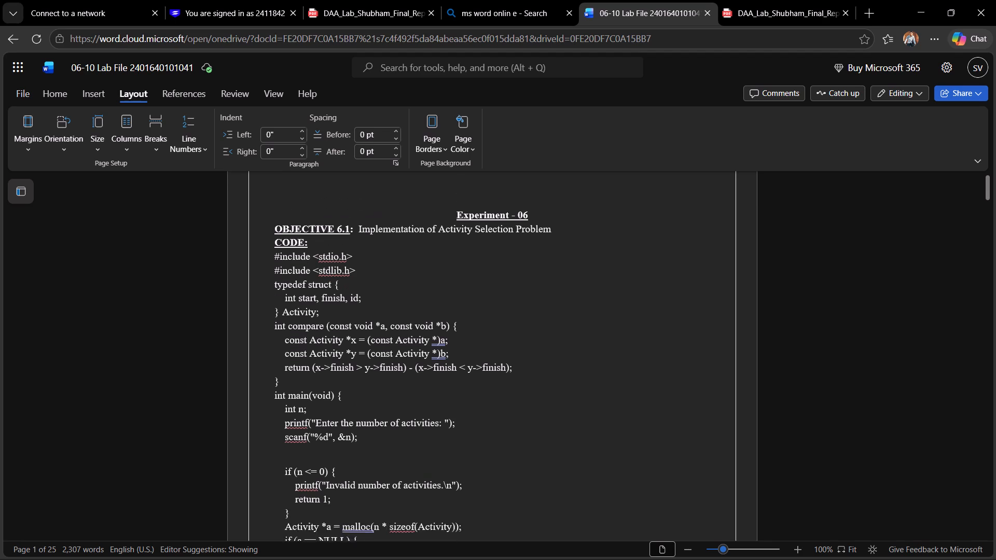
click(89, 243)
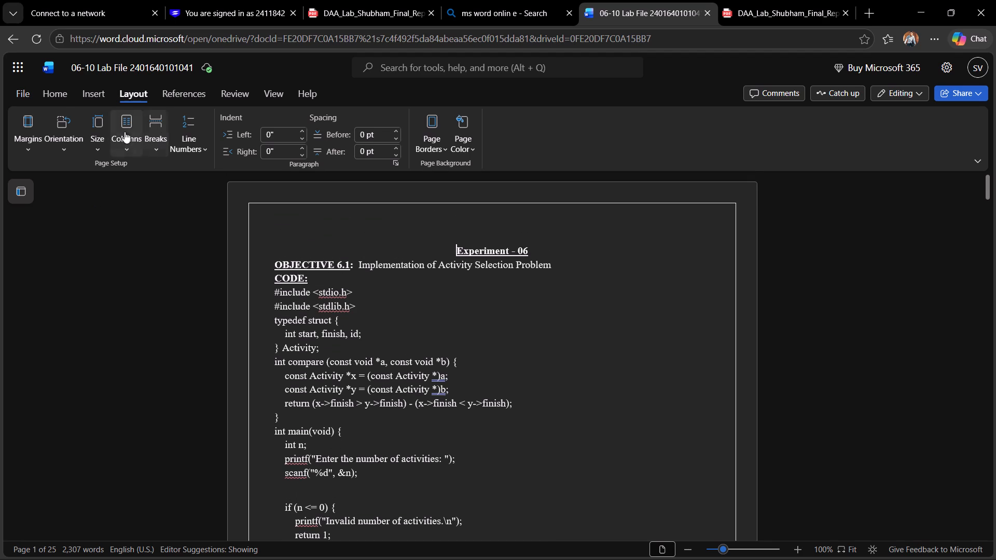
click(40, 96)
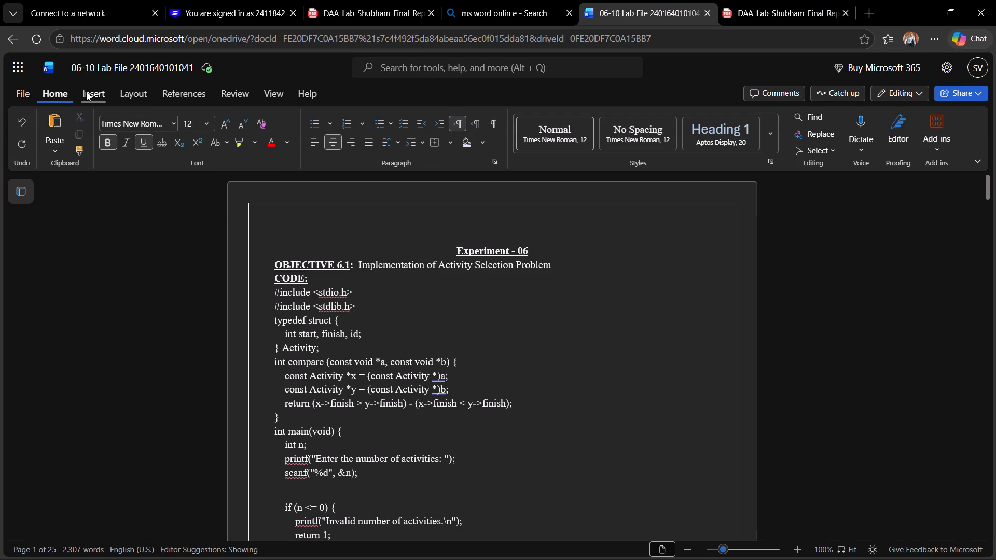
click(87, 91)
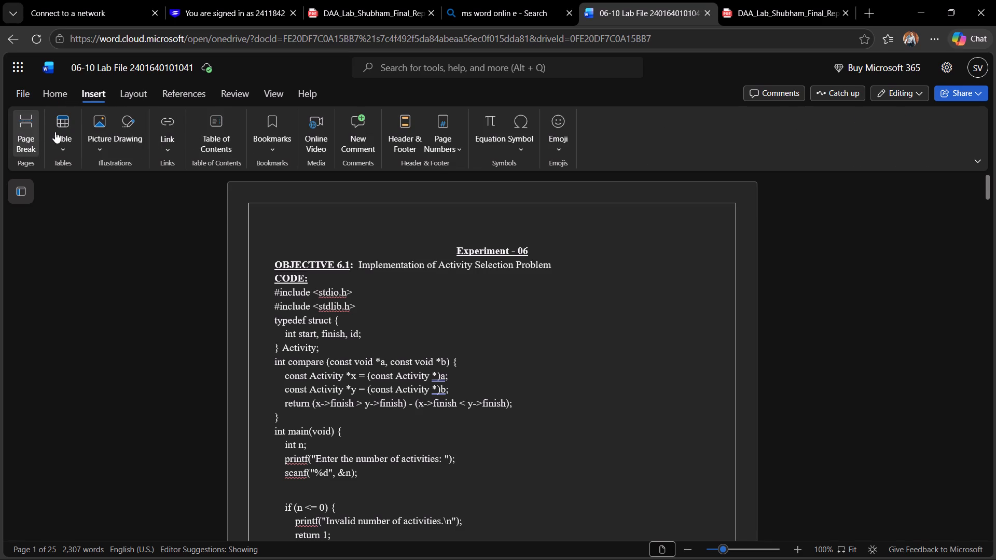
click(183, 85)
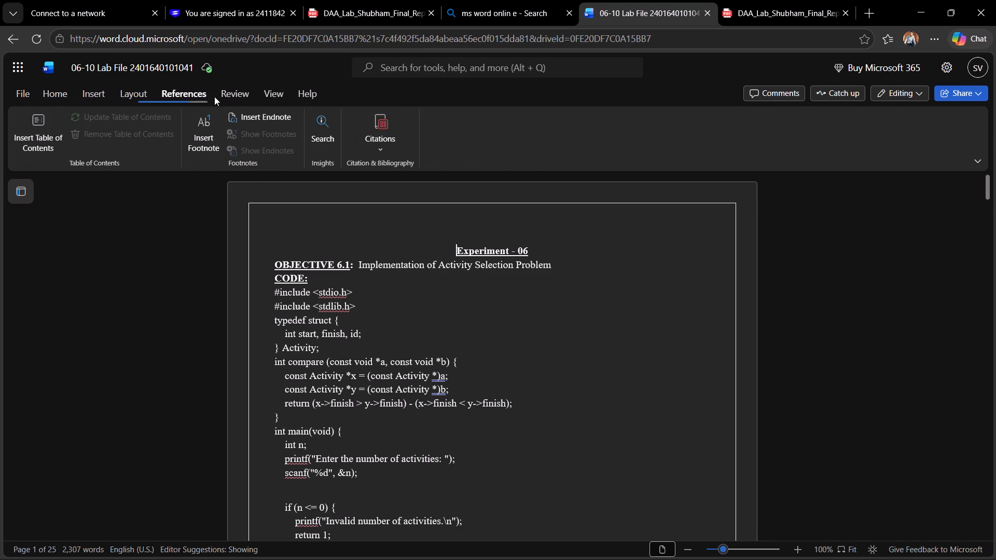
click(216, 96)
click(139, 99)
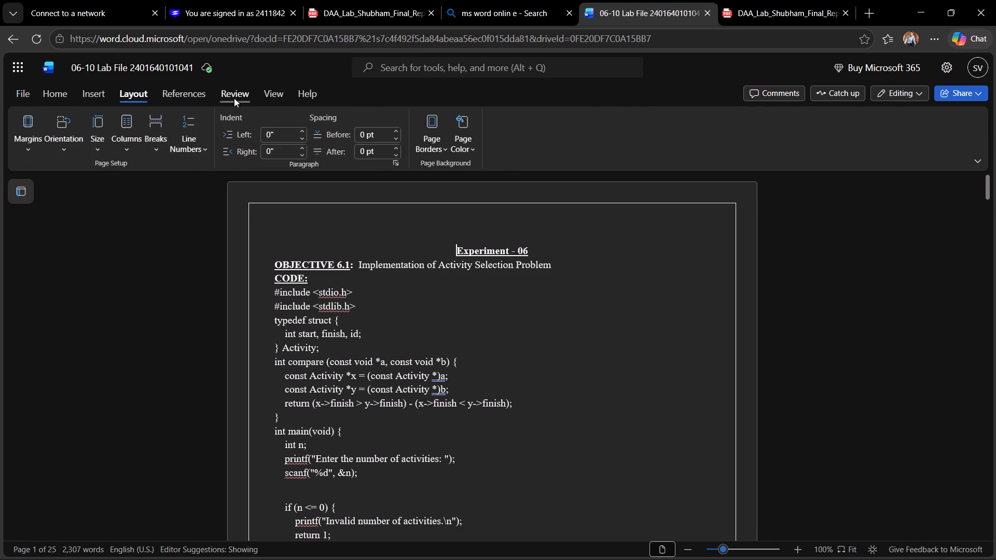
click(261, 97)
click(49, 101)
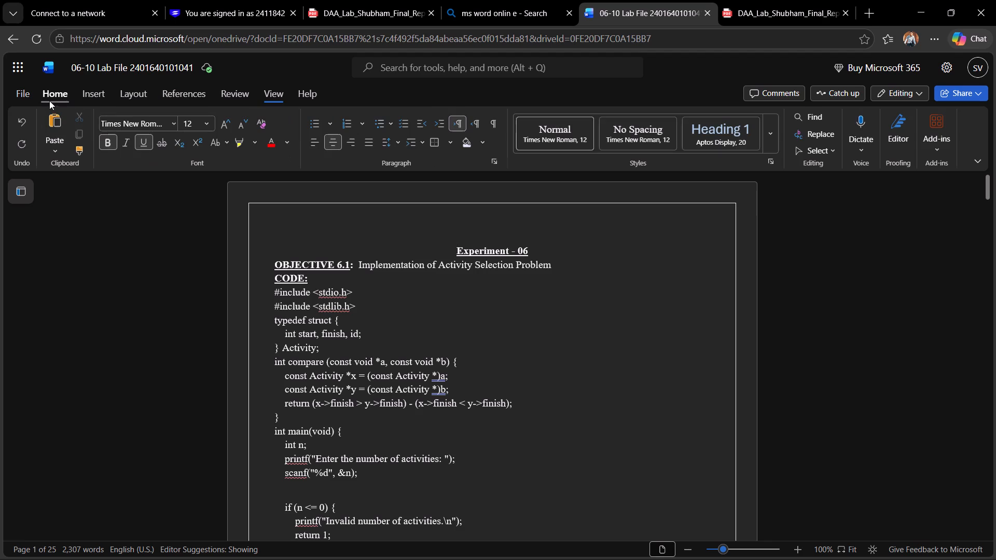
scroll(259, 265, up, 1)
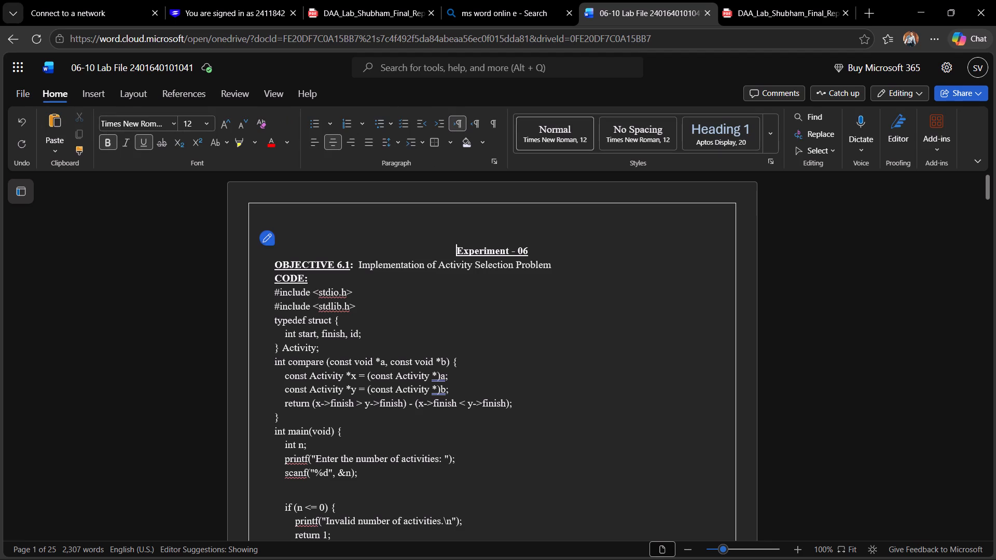
Search the computer for "ch" and launch Google Chrome.
text(ch)
key(Return)
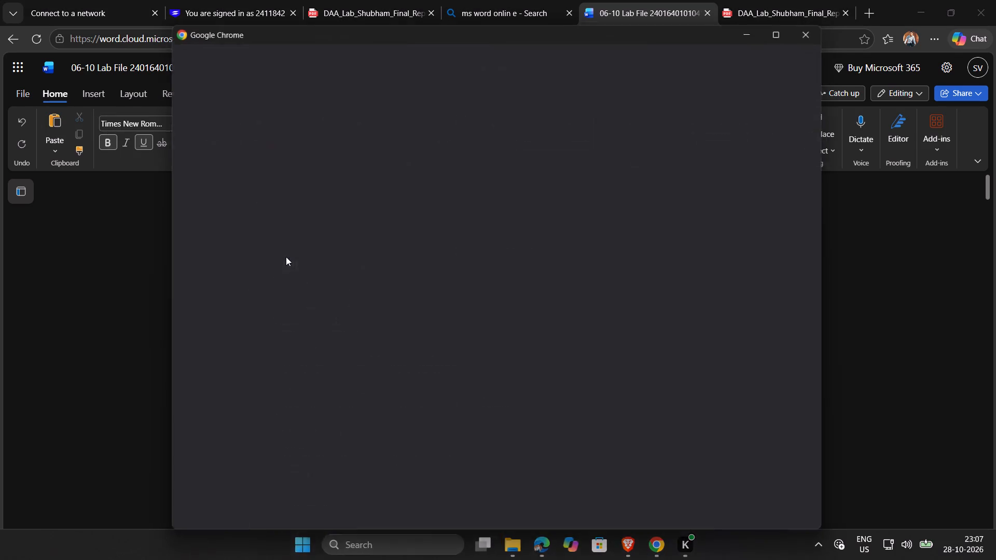
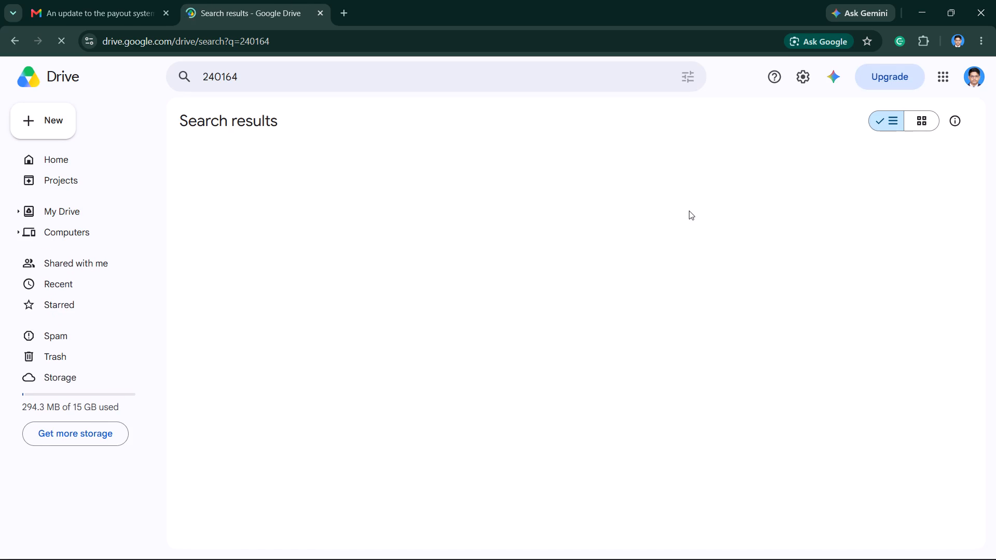
Replace the Drive search term with "daa" to look for the DAA lab files.
scroll(673, 201, up, 1)
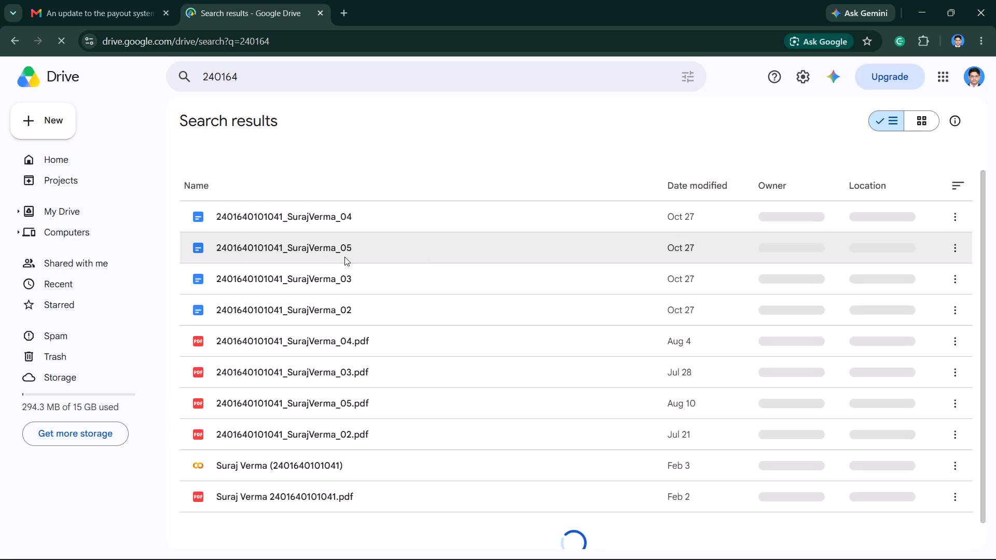
drag(273, 74, 144, 77)
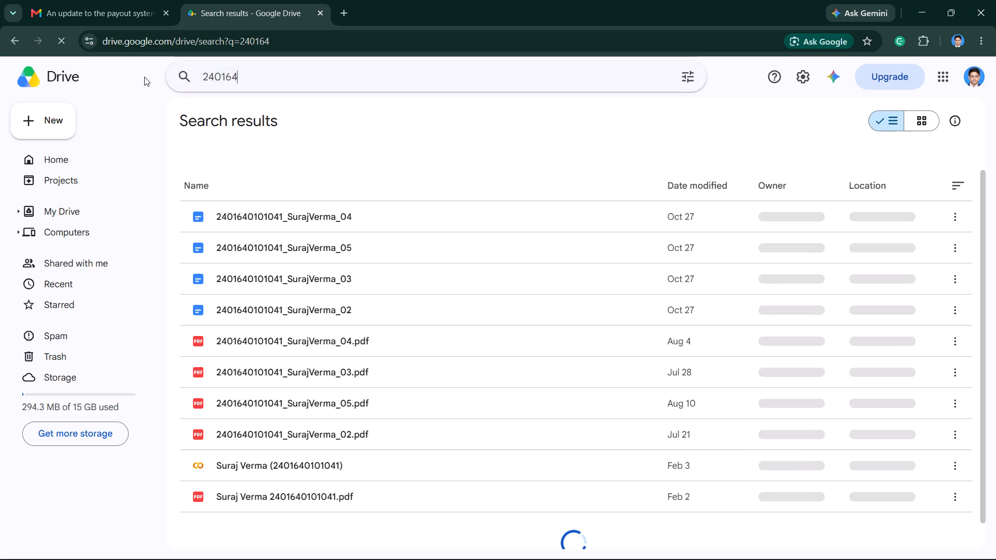
drag(144, 77, 129, 79)
key(BackSpace)
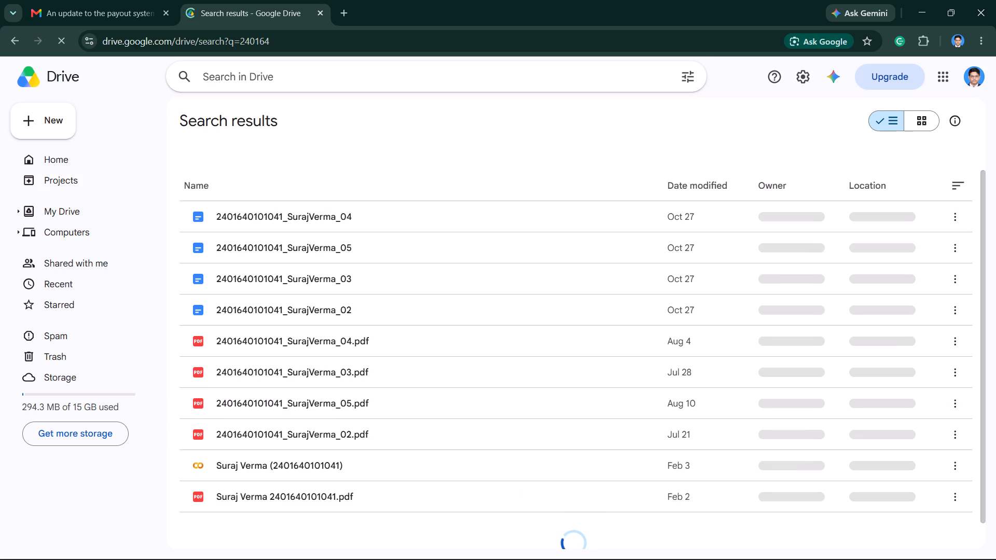
text(daa)
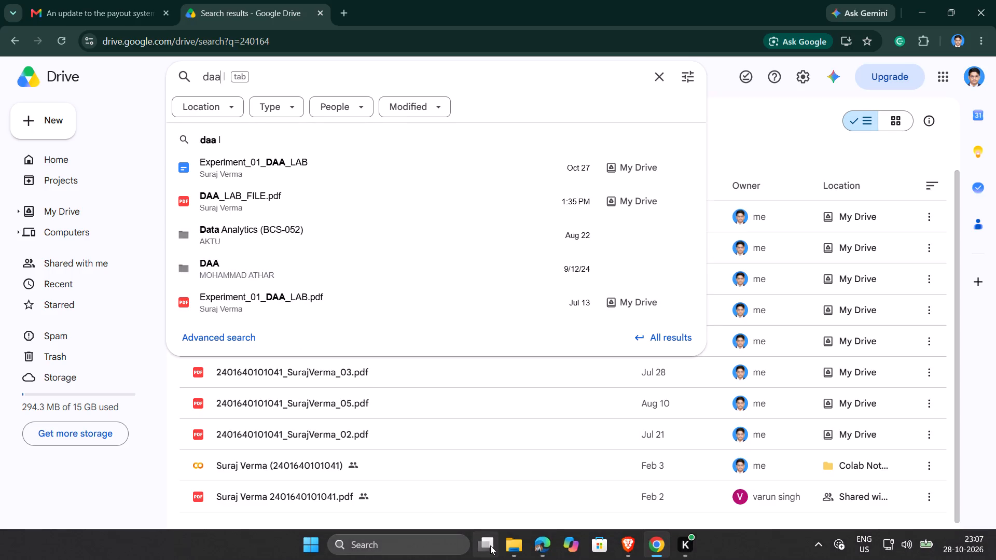
Browse the Downloads folder for the Experiment_01_DAA_LAB PDF and open it.
click(515, 547)
scroll(487, 343, down, 1)
scroll(487, 343, up, 1)
scroll(487, 343, down, 1)
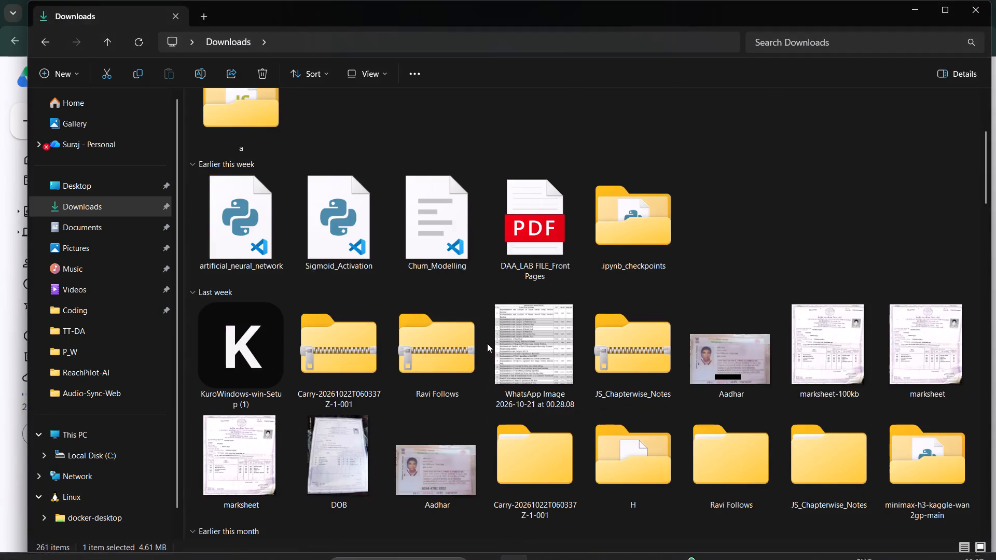
scroll(487, 343, down, 13)
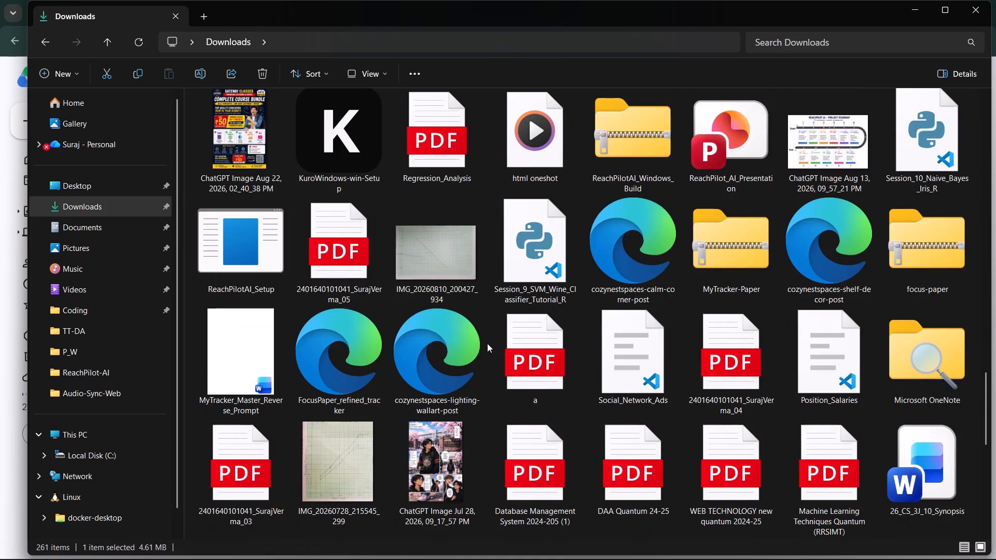
scroll(487, 343, down, 4)
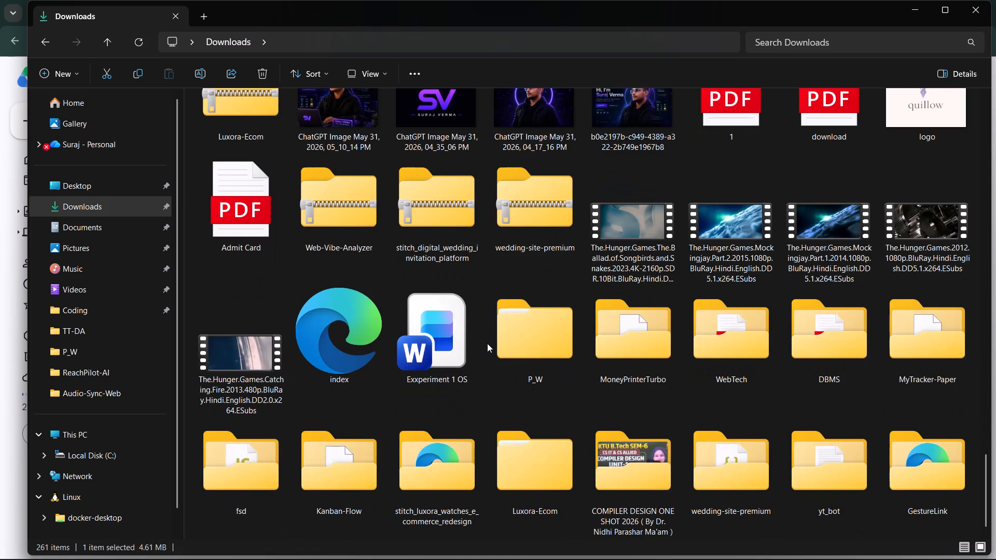
scroll(536, 342, down, 1)
scroll(543, 342, up, 1)
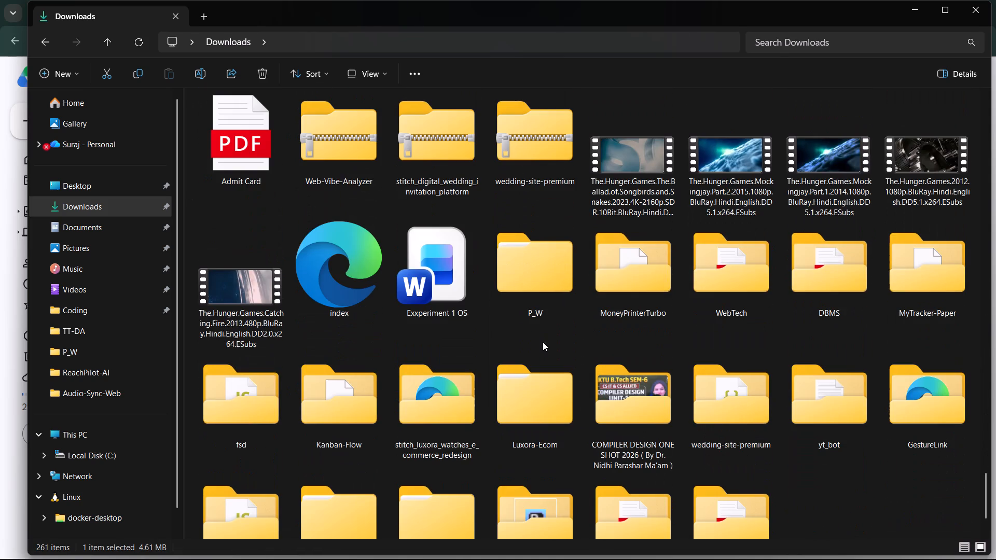
scroll(543, 342, down, 5)
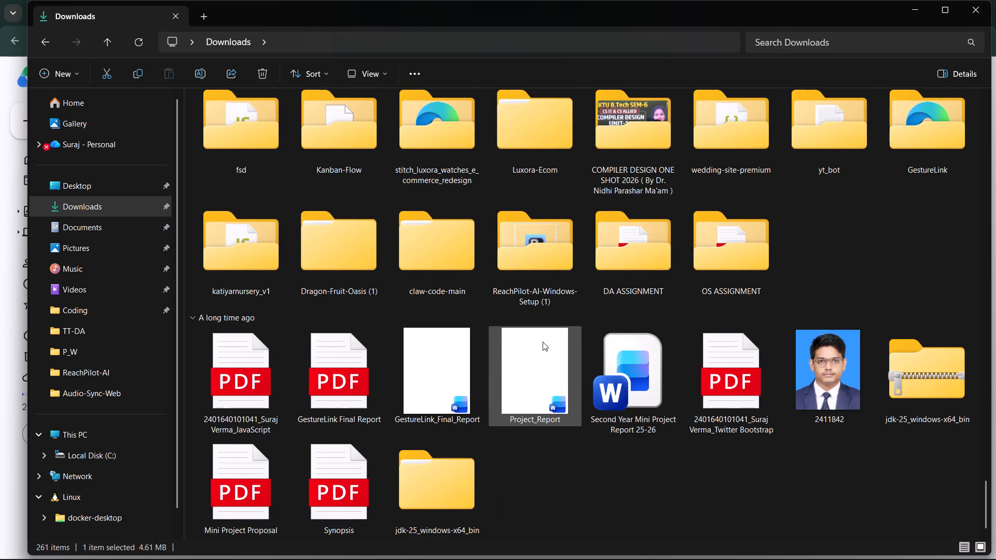
scroll(707, 362, up, 2)
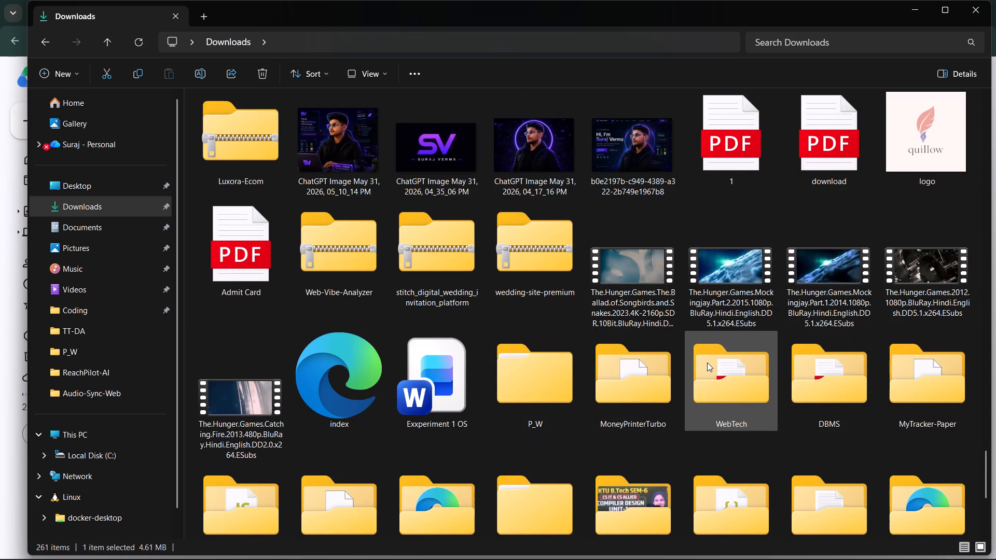
scroll(504, 292, up, 2)
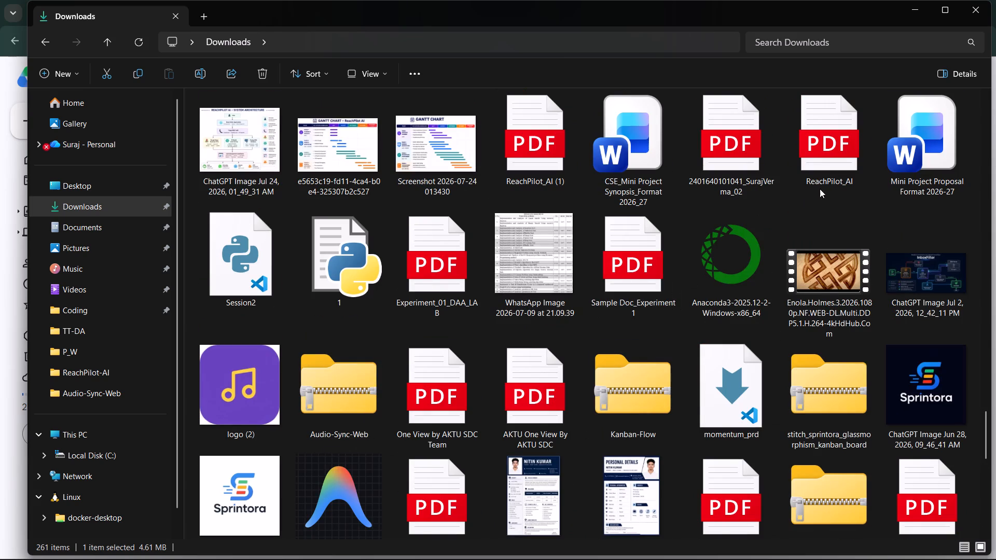
double_click(435, 283)
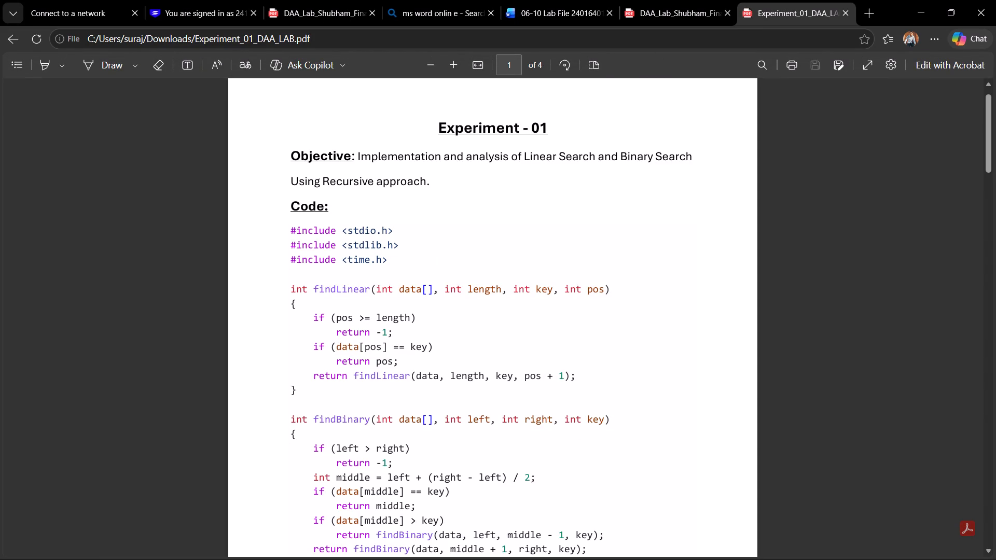
Copy the file name Experiment_01_DAA_LAB from the PDF's address, and close the PDF and the Downloads window.
drag(295, 40, 228, 39)
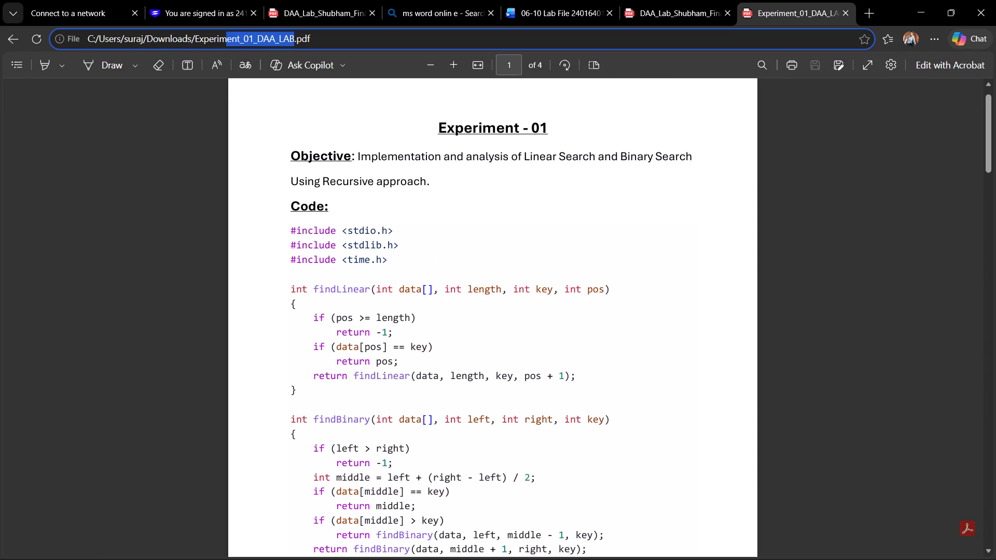
drag(228, 39, 197, 42)
key(ctrl+c)
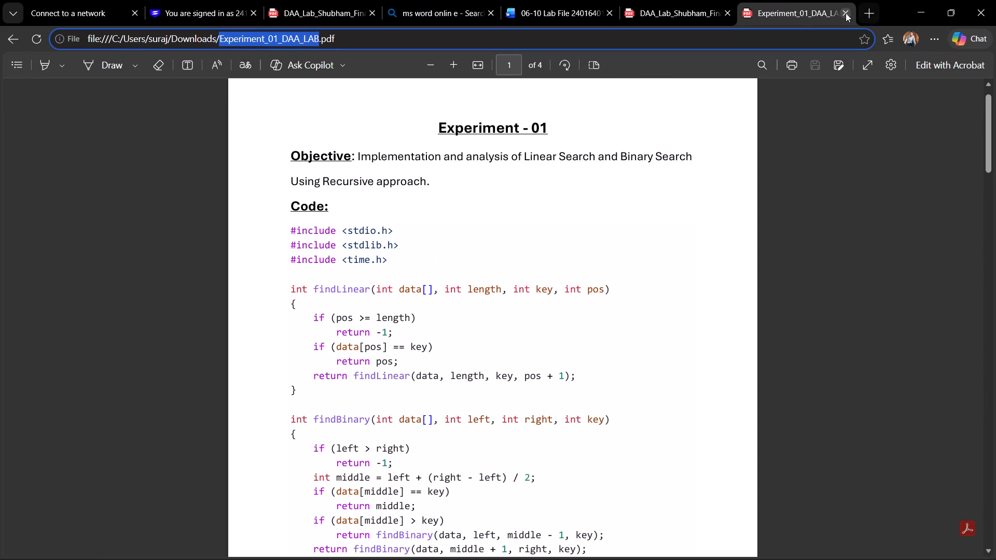
click(846, 13)
click(918, 4)
click(983, 11)
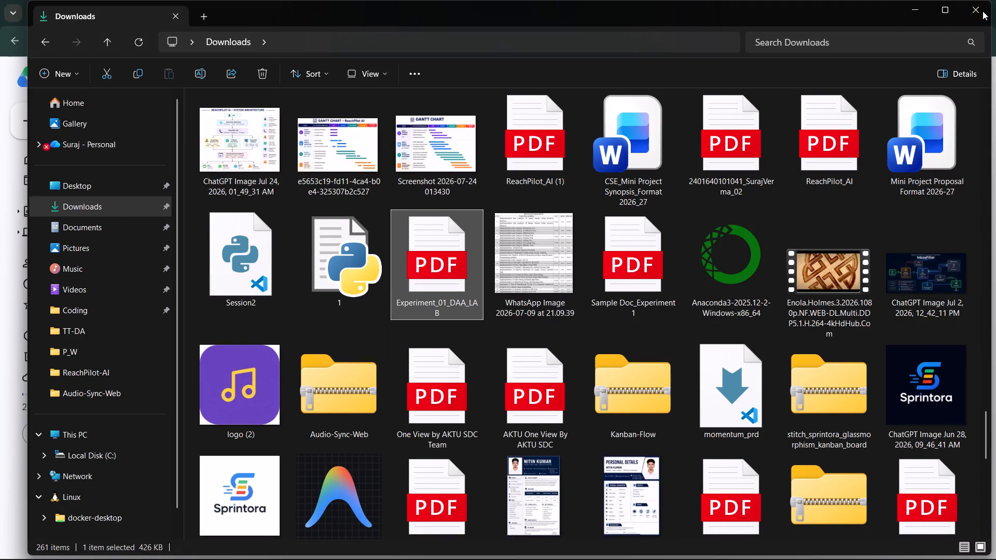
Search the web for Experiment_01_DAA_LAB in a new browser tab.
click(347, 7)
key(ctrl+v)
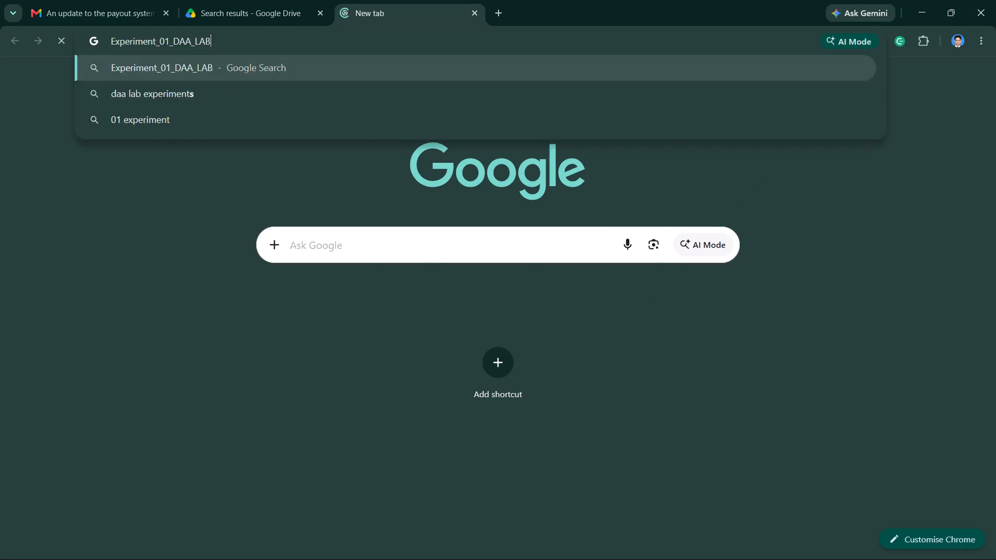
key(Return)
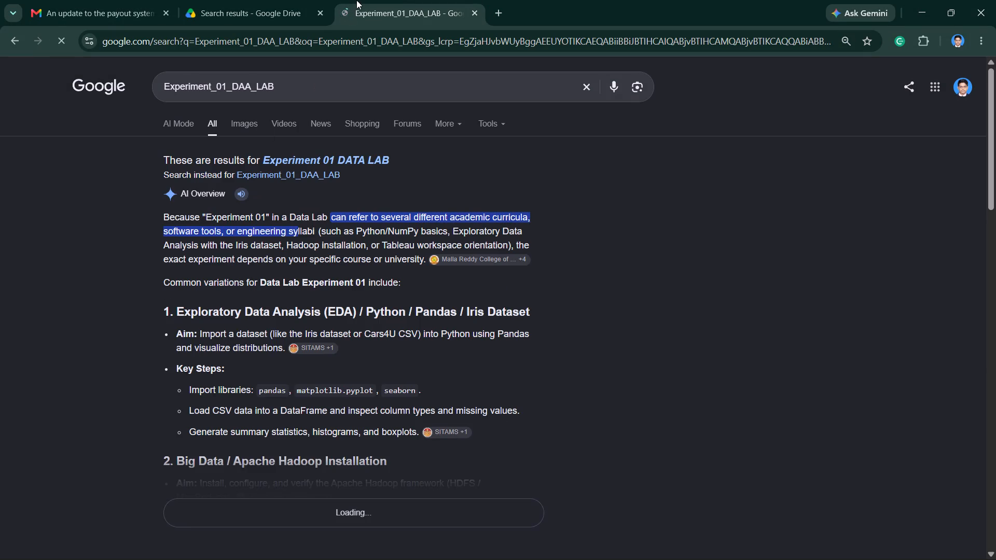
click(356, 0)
Search Google Drive for Experiment_01_DAA_LAB and open the Google Docs version of the file.
click(203, 2)
click(275, 77)
drag(275, 77, 112, 76)
key(BackSpace)
key(ctrl+v)
key(Return)
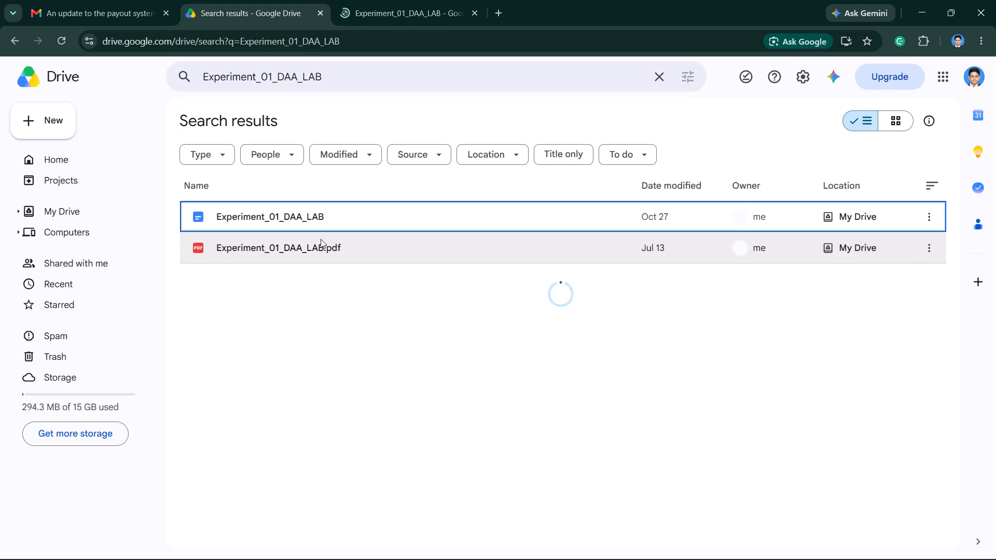
click(321, 239)
double_click(303, 221)
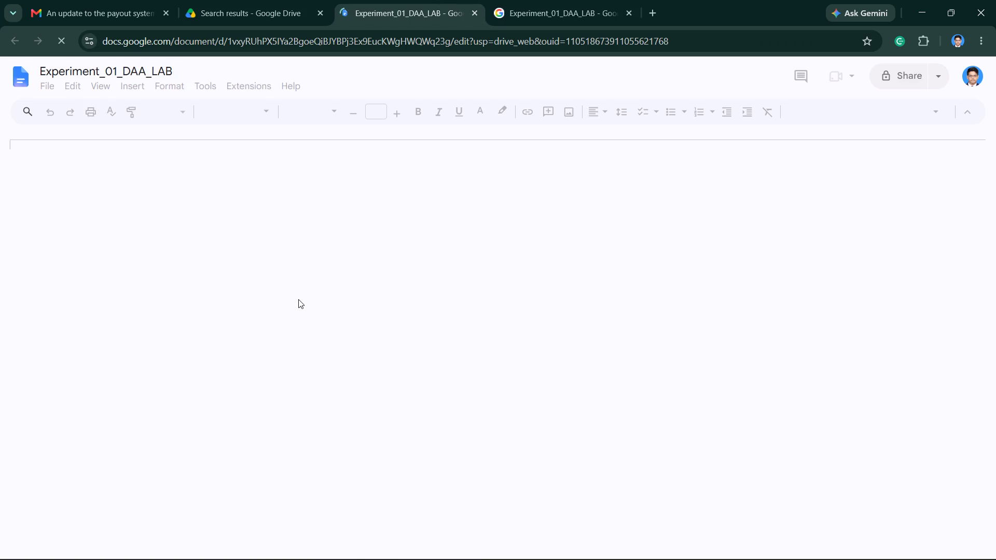
Set the font of the entire Experiment_01_DAA_LAB document to Times New Roman.
drag(413, 211, 454, 234)
click(423, 209)
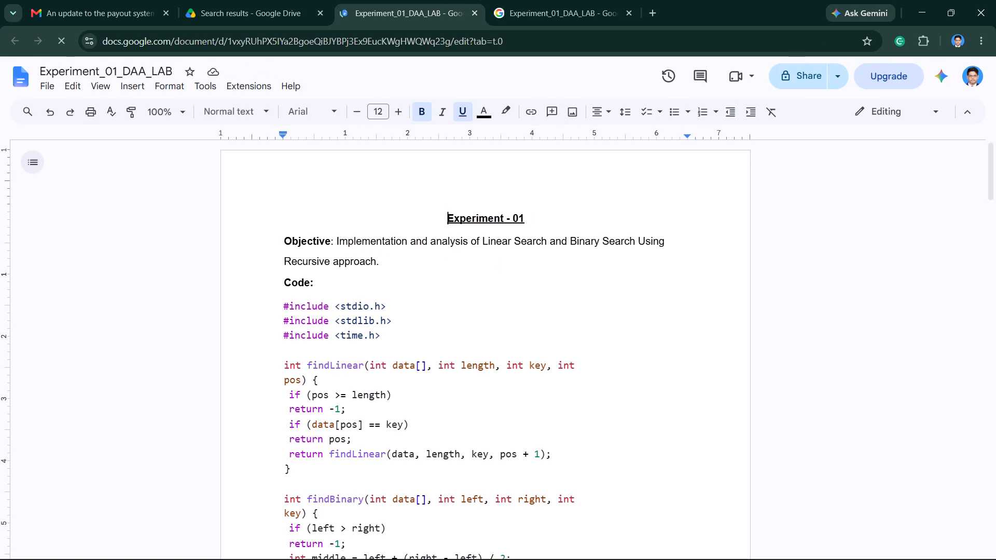
click(335, 107)
click(511, 206)
key(ctrl+a)
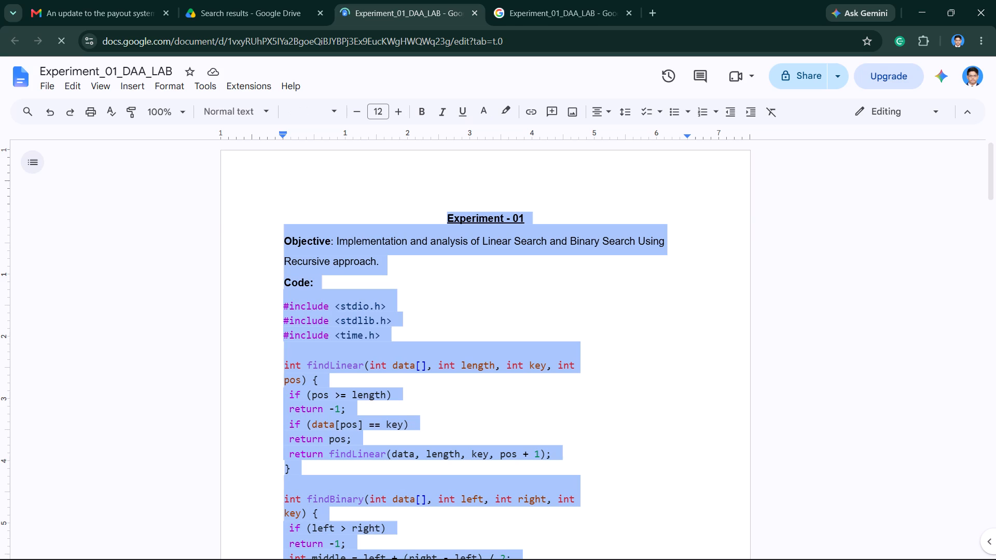
click(307, 109)
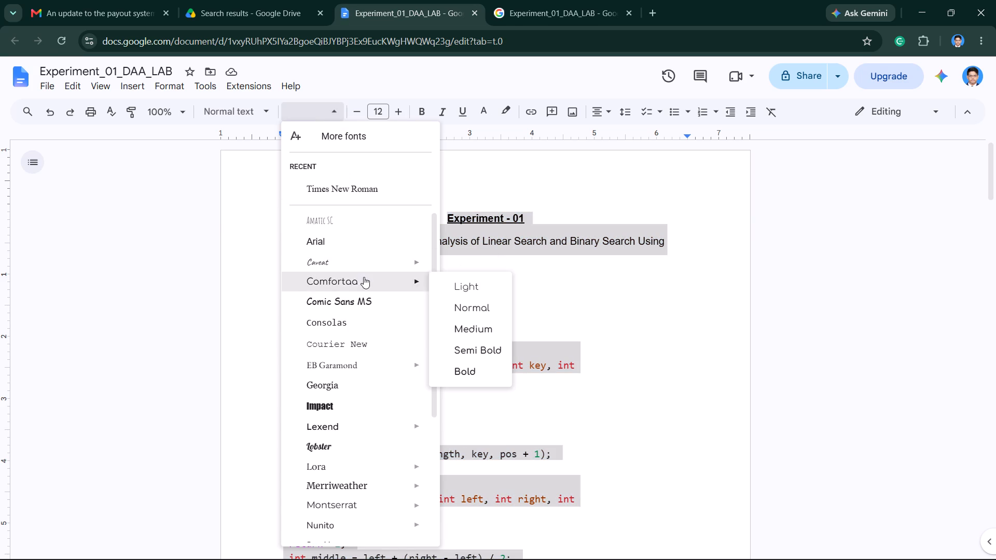
scroll(364, 277, down, 5)
click(369, 181)
click(426, 211)
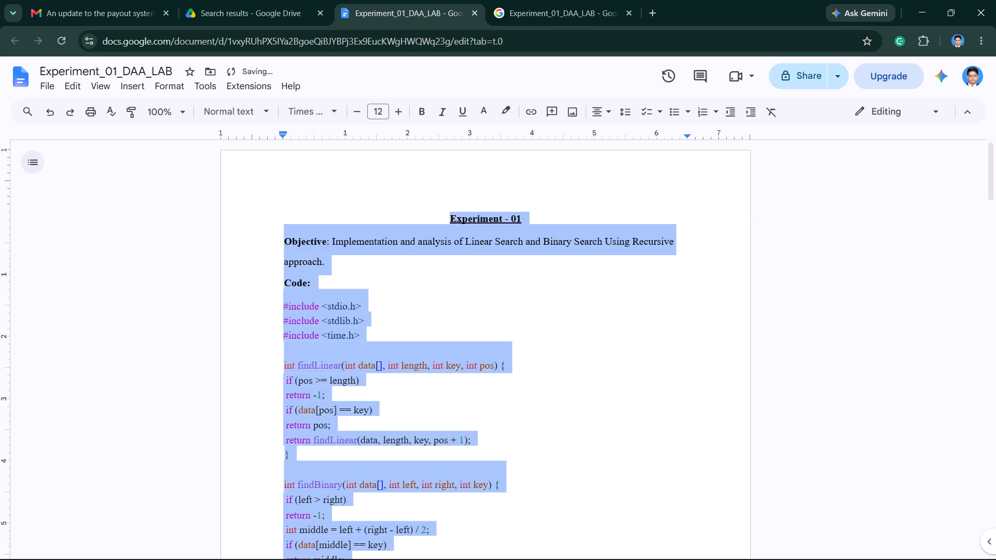
Copy the whole Experiment 1 document and paste it before the "Experiment - 06" heading in the 06-10 Lab File in Word.
key(ctrl+a)
key(ctrl+c)
key(ctrl+c)
key(ctrl+c)
key(alt+Tab)
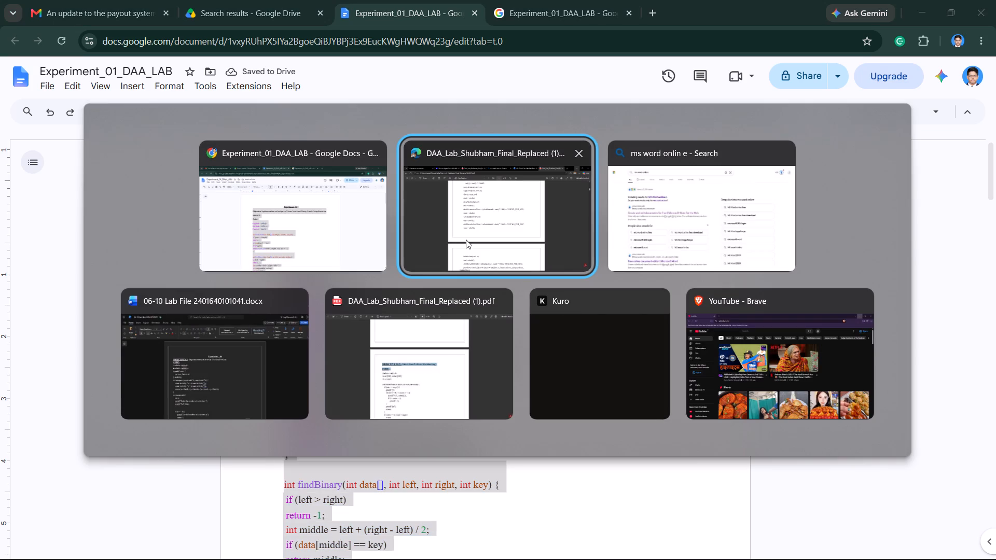
key(alt+Tab)
key(alt+Tab)
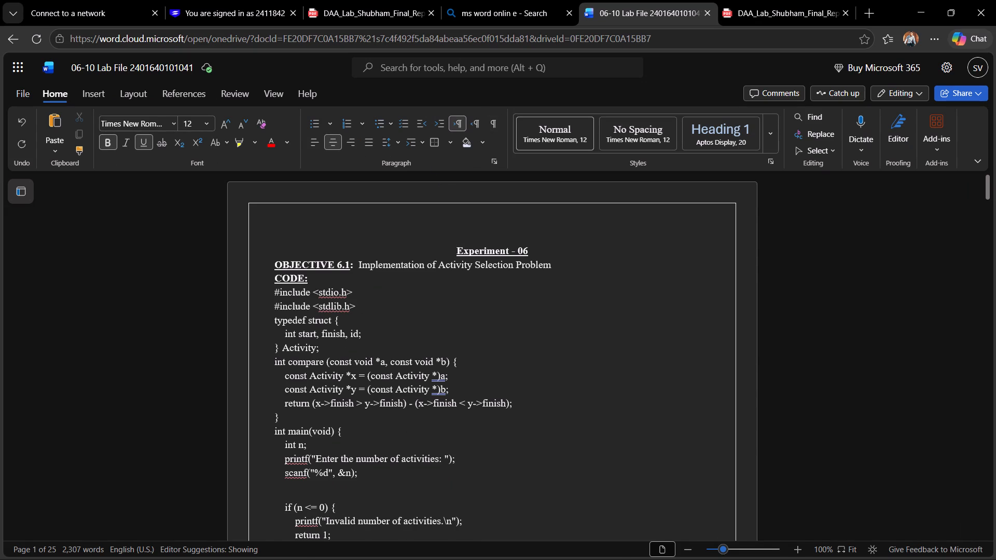
key(ctrl+v)
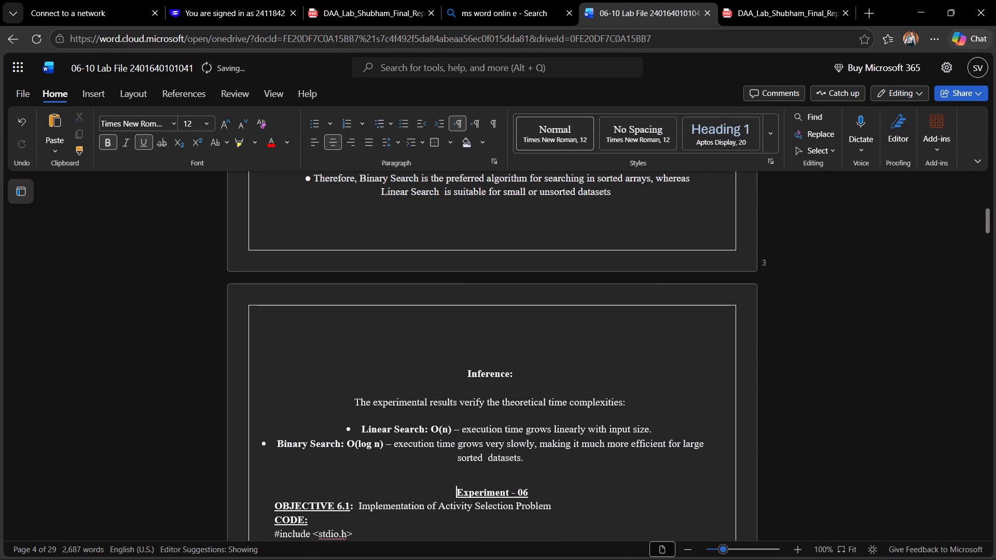
scroll(463, 375, up, 7)
scroll(463, 375, down, 7)
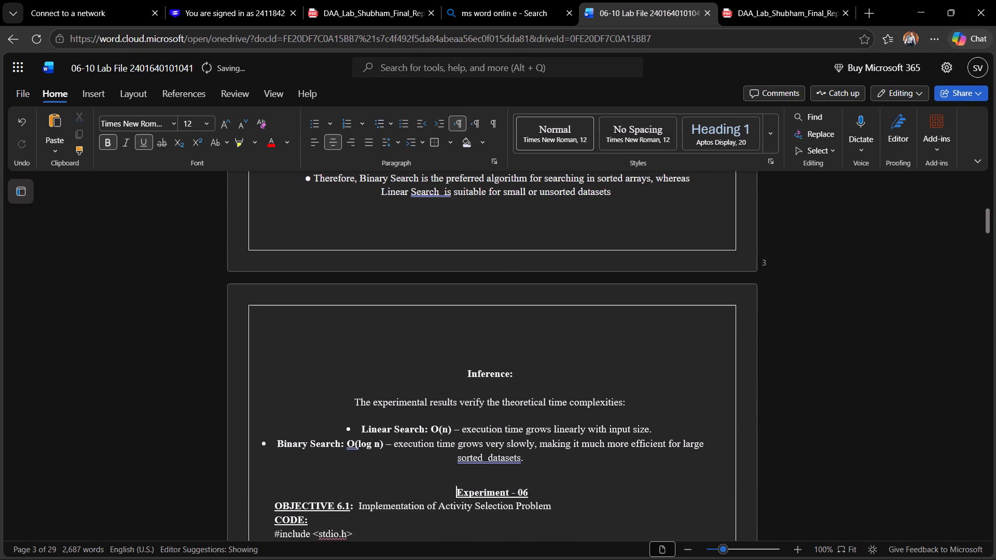
drag(459, 477, 431, 349)
scroll(431, 349, up, 1)
Switch to the DAA lab PDF marked Final_Replaced (1) and examine its first pages up to the start of Experiment 2.
click(354, 9)
scroll(493, 246, up, 5)
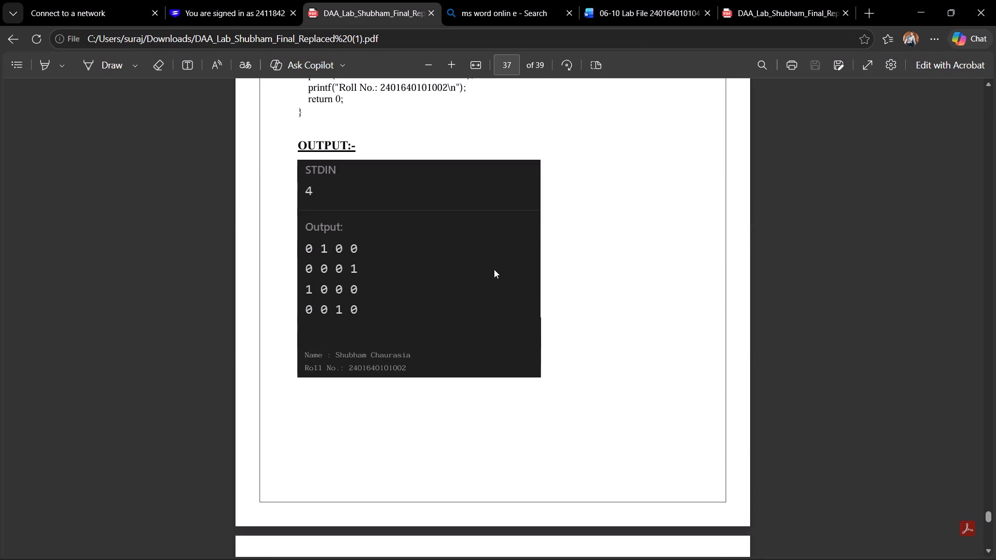
drag(985, 513, 985, 102)
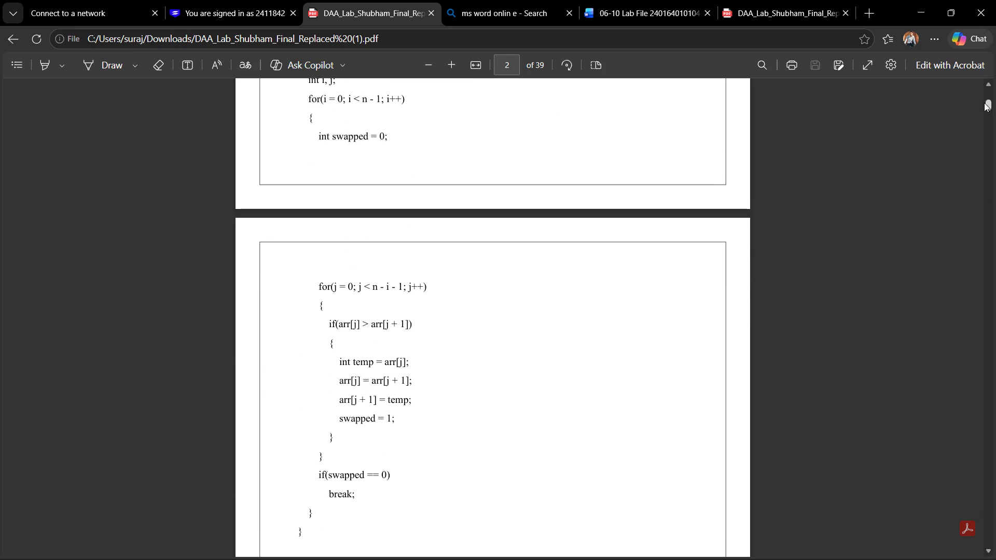
scroll(431, 336, up, 13)
scroll(431, 336, down, 9)
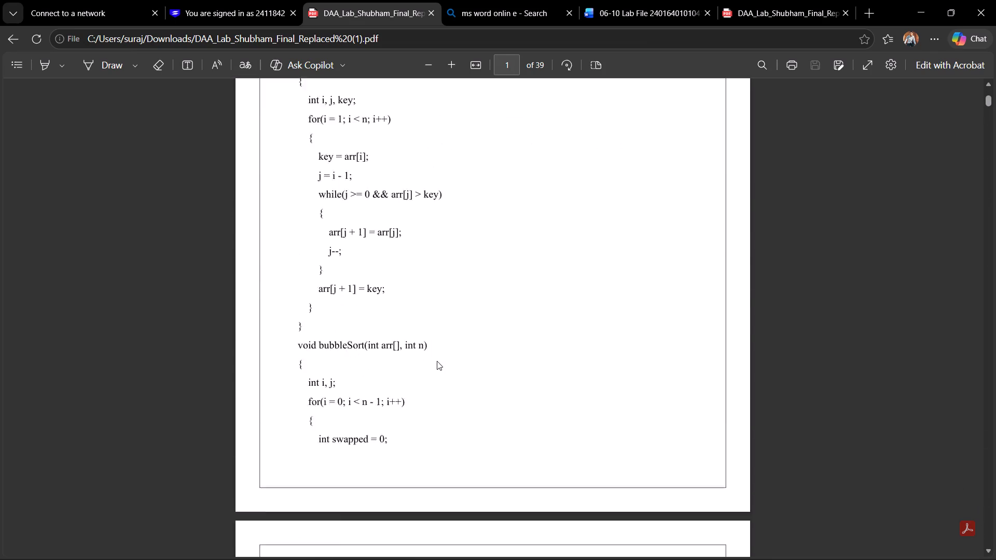
scroll(437, 361, down, 20)
scroll(437, 361, down, 7)
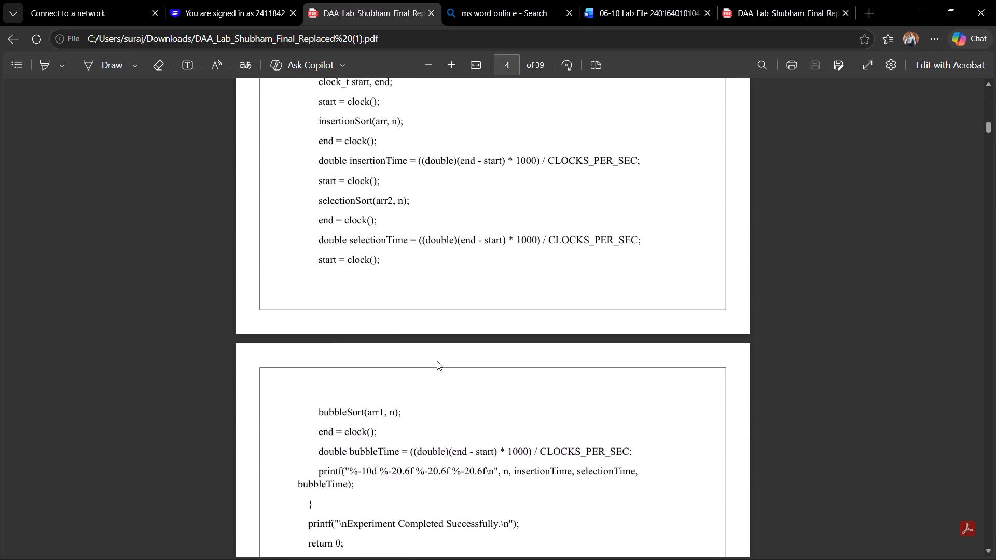
scroll(437, 361, down, 8)
scroll(437, 361, up, 2)
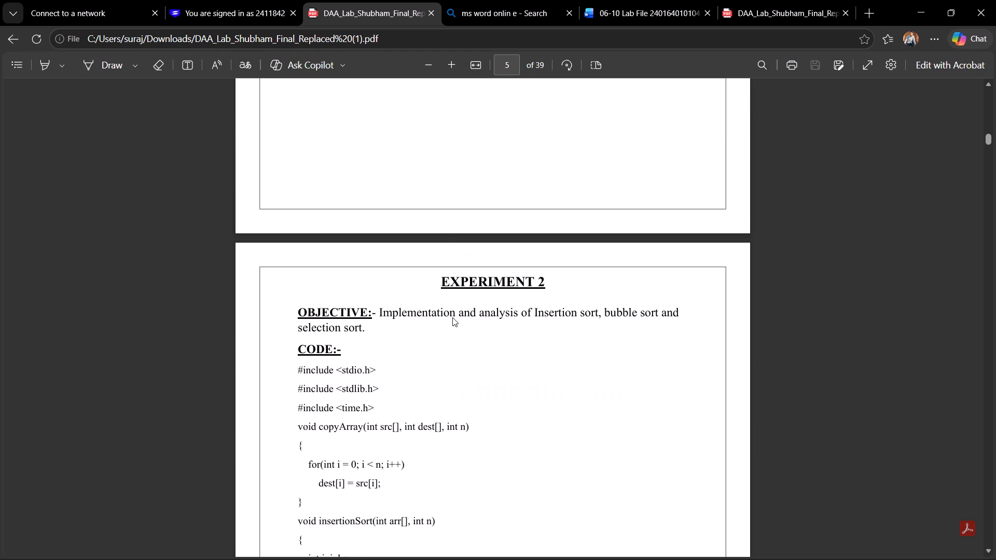
Return to the 06-10 Lab File in Word and delete the Conclusion and Inference sections at the end of Experiment 1.
click(616, 11)
scroll(475, 372, up, 1)
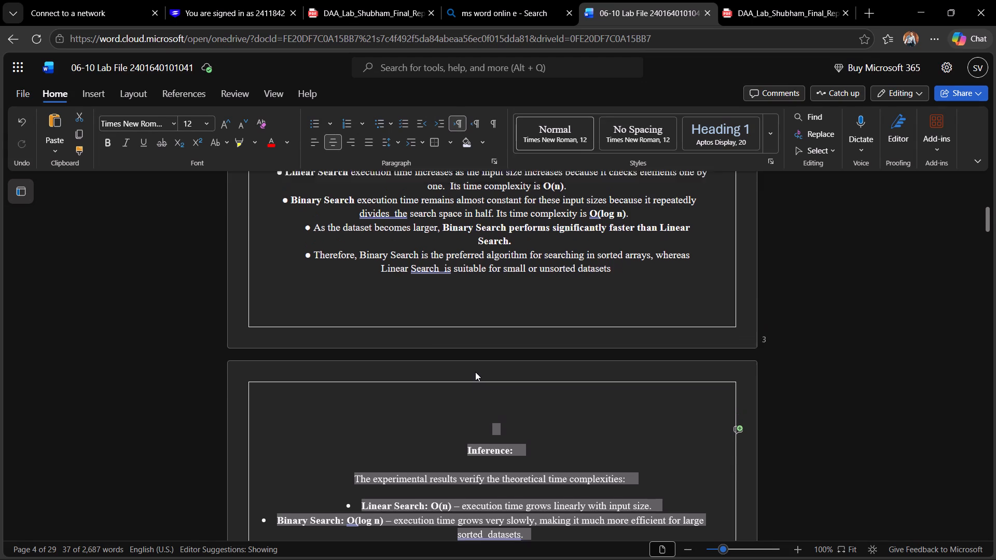
scroll(477, 384, down, 4)
click(547, 326)
drag(543, 338, 502, 304)
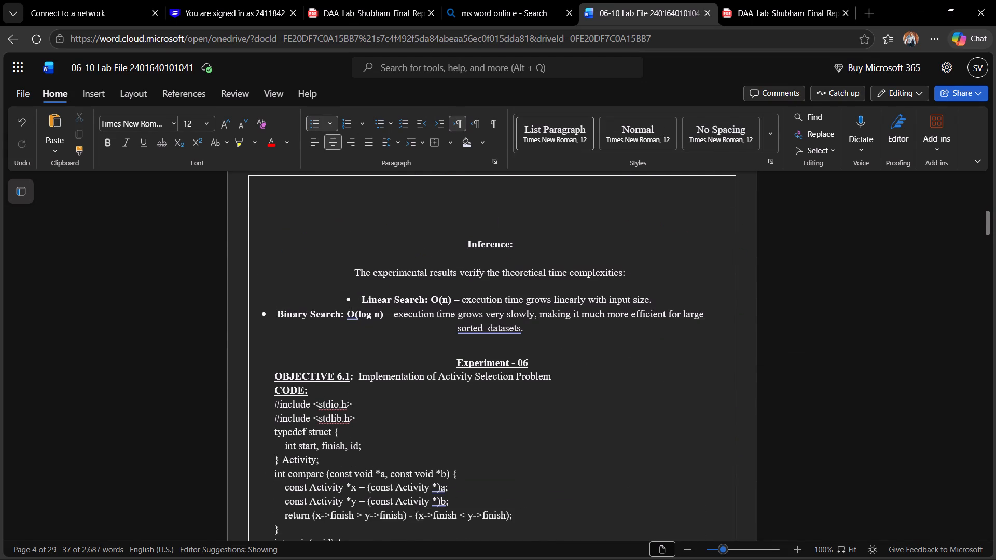
drag(502, 304, 440, 324)
scroll(493, 293, up, 6)
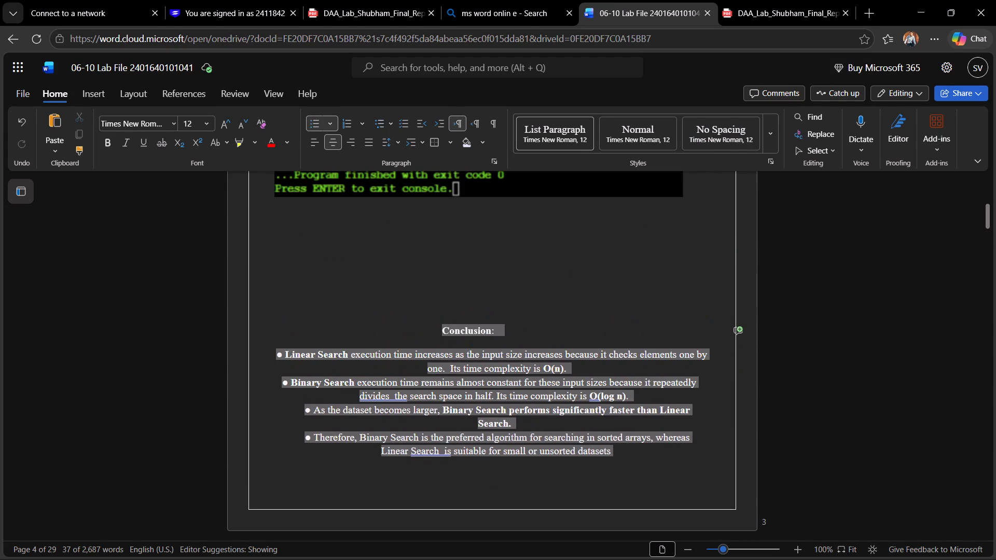
drag(440, 324, 440, 324)
key(BackSpace)
Insert blank lines above the "Experiment - 06" heading so that it starts on a new page.
key(Return)
key(Return)
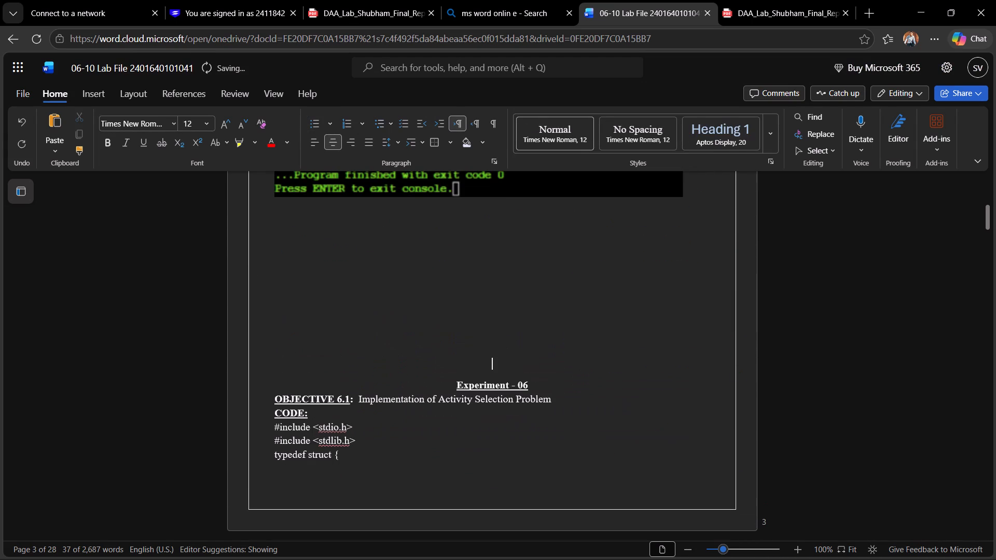
key(Return)
key(Return)
key(Return)
key(Return)
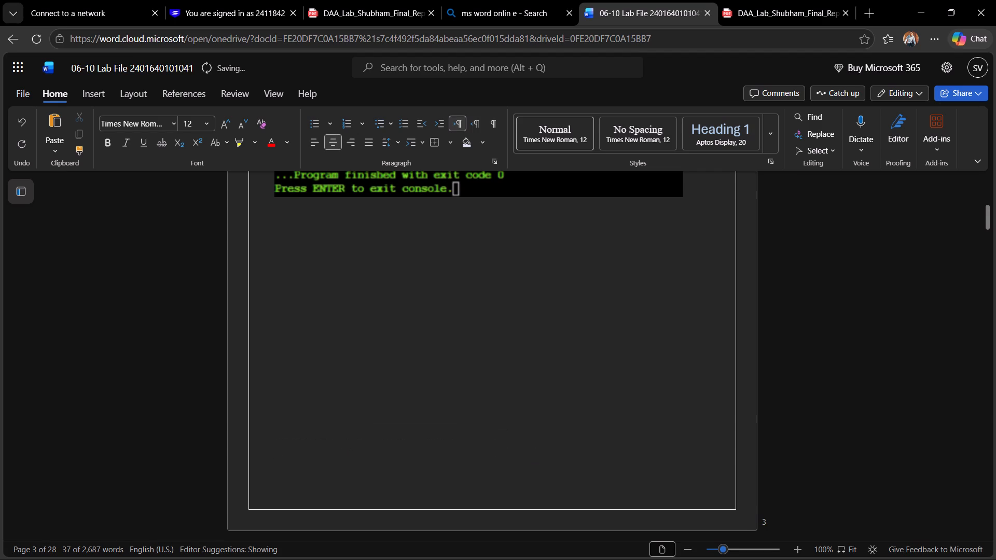
scroll(445, 333, down, 2)
Left-align the Experiment - 01 text from the Objective line through the code to the "Output:" label.
scroll(451, 358, up, 7)
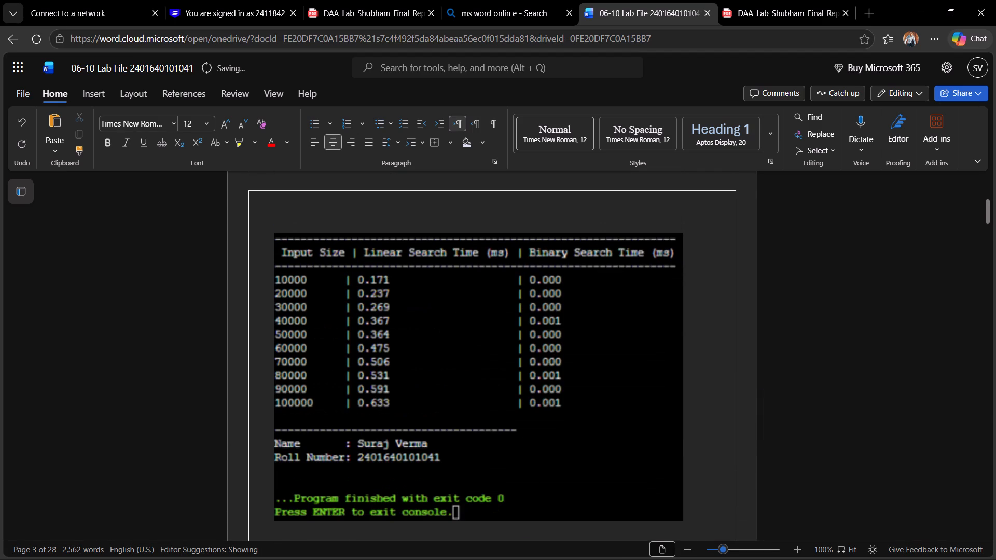
scroll(450, 397, up, 4)
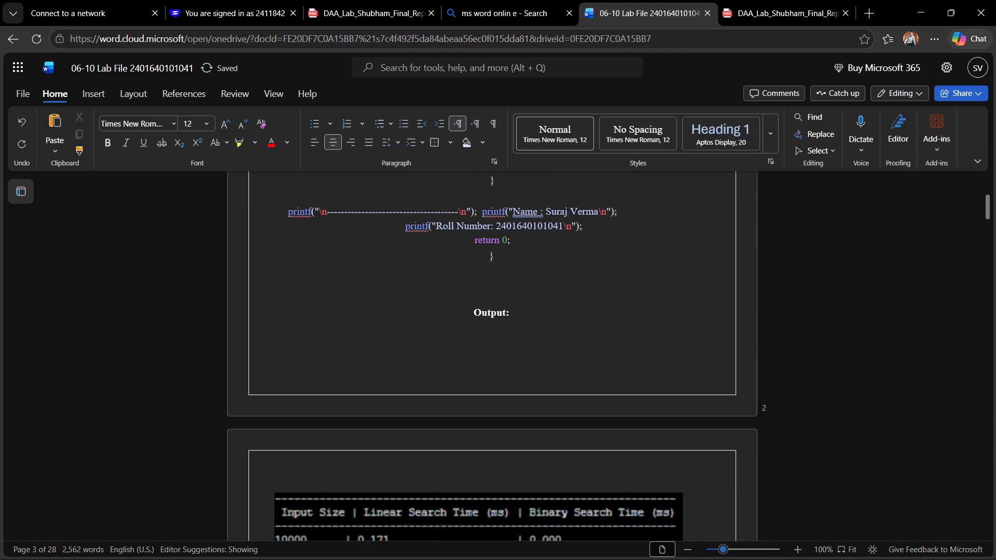
scroll(450, 397, up, 4)
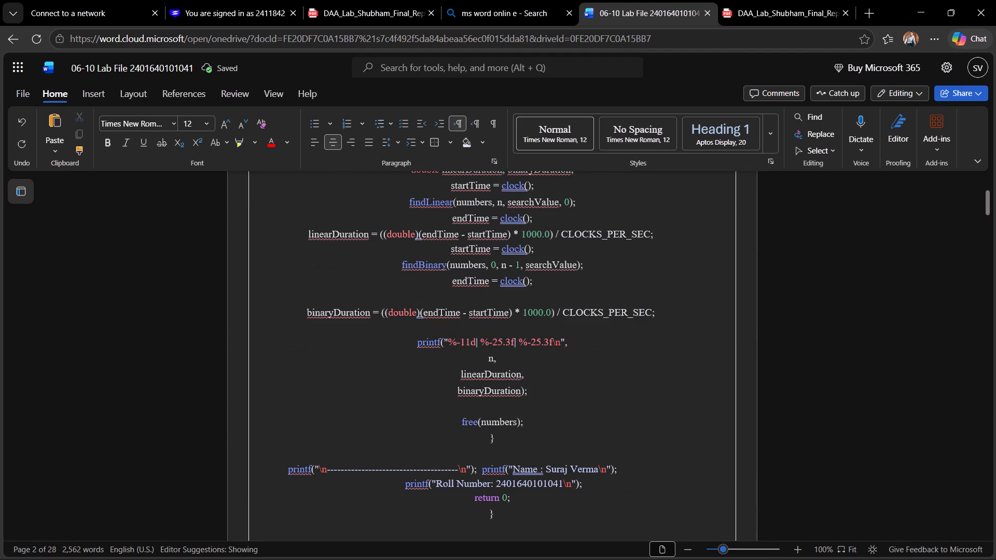
scroll(504, 494, down, 7)
scroll(504, 494, up, 8)
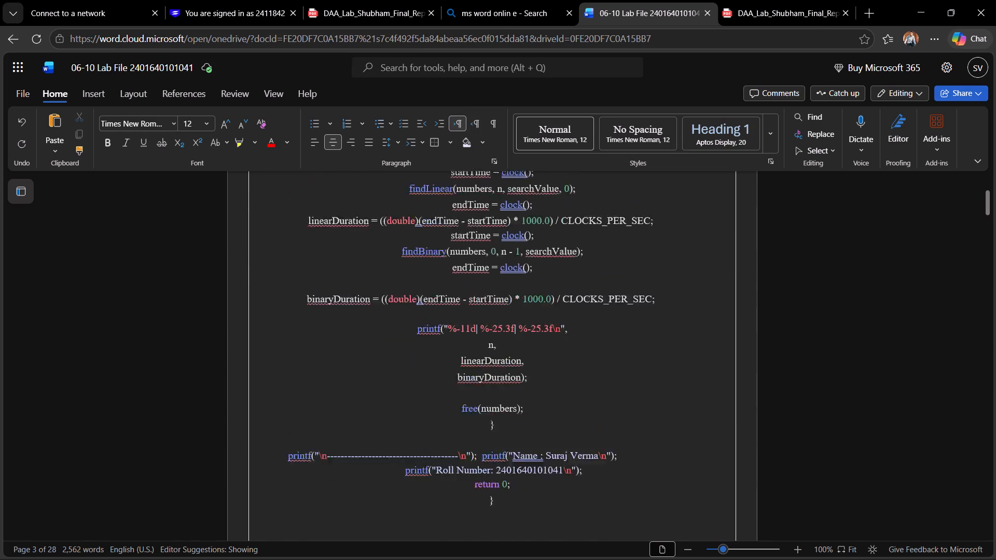
scroll(504, 494, up, 14)
scroll(504, 494, up, 7)
scroll(504, 494, down, 2)
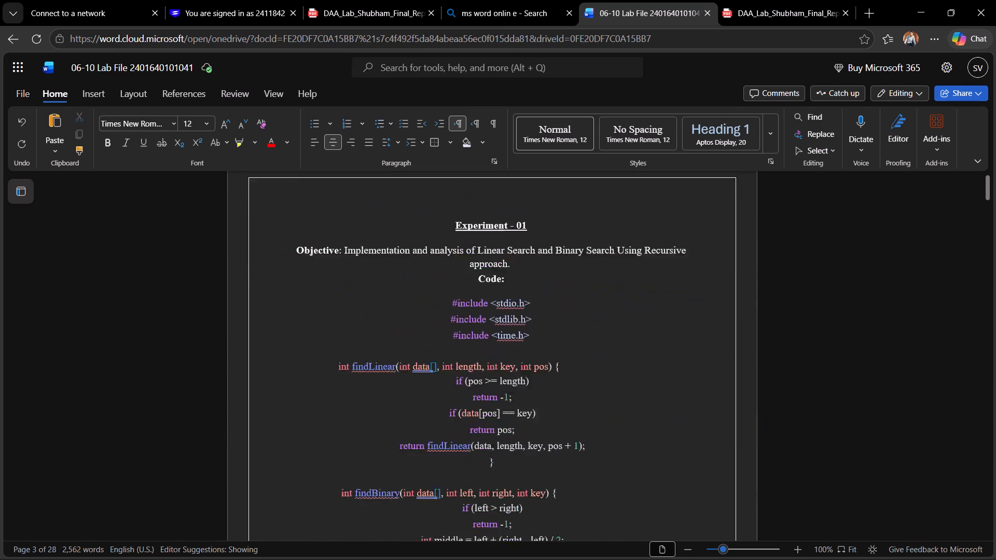
scroll(504, 494, up, 3)
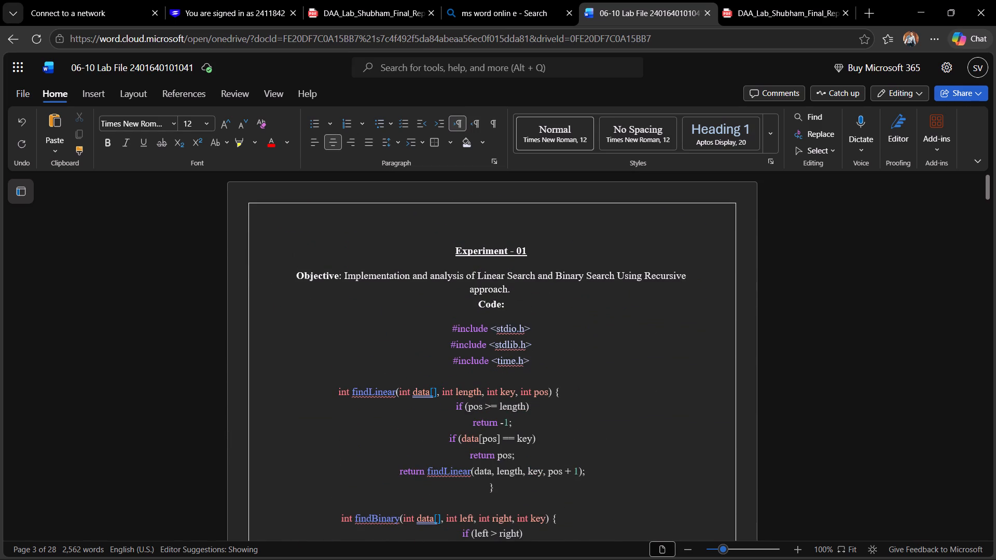
click(310, 147)
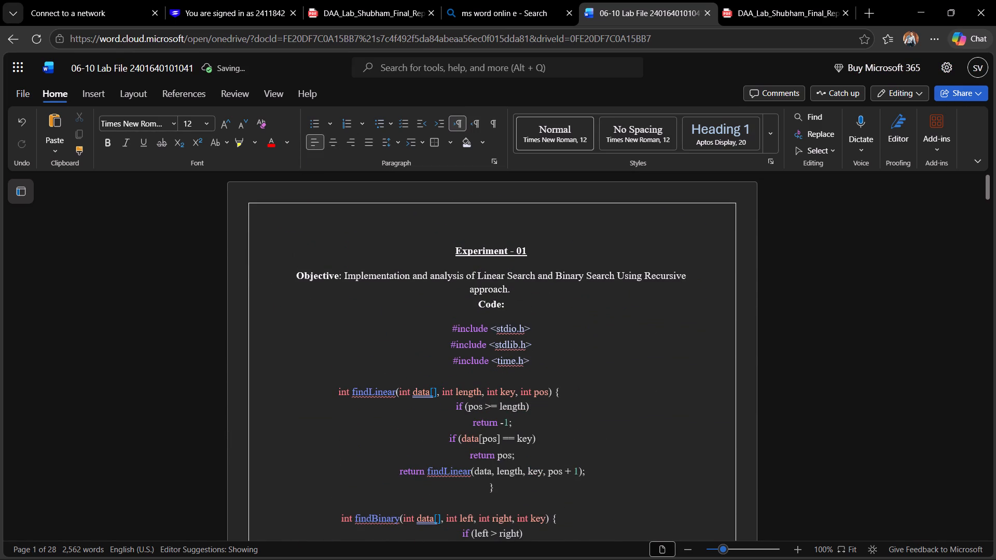
drag(290, 274, 516, 388)
scroll(526, 426, down, 4)
scroll(515, 385, down, 5)
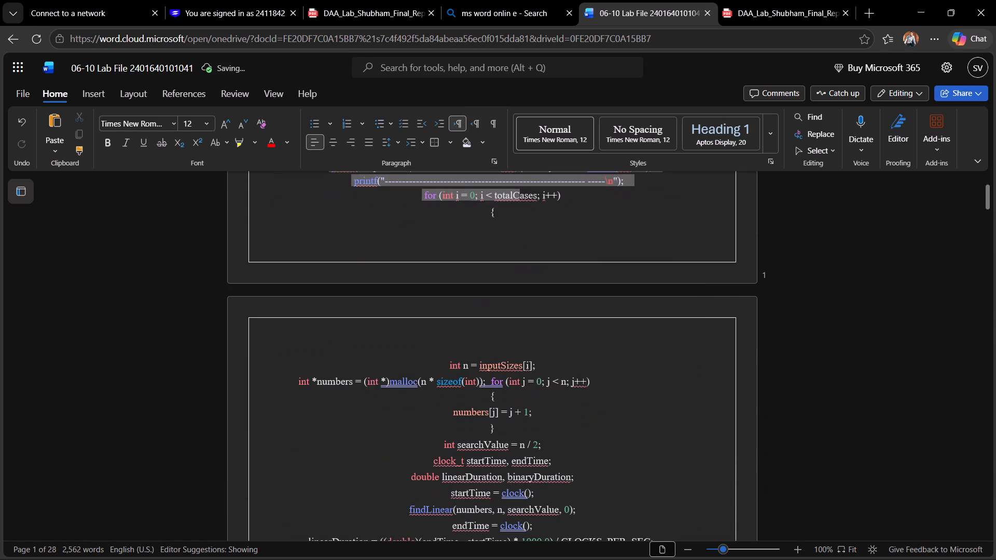
drag(516, 388, 553, 328)
scroll(544, 372, down, 4)
scroll(549, 416, down, 5)
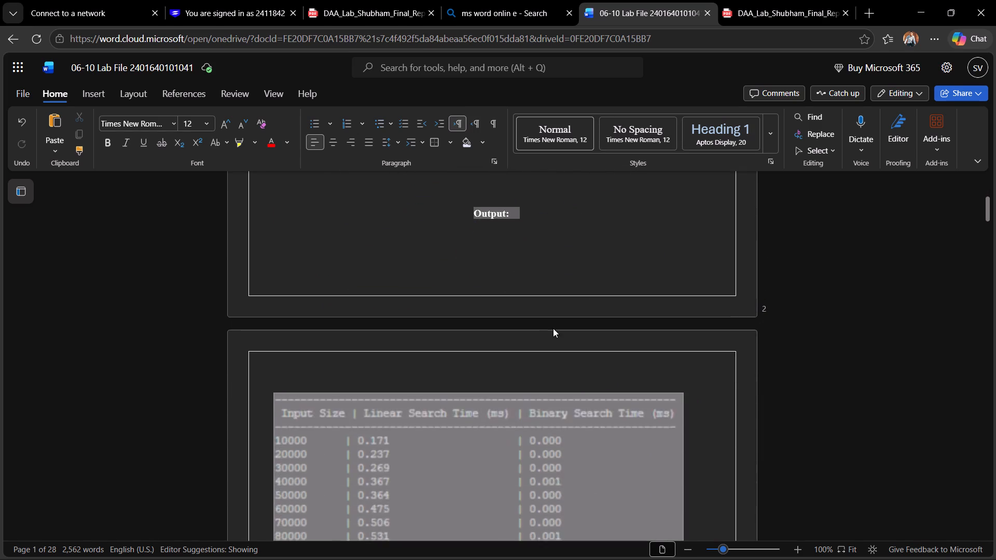
drag(553, 328, 548, 210)
click(319, 139)
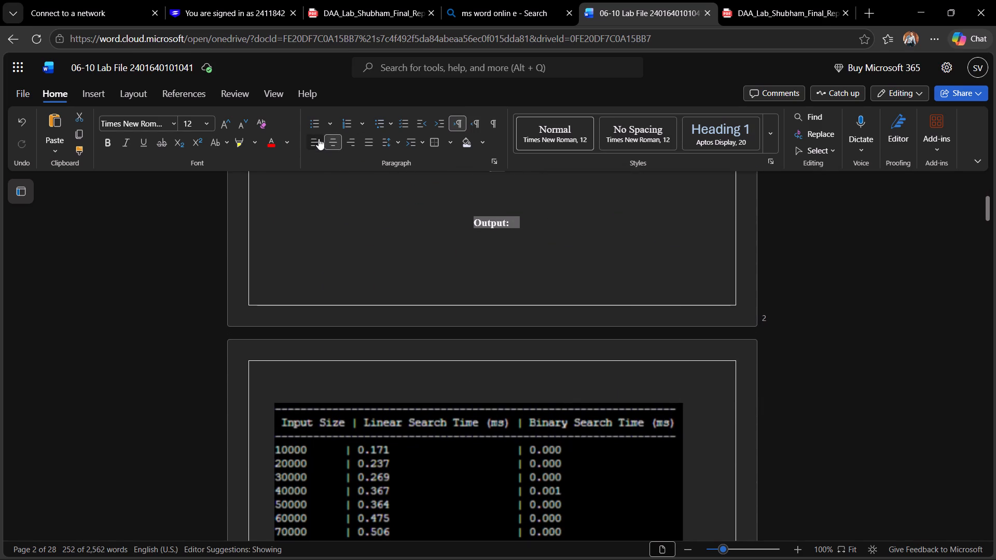
Insert a blank line above the "Output:" label to move it onto the output screenshot's page.
click(334, 242)
click(273, 209)
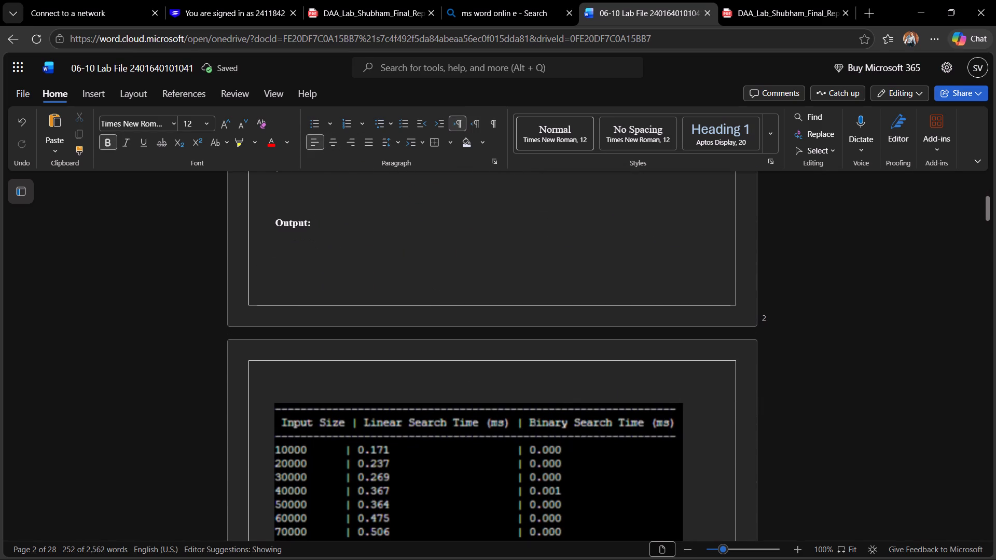
key(Return)
Delete a surplus blank line above the "Experiment - 06" heading.
scroll(403, 361, down, 8)
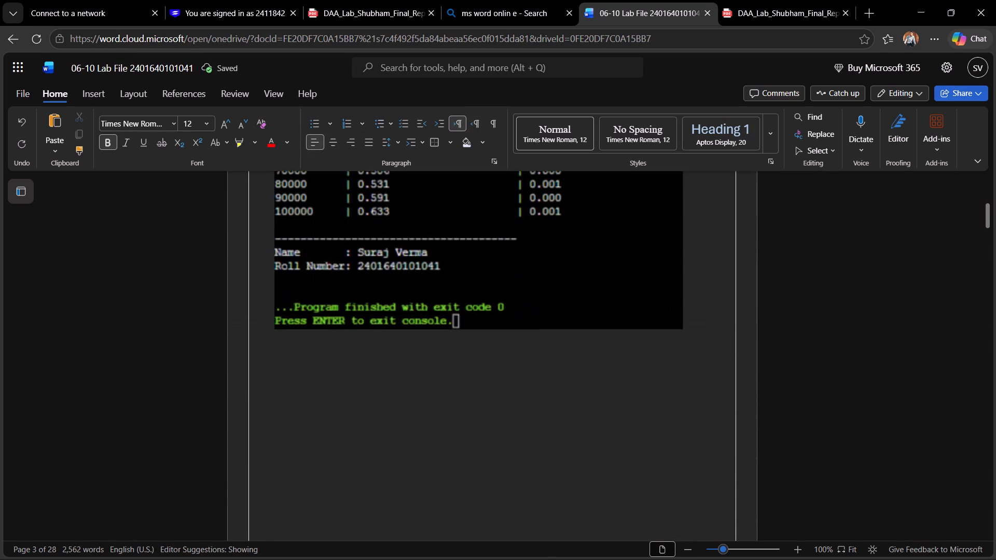
scroll(414, 369, down, 2)
click(468, 452)
key(BackSpace)
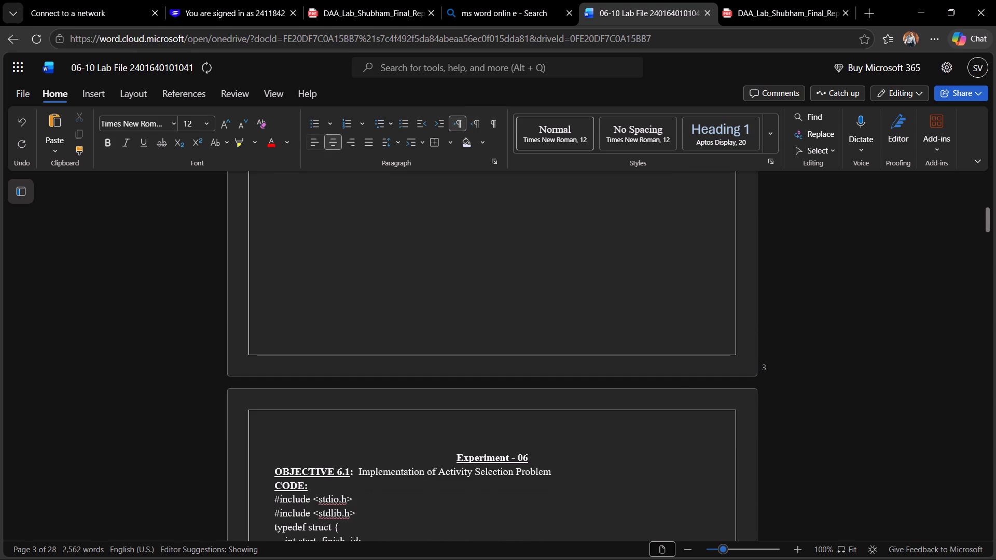
Examine the alignment and page layout of the Experiment - 01 code and output.
scroll(468, 452, up, 1)
scroll(468, 452, down, 1)
scroll(468, 452, up, 7)
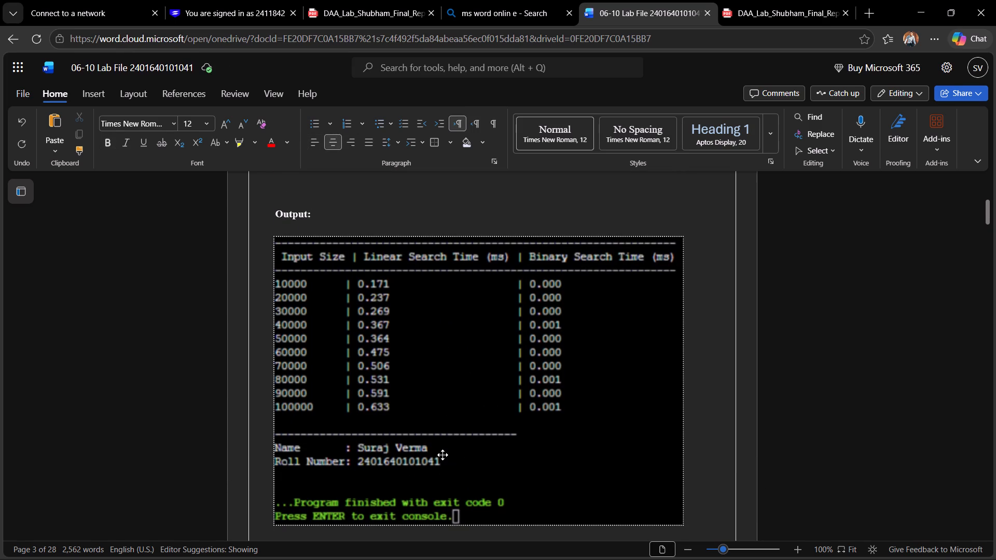
scroll(442, 455, up, 7)
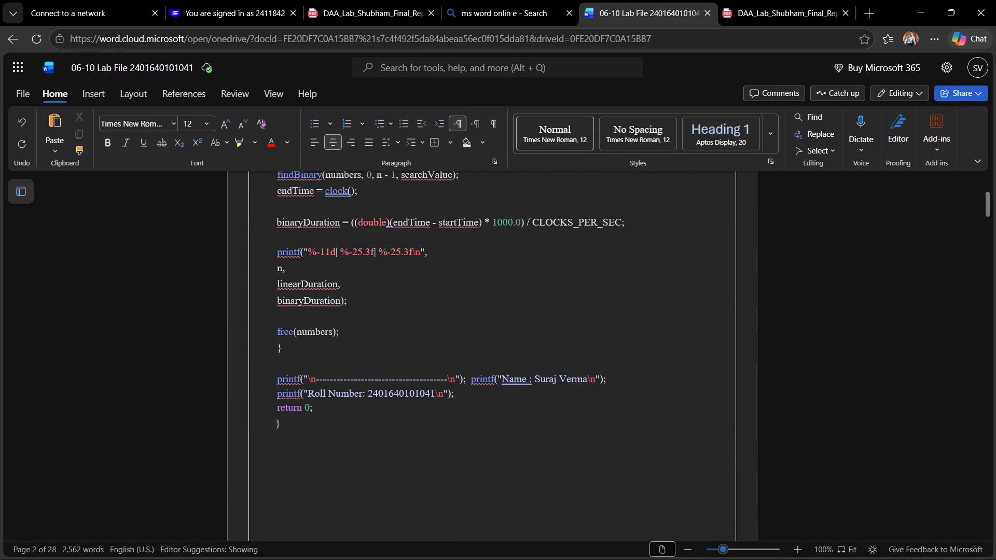
scroll(442, 454, up, 9)
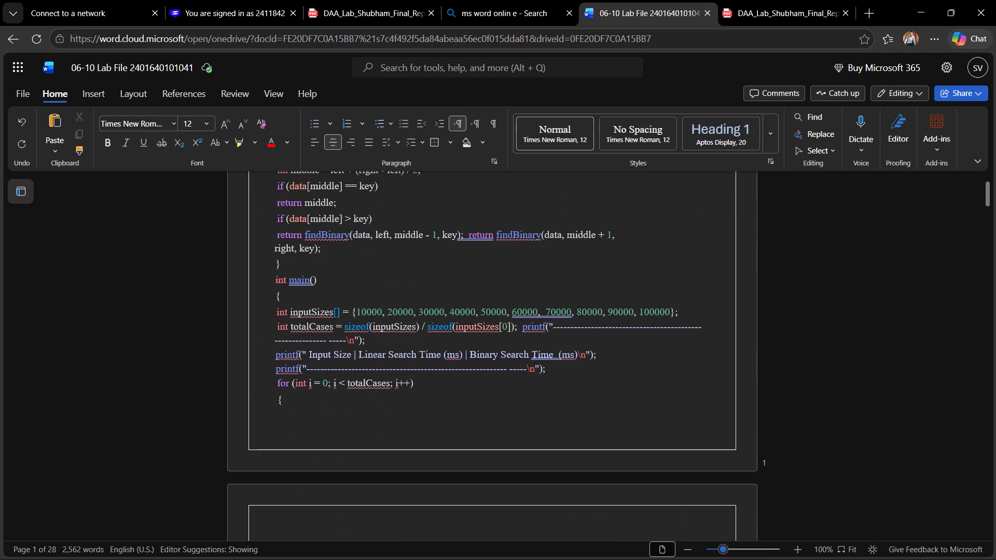
scroll(442, 454, up, 7)
scroll(442, 454, down, 4)
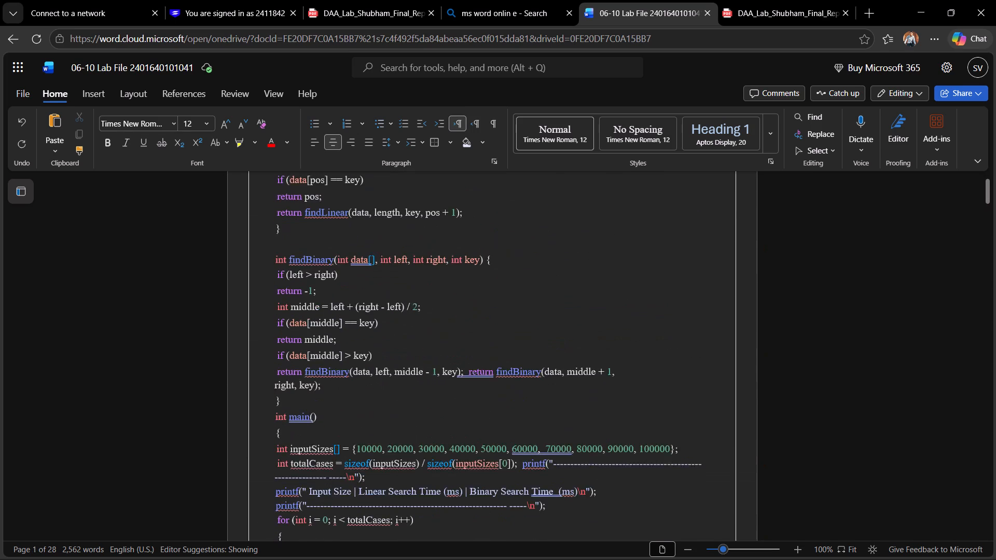
scroll(442, 454, down, 4)
scroll(325, 488, down, 1)
scroll(325, 488, up, 1)
scroll(325, 488, down, 7)
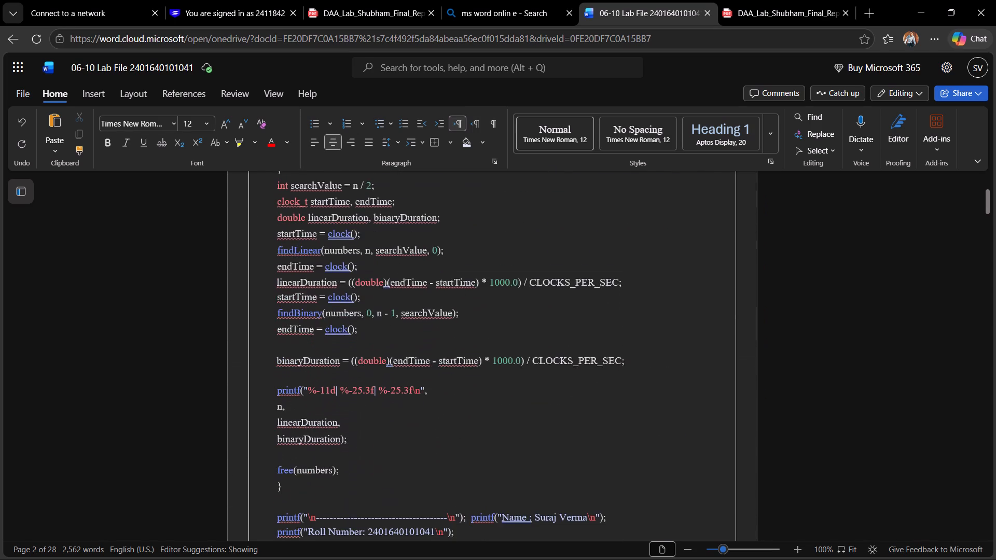
Copy the complete Experiment - 01 program, from the #include lines to the final closing brace.
scroll(305, 489, down, 1)
drag(288, 368, 280, 254)
scroll(275, 244, down, 1)
scroll(275, 244, up, 1)
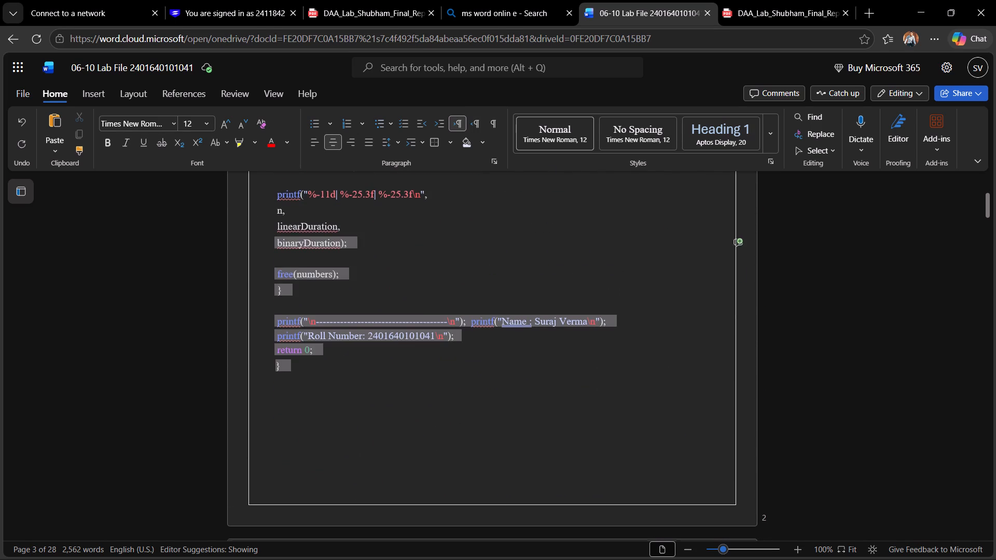
scroll(280, 254, up, 5)
drag(280, 254, 295, 302)
scroll(296, 249, up, 5)
scroll(300, 312, up, 4)
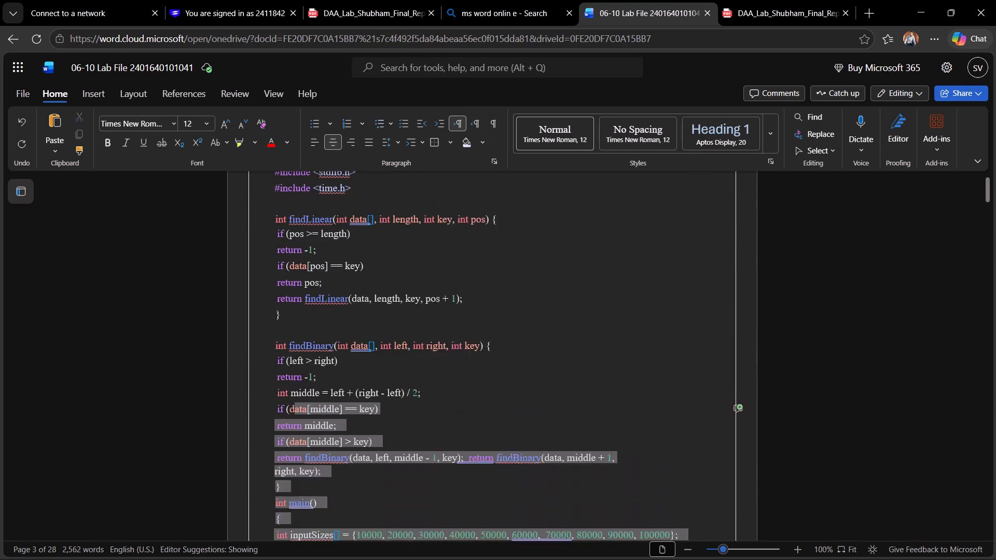
drag(295, 302, 271, 325)
scroll(293, 302, up, 3)
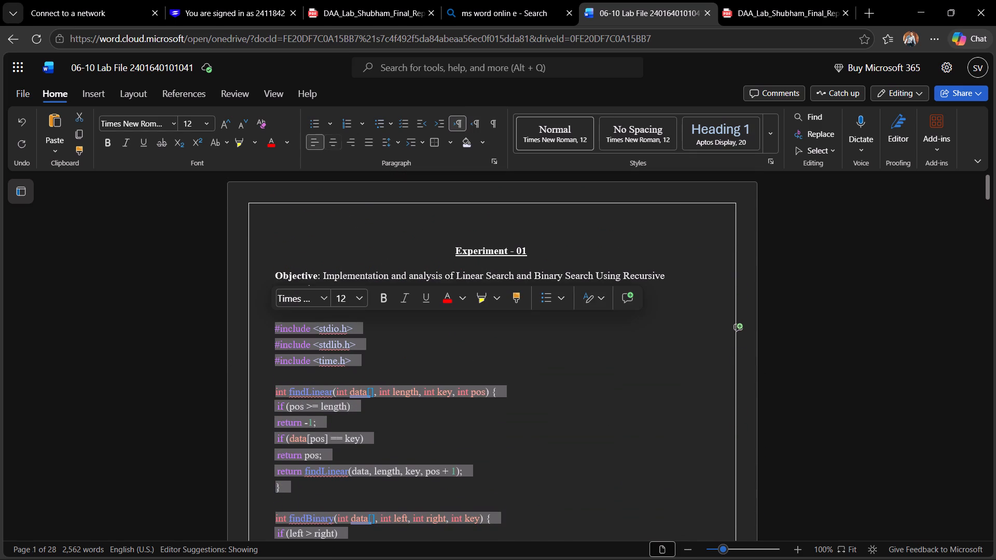
key(ctrl+c)
key(ctrl+c)
Switch to Visual Studio Code, open the recent Coding folder, and open linearSearch.c from DAA_LAB.
text(vs)
key(Return)
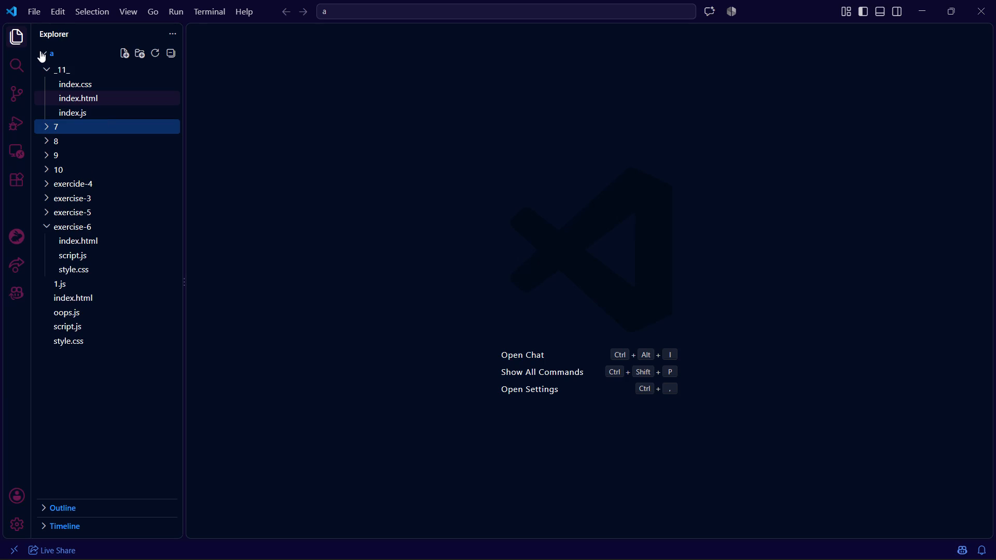
click(35, 9)
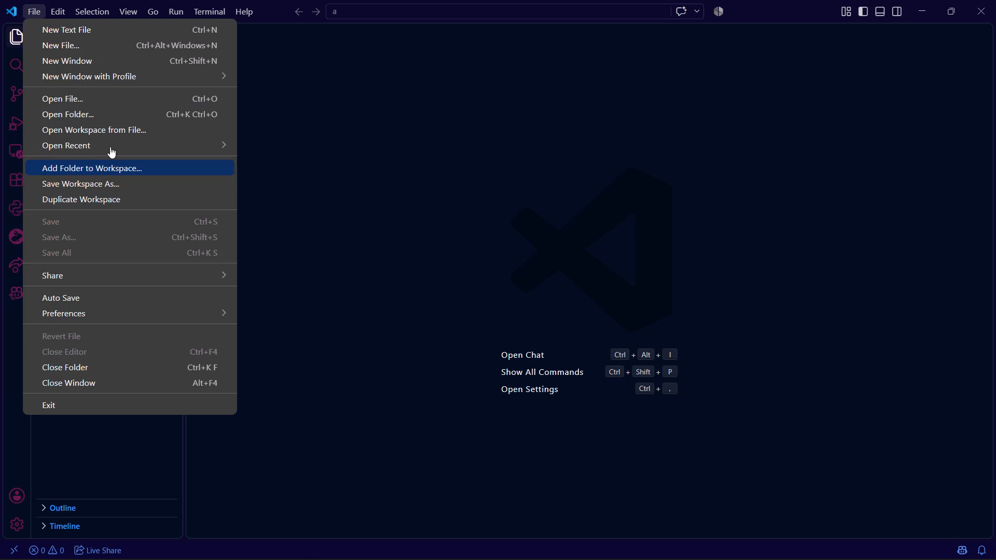
click(320, 181)
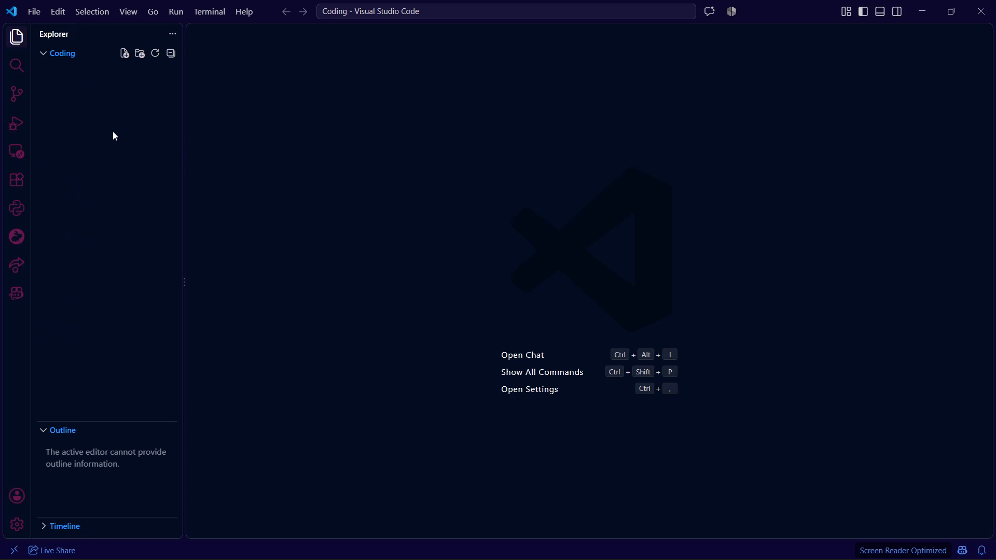
click(112, 375)
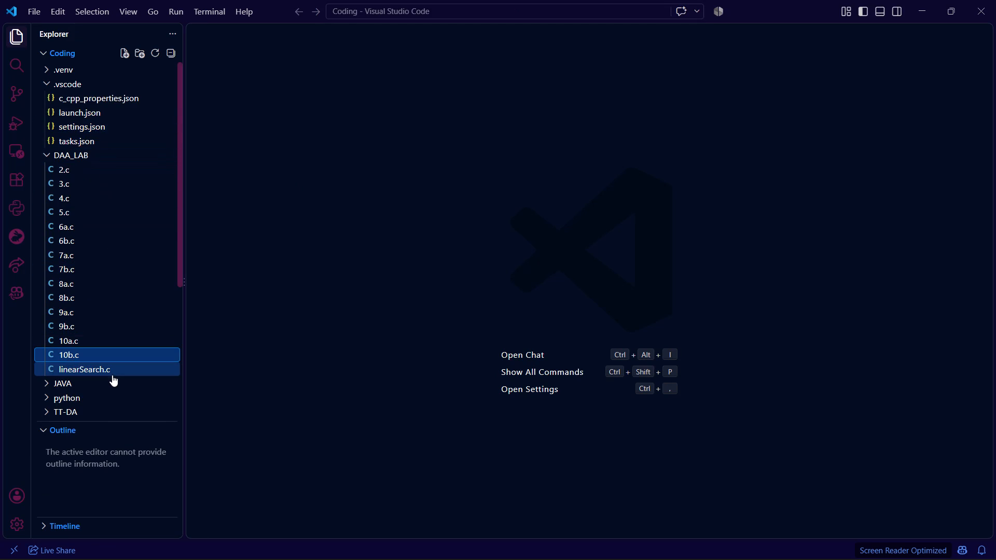
click(112, 375)
click(491, 279)
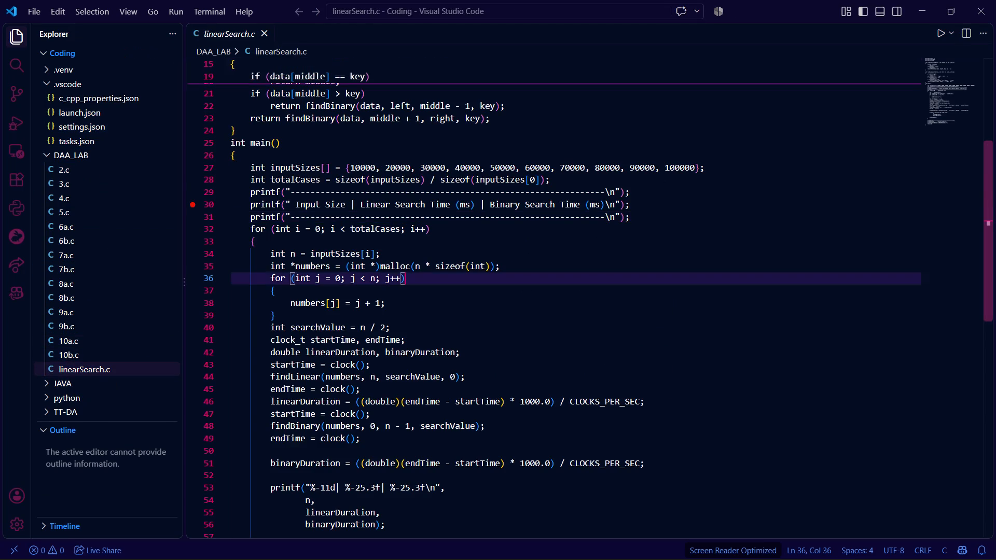
Replace the entire contents of linearSearch.c with the code copied from Word.
scroll(491, 279, up, 6)
key(ctrl+a)
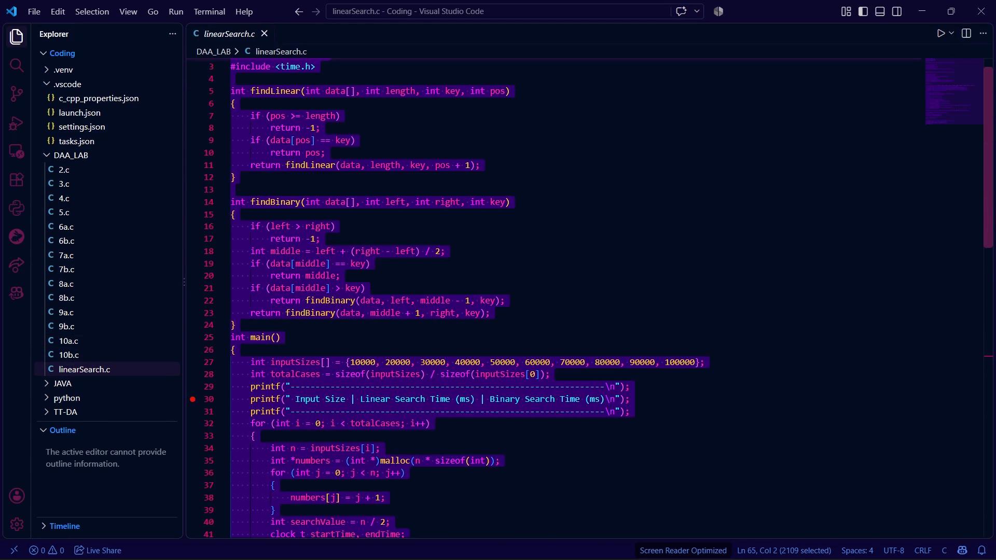
key(ctrl+v)
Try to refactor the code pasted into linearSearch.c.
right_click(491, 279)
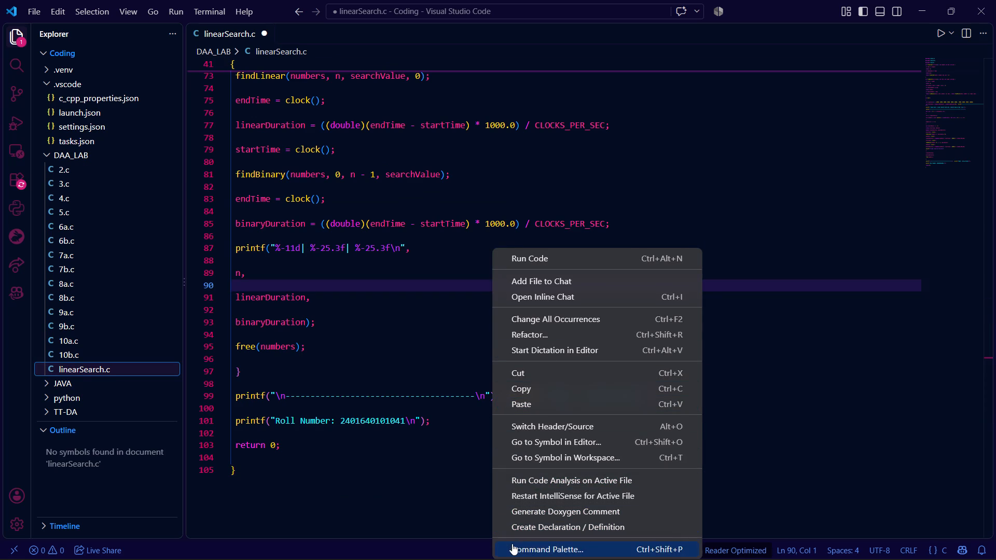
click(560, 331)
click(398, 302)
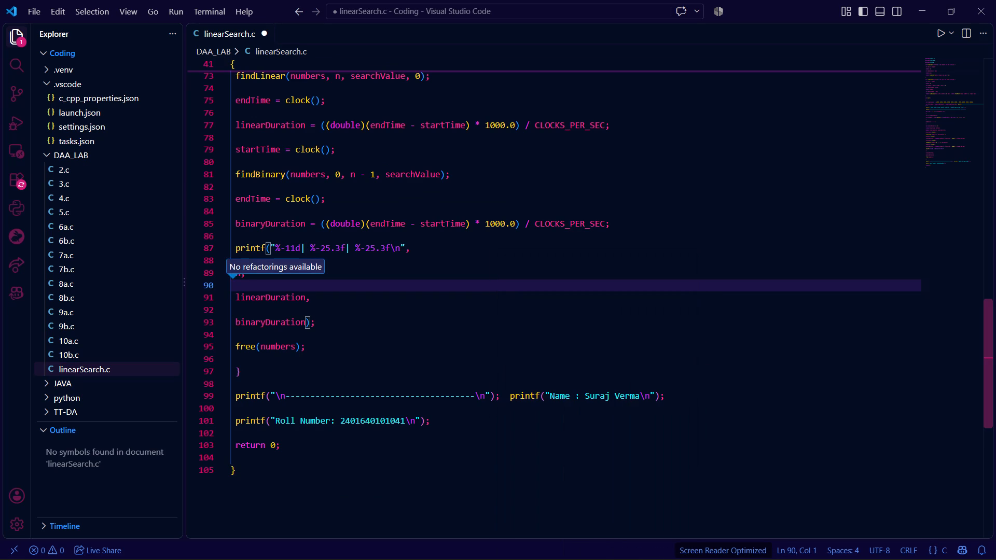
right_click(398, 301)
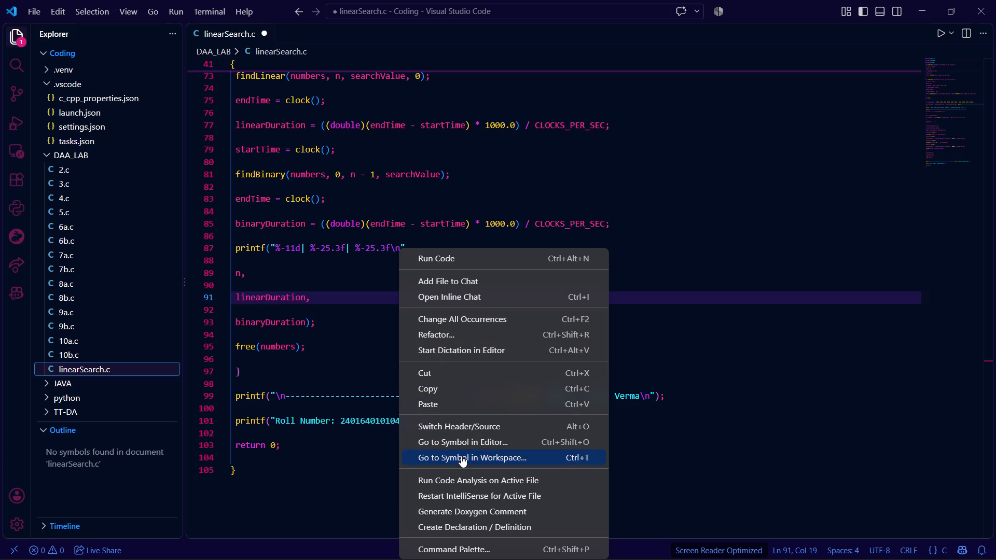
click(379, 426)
Undo the paste in linearSearch.c to bring back its original indented program.
key(ctrl+a)
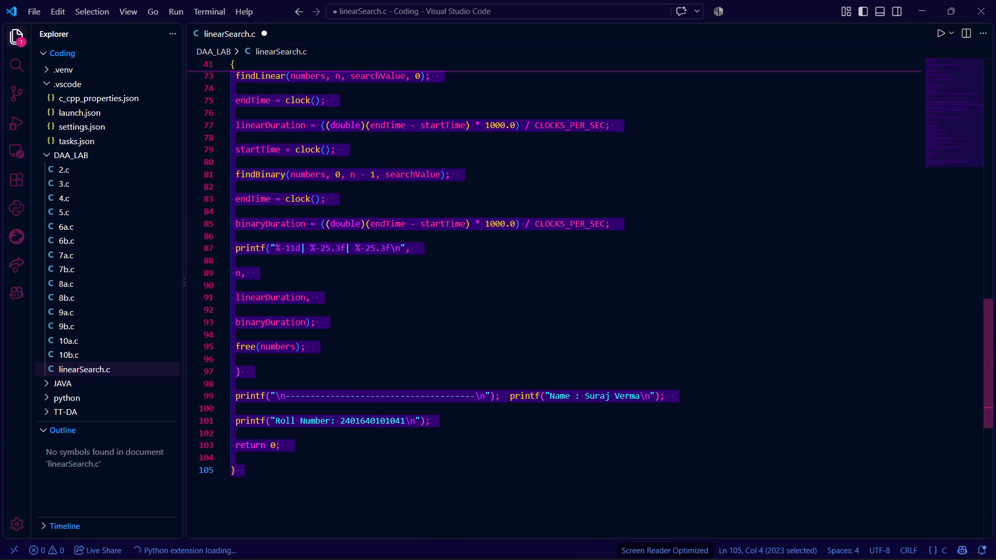
key(ctrl+z)
scroll(380, 422, up, 5)
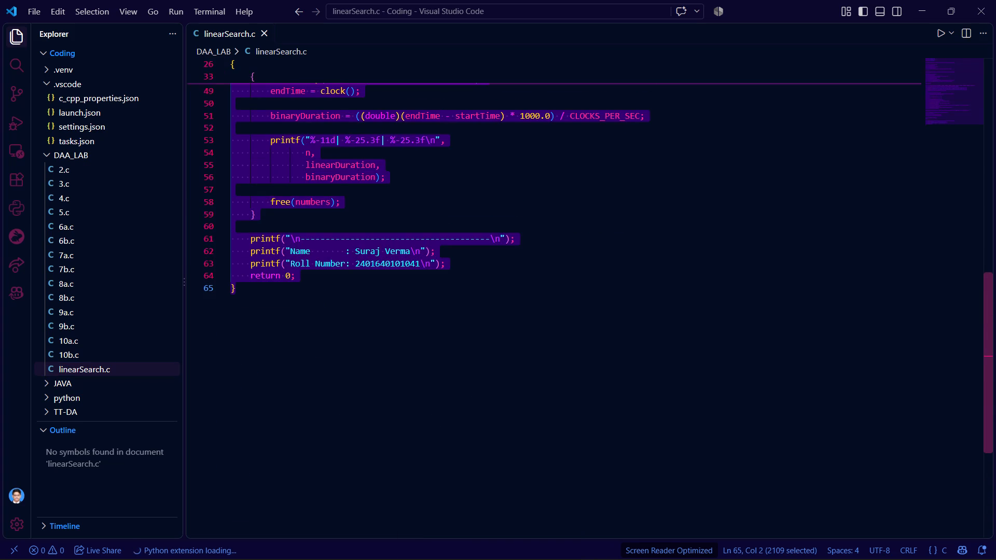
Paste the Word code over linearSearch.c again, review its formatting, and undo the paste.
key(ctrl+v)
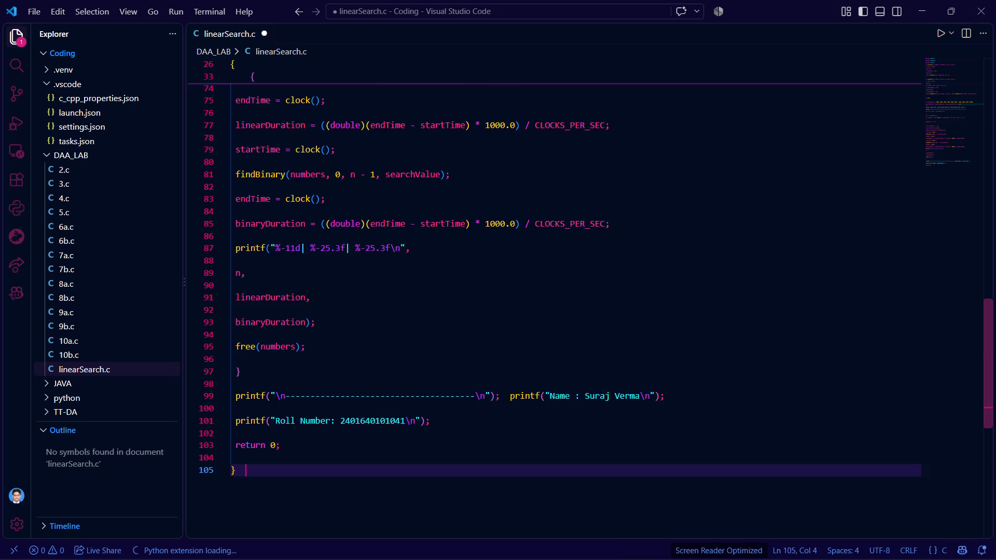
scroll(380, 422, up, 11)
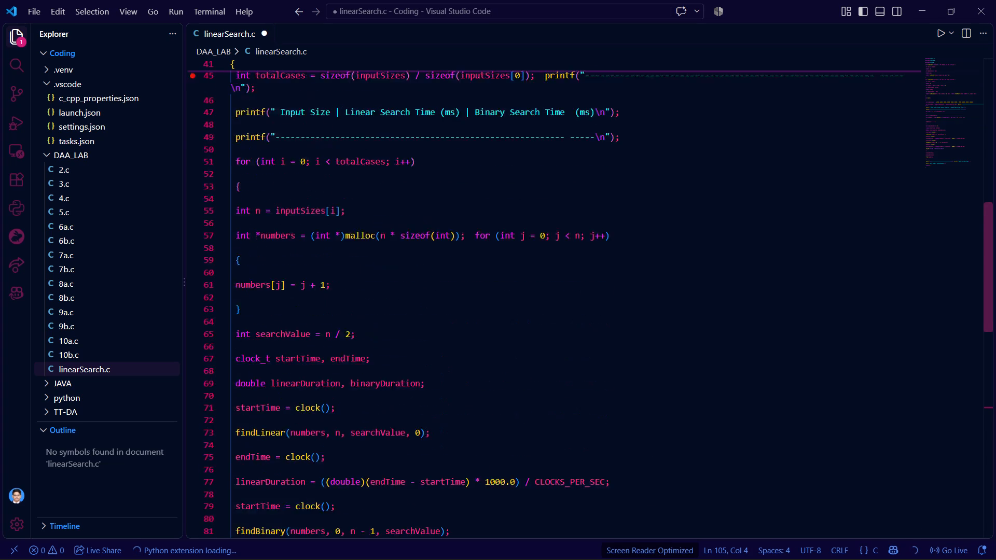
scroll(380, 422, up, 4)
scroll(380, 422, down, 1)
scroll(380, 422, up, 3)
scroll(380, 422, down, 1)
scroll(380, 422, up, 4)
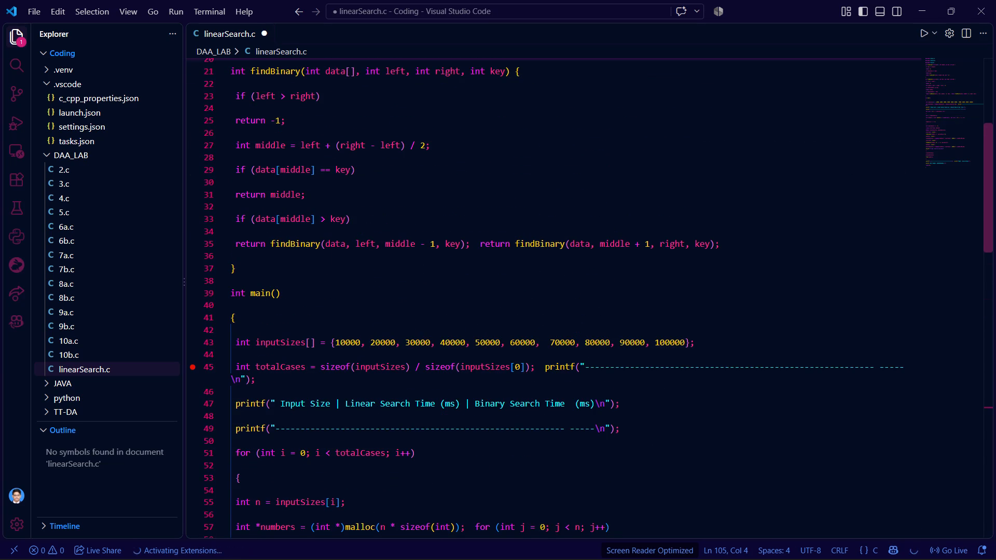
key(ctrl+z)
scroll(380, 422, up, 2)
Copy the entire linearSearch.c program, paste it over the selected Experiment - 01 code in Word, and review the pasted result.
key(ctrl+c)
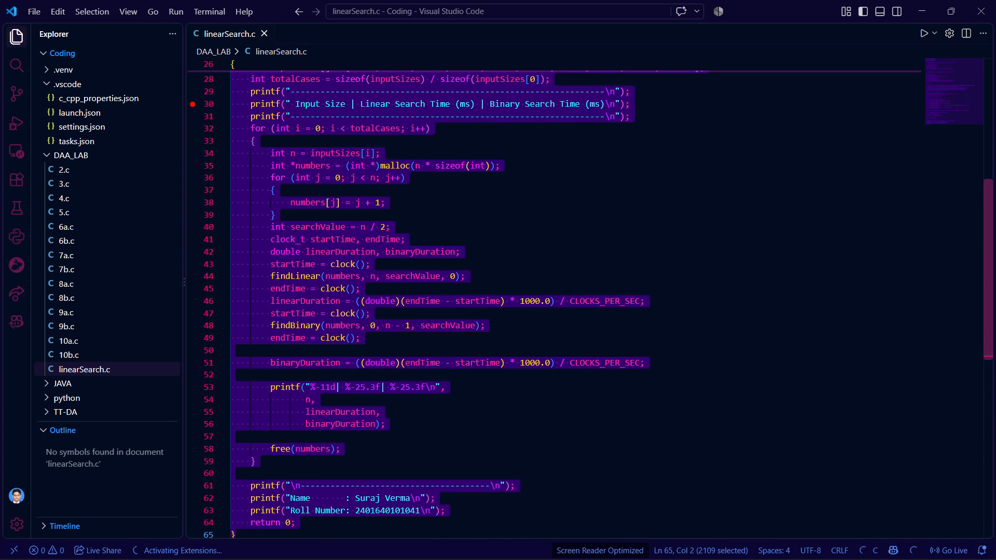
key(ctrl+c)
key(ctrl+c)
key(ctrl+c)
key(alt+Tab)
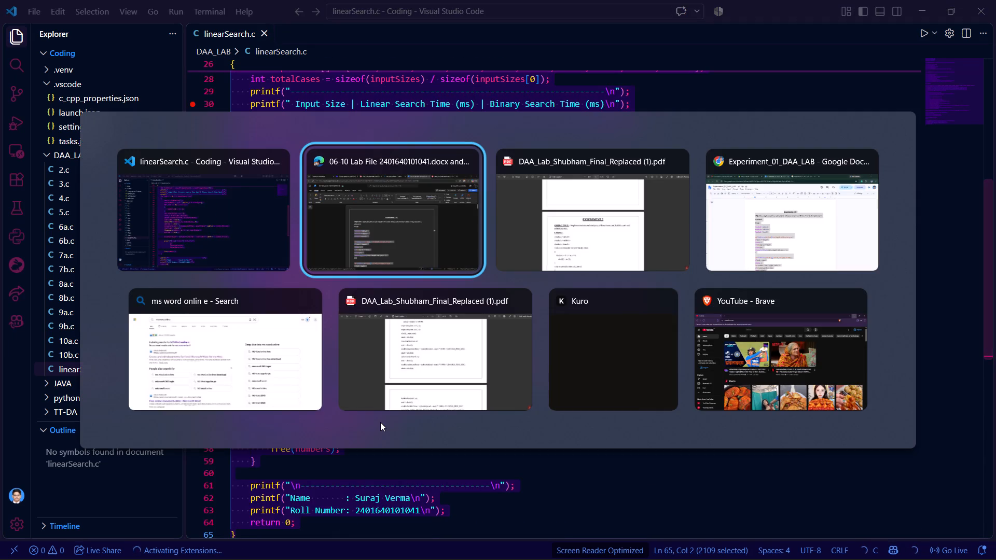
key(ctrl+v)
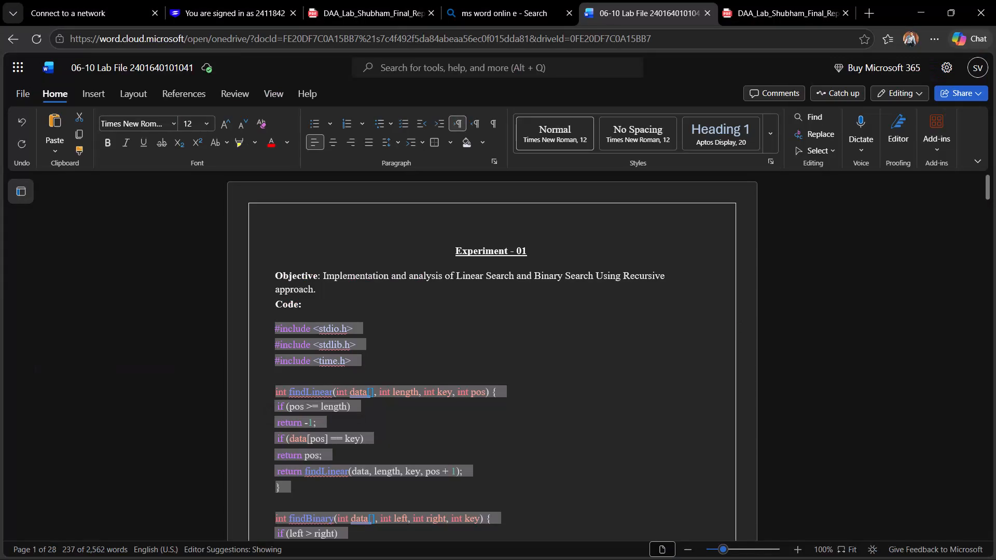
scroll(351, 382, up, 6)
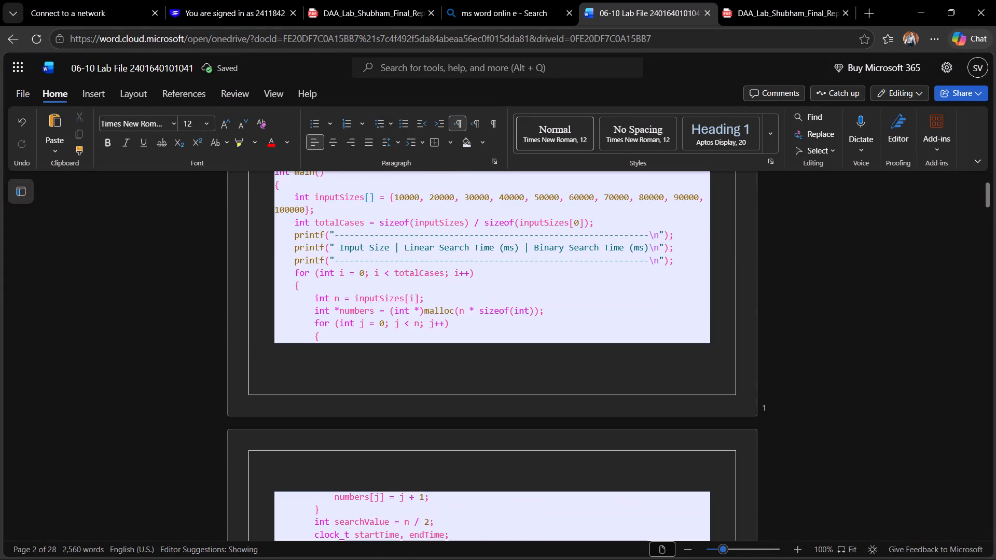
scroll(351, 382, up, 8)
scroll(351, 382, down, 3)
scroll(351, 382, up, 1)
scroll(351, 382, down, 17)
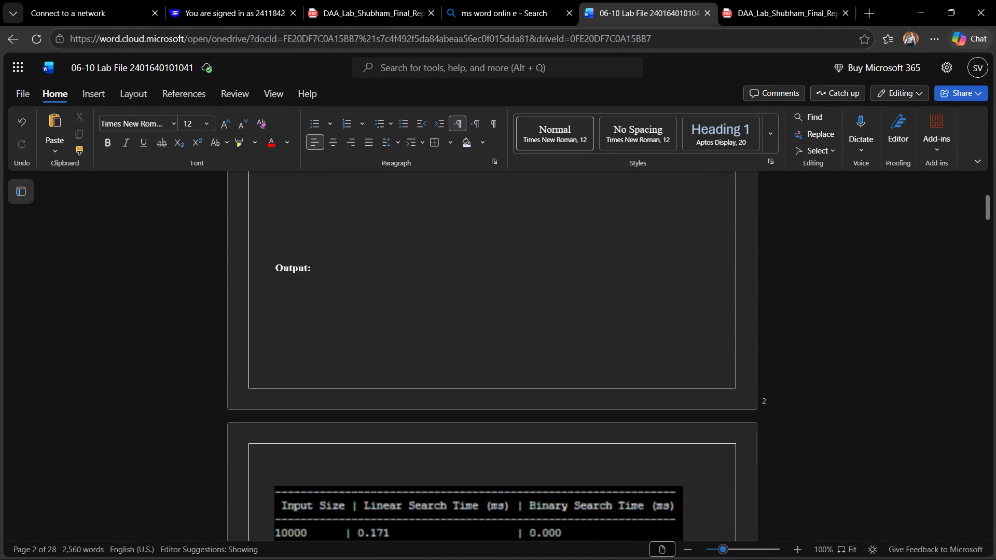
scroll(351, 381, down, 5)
Switch to Visual Studio Code, set the color theme to Light 2026, and close the Output panel.
key(alt+Tab)
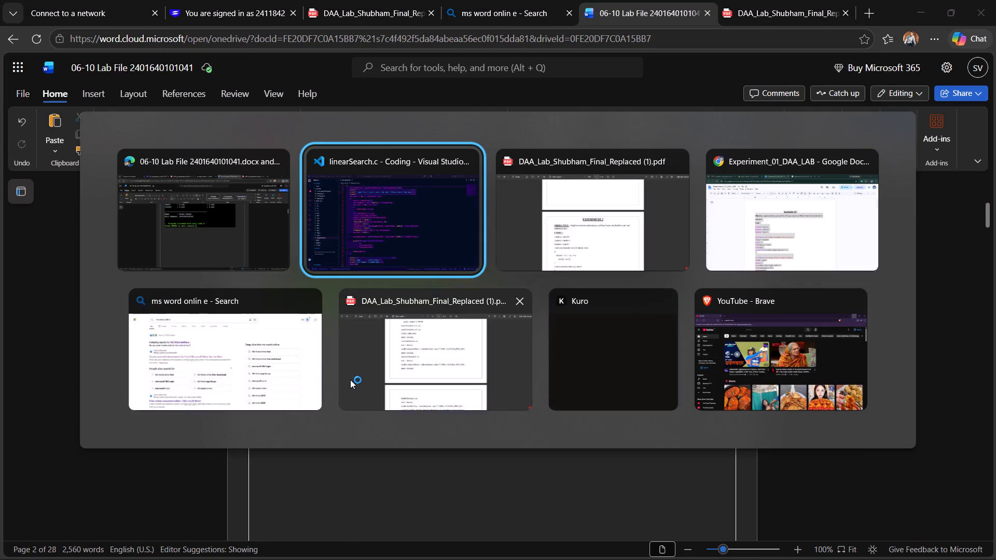
click(8, 489)
click(21, 534)
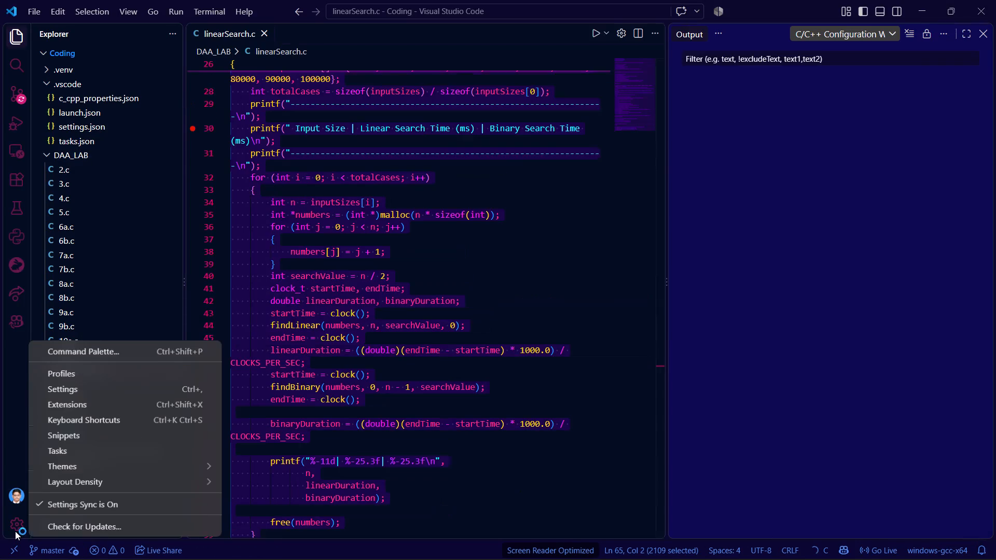
click(100, 469)
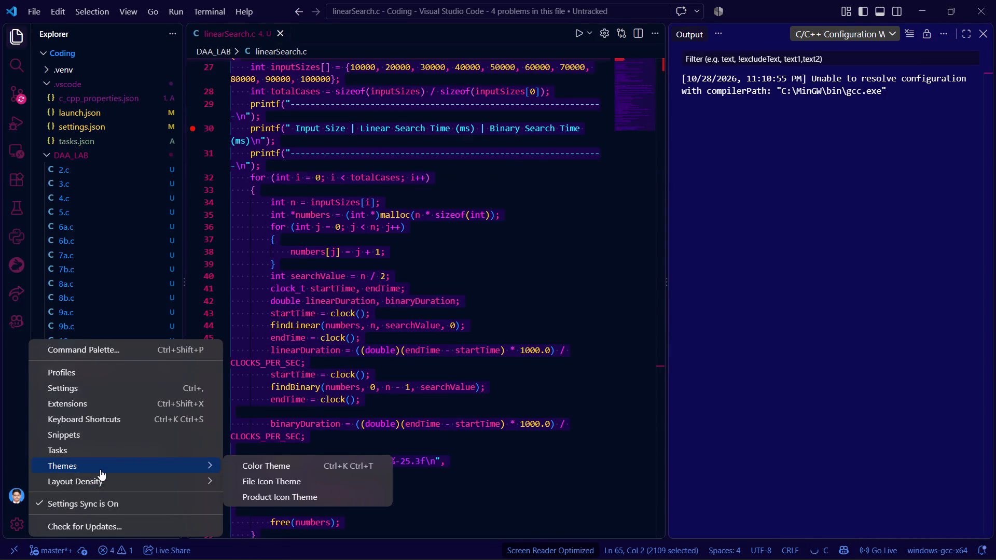
click(243, 467)
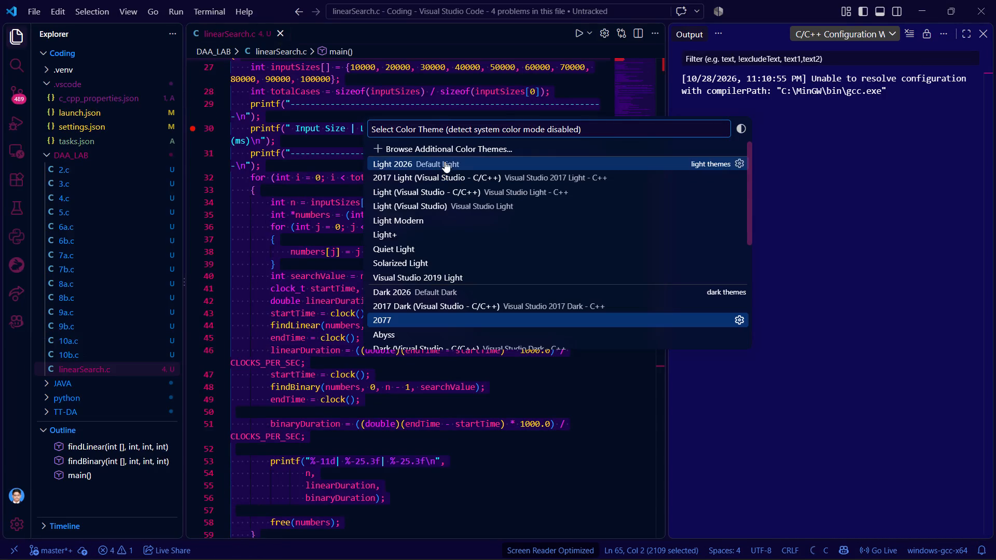
click(445, 161)
click(983, 33)
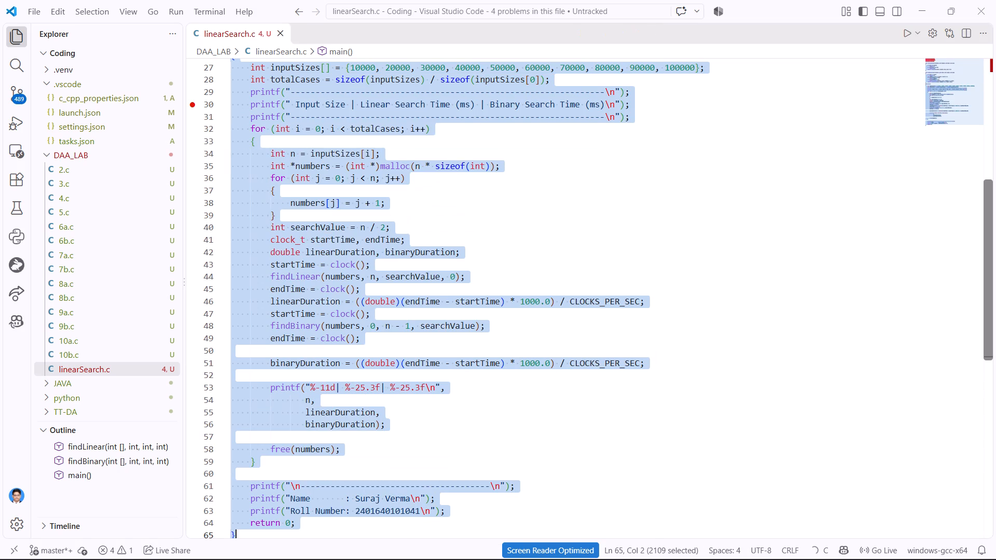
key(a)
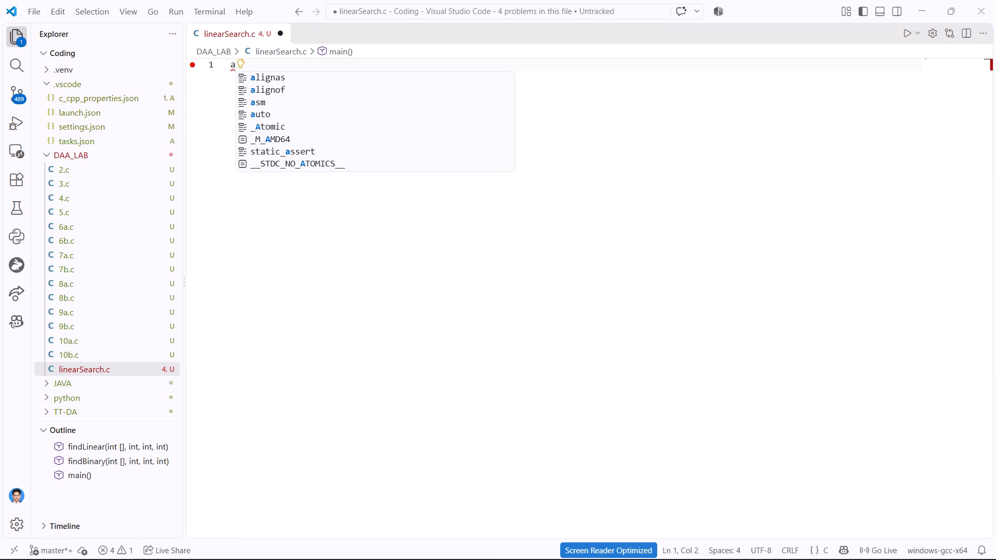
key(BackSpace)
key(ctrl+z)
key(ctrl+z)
Copy all of linearSearch.c in its light theme colors and replace the complete Experiment - 01 code in Word with it.
key(ctrl+a)
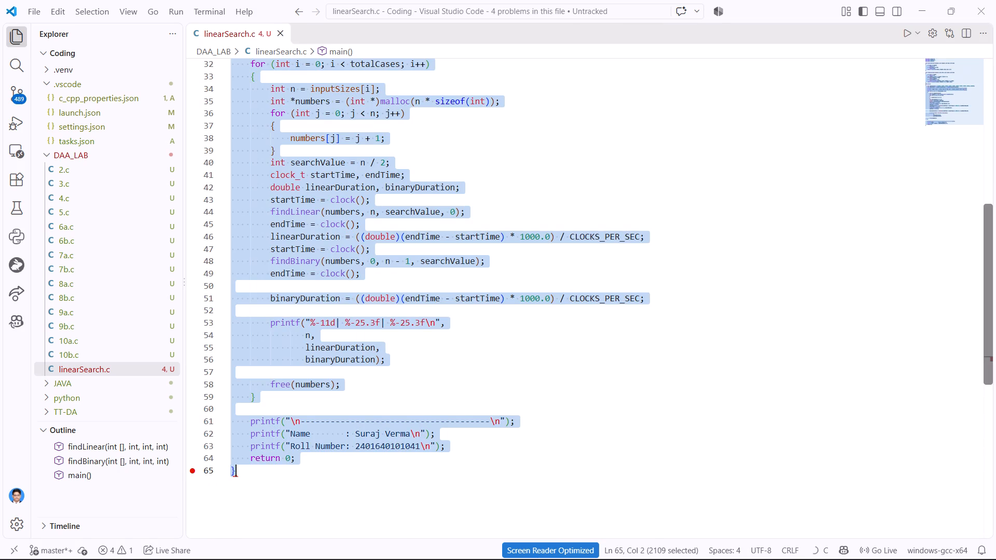
key(ctrl+c)
key(alt+Tab)
scroll(451, 342, up, 5)
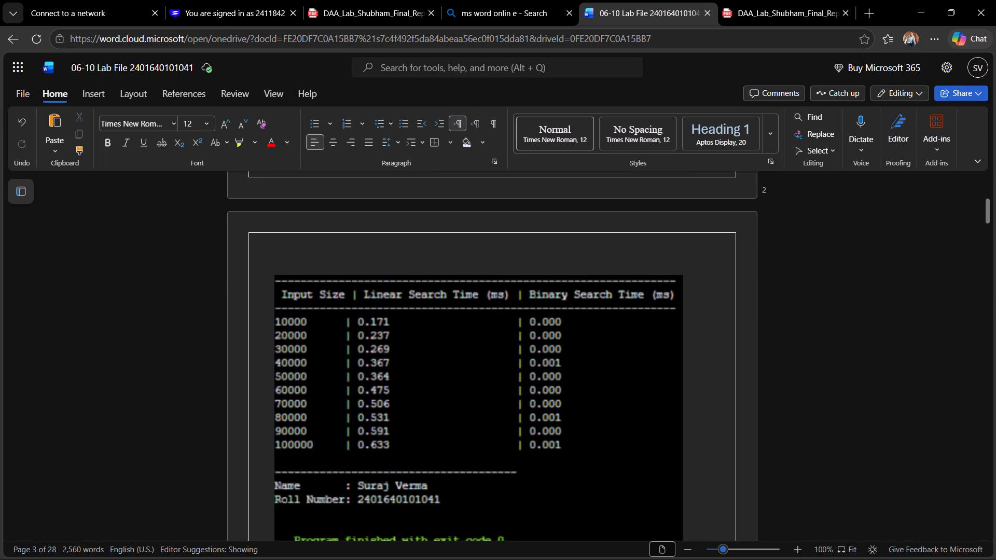
scroll(453, 353, up, 2)
scroll(453, 353, down, 1)
scroll(453, 353, up, 8)
scroll(446, 386, down, 3)
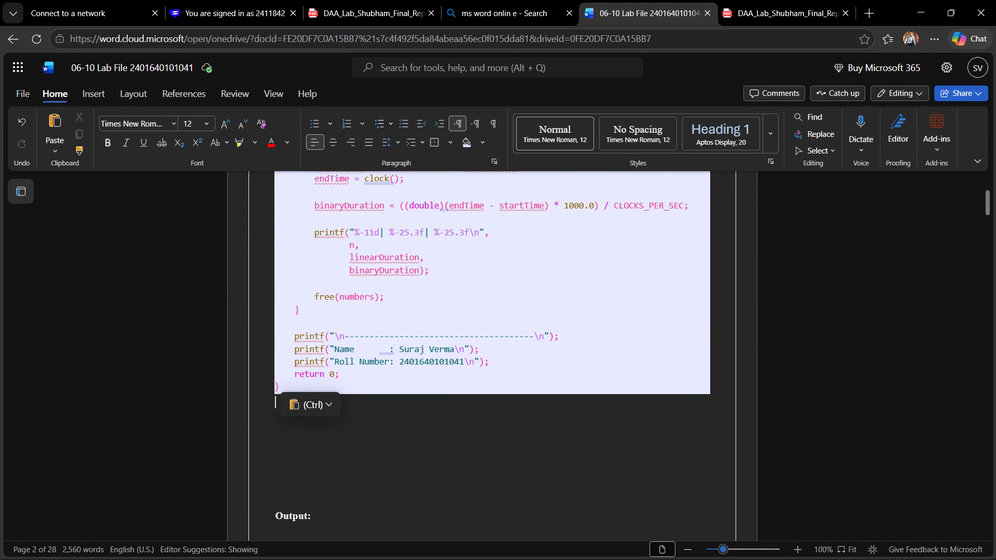
drag(323, 386, 306, 281)
scroll(300, 225, up, 5)
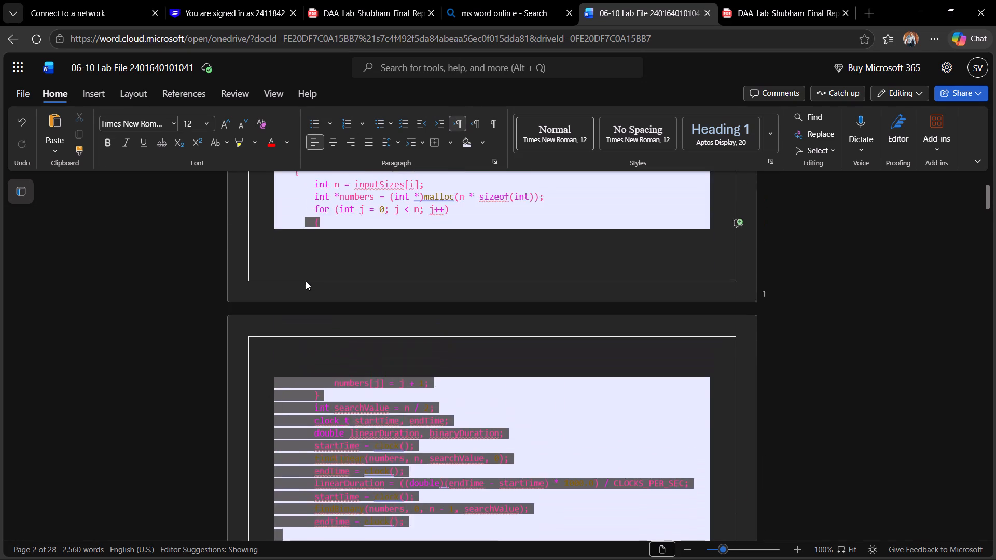
drag(306, 281, 276, 322)
scroll(305, 281, up, 9)
key(ctrl+v)
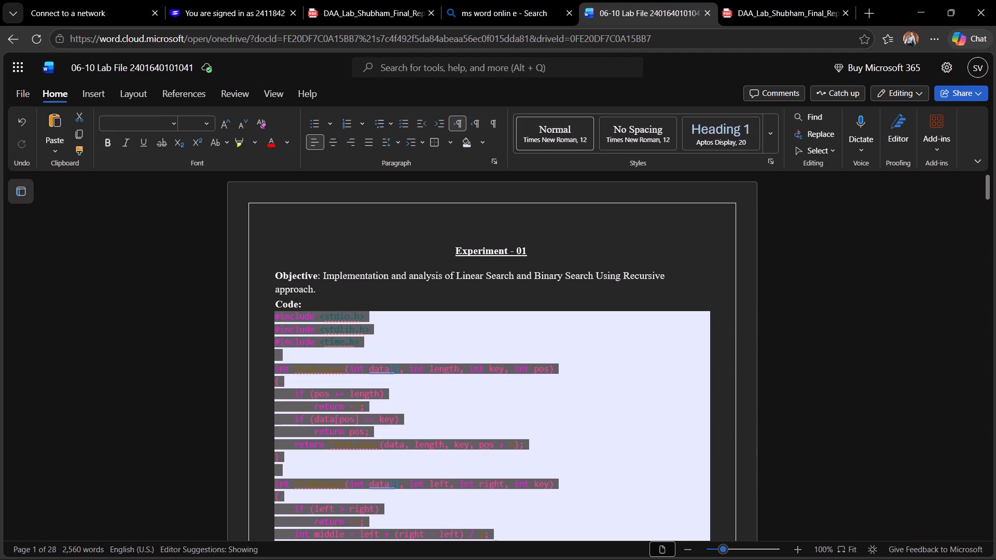
Delete the empty highlighted line after the code's final closing brace and insert six blank lines to push the Output heading down.
scroll(340, 399, down, 2)
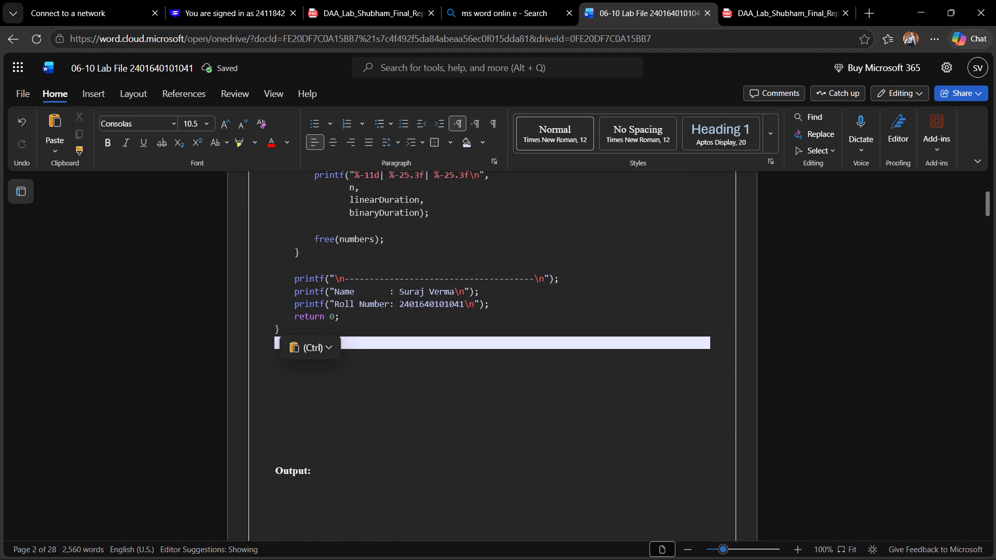
key(BackSpace)
scroll(329, 391, down, 1)
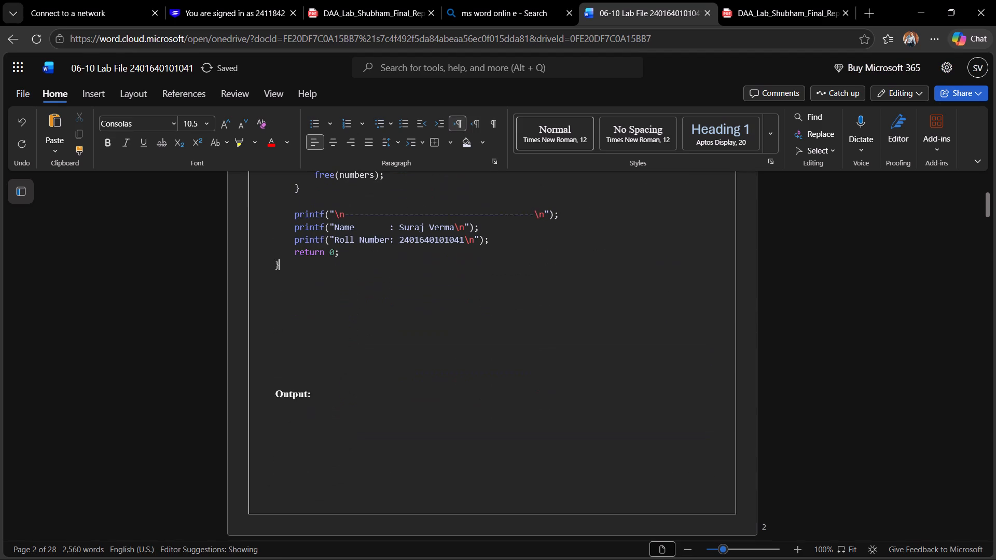
key(Return)
key(Return)
key(Return)
key(Return)
key(Return)
key(Return)
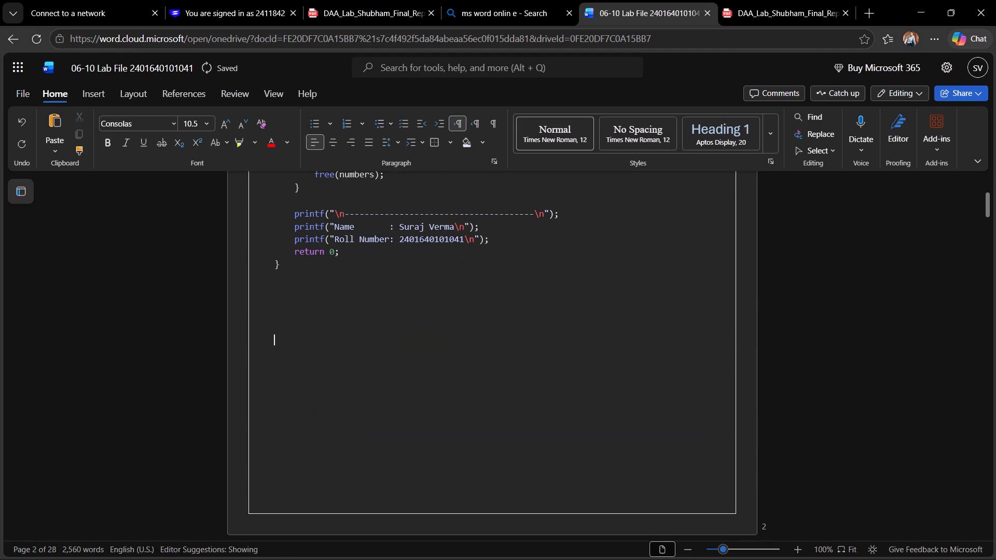
Examine the Experiment - 01 code formatting and the placement of its output across the pages.
scroll(278, 397, down, 14)
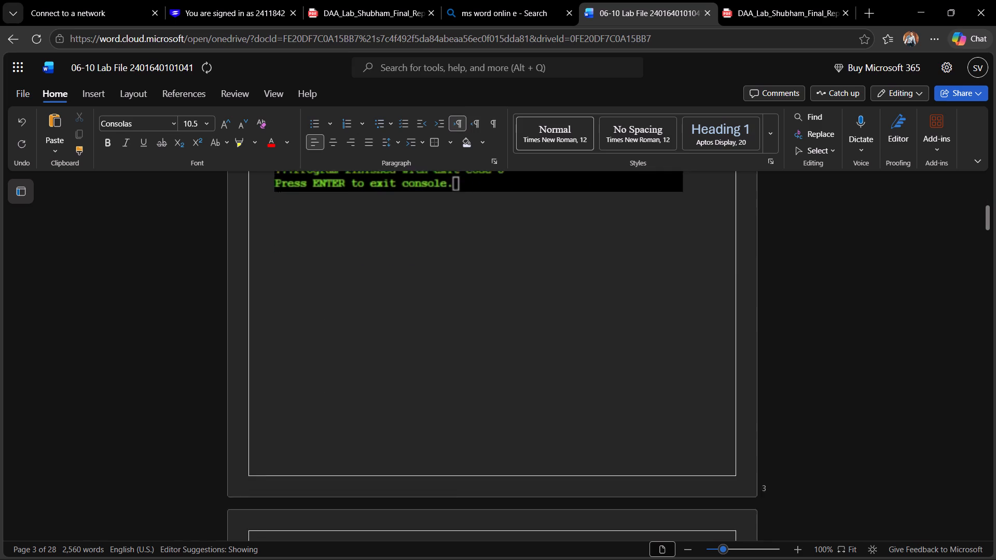
scroll(315, 398, down, 2)
scroll(377, 373, up, 7)
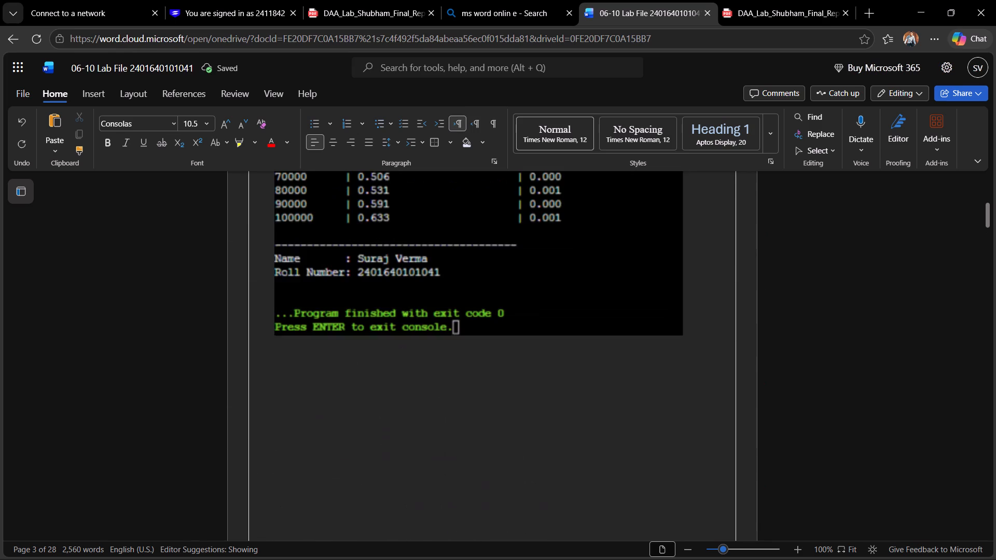
scroll(377, 374, up, 1)
scroll(377, 374, down, 1)
scroll(377, 374, up, 4)
scroll(377, 374, down, 1)
scroll(377, 374, up, 19)
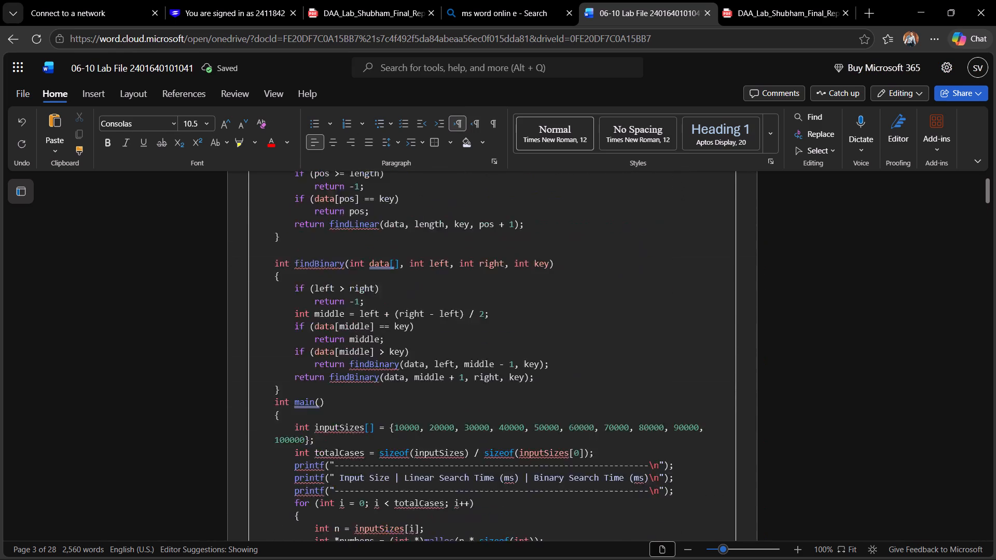
scroll(377, 374, up, 2)
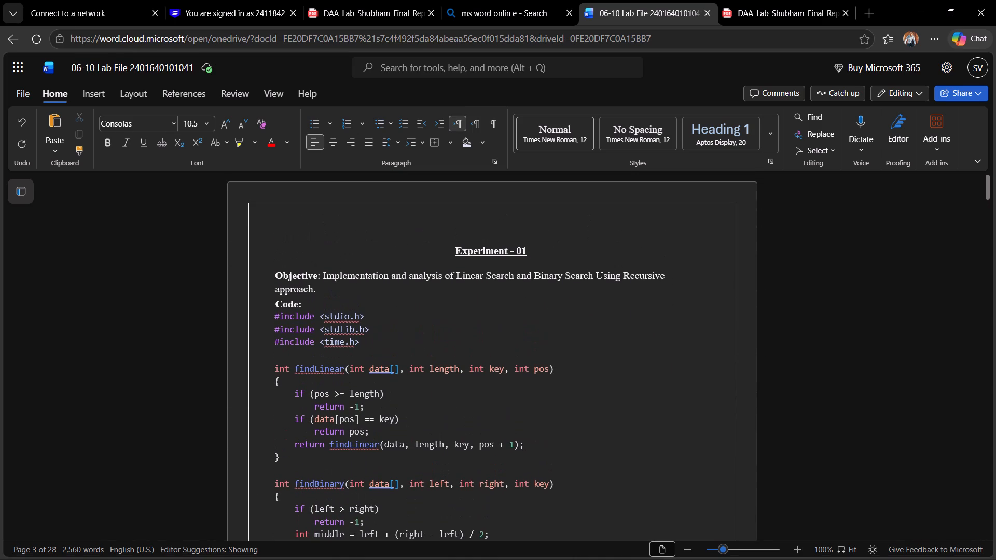
Switch to Chrome, go to the Google Drive search results, and close both Experiment_01_DAA_LAB document tabs.
click(644, 545)
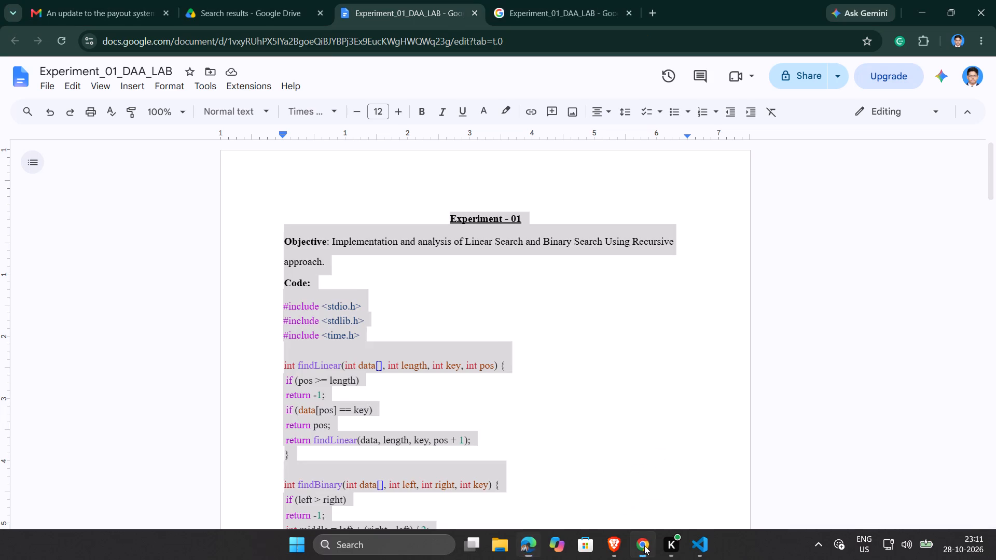
click(288, 0)
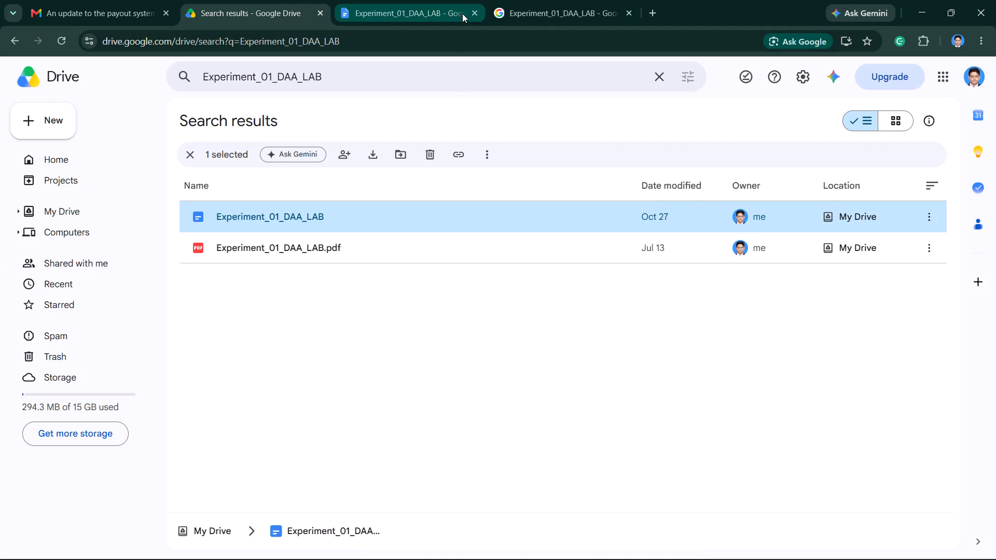
click(471, 11)
click(473, 11)
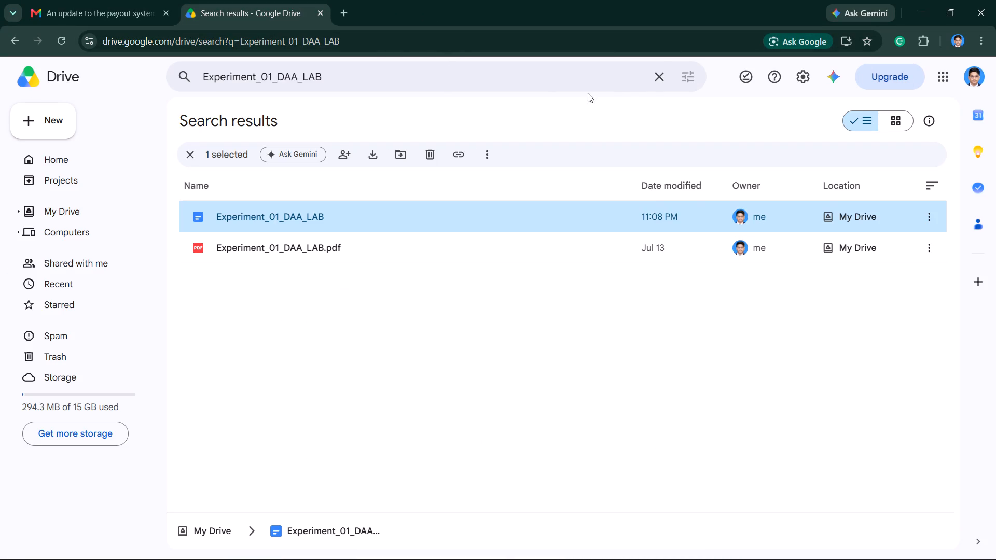
Search Drive by the opening digits of the roll number and open the Google Docs document ending in _02.
click(656, 75)
text(2401)
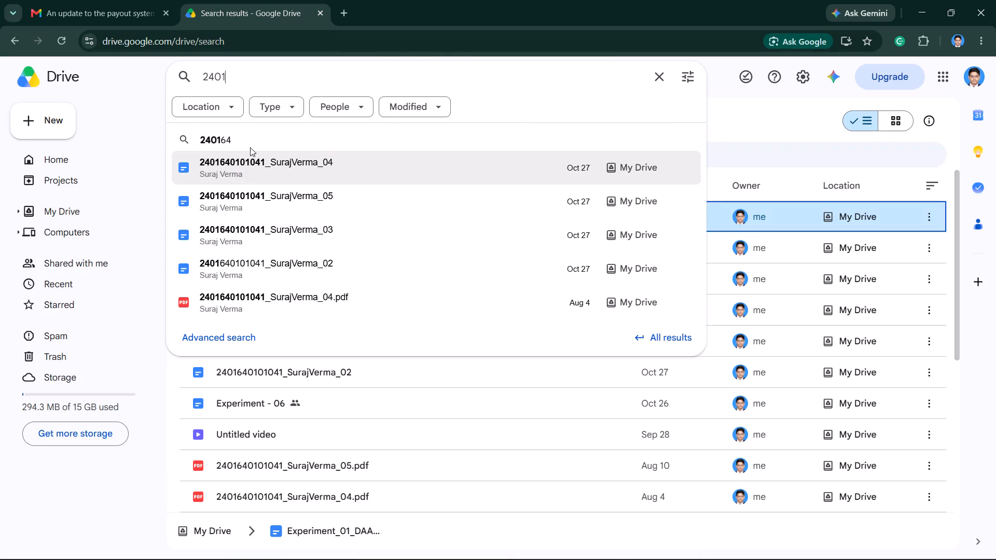
click(253, 144)
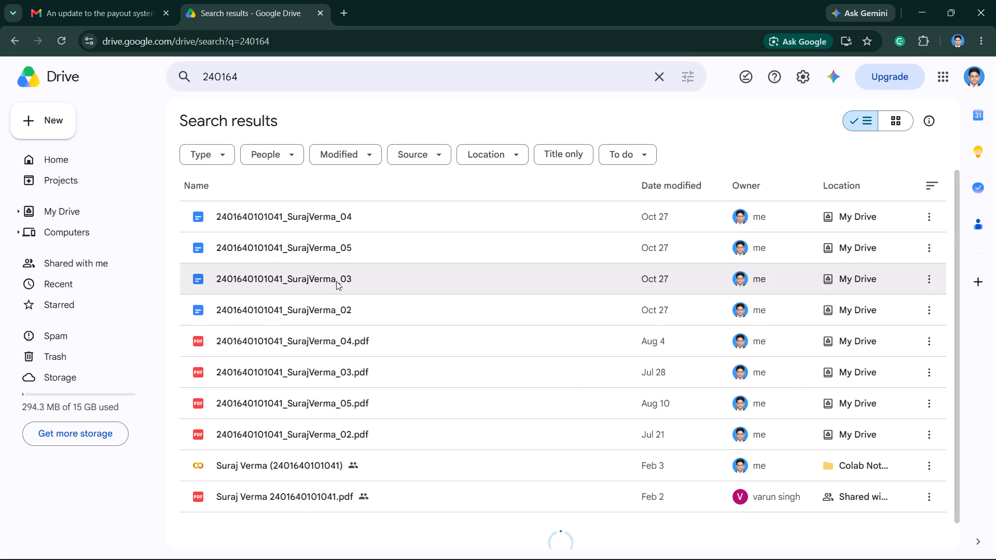
double_click(336, 318)
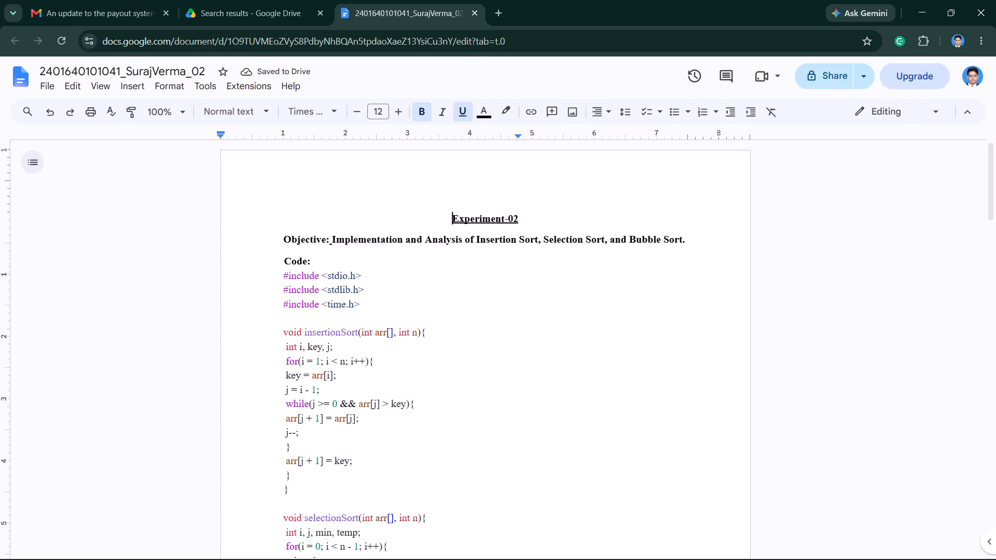
Set the whole Experiment-02 document to Times New Roman and copy all of its content.
key(ctrl+a)
click(329, 115)
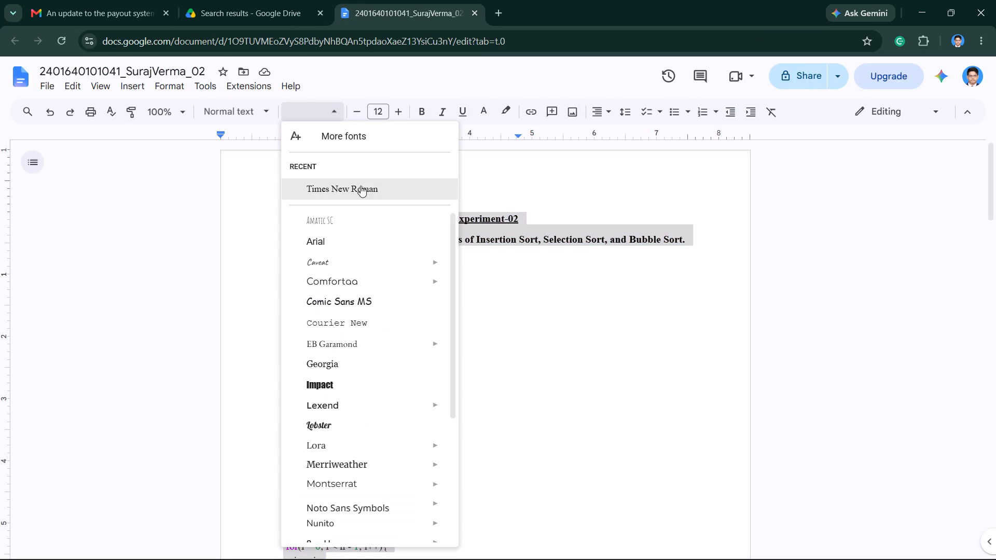
click(362, 186)
click(426, 280)
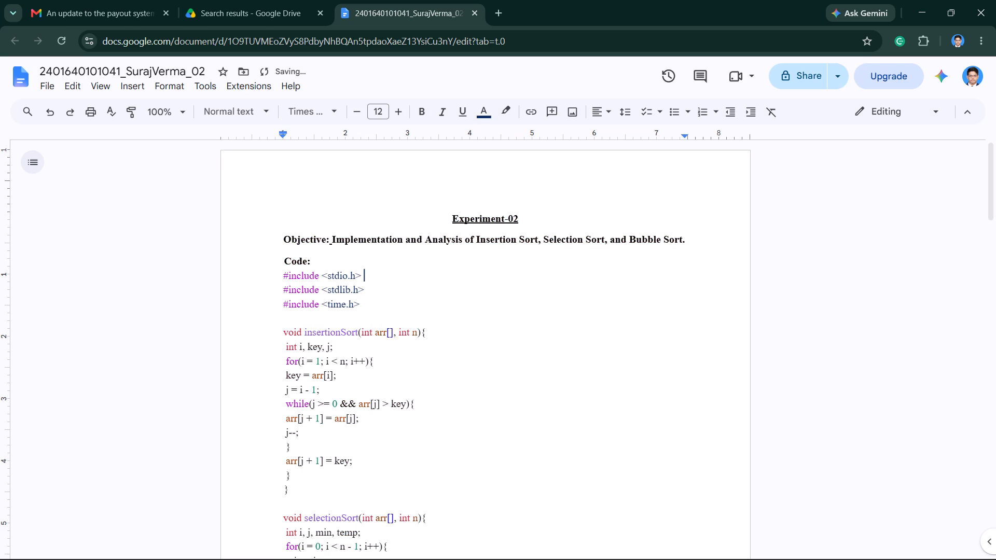
key(ctrl+a)
key(ctrl+c)
key(ctrl+c)
key(ctrl+c)
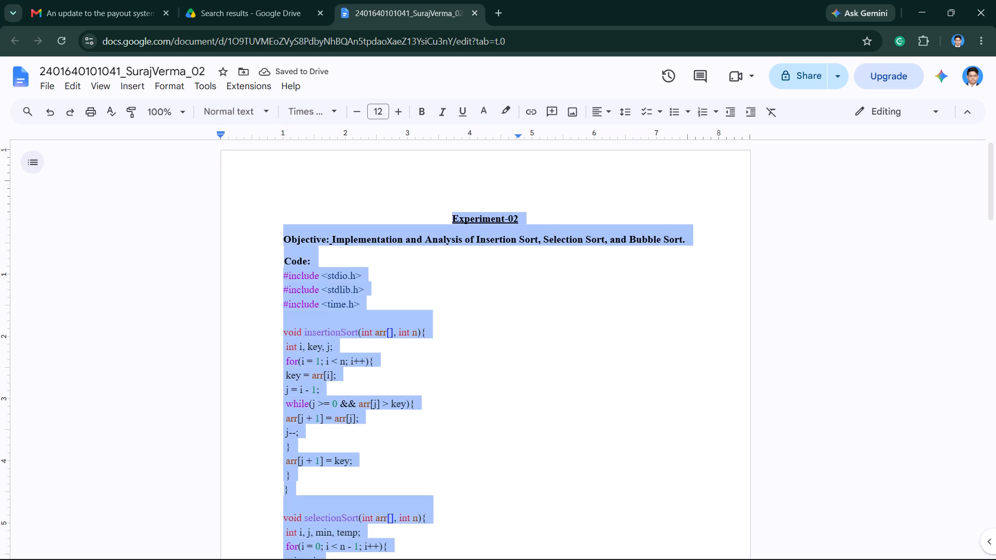
Switch to Word in Edge, add a blank left-aligned line above the Experiment - 06 heading, and paste the copied Experiment-02 content there.
key(alt+Tab)
scroll(426, 280, down, 10)
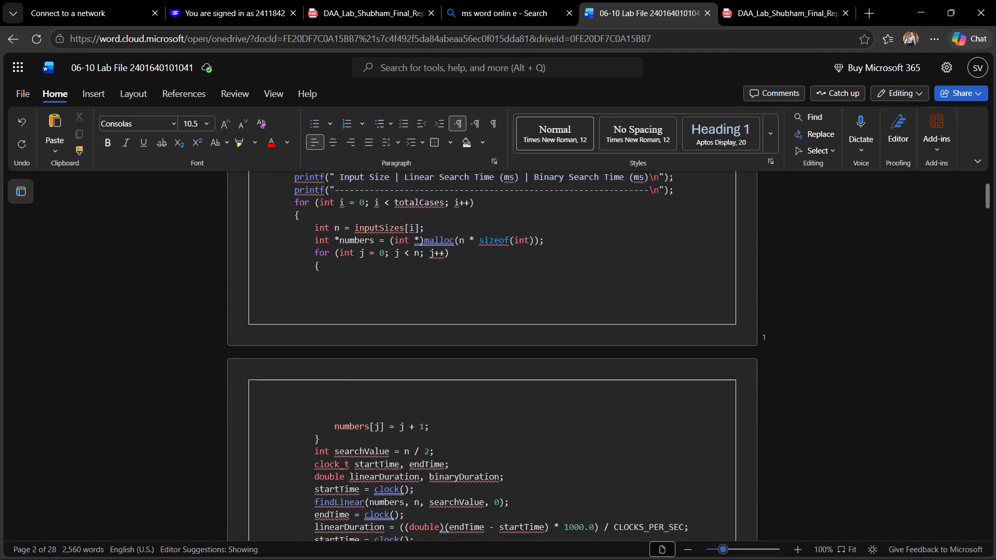
scroll(426, 280, down, 13)
scroll(426, 280, up, 1)
scroll(426, 280, down, 9)
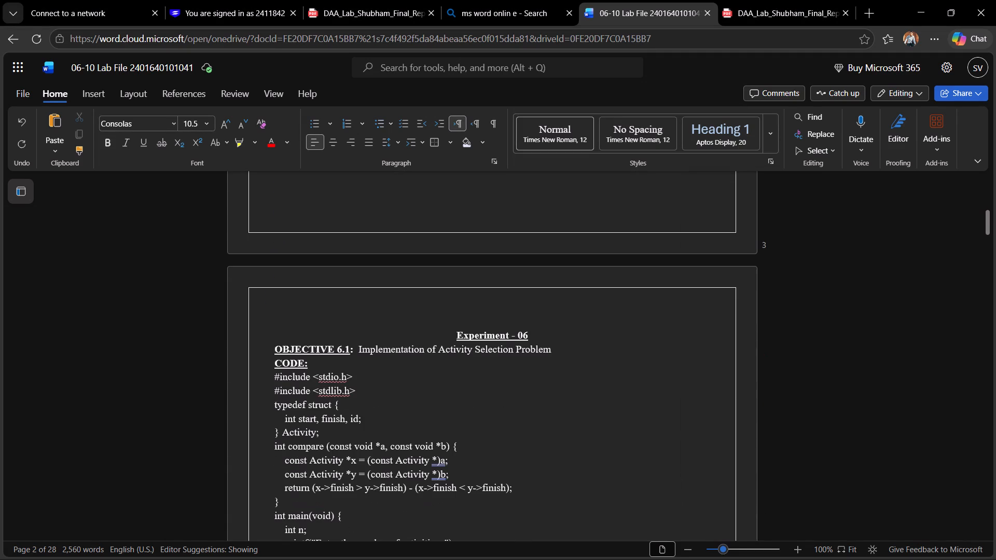
click(458, 326)
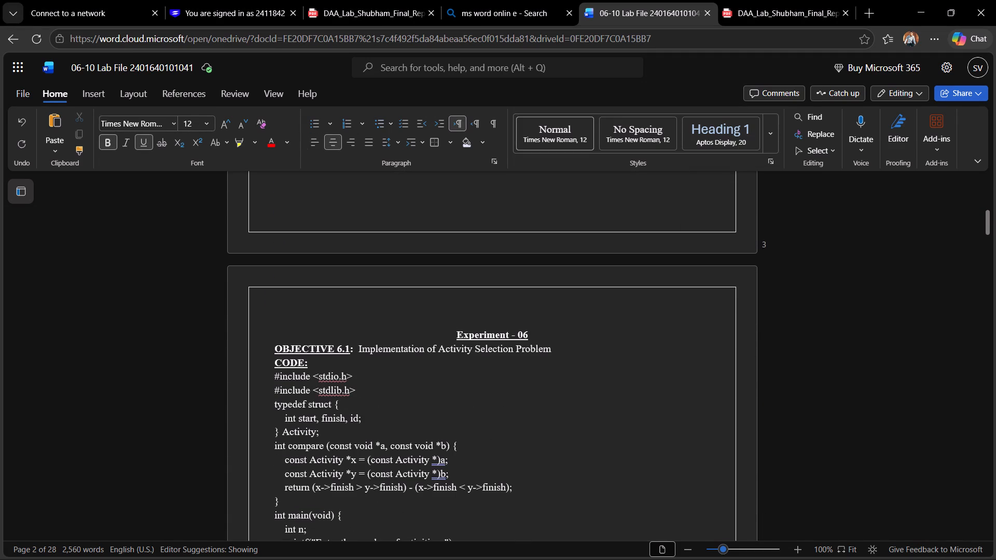
key(Return)
key(BackSpace)
key(Return)
key(Up)
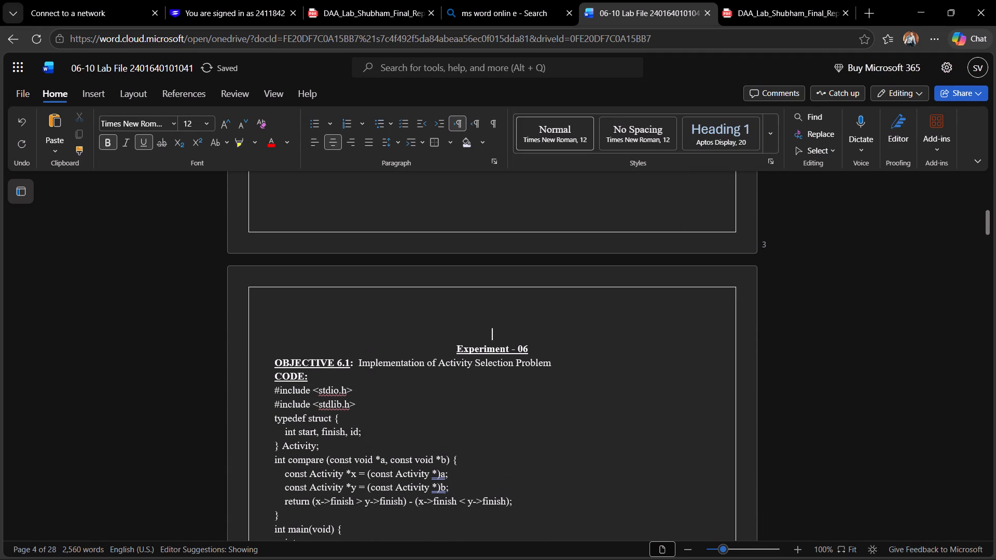
key(BackSpace)
key(Return)
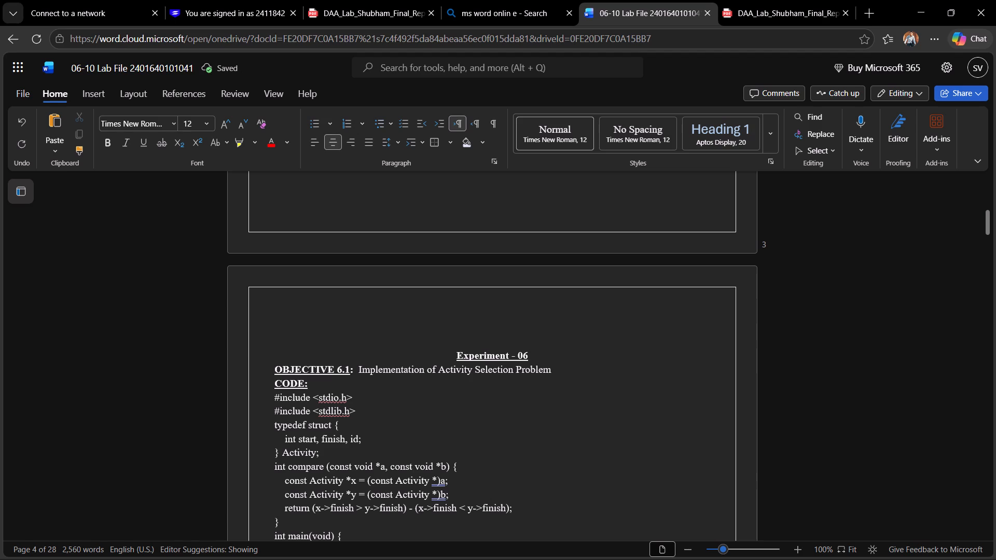
click(314, 145)
key(ctrl+v)
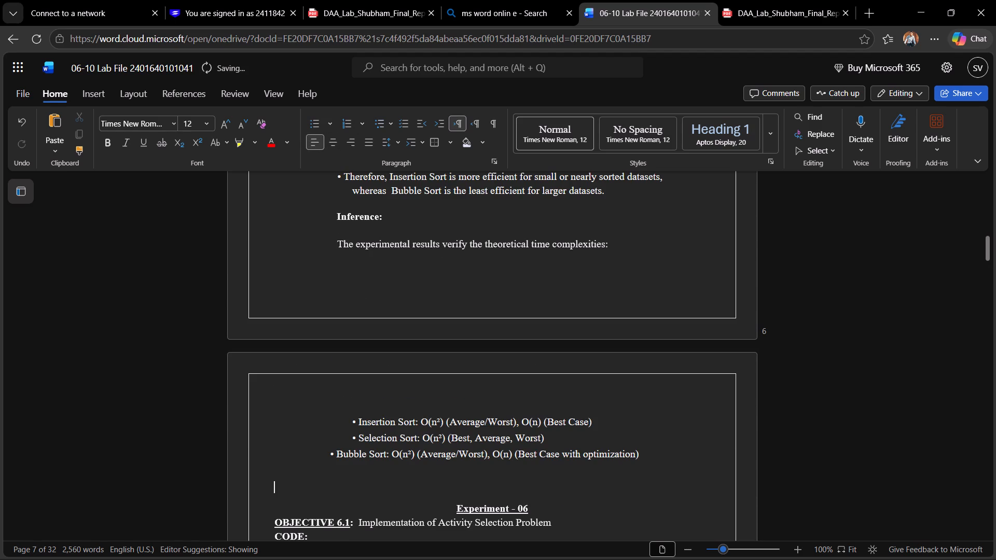
Delete the Conclusion and Inference sections that follow the output screenshot in the pasted Experiment-02.
scroll(456, 468, up, 1)
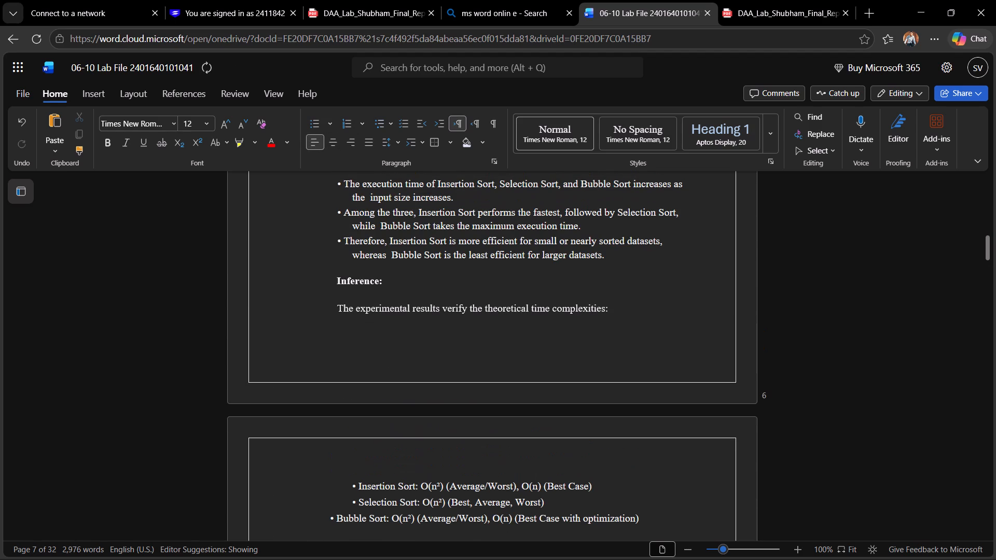
scroll(362, 527, down, 1)
drag(343, 484, 334, 413)
scroll(336, 416, up, 3)
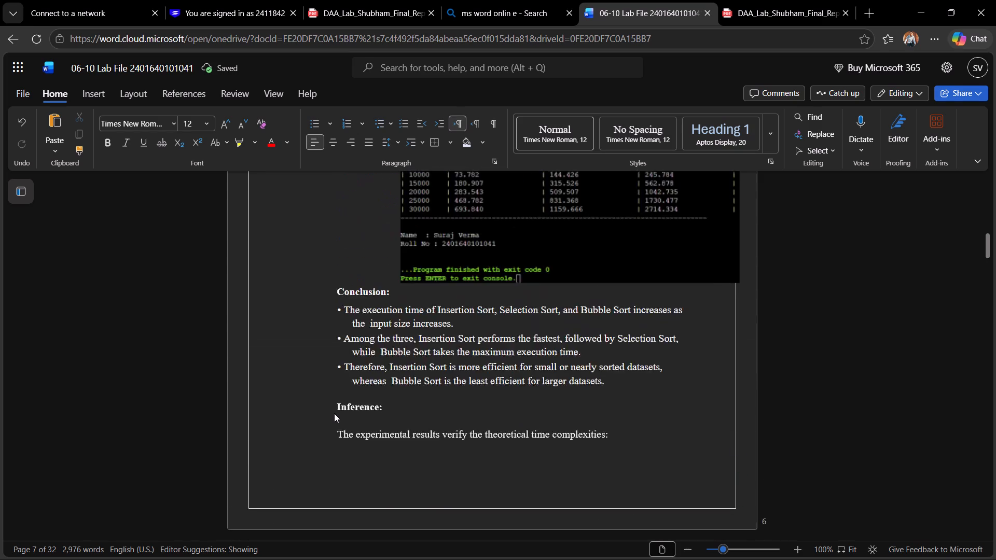
scroll(334, 413, up, 2)
drag(334, 413, 327, 430)
key(BackSpace)
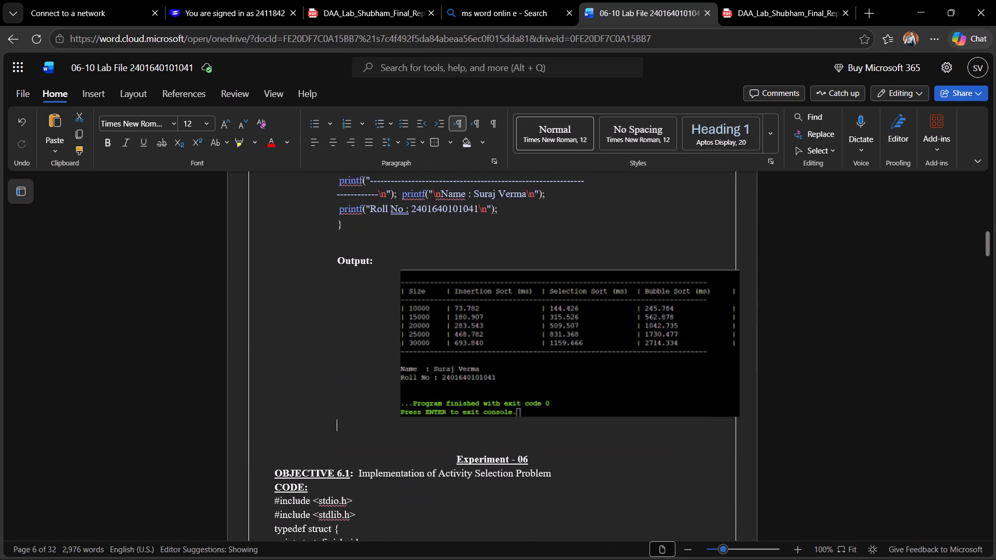
Insert ten blank lines below the Experiment-02 output screenshot to push the Experiment - 06 heading down.
scroll(327, 430, up, 2)
scroll(327, 431, down, 4)
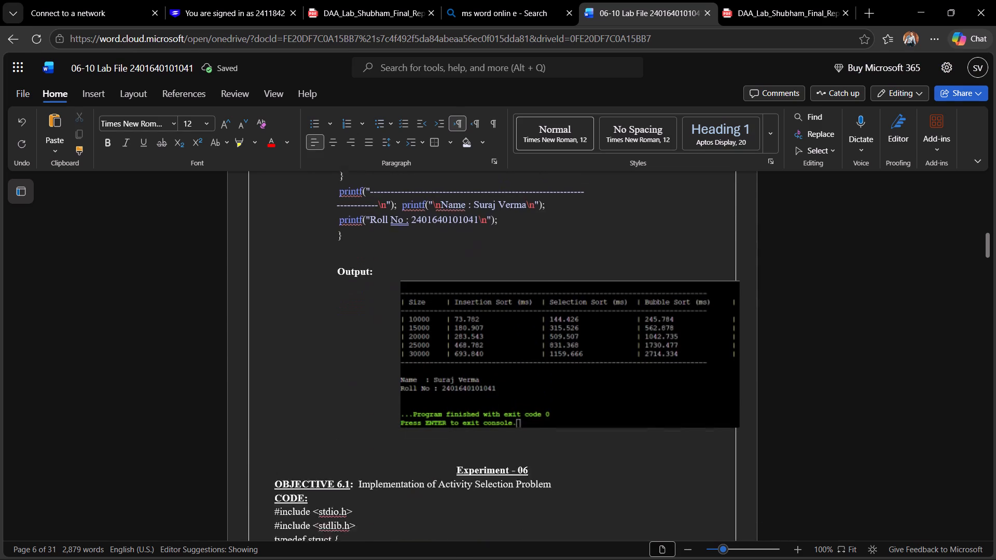
key(Return)
key(Return)
key(Return)
key(Return)
key(Return)
key(Return)
key(Return)
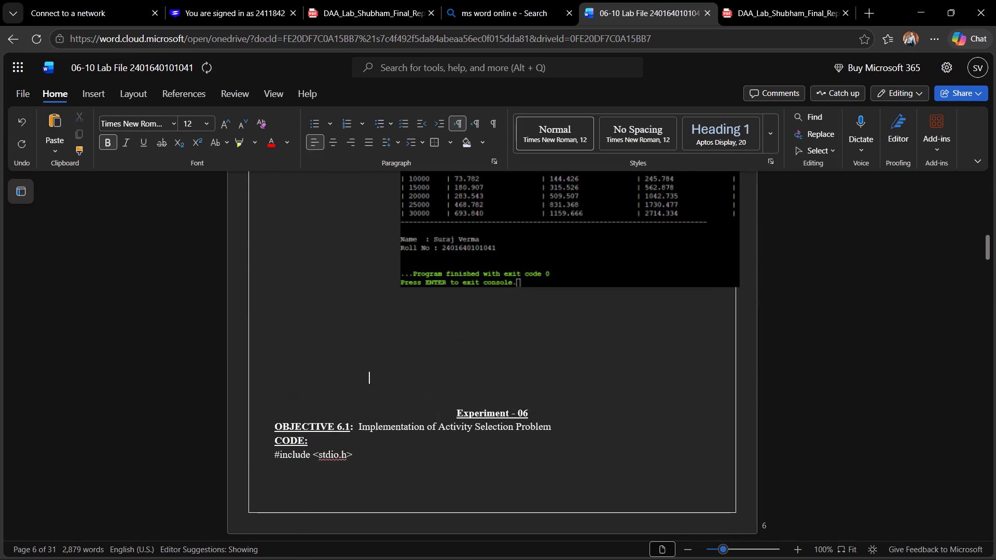
key(Return)
key(Return)
key(Return)
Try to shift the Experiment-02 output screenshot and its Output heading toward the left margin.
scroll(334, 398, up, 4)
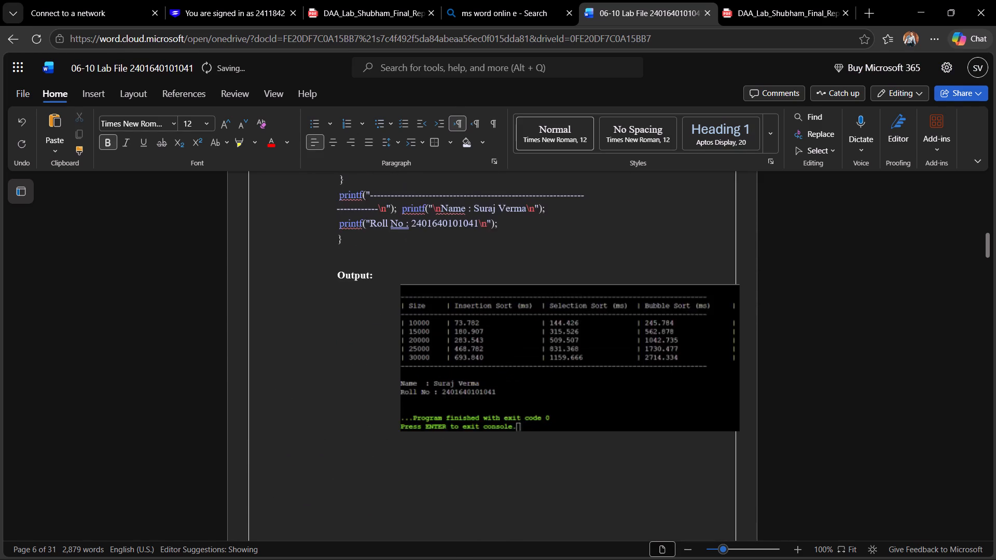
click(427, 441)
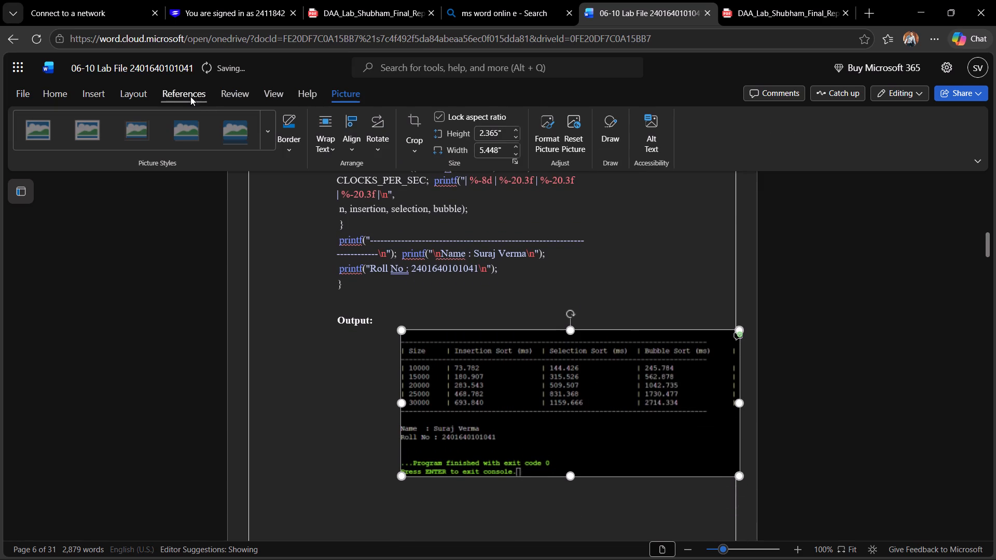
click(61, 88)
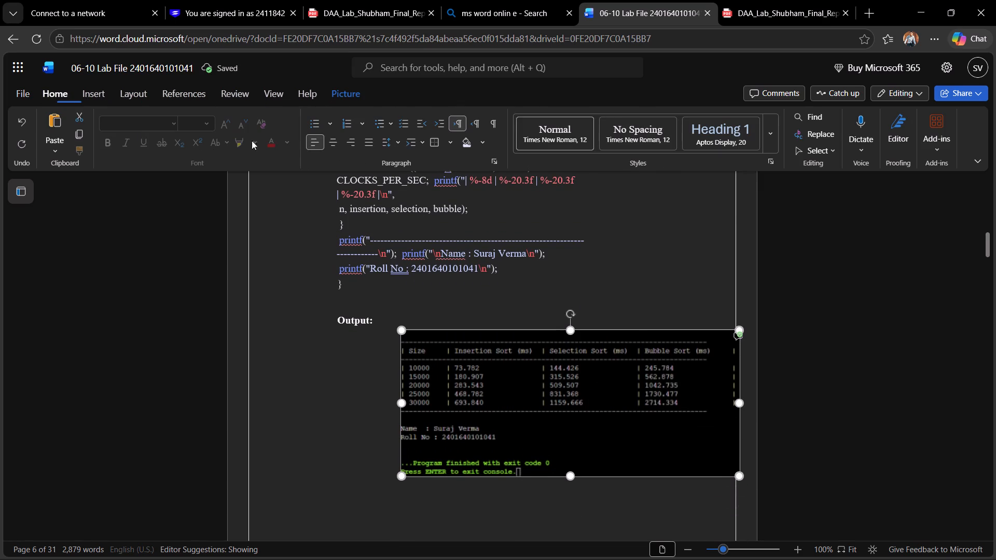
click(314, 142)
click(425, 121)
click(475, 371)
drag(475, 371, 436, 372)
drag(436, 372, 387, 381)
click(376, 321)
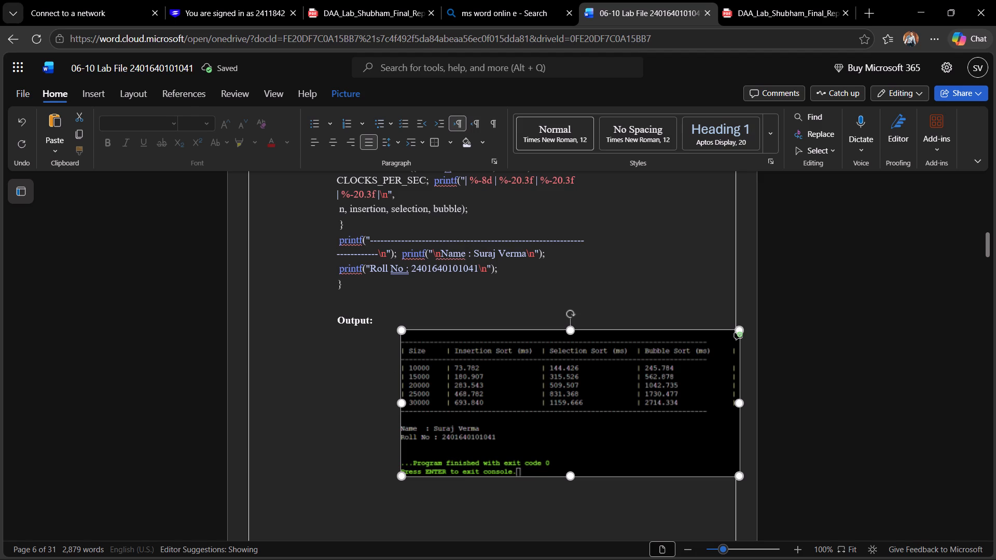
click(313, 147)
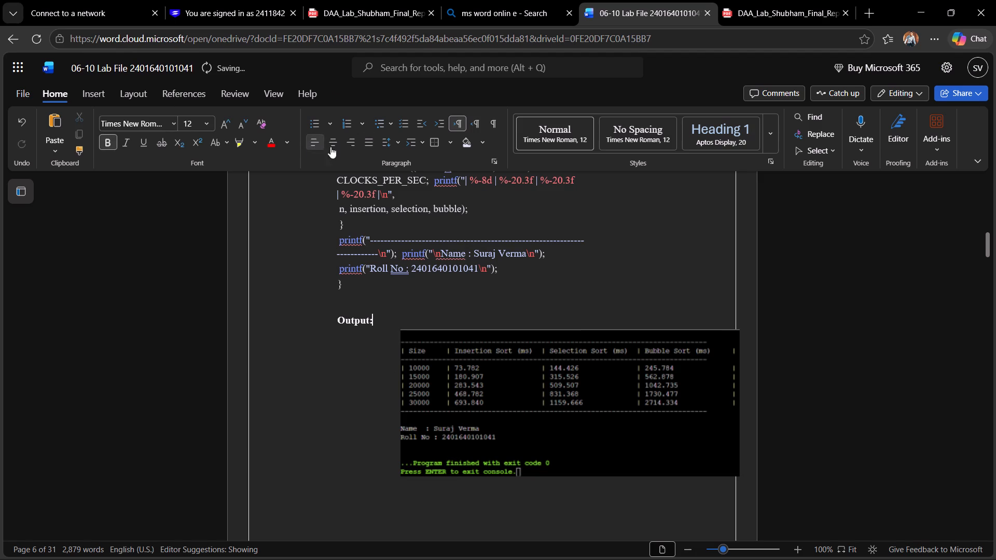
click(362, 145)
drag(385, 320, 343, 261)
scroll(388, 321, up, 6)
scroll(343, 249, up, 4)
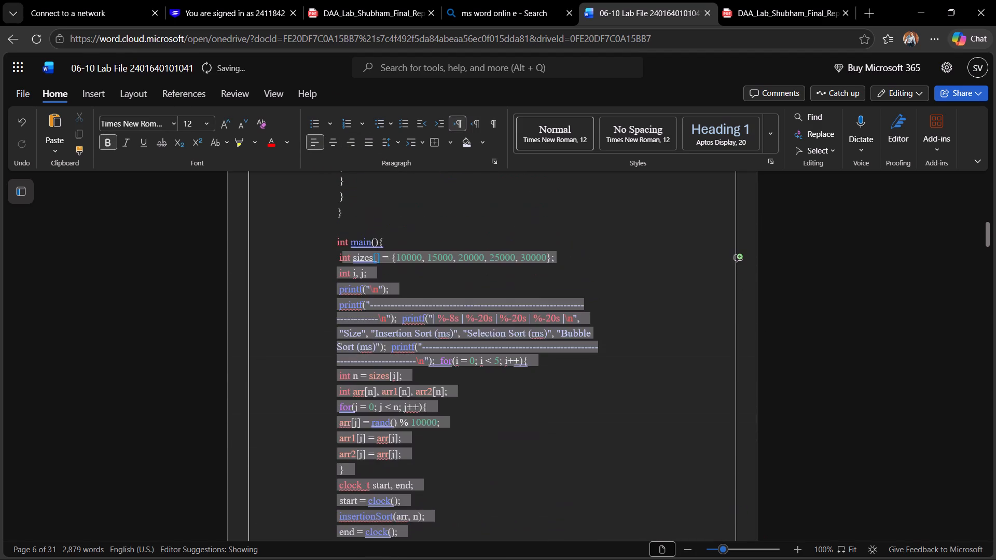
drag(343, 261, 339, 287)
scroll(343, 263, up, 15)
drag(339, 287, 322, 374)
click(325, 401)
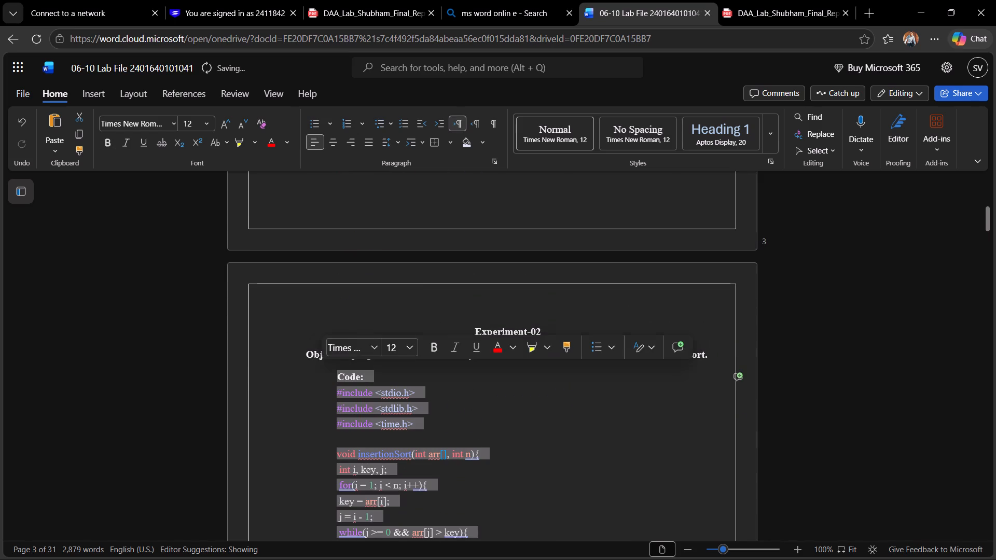
Center the Experiment-02 heading on the page, clearing its extra indent.
drag(466, 331, 541, 334)
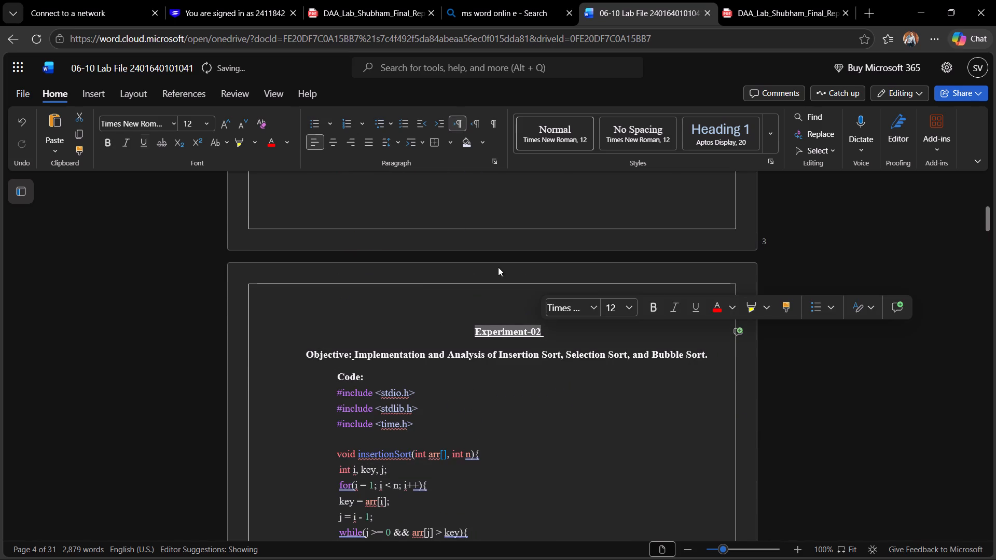
click(337, 141)
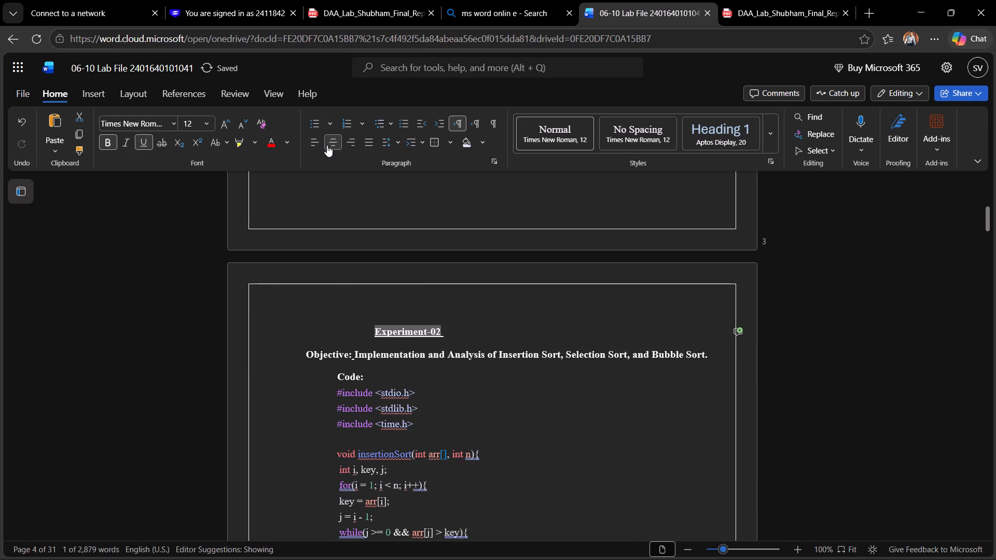
click(314, 142)
click(330, 139)
click(367, 315)
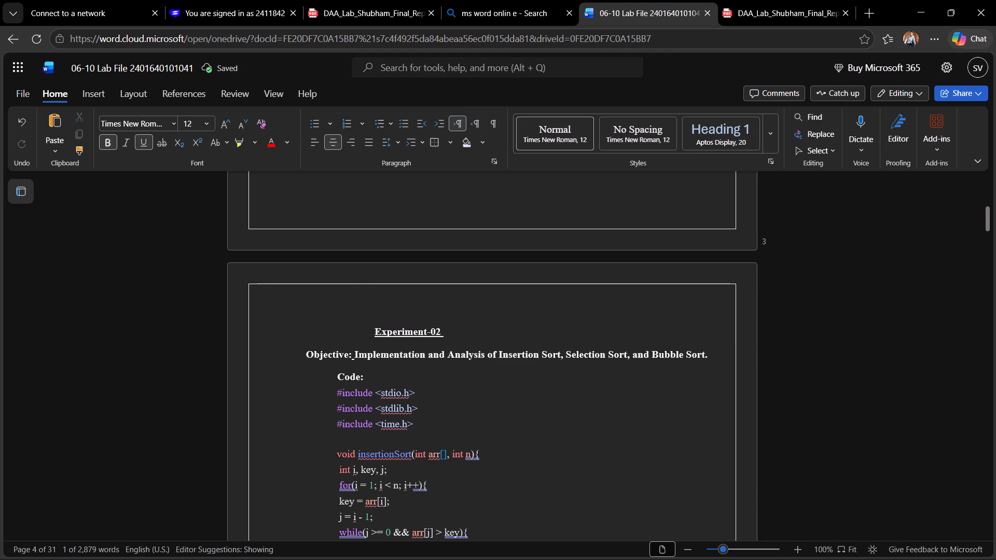
key(BackSpace)
key(Return)
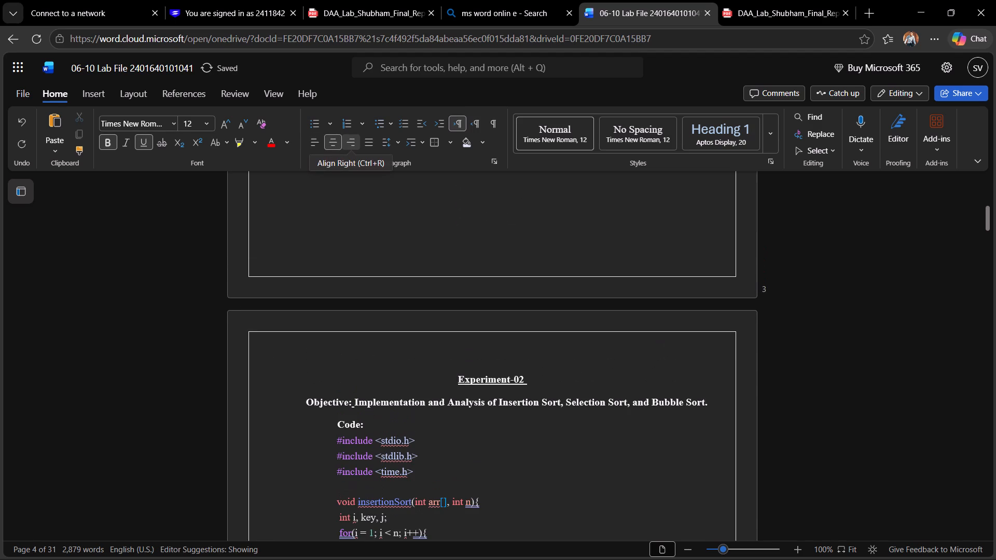
Left-align the Objective line of Experiment-02.
click(305, 408)
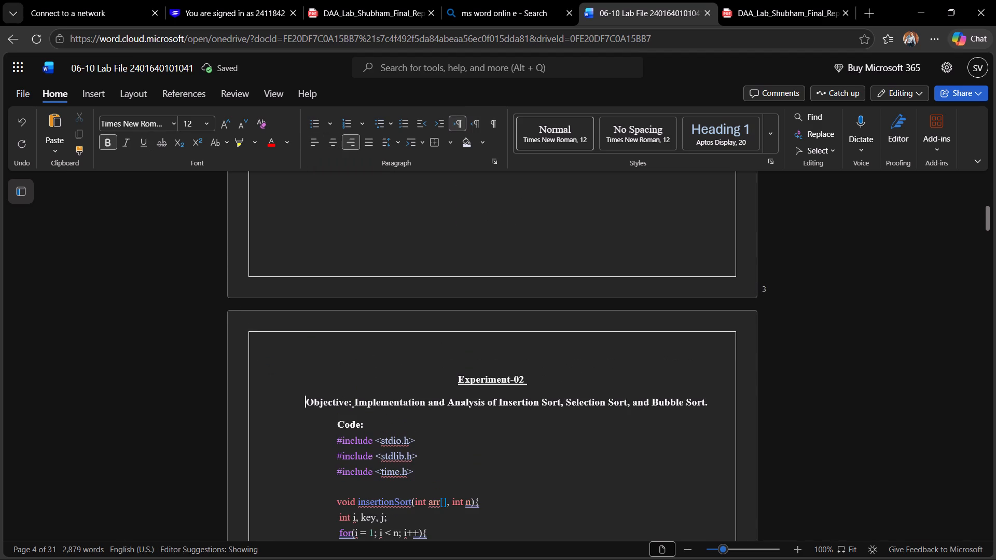
click(319, 141)
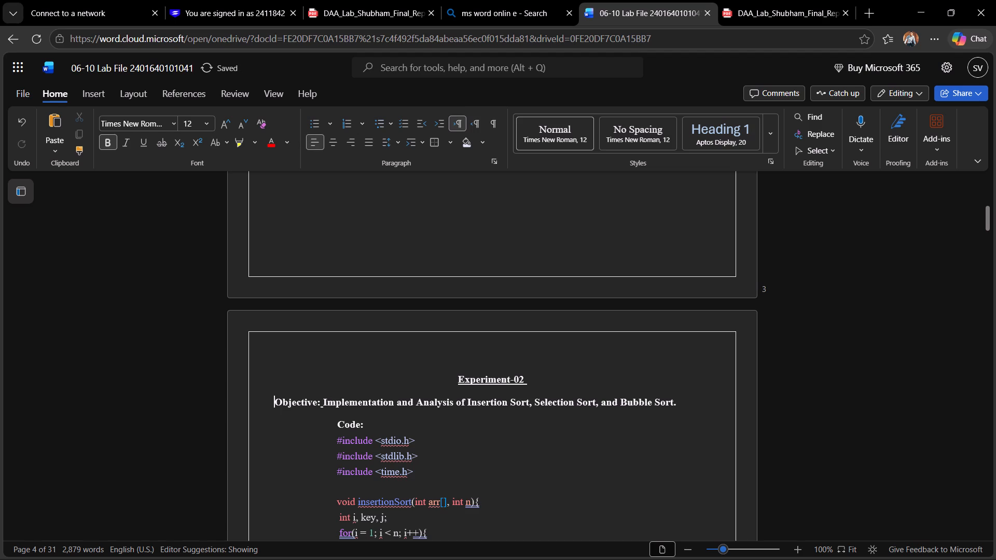
Bring the Experiment-02 Code heading to the left margin by clearing its indent.
click(339, 425)
click(311, 142)
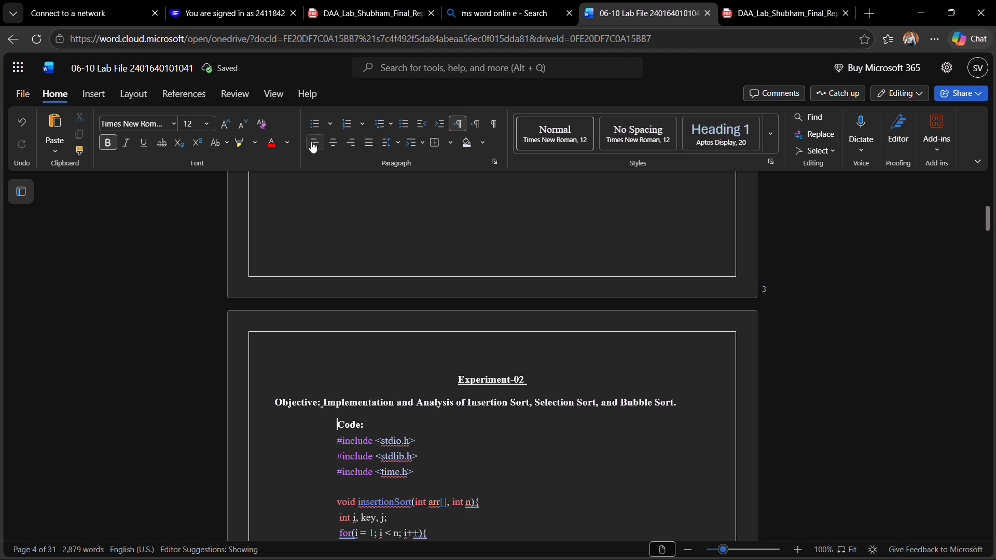
click(317, 145)
drag(370, 428, 329, 424)
click(376, 427)
drag(376, 427, 314, 427)
click(314, 145)
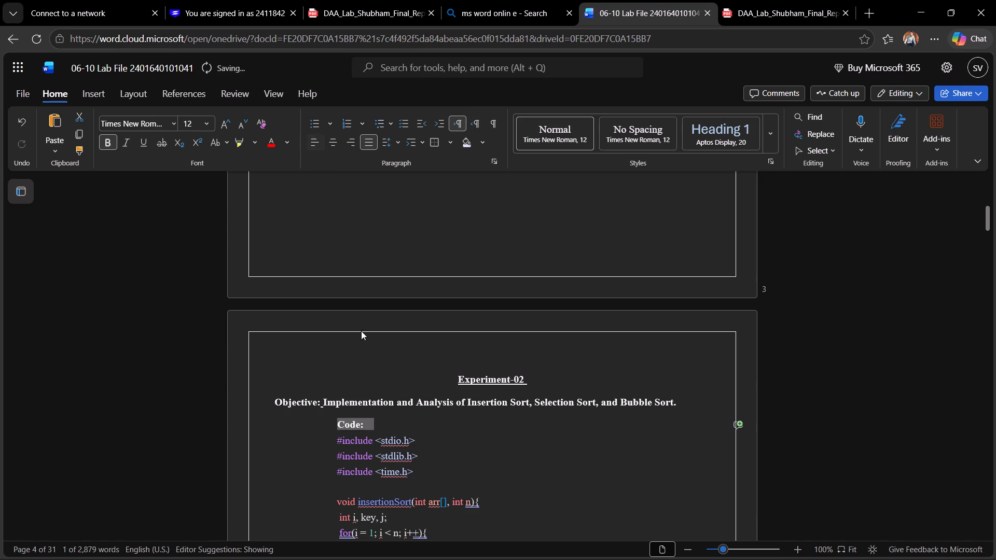
click(339, 413)
click(336, 422)
key(BackSpace)
key(backslash)
key(BackSpace)
key(BackSpace)
key(BackSpace)
key(BackSpace)
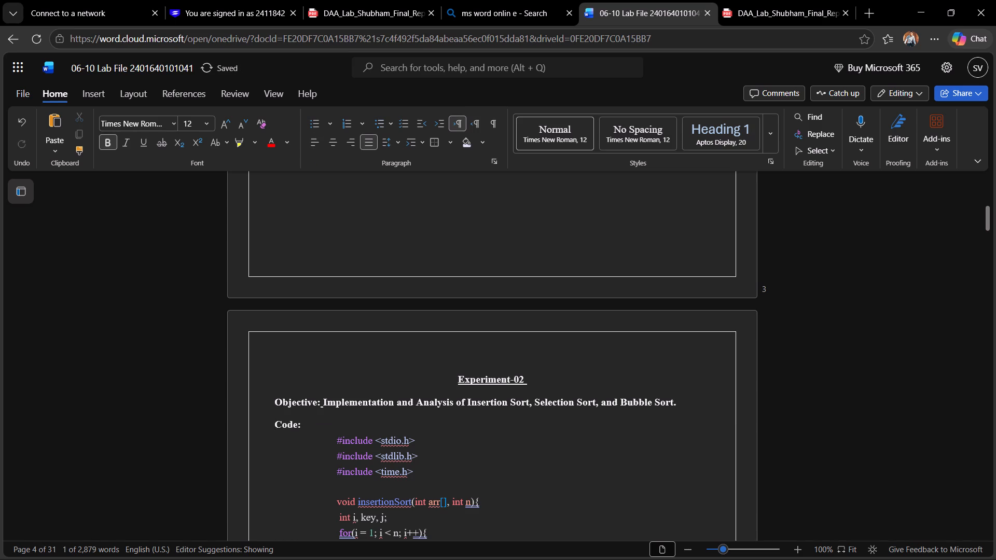
Switch to Visual Studio Code and copy the entire contents of 2.c from the DAA_LAB folder.
scroll(378, 456, down, 2)
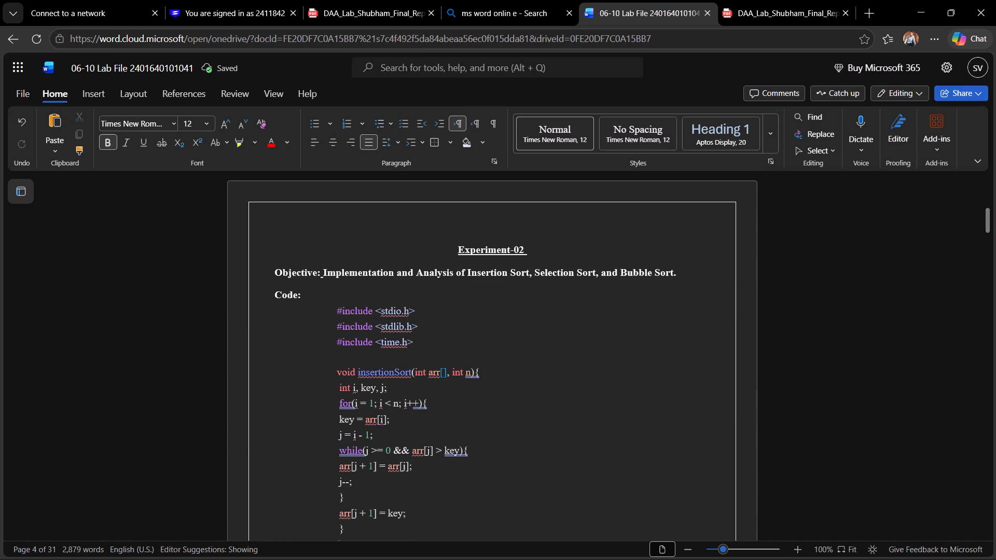
key(alt+Tab)
key(alt+Tab)
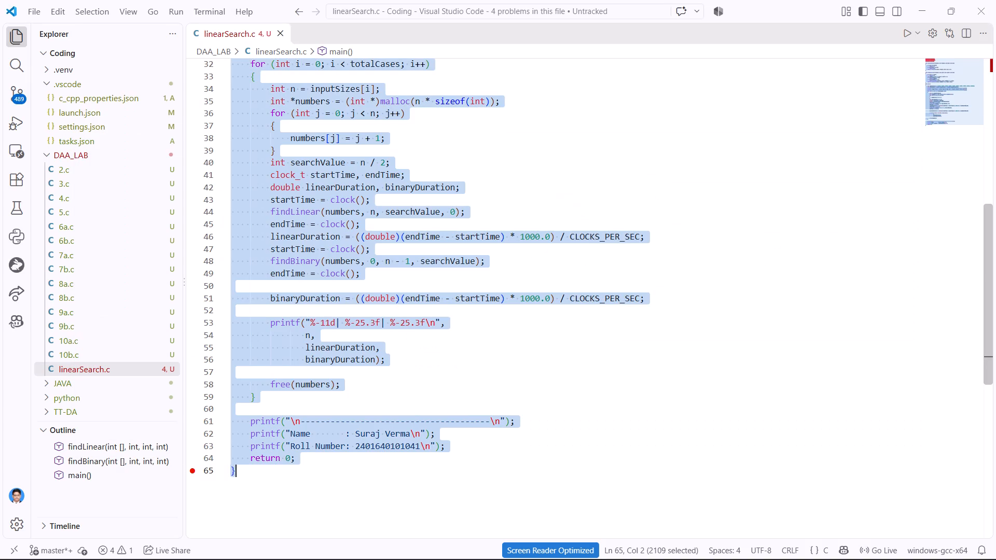
click(86, 174)
click(453, 214)
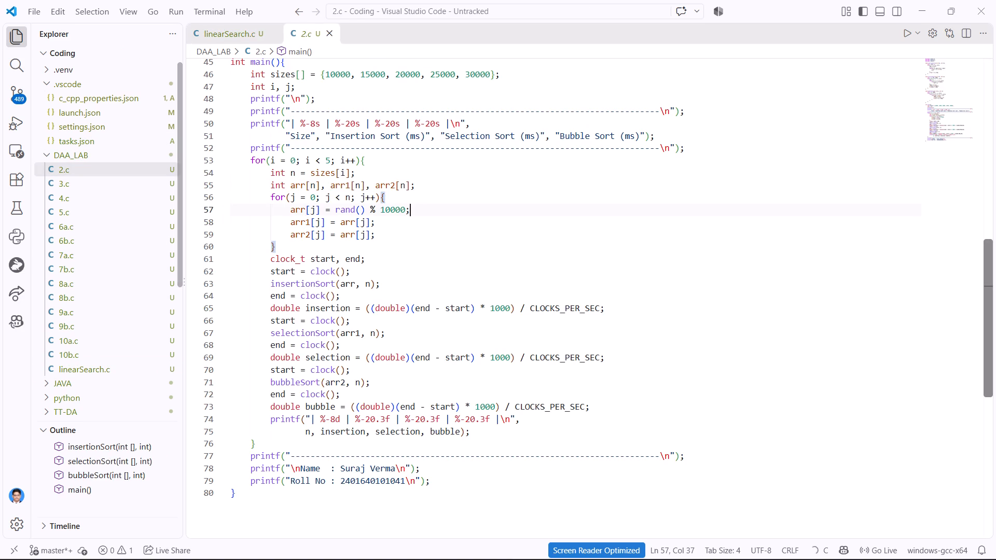
key(ctrl+q)
key(ctrl+a)
key(ctrl+c)
key(ctrl+c)
key(ctrl+c)
key(alt+Tab)
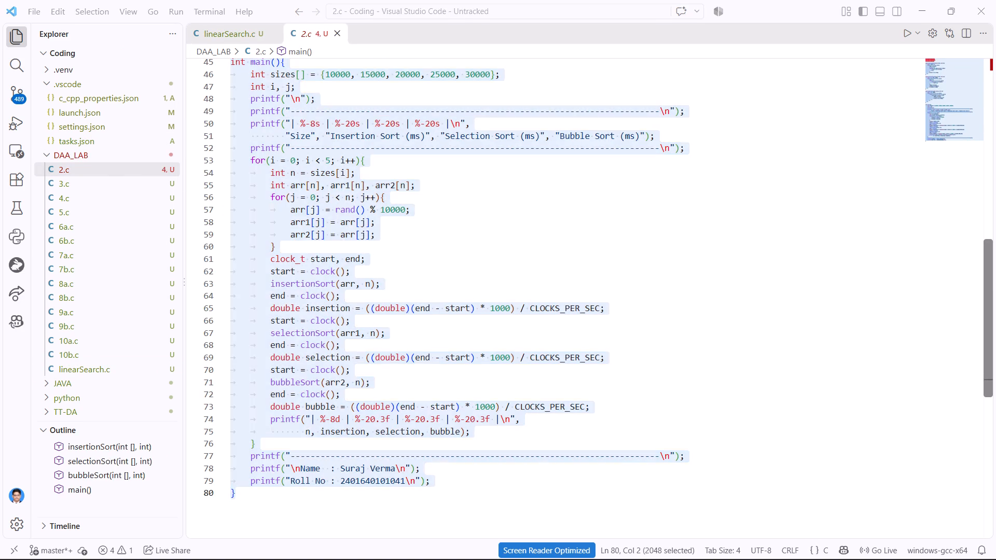
Delete the old program listing between the Code and Output headings of Experiment-02 in the Word document.
scroll(413, 288, down, 1)
drag(335, 246, 395, 366)
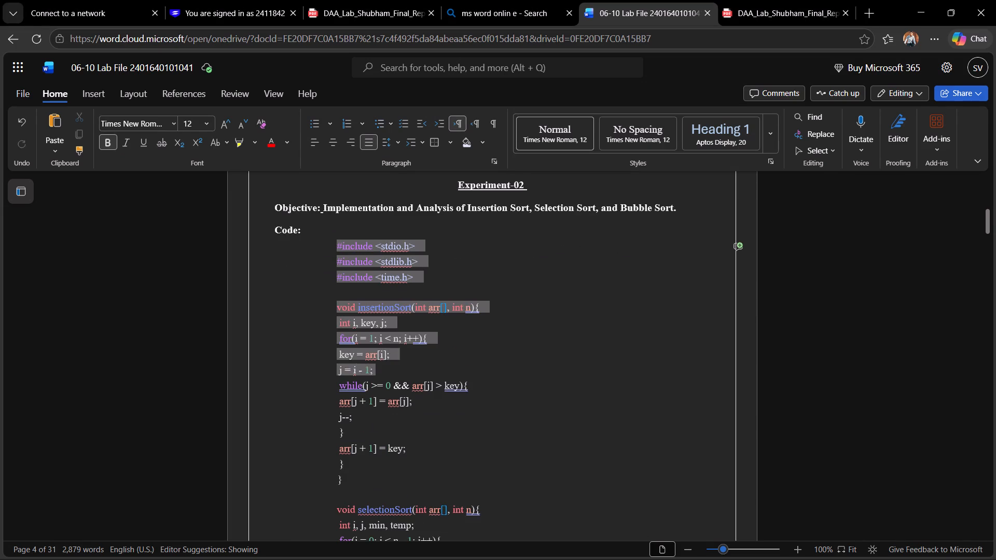
drag(395, 366, 402, 399)
scroll(397, 371, down, 13)
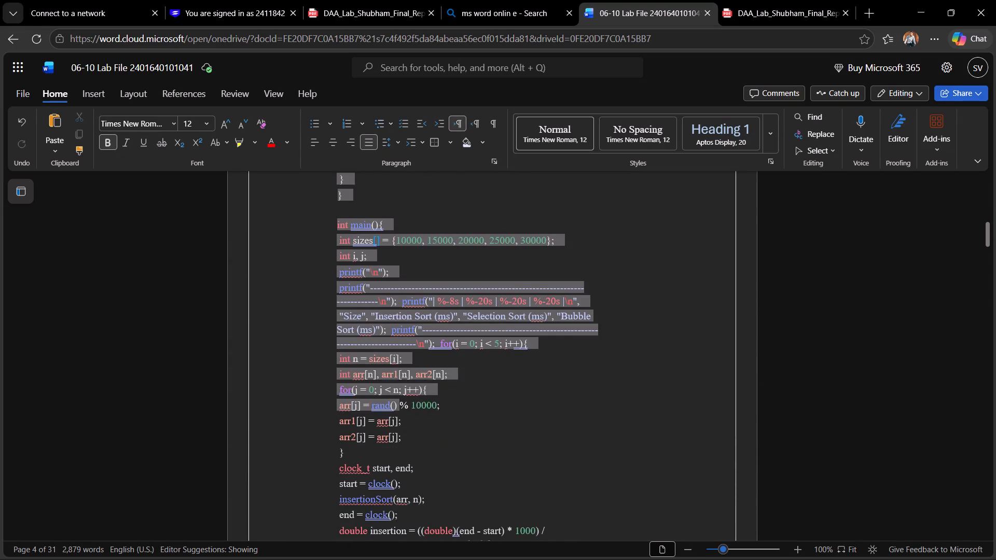
drag(402, 399, 400, 399)
scroll(402, 399, down, 8)
key(BackSpace)
Bring the Experiment-02 Output heading to the left margin and reduce the indent of its output screenshot.
scroll(399, 400, up, 3)
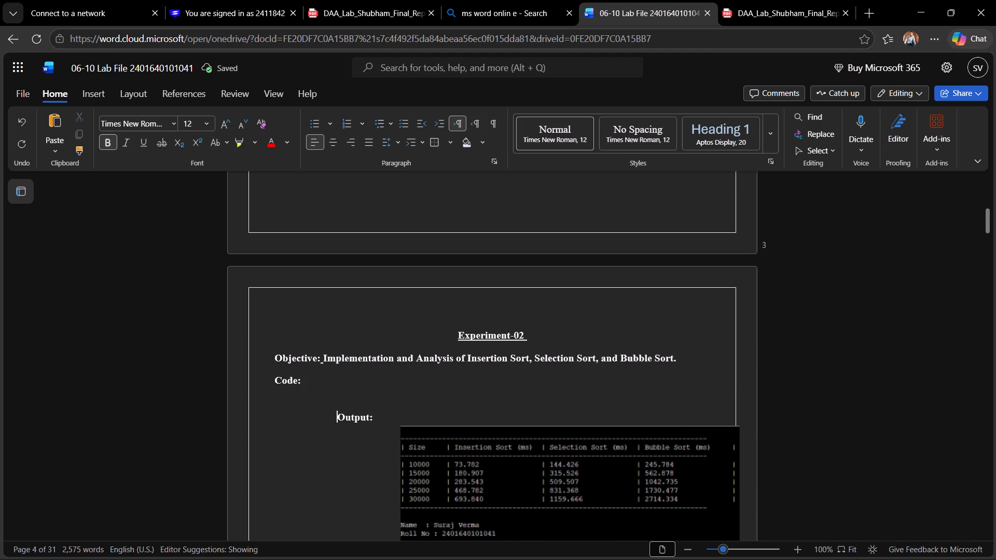
key(BackSpace)
key(BackSpace)
key(BackSpace)
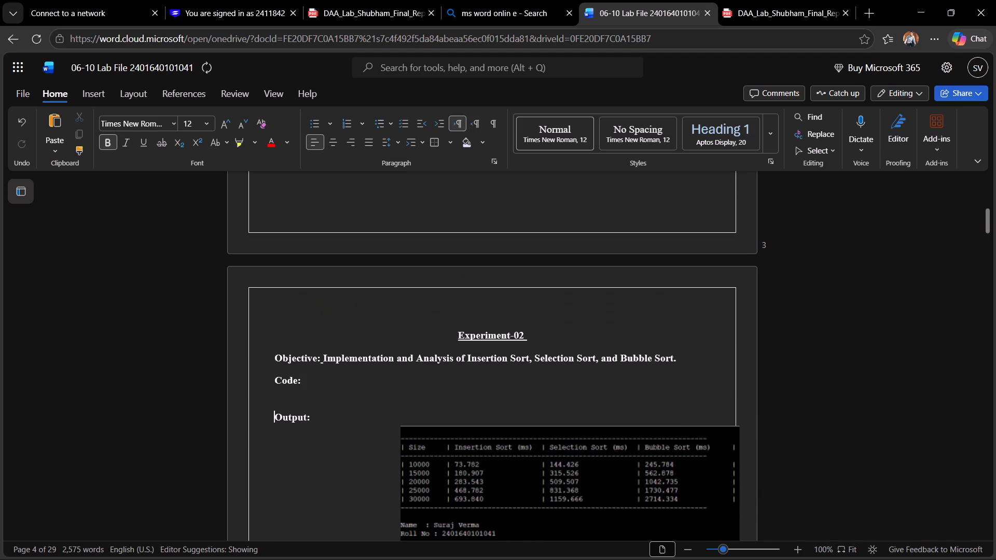
click(442, 461)
click(385, 427)
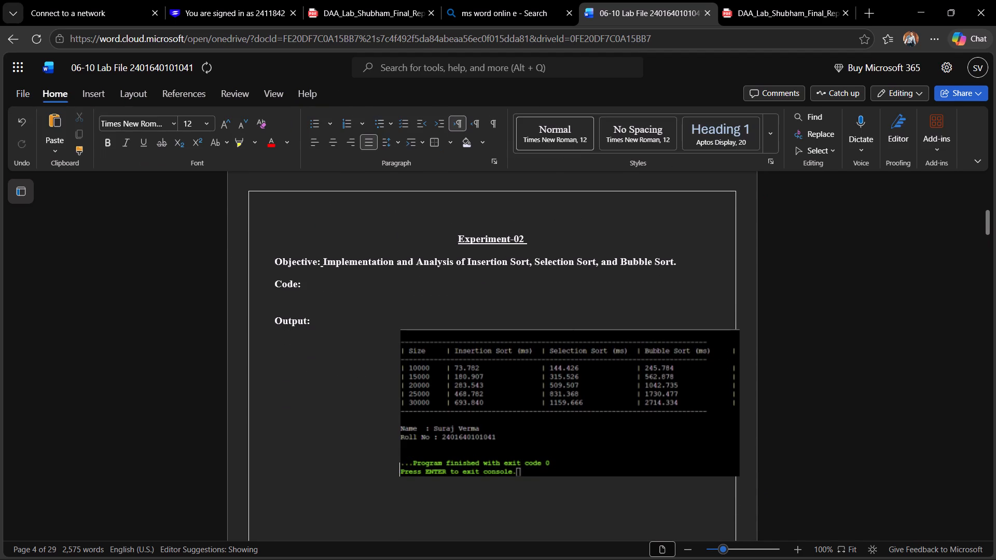
key(BackSpace)
key(BackSpace)
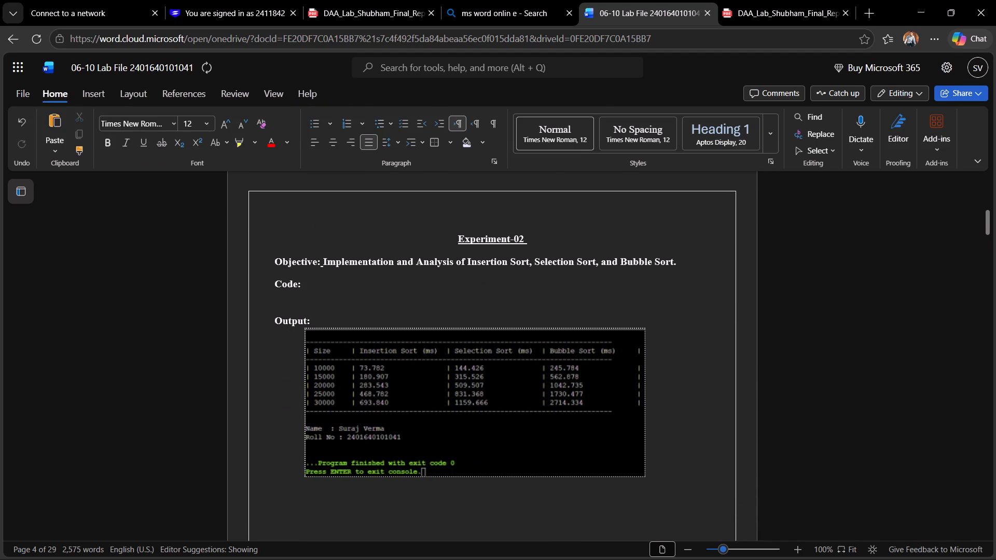
Paste the copied 2.c code on a new line under the Experiment-02 Code heading, removing the extra line after it.
click(393, 294)
click(385, 283)
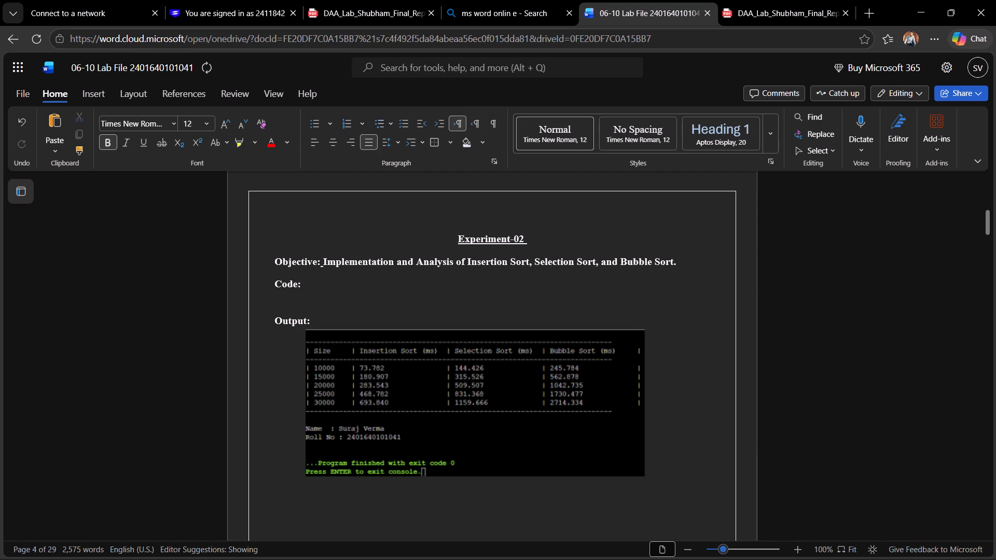
key(Return)
key(ctrl+v)
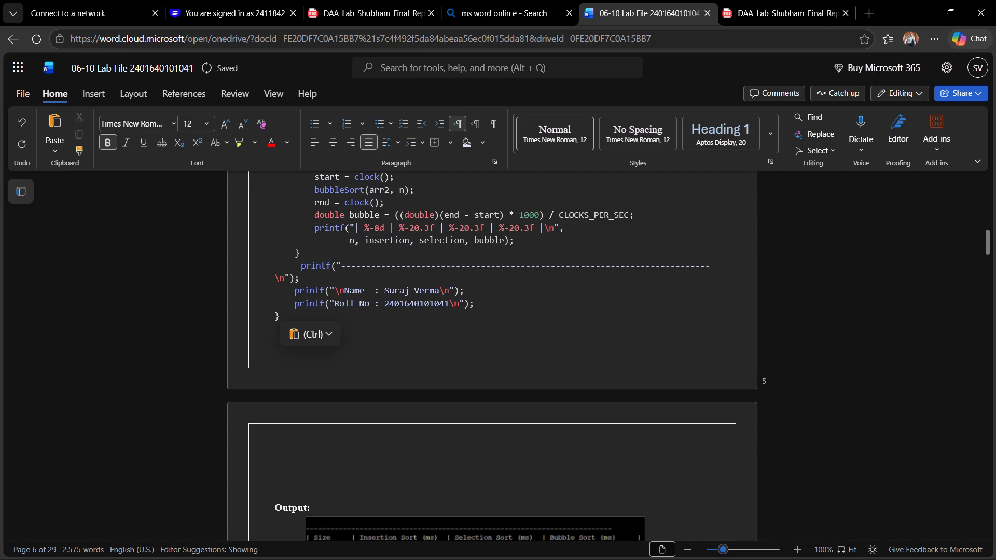
scroll(459, 356, down, 1)
key(BackSpace)
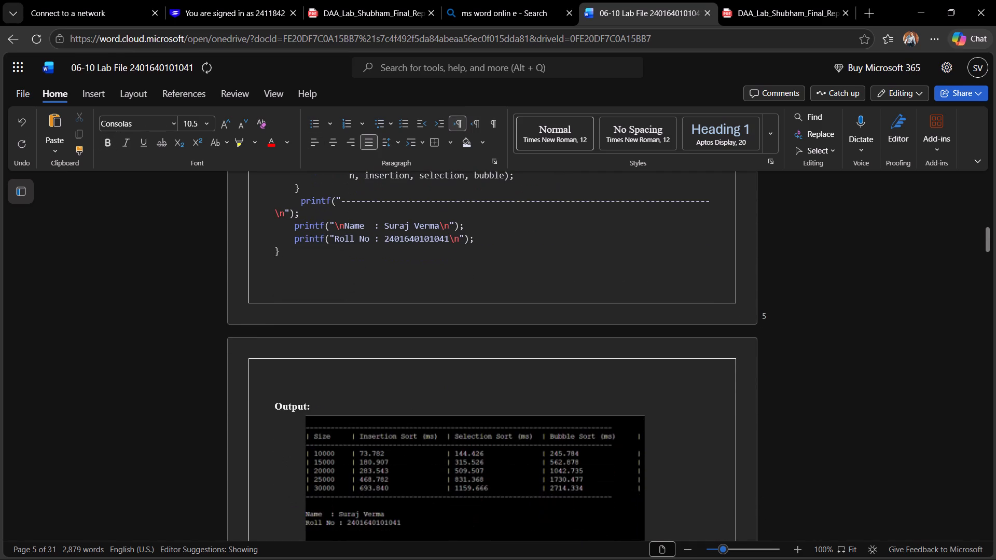
Insert blank lines below the Experiment-02 output screenshot until the Experiment - 06 heading starts on a new page.
scroll(368, 383, down, 6)
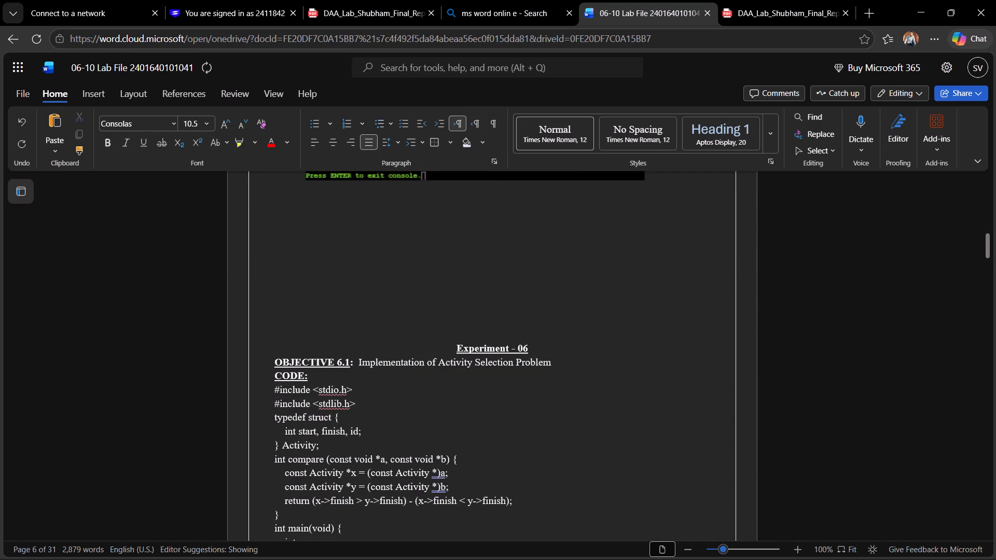
click(456, 291)
scroll(461, 300, up, 1)
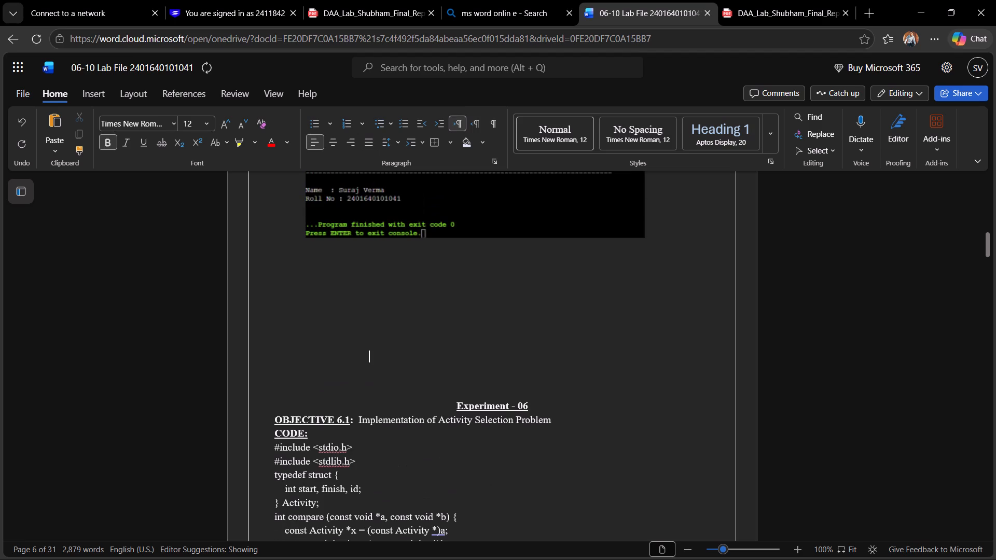
key(Right)
key(Down)
key(Return)
key(Return)
key(Return)
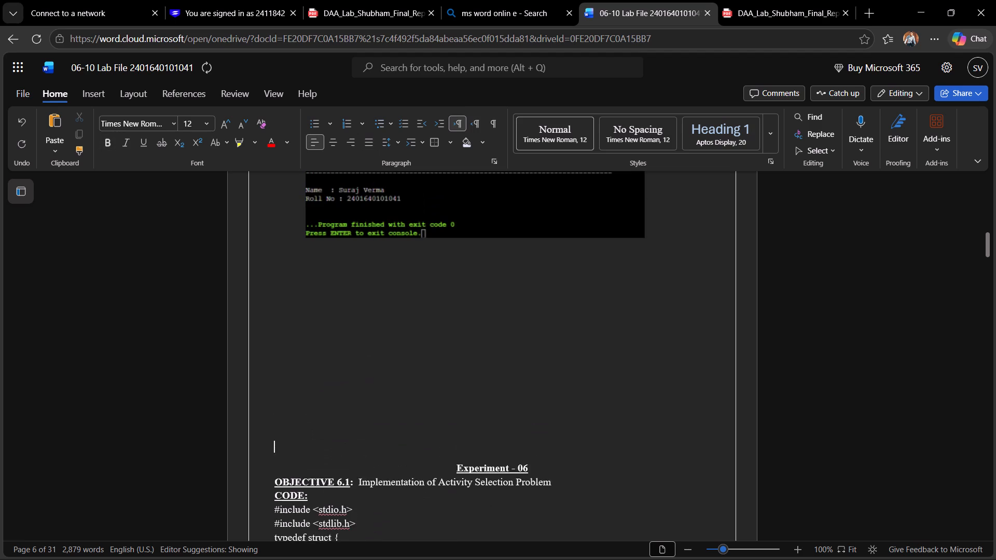
key(Return)
key(Return)
key(Return)
scroll(461, 300, down, 5)
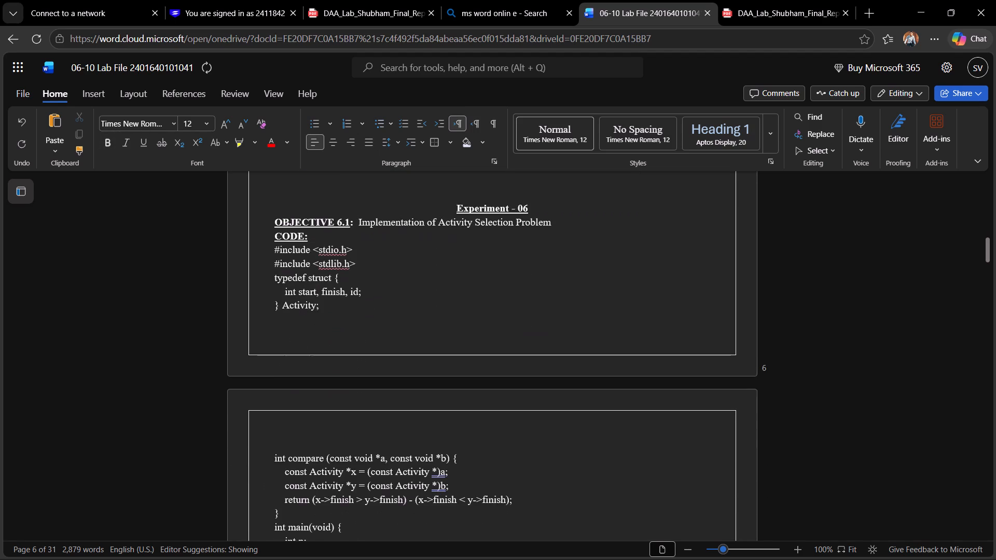
key(Return)
key(Return)
key(Return)
key(Return)
key(Return)
key(Return)
key(BackSpace)
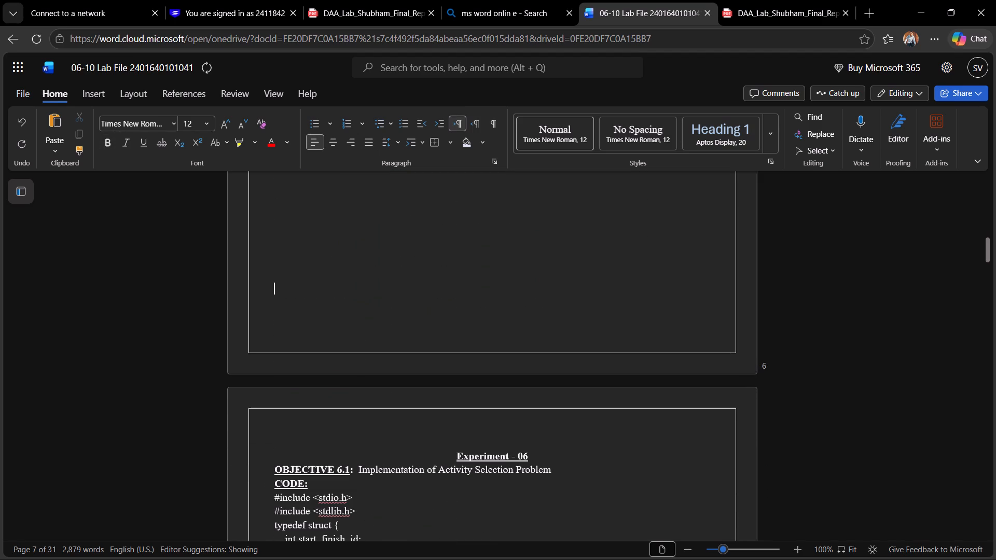
Switch to Chrome, close the Experiment-02 document and open the lab file ending in _03 from the Drive search results.
key(alt+Tab)
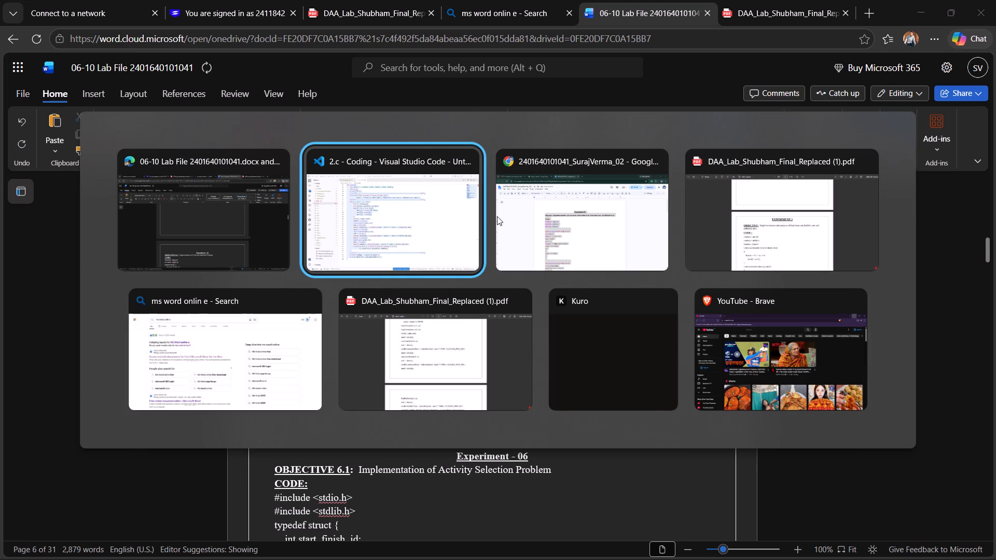
key(alt+Tab)
key(alt+Tab)
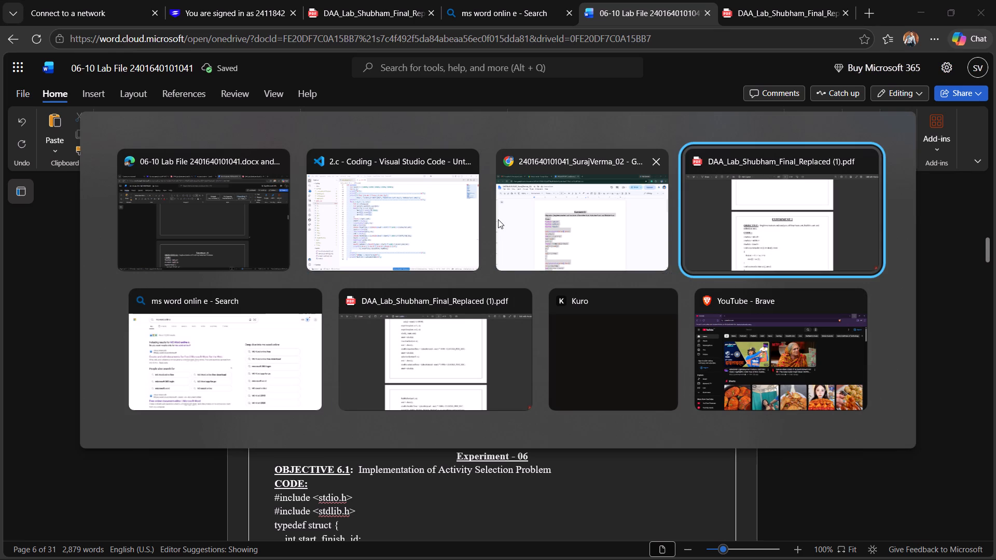
key(alt+Tab)
key(alt+Tab)
key(alt+Tab)
key(alt+Tab)
key(alt+Tab)
key(alt+Tab)
key(alt+Tab)
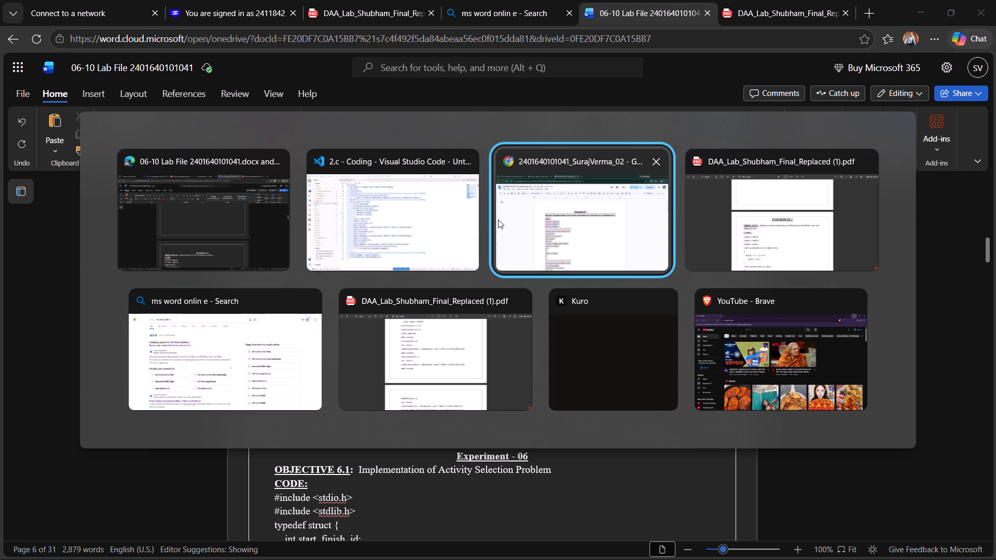
click(467, 14)
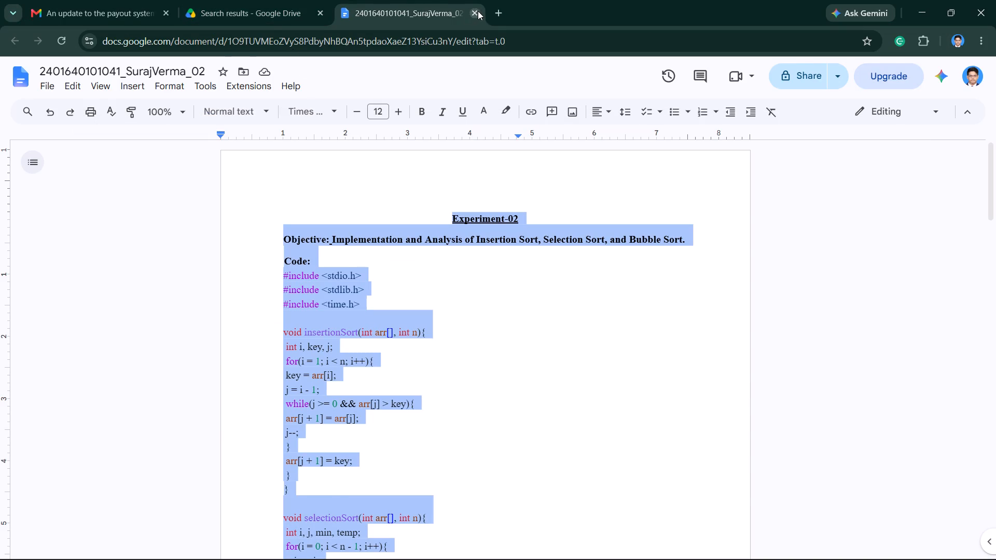
click(478, 11)
double_click(306, 276)
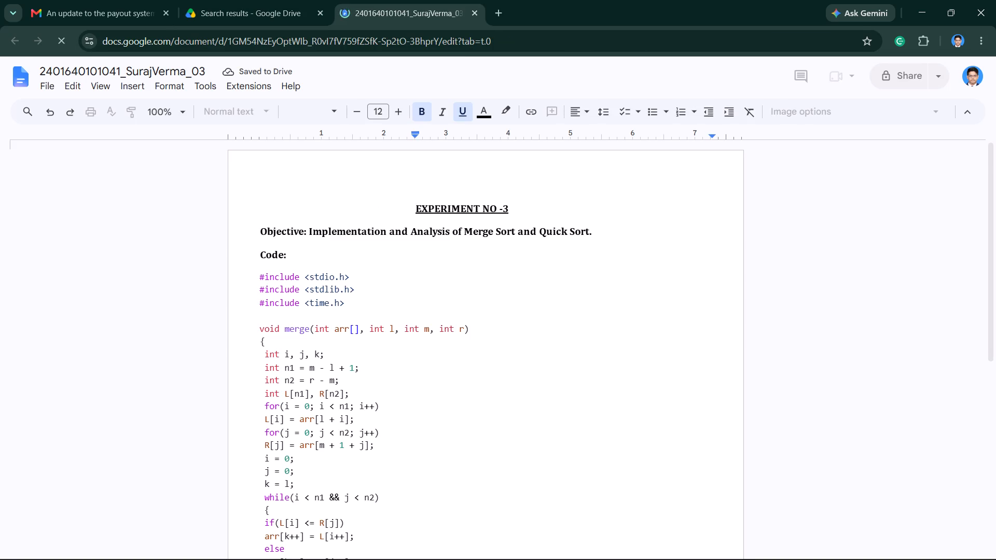
Change the font of the entire Experiment No -3 document to Times New Roman.
key(ctrl+a)
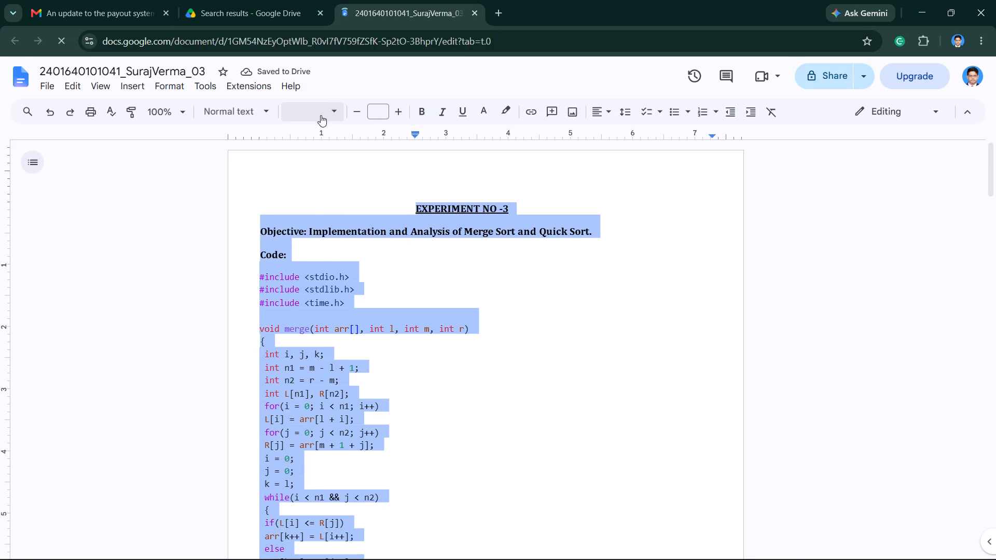
click(321, 114)
click(343, 187)
click(440, 254)
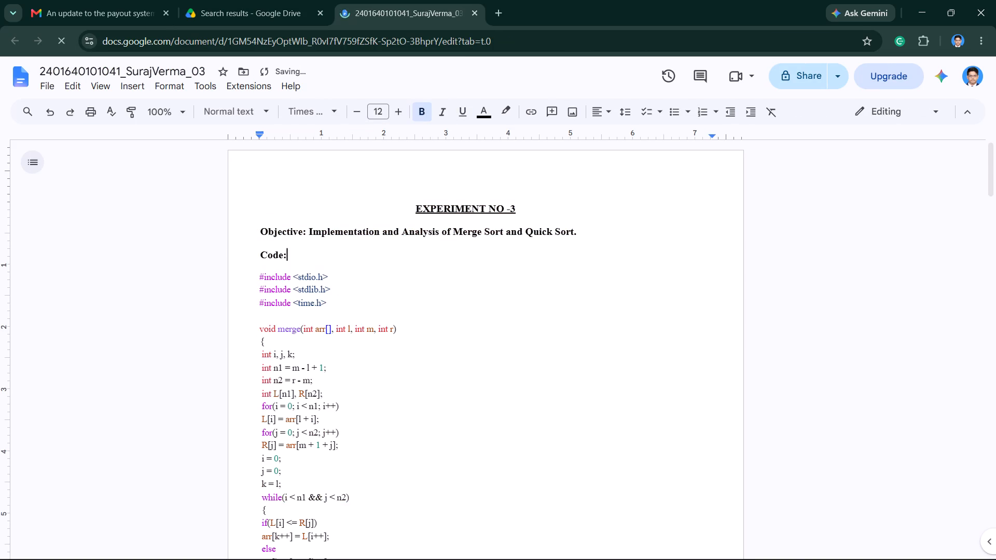
Copy the entire contents of the Experiment No -3 document.
key(ctrl+a)
key(ctrl+c)
key(ctrl+c)
key(ctrl+c)
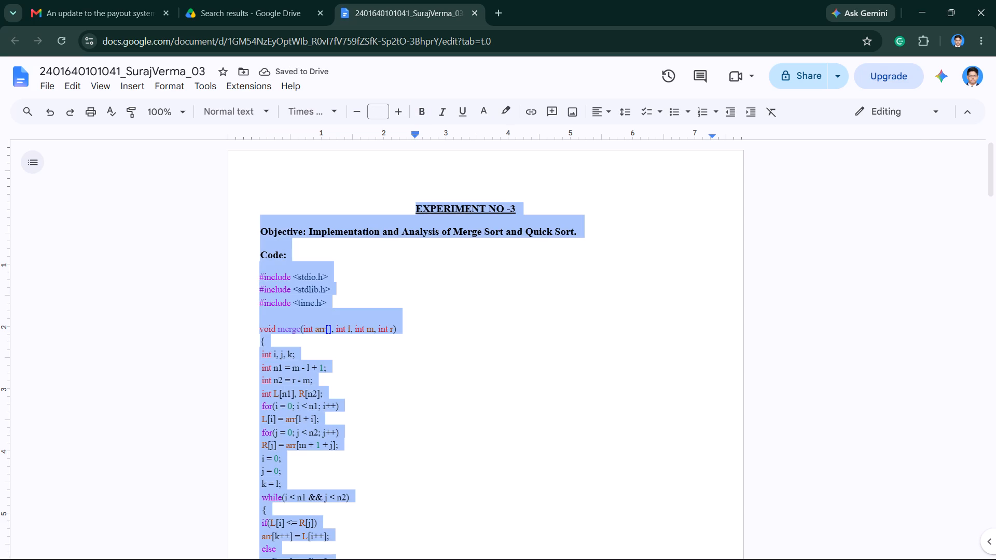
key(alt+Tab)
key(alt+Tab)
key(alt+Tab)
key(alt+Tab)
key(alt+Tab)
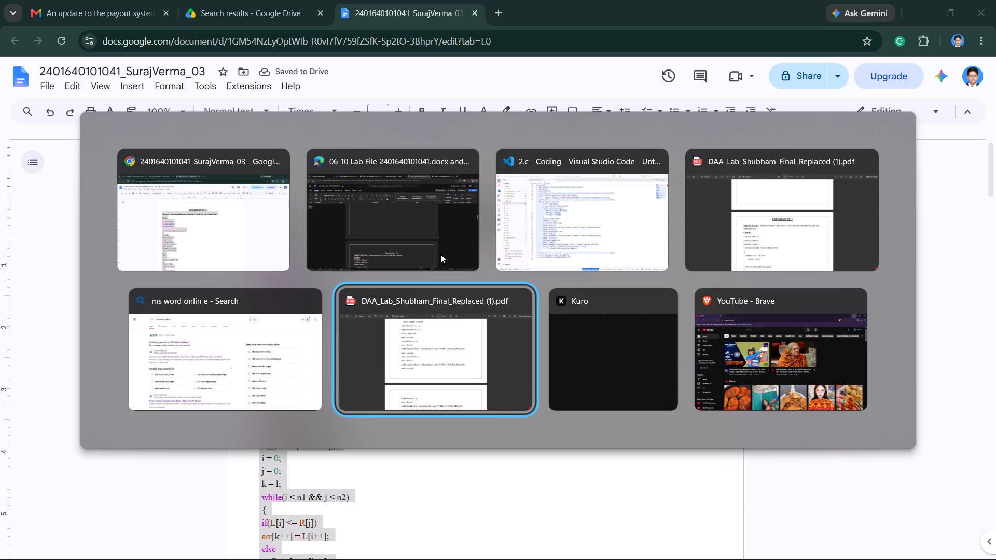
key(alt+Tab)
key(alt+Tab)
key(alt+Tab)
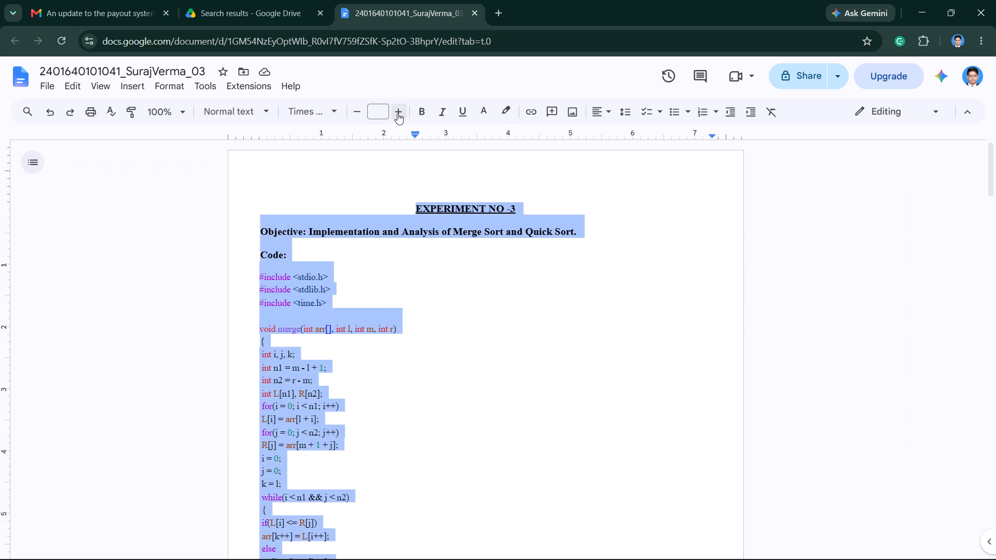
Set the font size of the entire Experiment No -3 document to 12.
click(389, 109)
click(383, 217)
click(432, 255)
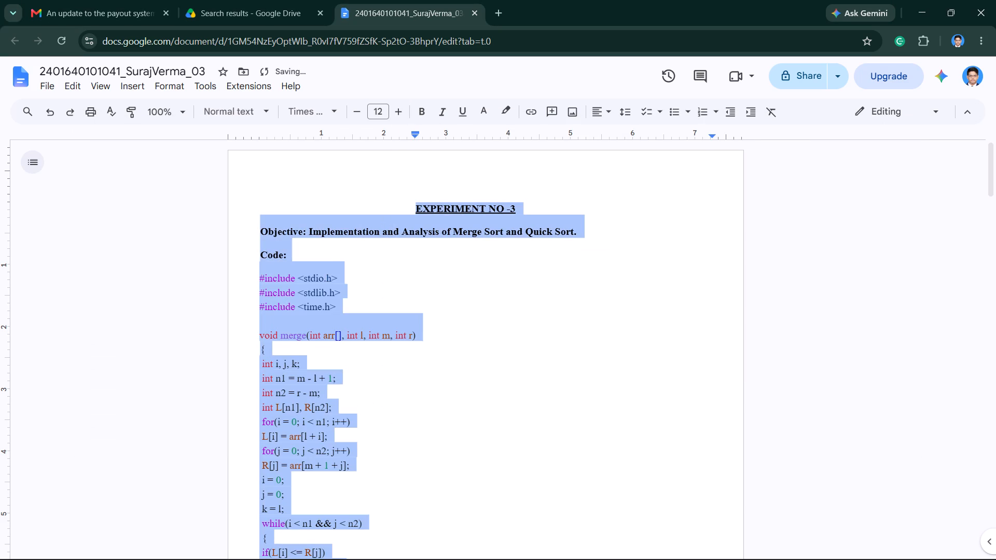
Copy the entire resized Experiment No -3 document.
key(ctrl+a)
key(ctrl+c)
key(ctrl+c)
key(ctrl+c)
Switch to the Word lab file in Edge and paste the Experiment No -3 content on a new left-aligned line above the Experiment - 06 heading.
key(alt+Tab)
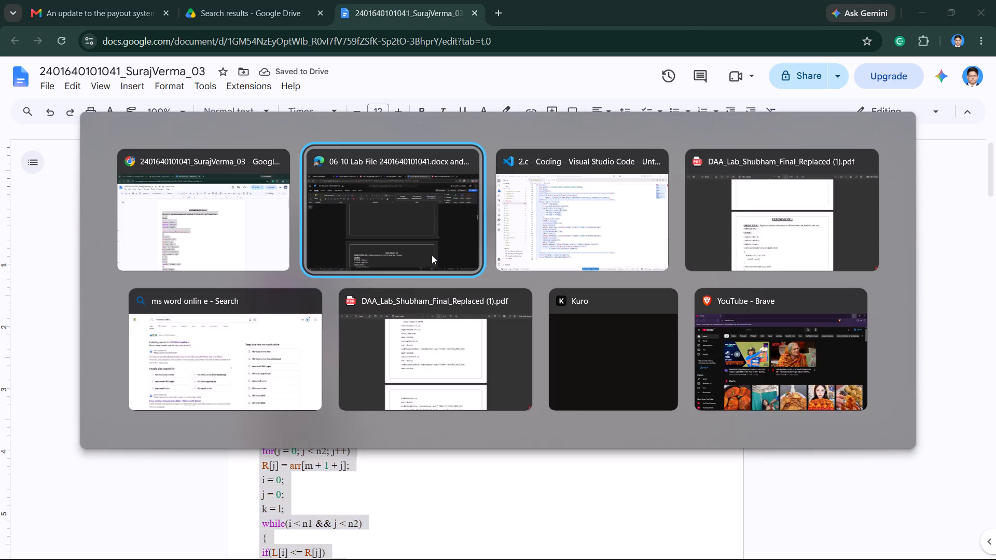
click(457, 439)
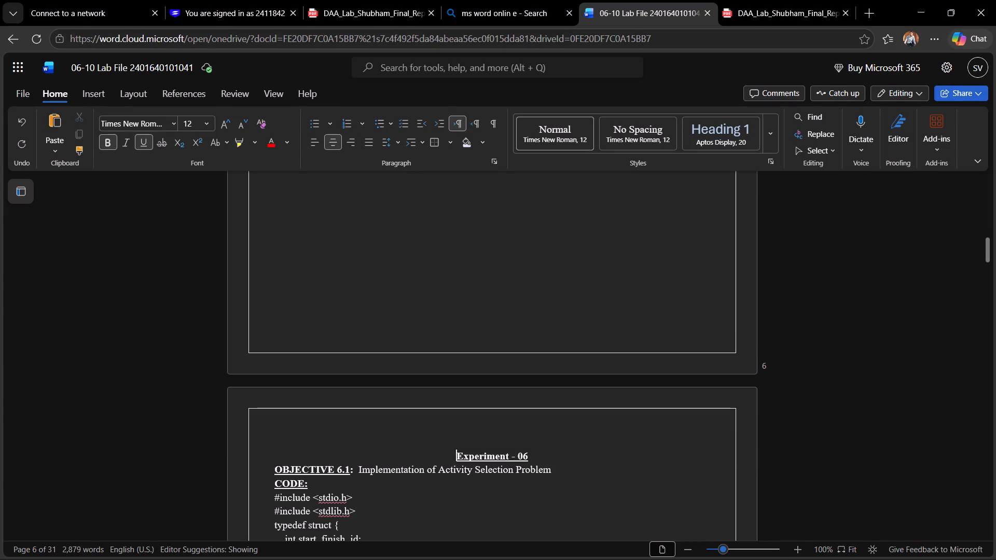
key(BackSpace)
key(Return)
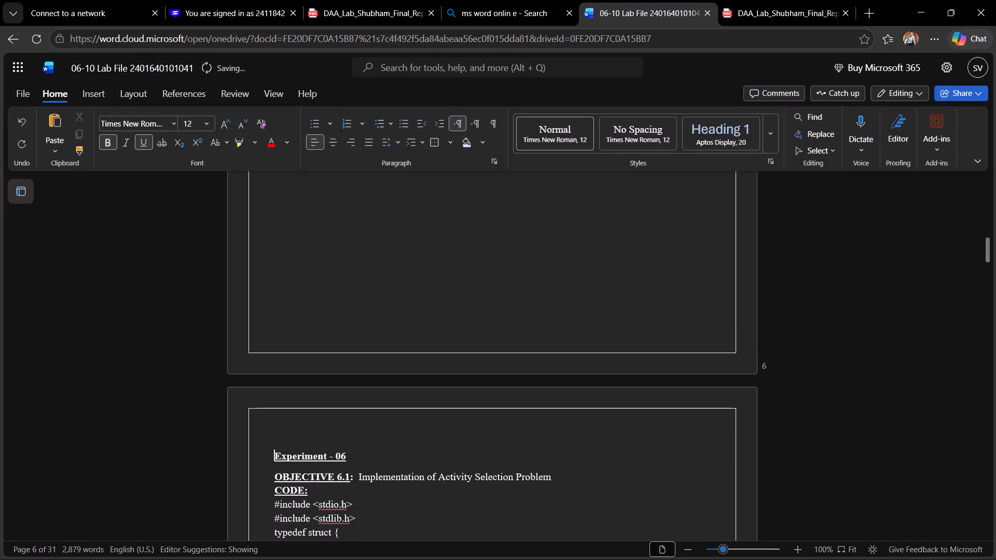
click(328, 136)
key(Return)
key(Up)
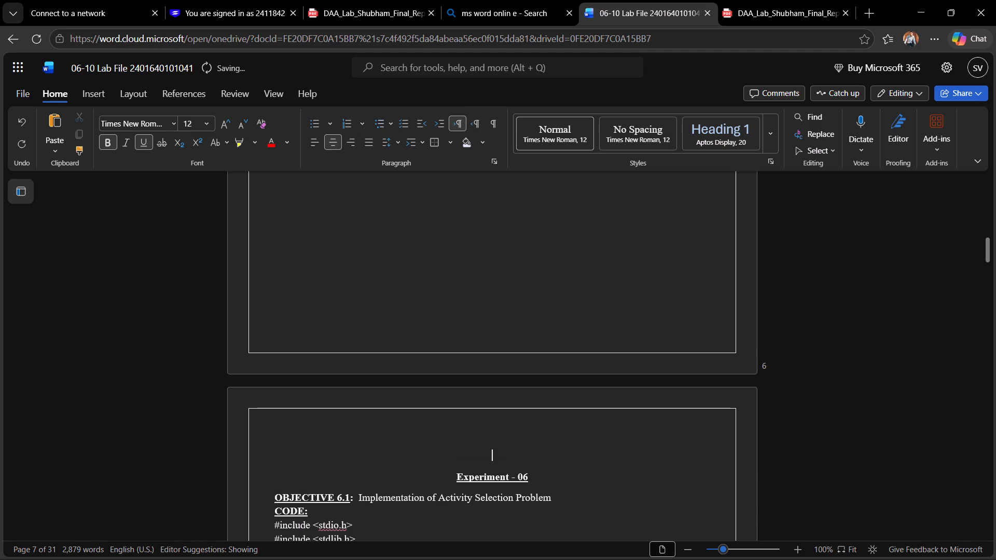
click(321, 139)
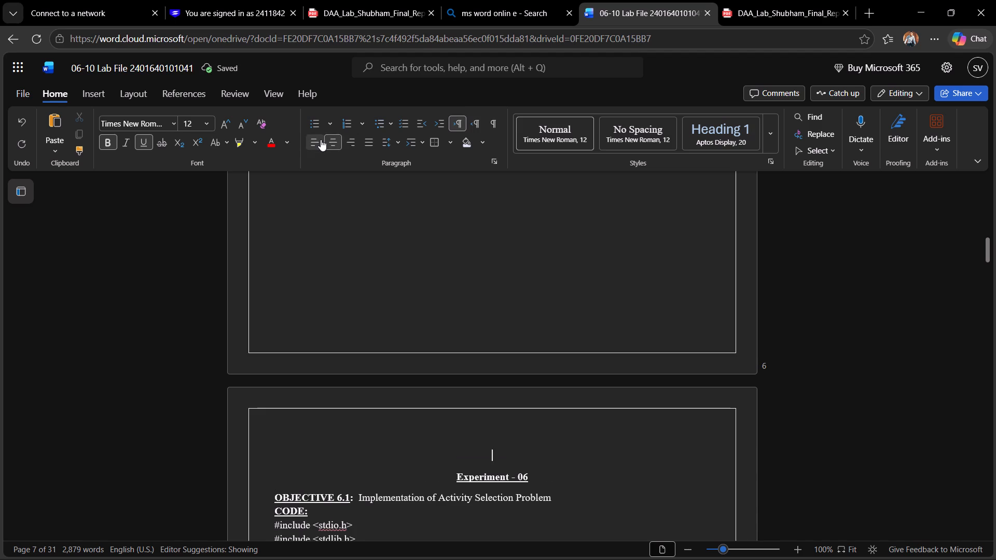
click(317, 139)
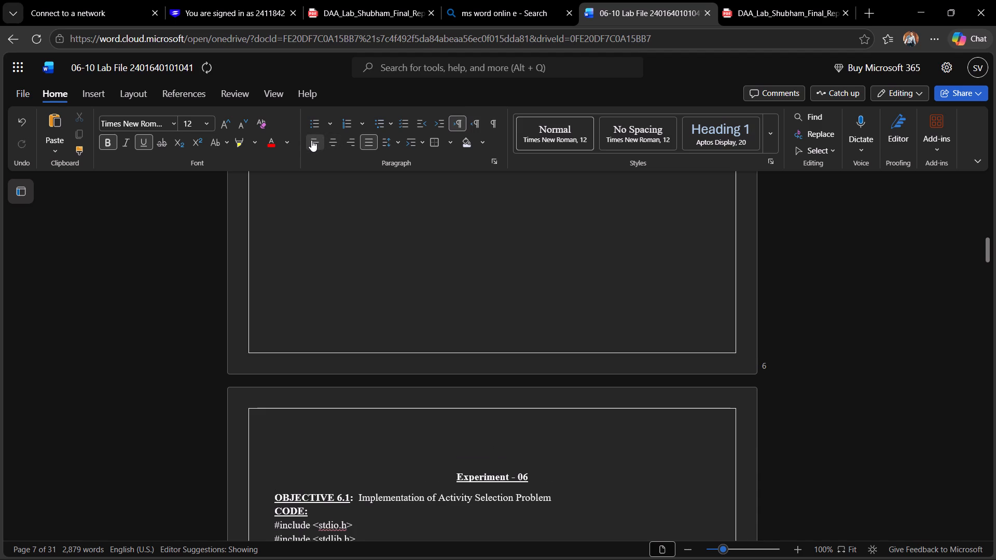
click(311, 140)
key(ctrl+v)
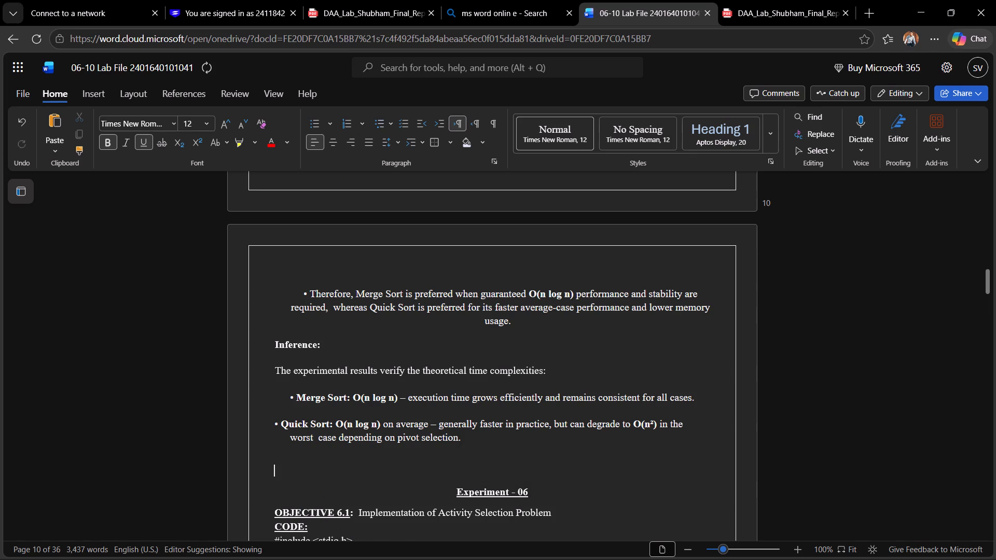
Delete the Conclusion and Inference sections below the Experiment No -3 output screenshot.
drag(328, 452, 263, 291)
scroll(323, 384, up, 5)
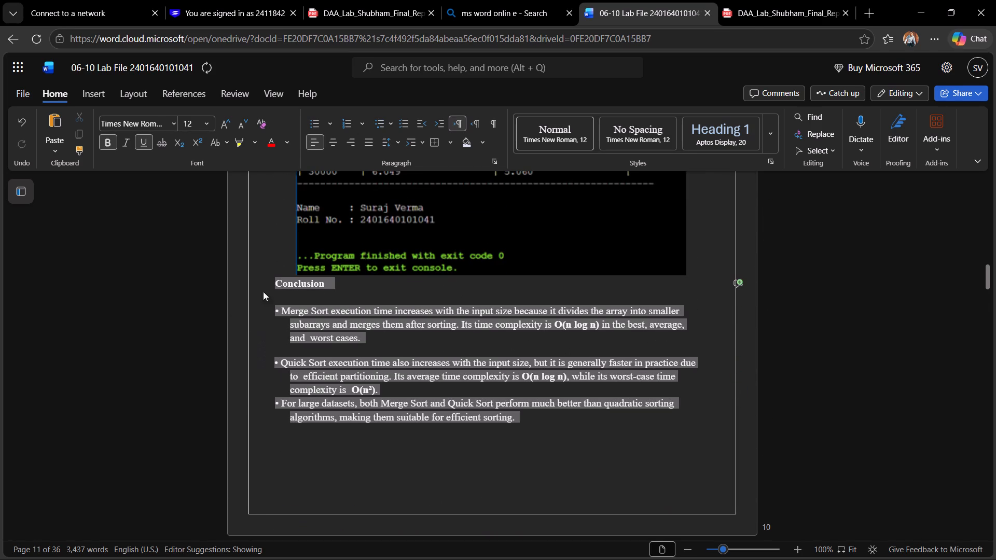
drag(263, 291, 263, 287)
key(BackSpace)
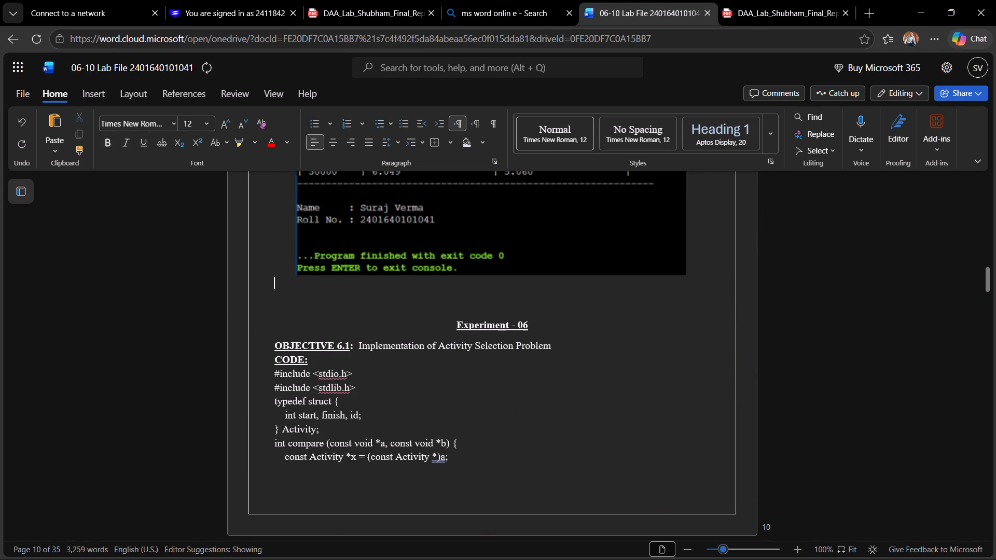
Insert blank lines below the Experiment No -3 output screenshot until the Experiment - 06 heading starts on a new page.
scroll(262, 287, up, 4)
scroll(313, 321, down, 6)
key(Return)
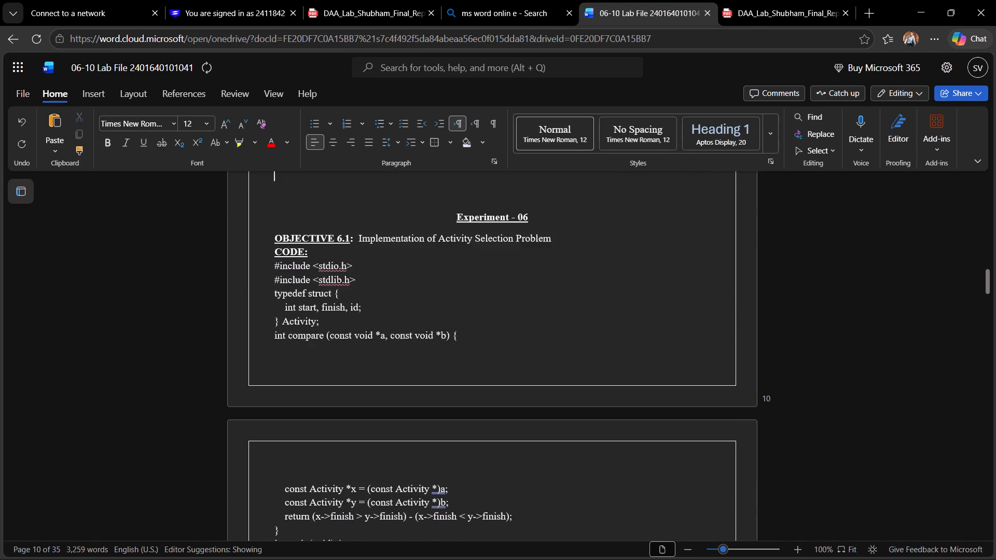
key(Return)
key(Return)
key(Return)
key(Return)
key(Return)
key(Return)
scroll(313, 321, up, 2)
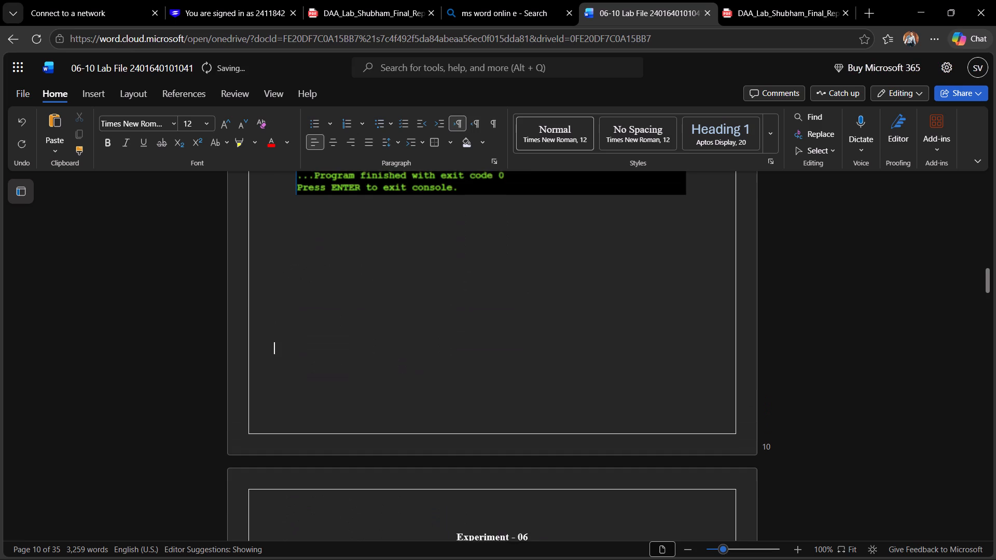
Underline the Objective: label beneath the Experiment No -3 heading.
scroll(313, 321, up, 13)
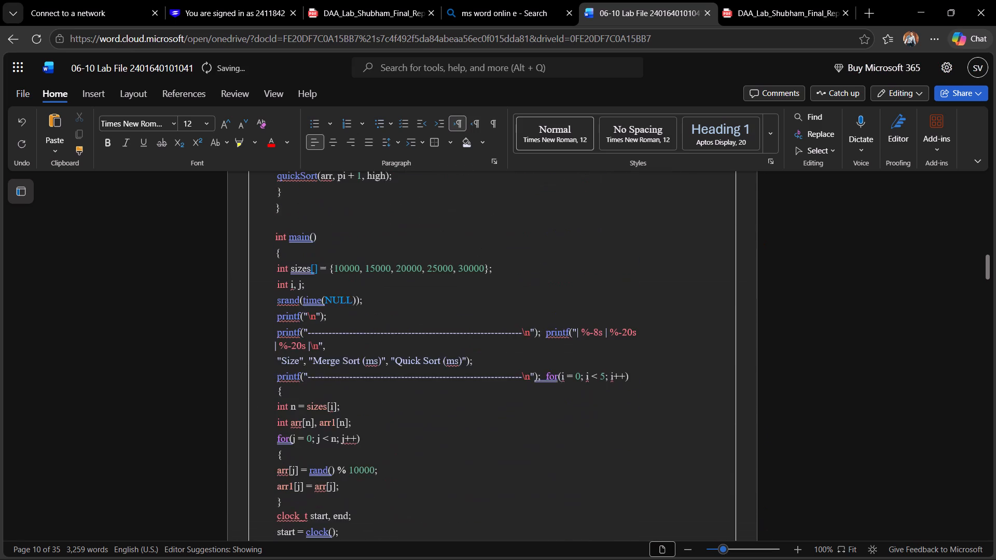
scroll(313, 321, up, 17)
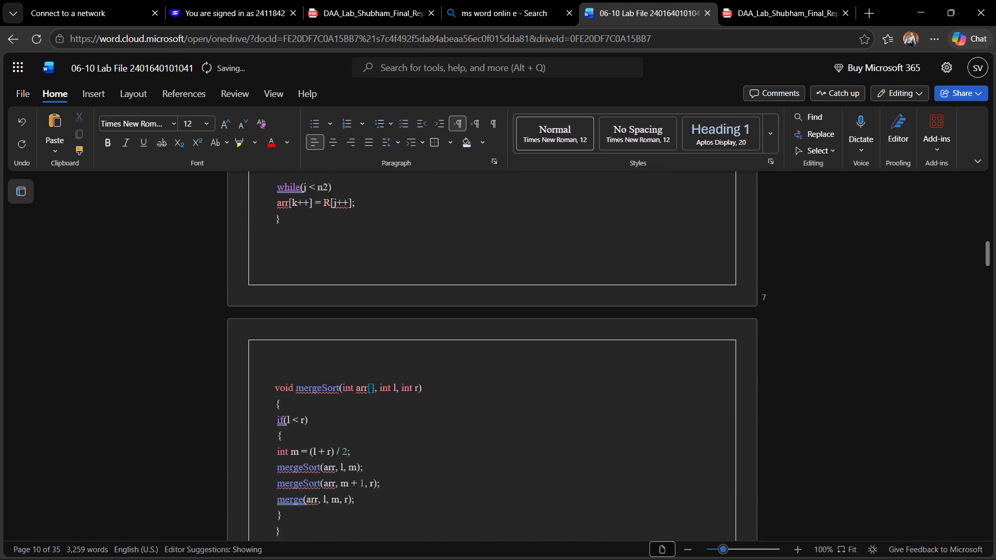
scroll(313, 321, up, 7)
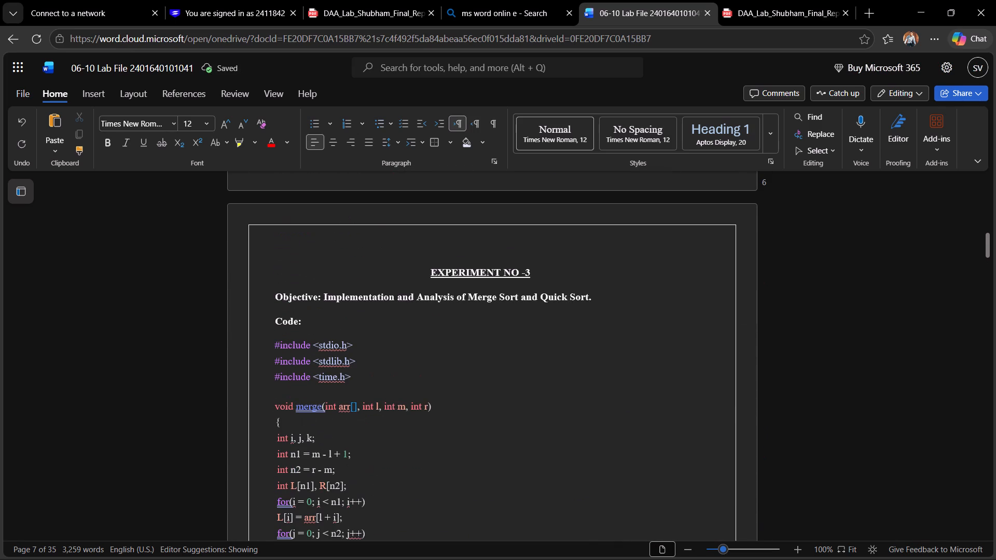
drag(321, 300, 282, 288)
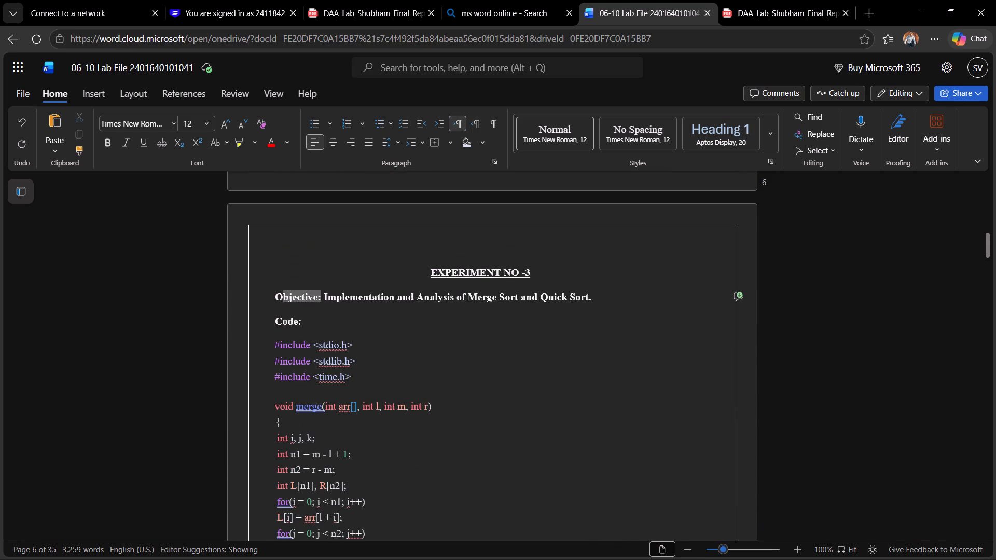
drag(282, 288, 275, 287)
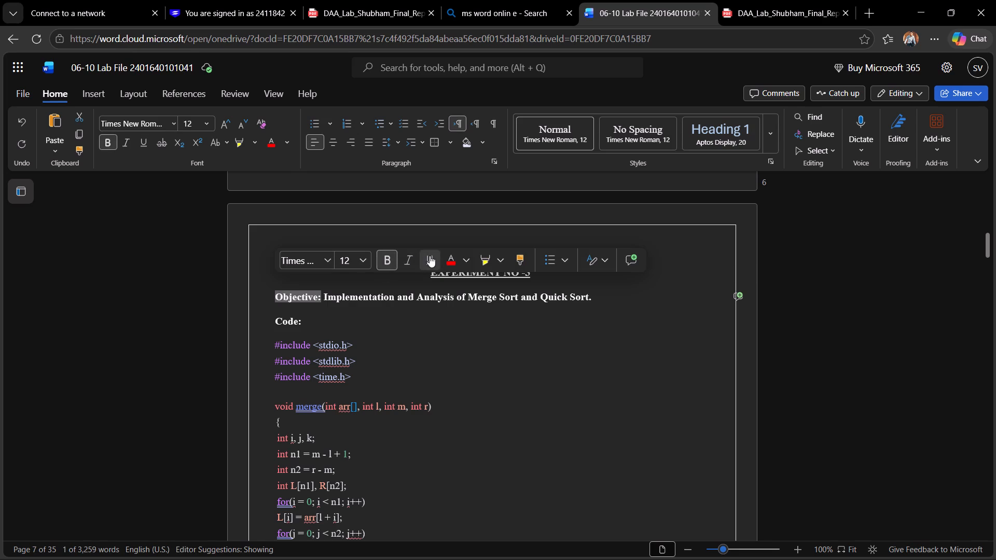
click(430, 256)
Underline the Code: label of Experiment No -3.
drag(314, 331, 250, 316)
click(313, 327)
drag(313, 321, 308, 321)
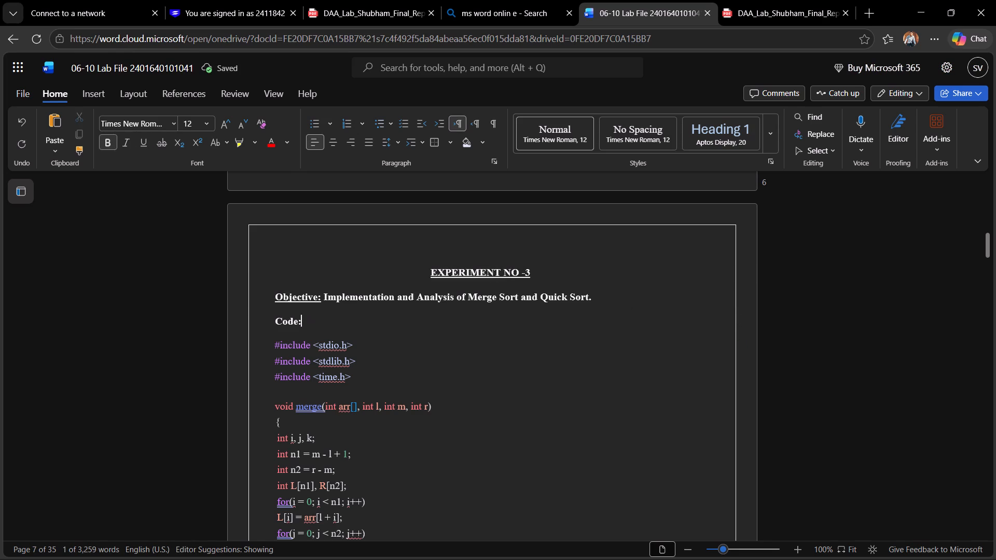
drag(308, 321, 256, 325)
click(401, 296)
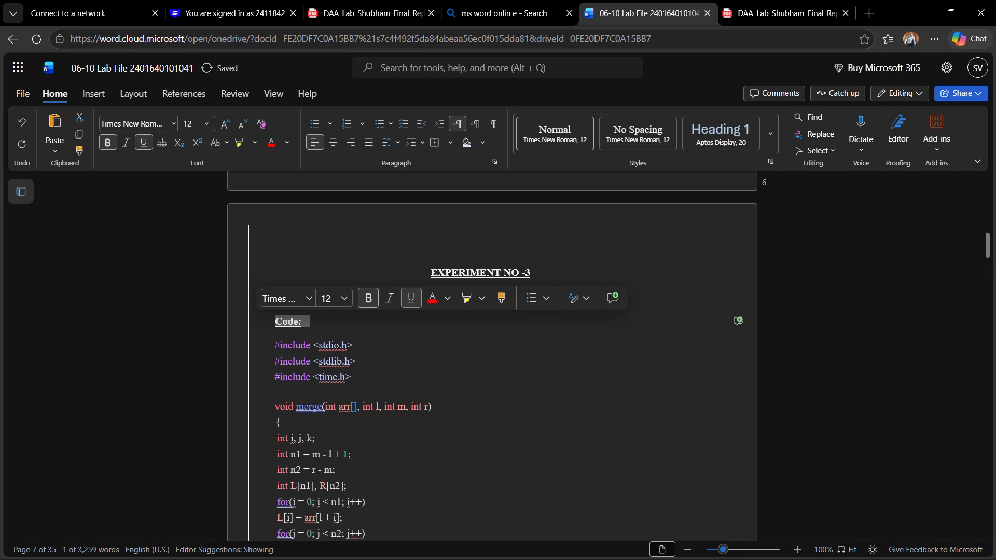
click(418, 320)
Remove the bold formatting from the Experiment No -3 objective text after its label.
drag(597, 298, 324, 293)
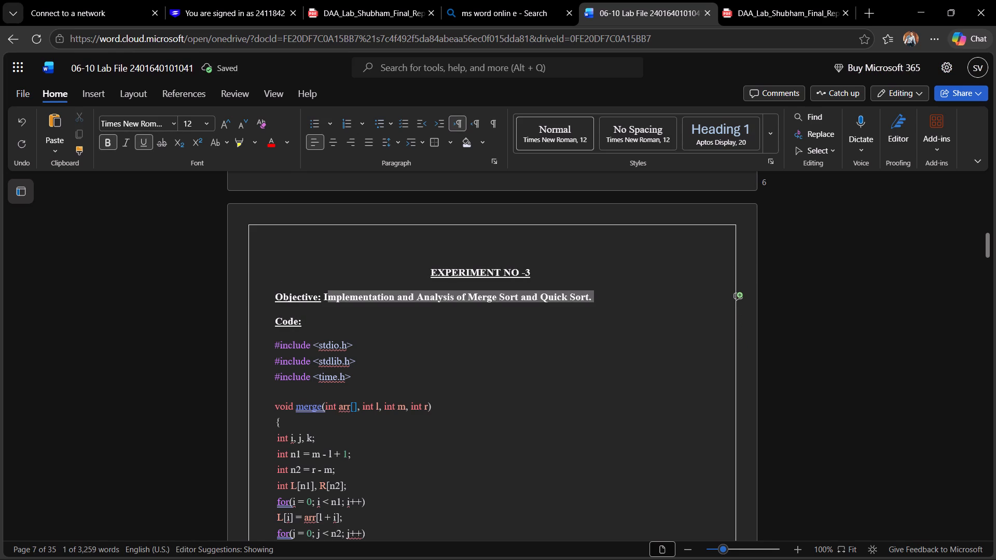
drag(324, 293, 323, 293)
click(433, 270)
click(433, 328)
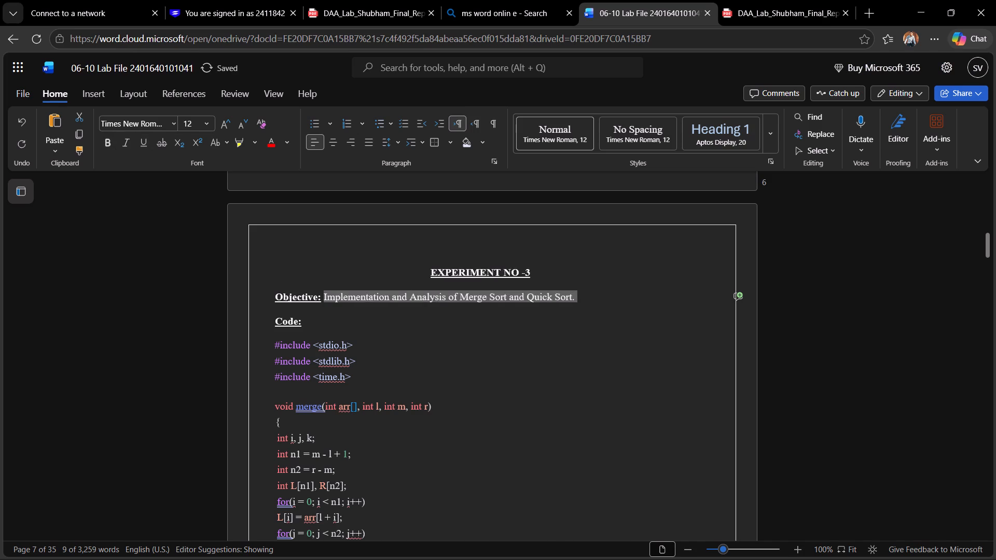
Switch to Visual Studio Code, copy the entire code of 3.c from the DAA_LAB folder, and return to the Word lab file.
key(alt+Tab)
key(alt+Tab)
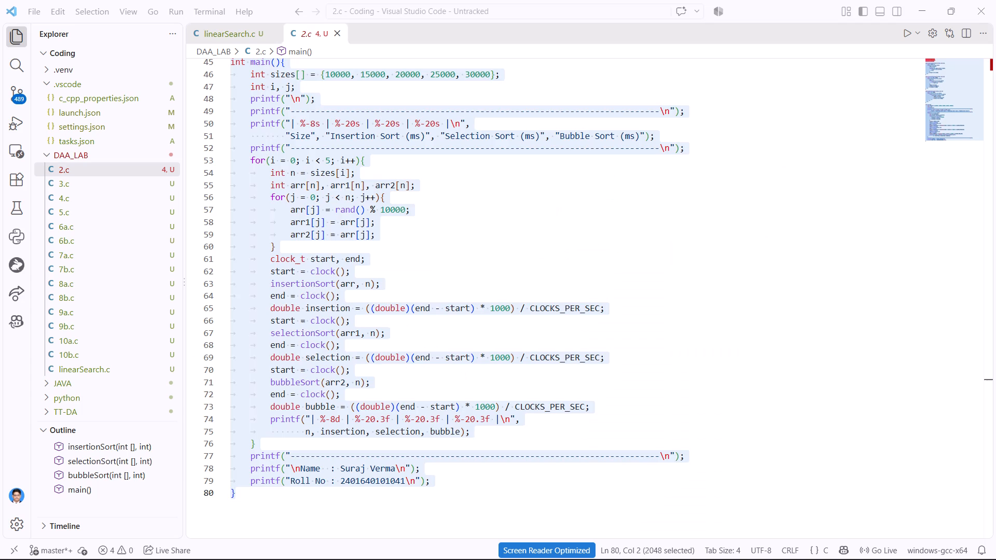
click(92, 185)
click(353, 215)
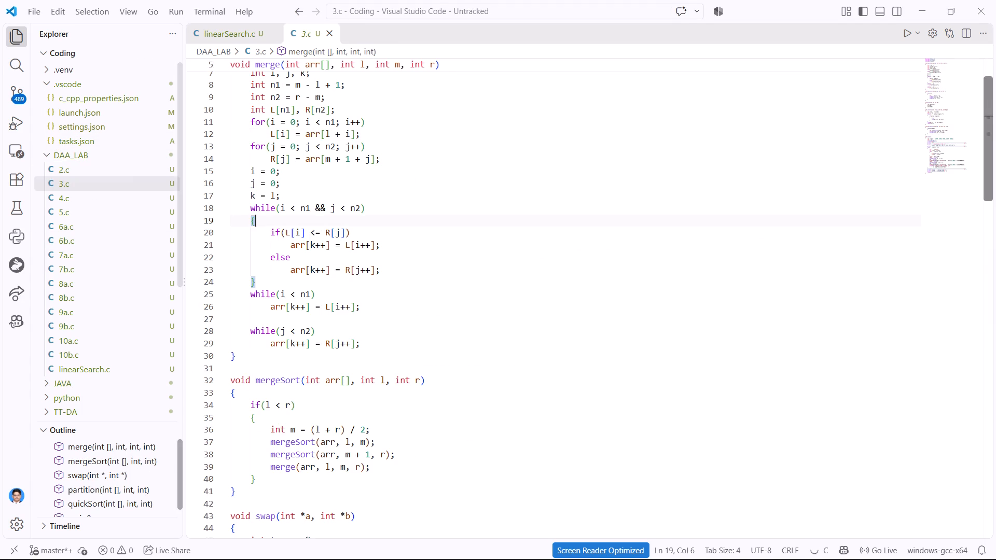
key(ctrl+a)
key(ctrl+c)
key(ctrl+c)
key(alt+Tab)
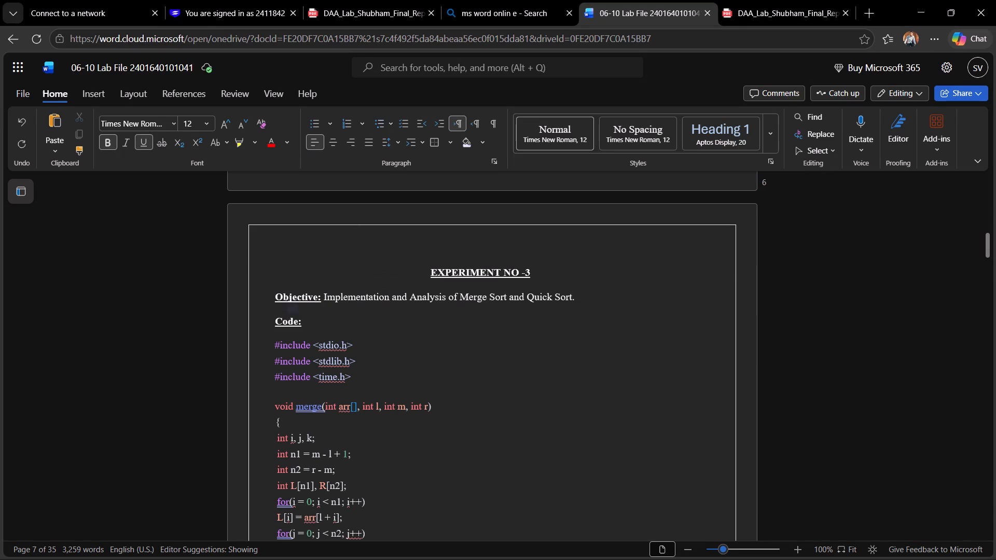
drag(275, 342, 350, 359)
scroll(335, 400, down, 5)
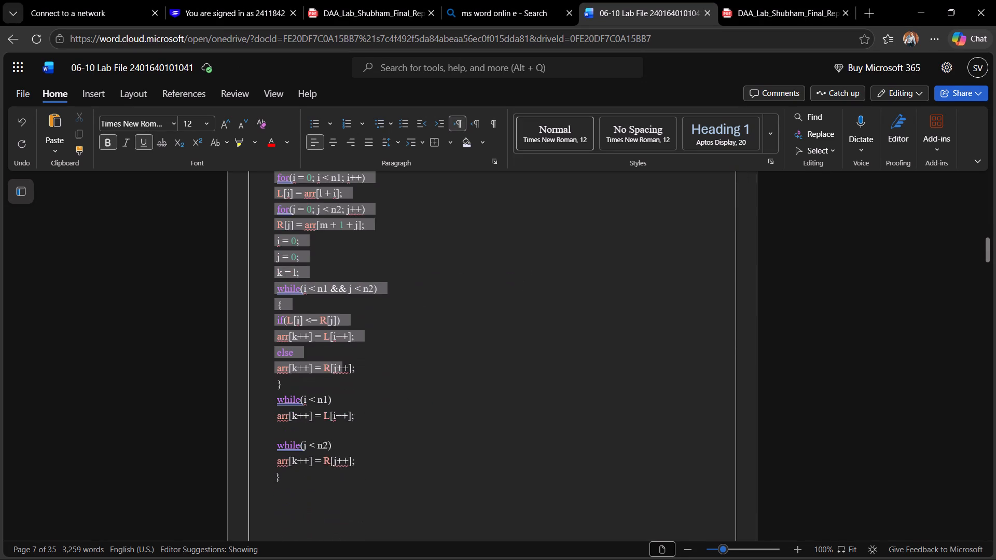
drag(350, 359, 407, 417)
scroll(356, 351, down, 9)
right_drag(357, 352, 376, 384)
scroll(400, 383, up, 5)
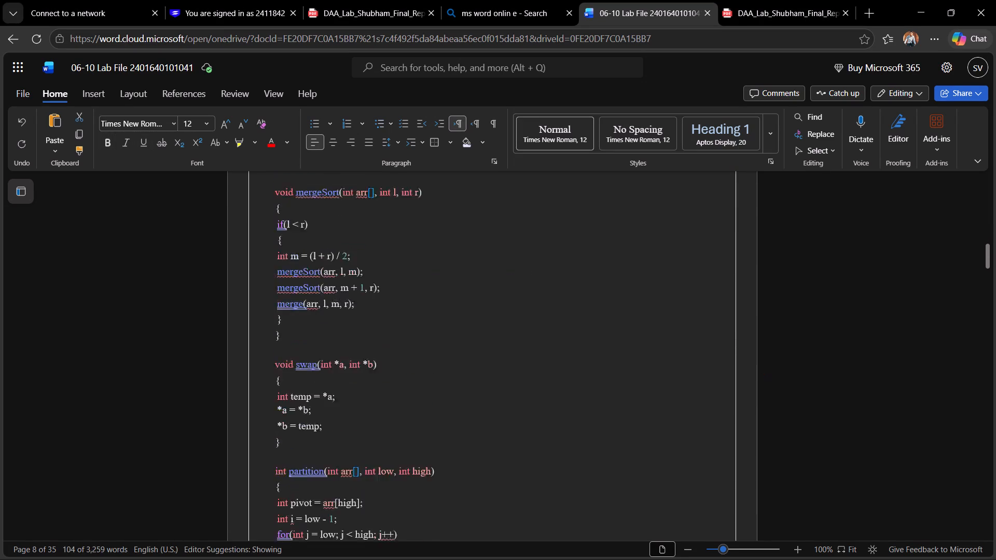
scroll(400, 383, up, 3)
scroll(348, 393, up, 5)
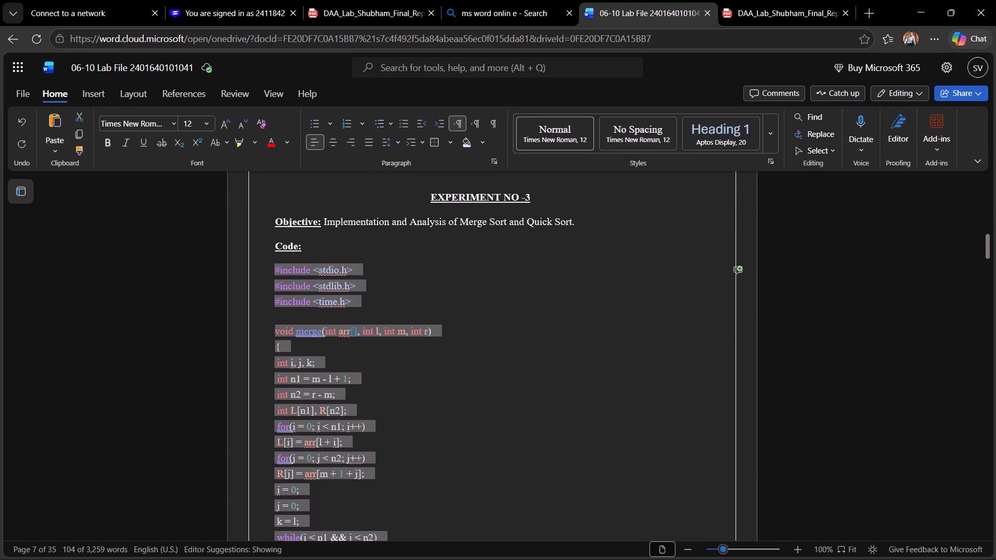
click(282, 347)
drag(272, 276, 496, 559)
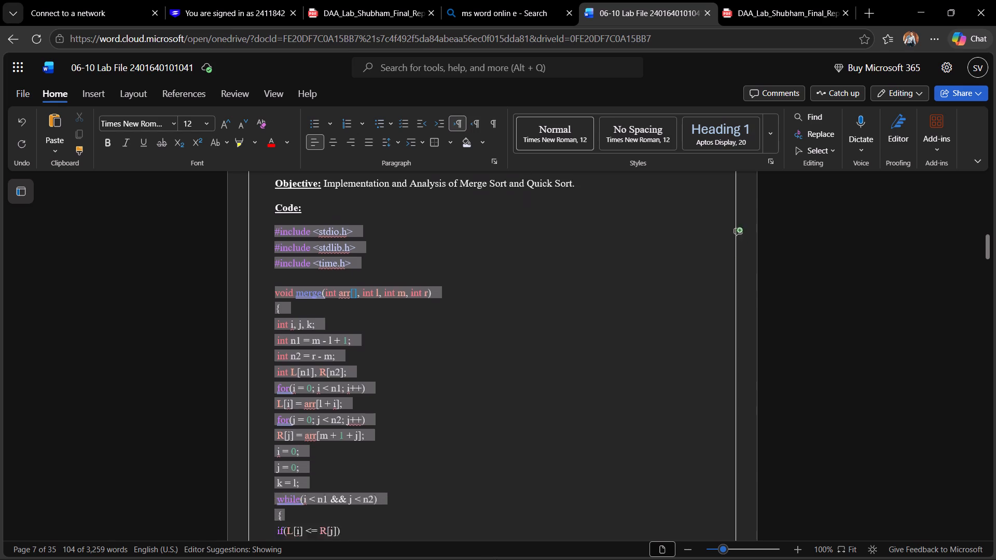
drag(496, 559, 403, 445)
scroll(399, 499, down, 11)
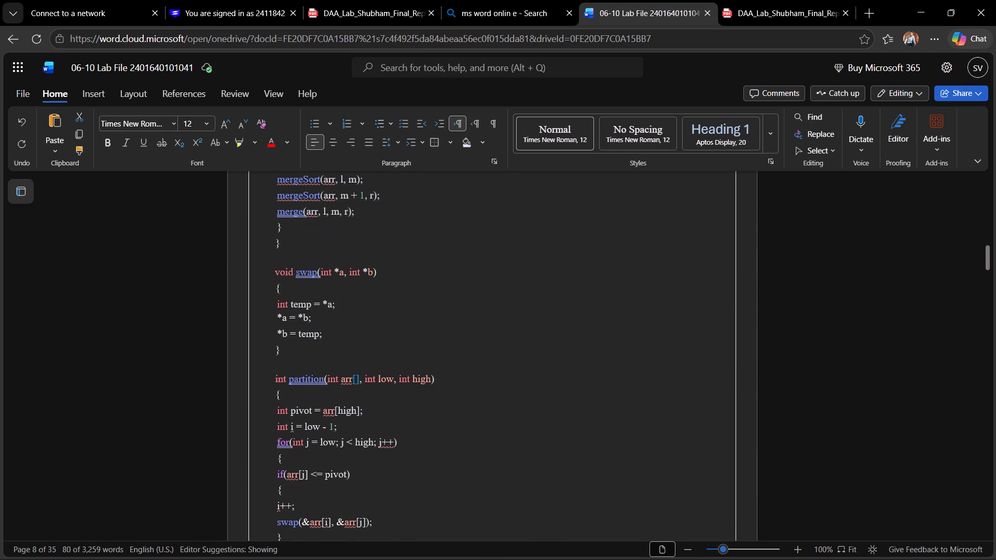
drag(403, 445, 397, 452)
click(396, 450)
Replace the entire Experiment No -3 code, from the #include lines to the final closing brace, with the code copied from 3.c.
scroll(396, 450, down, 4)
scroll(396, 450, up, 1)
scroll(396, 450, down, 5)
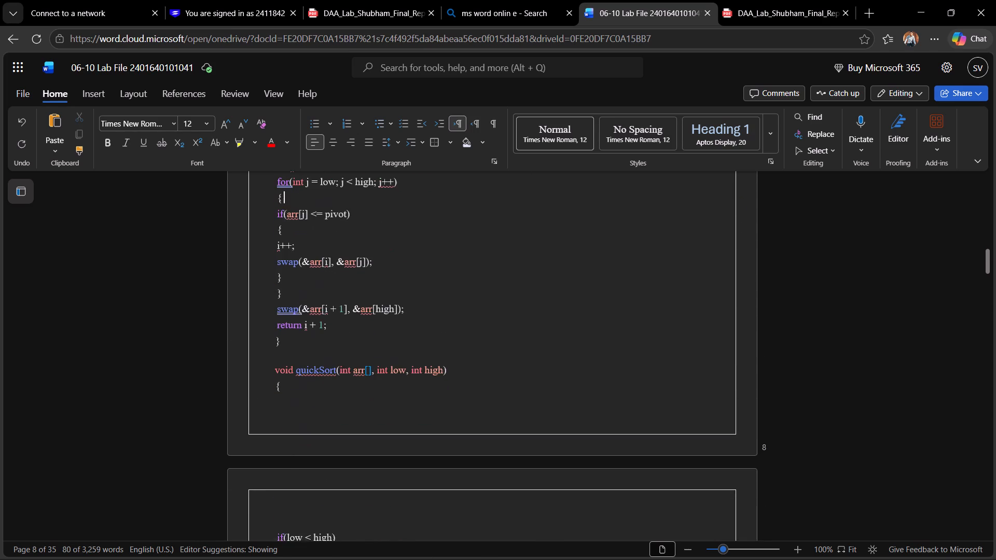
scroll(396, 450, down, 1)
scroll(396, 450, up, 1)
scroll(396, 450, down, 18)
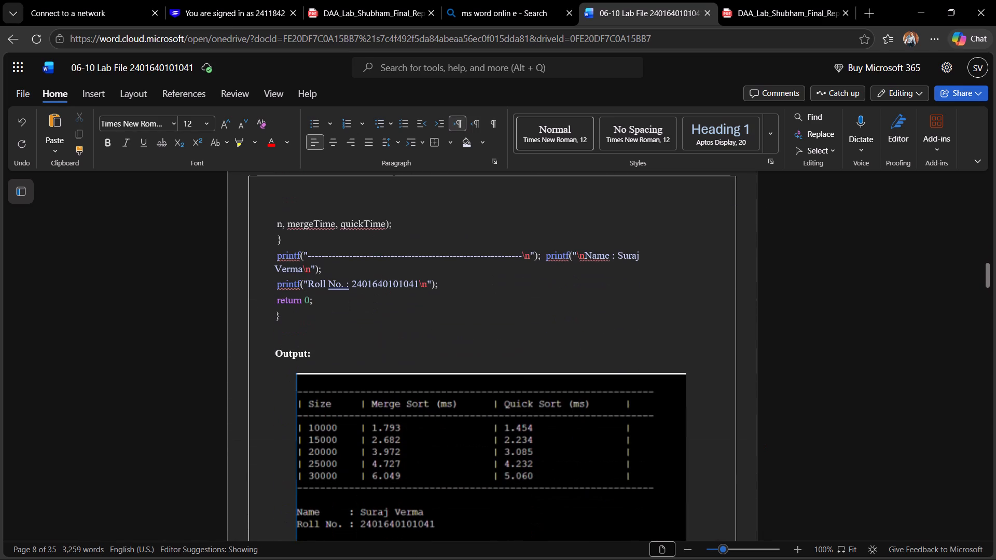
drag(306, 317, 279, 283)
scroll(296, 247, up, 6)
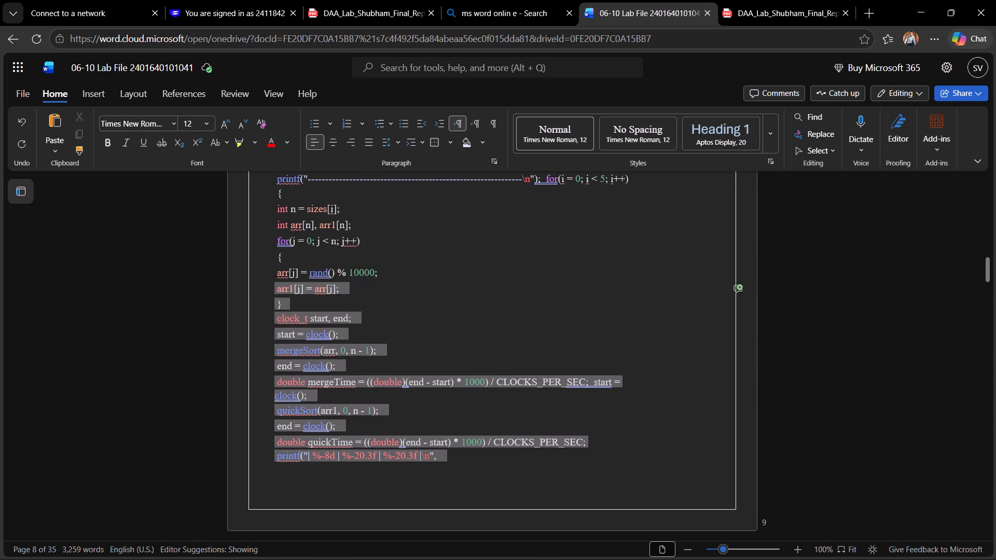
drag(279, 283, 298, 243)
scroll(301, 245, up, 10)
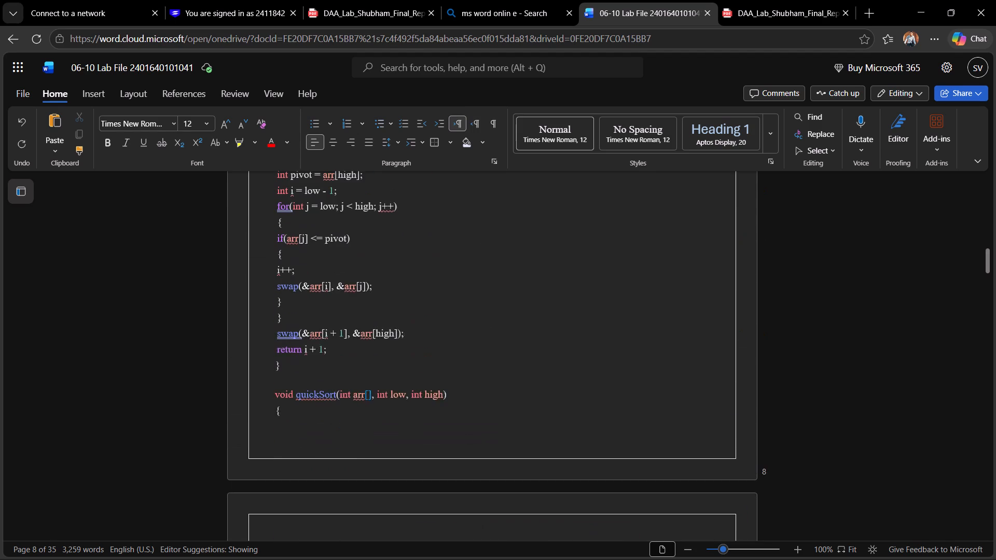
drag(298, 243, 278, 274)
scroll(298, 240, up, 12)
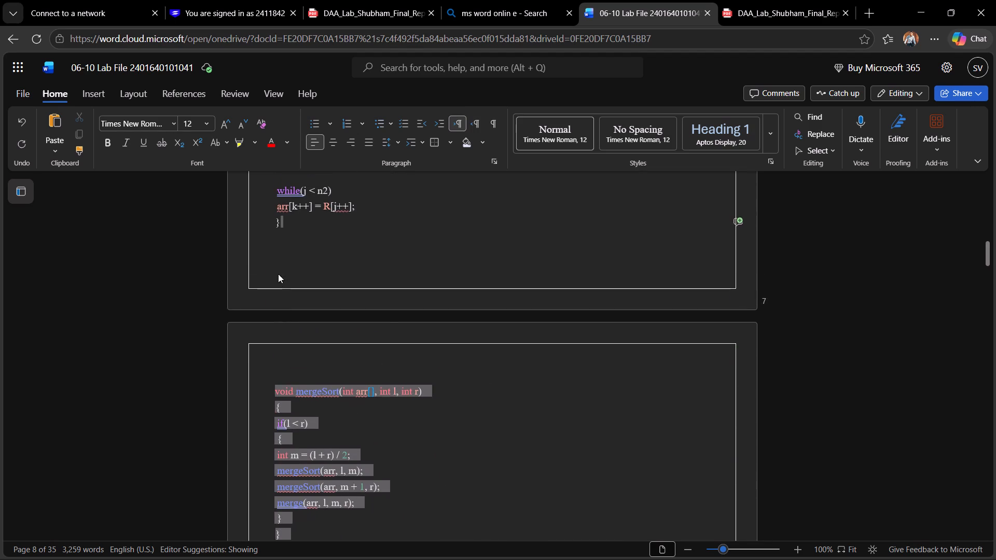
drag(278, 274, 277, 403)
scroll(279, 243, up, 11)
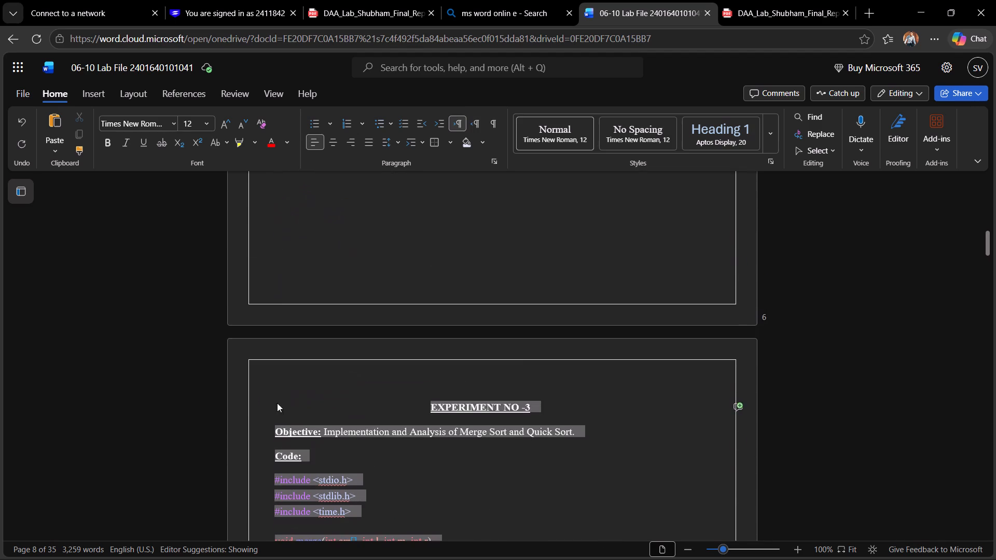
drag(277, 403, 266, 482)
key(ctrl+v)
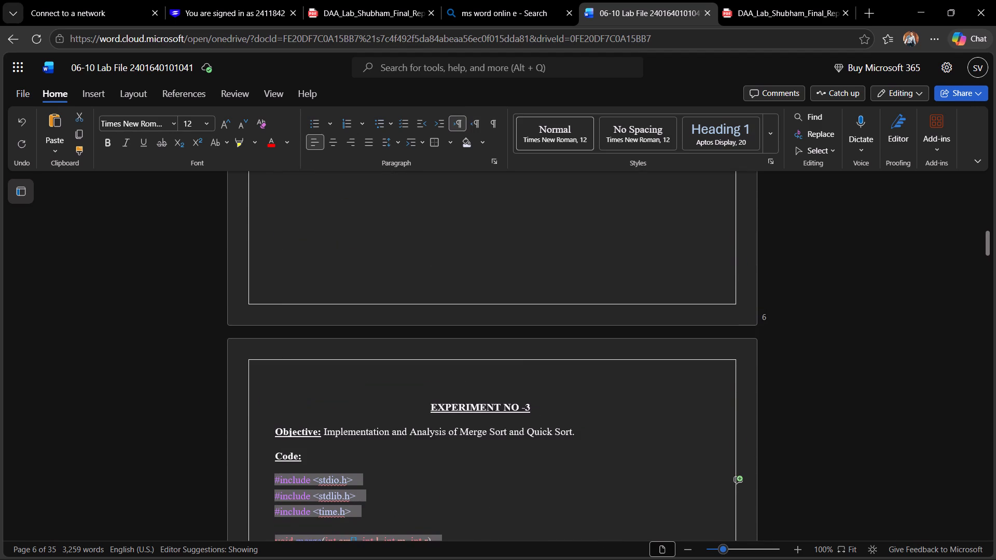
Insert blank lines after the Experiment No -3 code so the Output: section starts on the following page.
scroll(354, 465, down, 2)
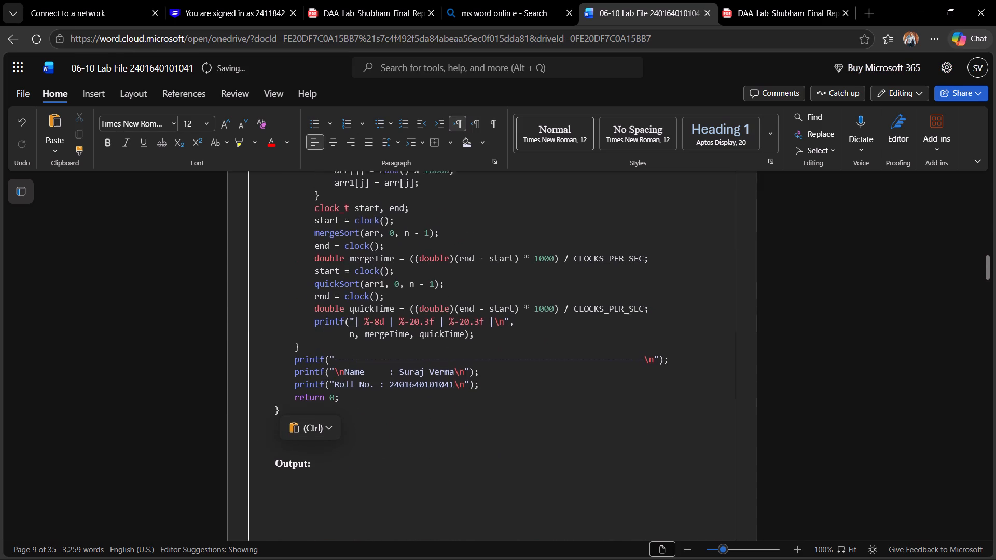
scroll(354, 465, down, 3)
key(Return)
key(Return)
key(Return)
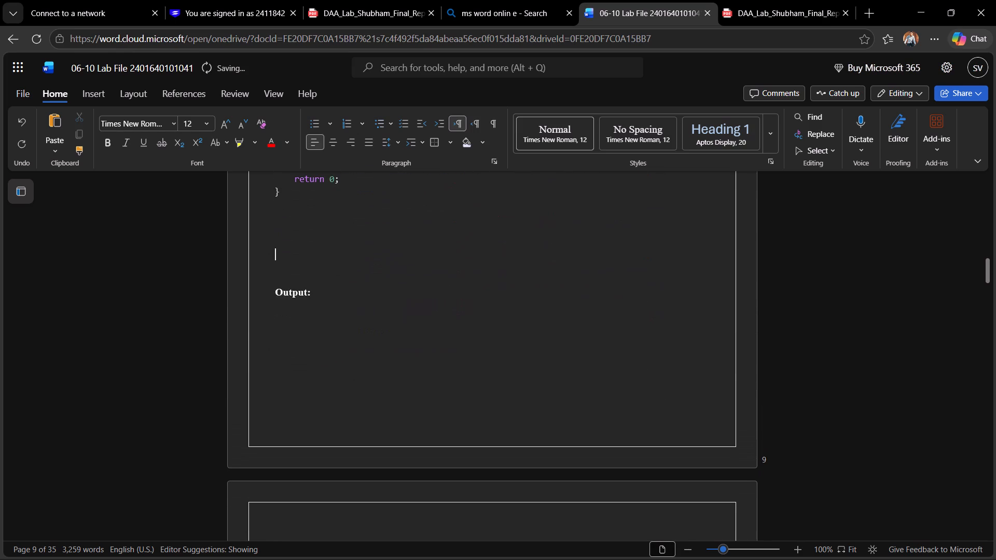
key(Return)
key(Return)
key(Return)
key(Return)
key(Return)
key(Return)
key(Return)
Insert blank lines above the Experiment - 06 heading to move it onto a new page.
scroll(355, 465, down, 3)
scroll(374, 405, down, 7)
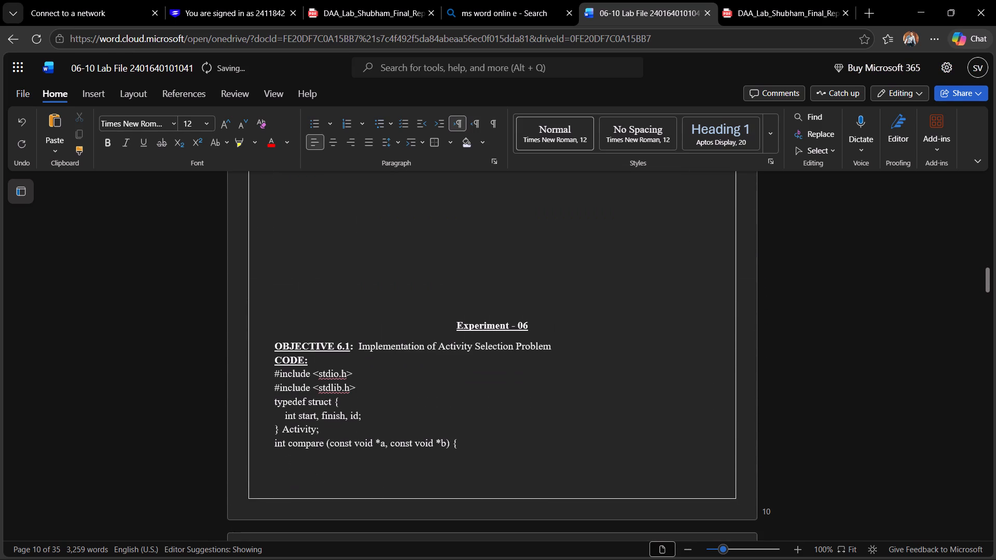
click(503, 304)
key(Return)
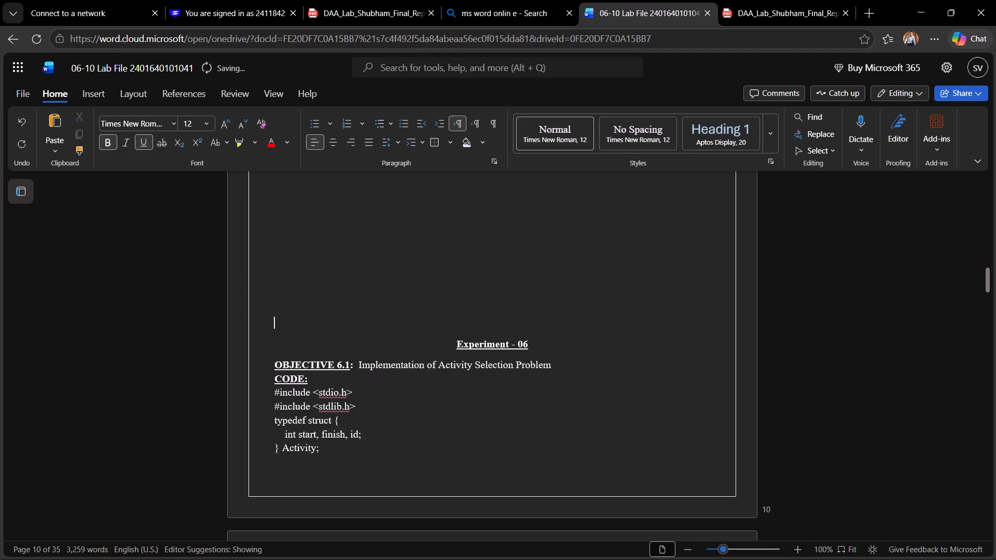
key(Return)
key(Return)
key(Return)
key(Return)
key(Return)
key(Return)
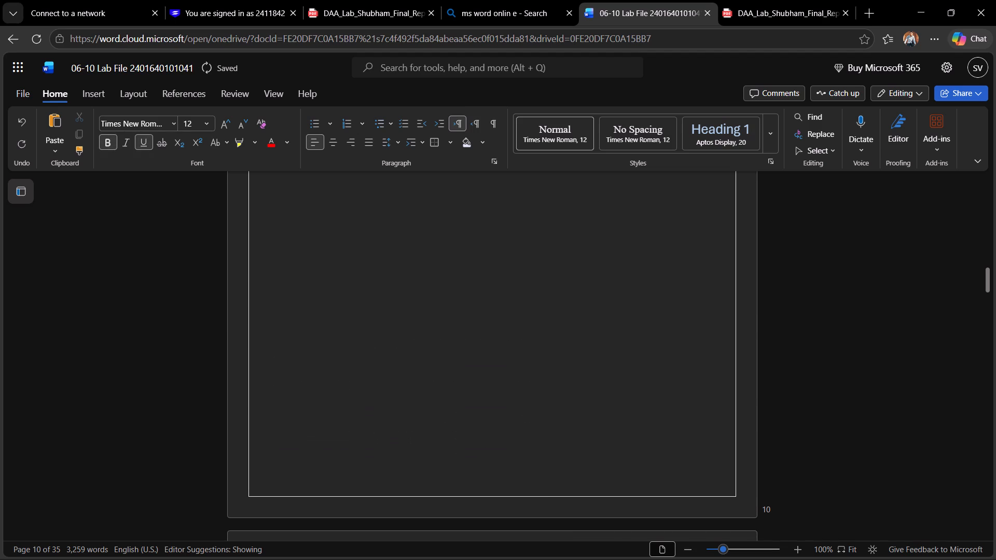
Underline the Output: label of Objective 6.1 above its console screenshot.
scroll(489, 300, down, 3)
scroll(489, 300, up, 1)
scroll(489, 300, down, 16)
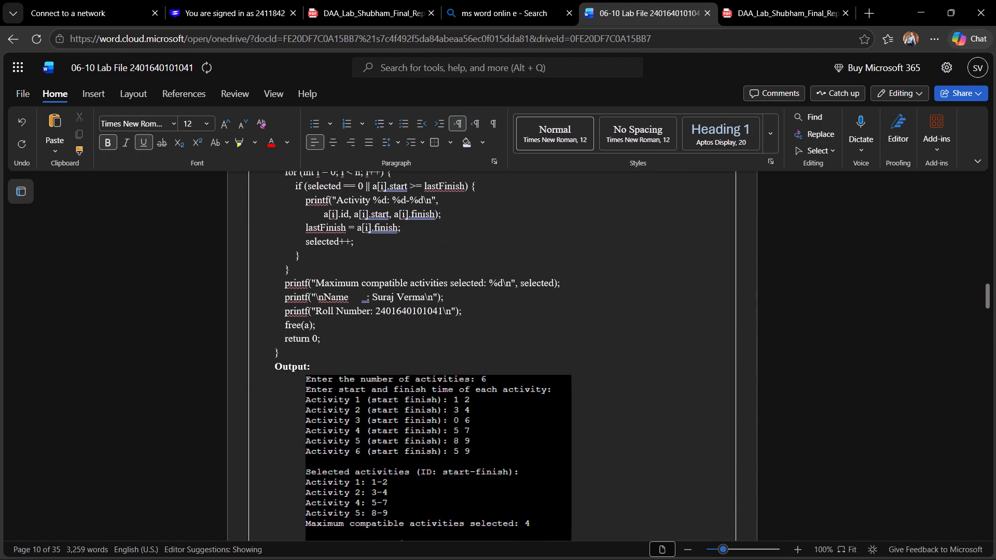
drag(317, 366, 246, 367)
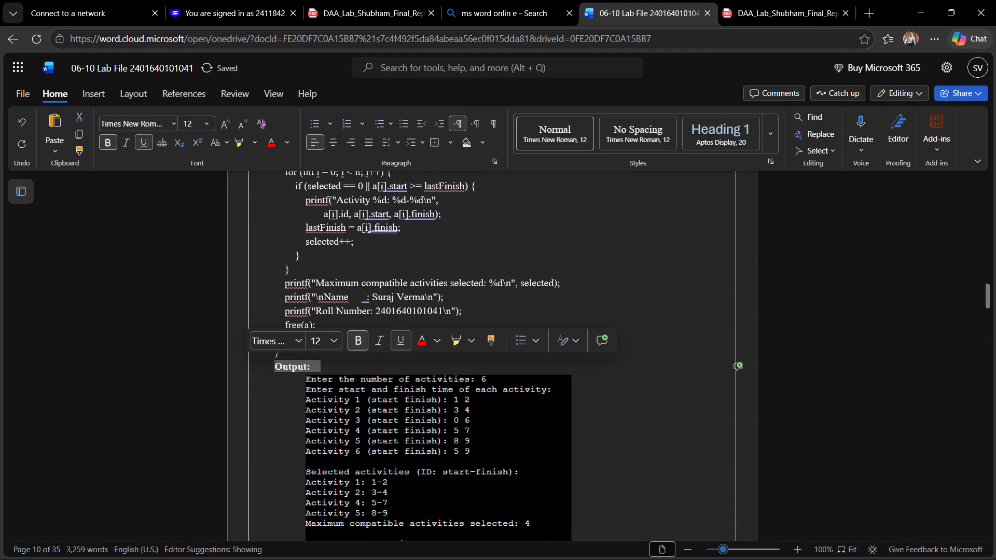
click(394, 340)
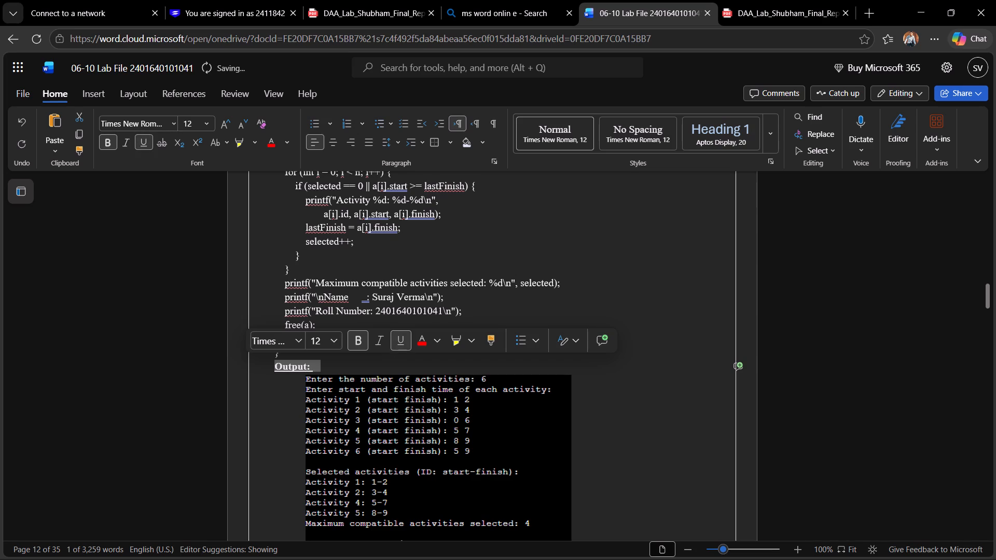
click(385, 367)
Switch to Google Drive in Chrome, close the Experiment 3 document, and open the Google Docs file ending in _04.
key(alt+Tab)
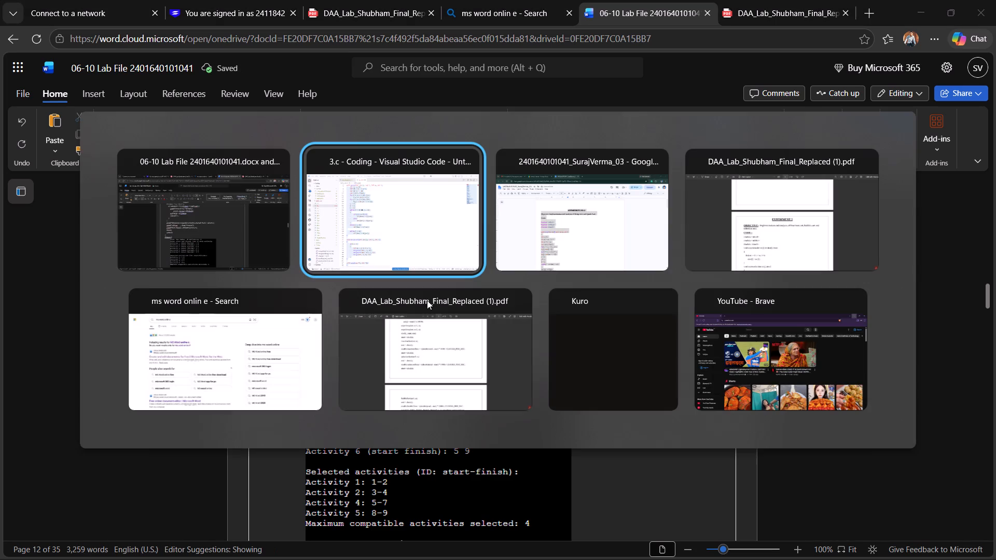
key(alt+Tab)
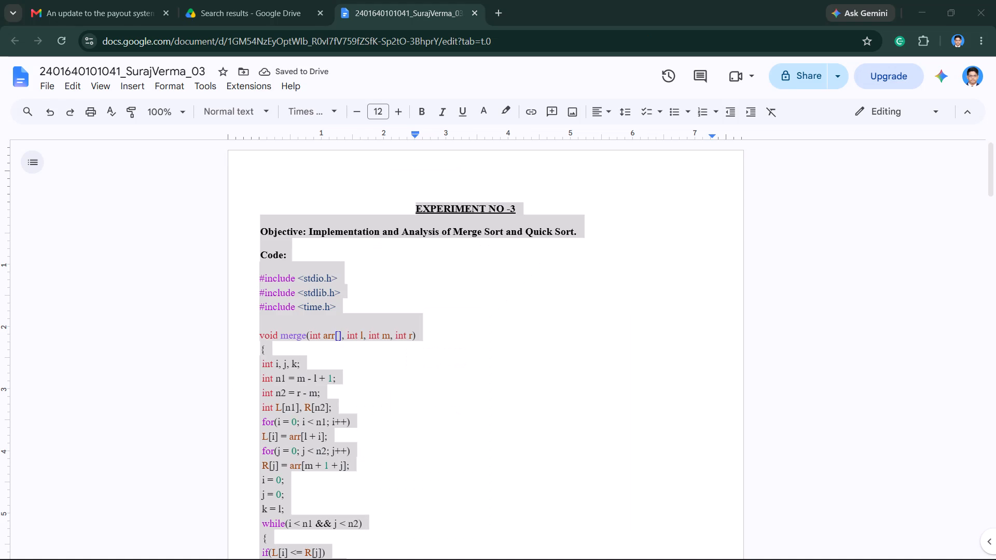
click(270, 0)
click(471, 12)
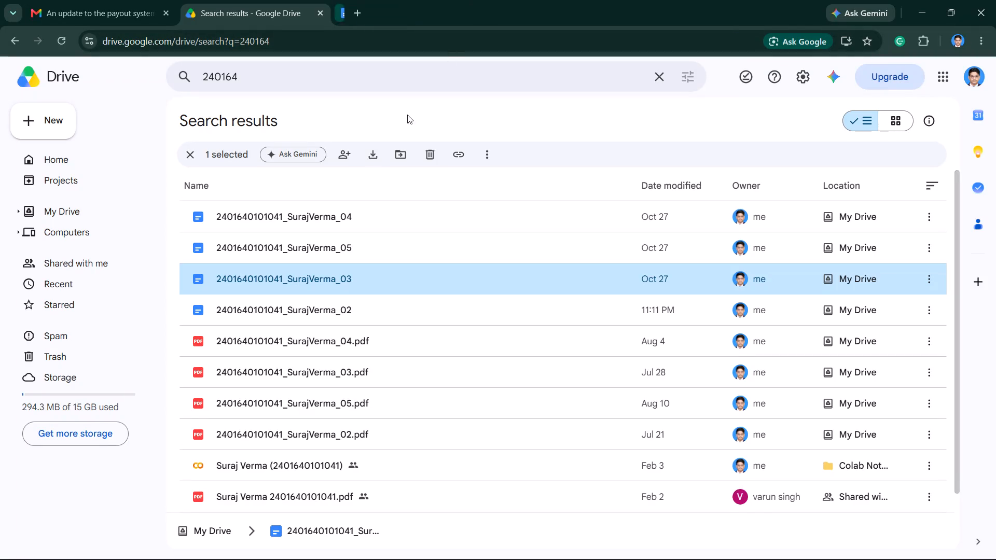
double_click(339, 226)
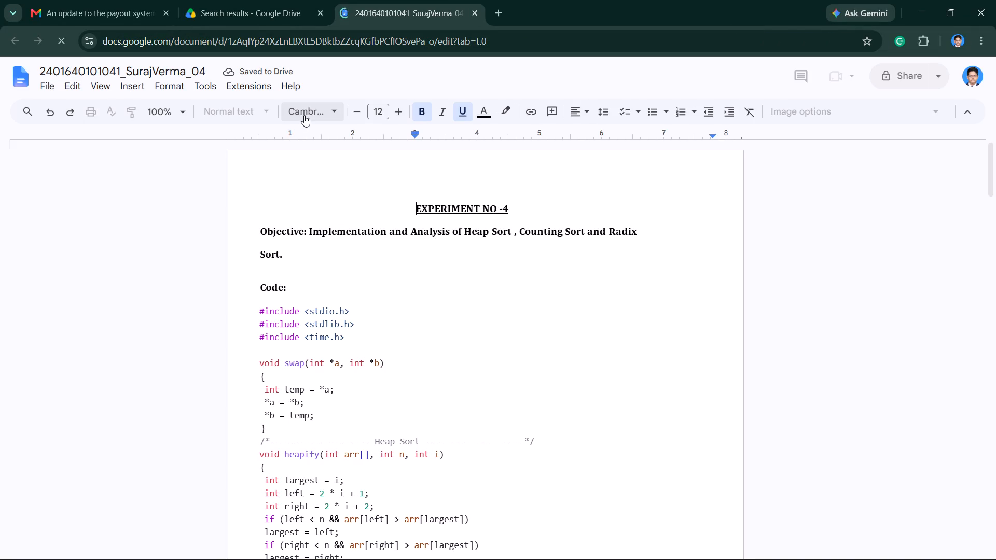
Set all text in the Experiment No -4 document to Times New Roman, size 12.
click(304, 115)
click(509, 233)
key(ctrl+a)
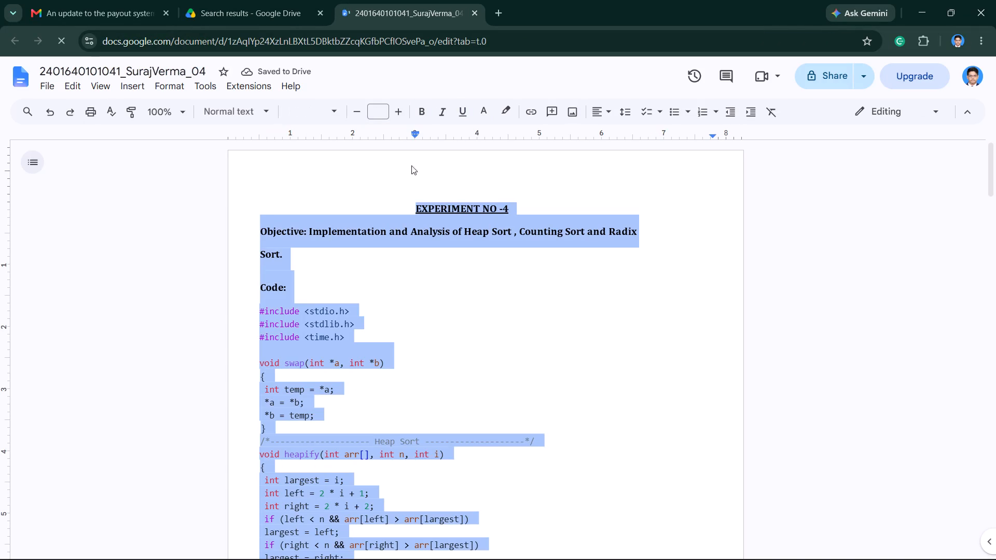
click(328, 114)
click(343, 189)
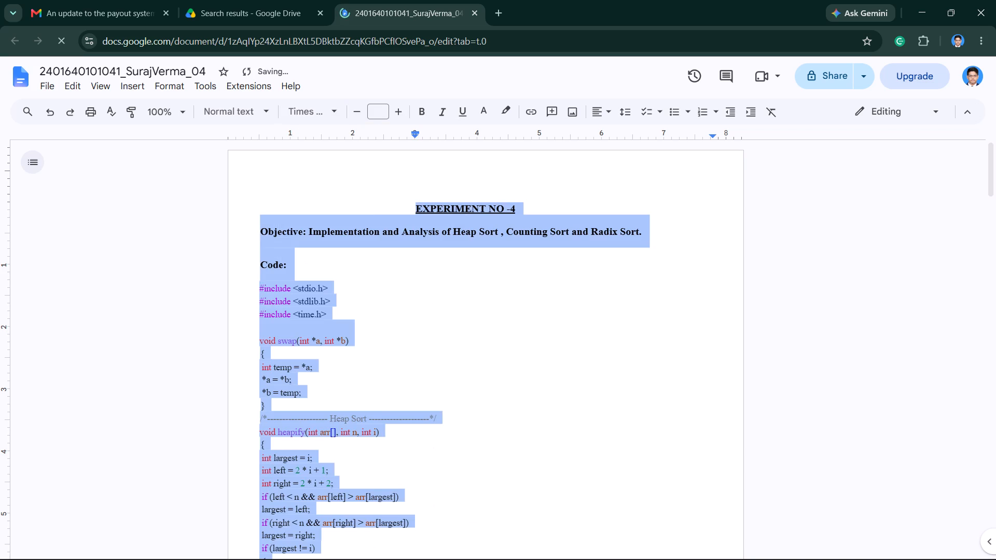
click(380, 109)
click(378, 214)
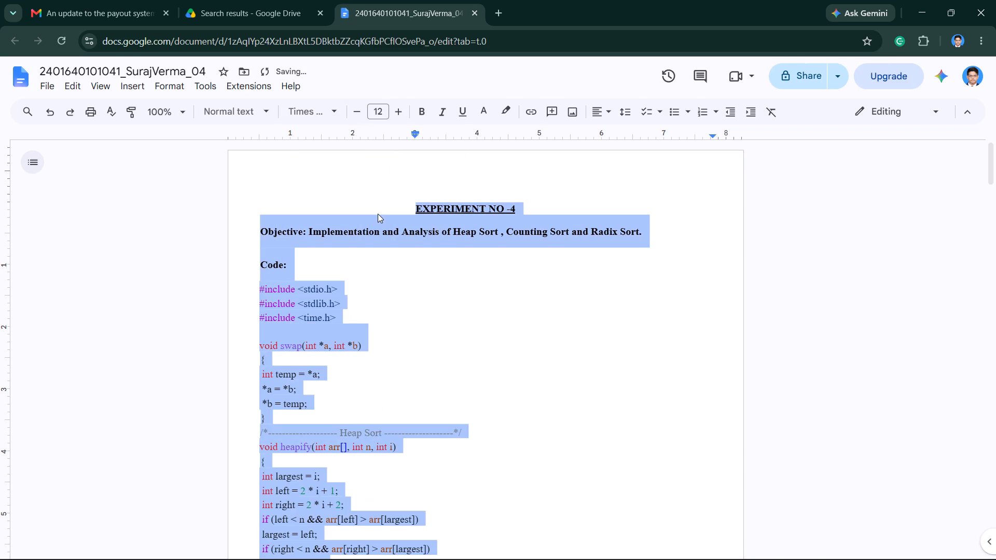
Copy the entire Experiment No -4 document and return to the Word lab file.
click(460, 269)
key(ctrl+a)
key(ctrl+c)
key(ctrl+c)
key(alt+Tab)
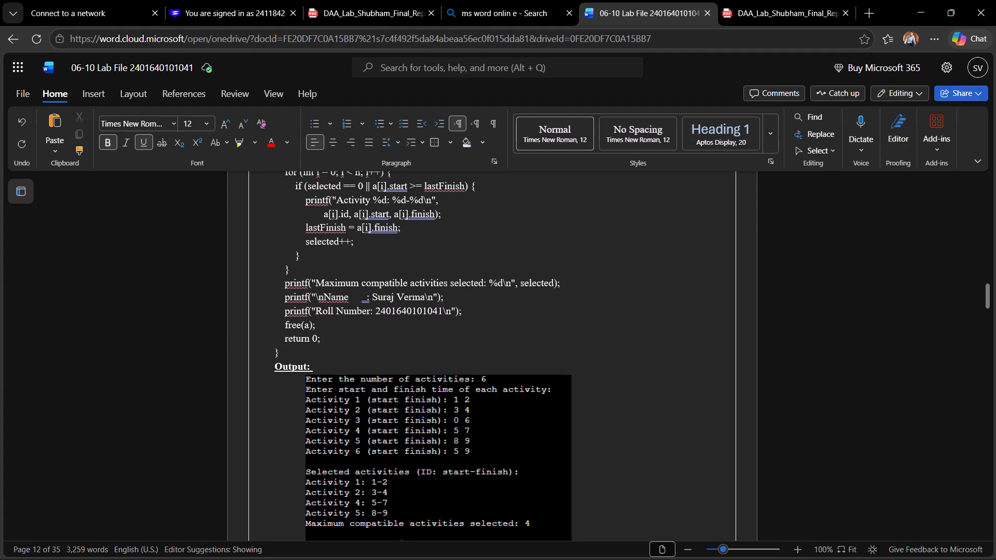
Add a blank line above the Experiment - 06 heading and paste the copied Experiment No -4 content there.
scroll(387, 323, down, 7)
scroll(384, 336, up, 5)
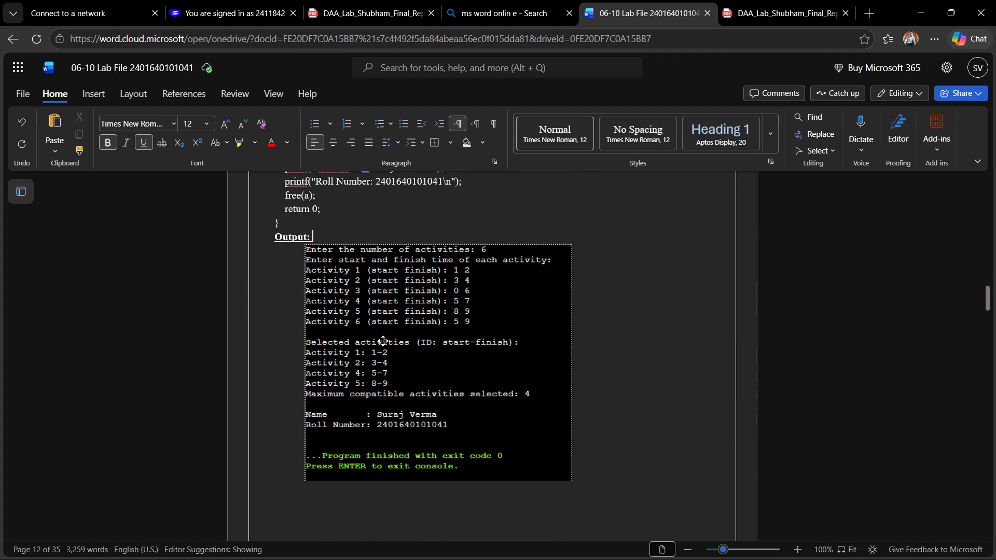
scroll(383, 341, up, 13)
scroll(383, 341, down, 1)
scroll(383, 341, up, 4)
scroll(383, 342, down, 2)
scroll(383, 342, up, 2)
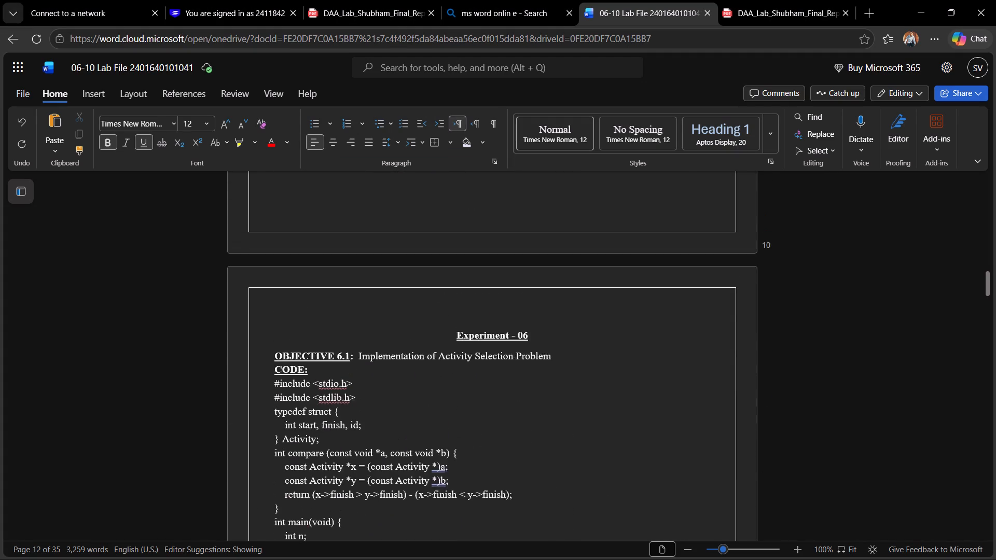
scroll(383, 342, up, 7)
scroll(383, 342, down, 4)
scroll(433, 421, down, 3)
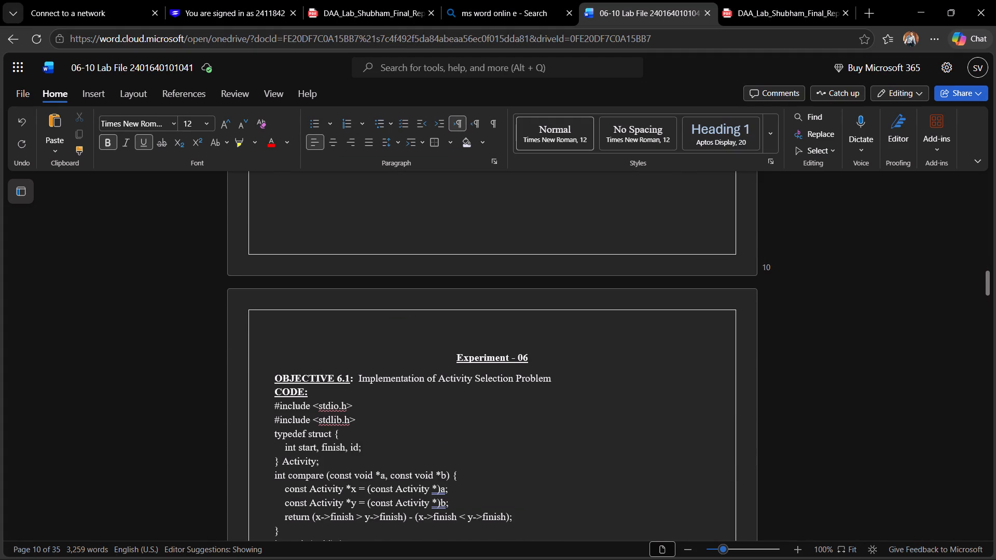
click(444, 337)
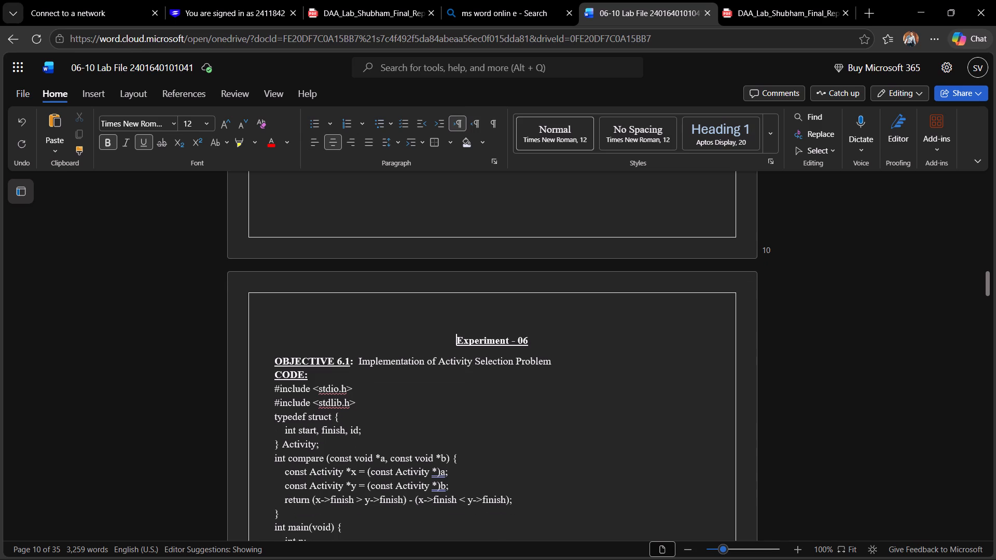
key(Return)
key(Up)
key(BackSpace)
key(Return)
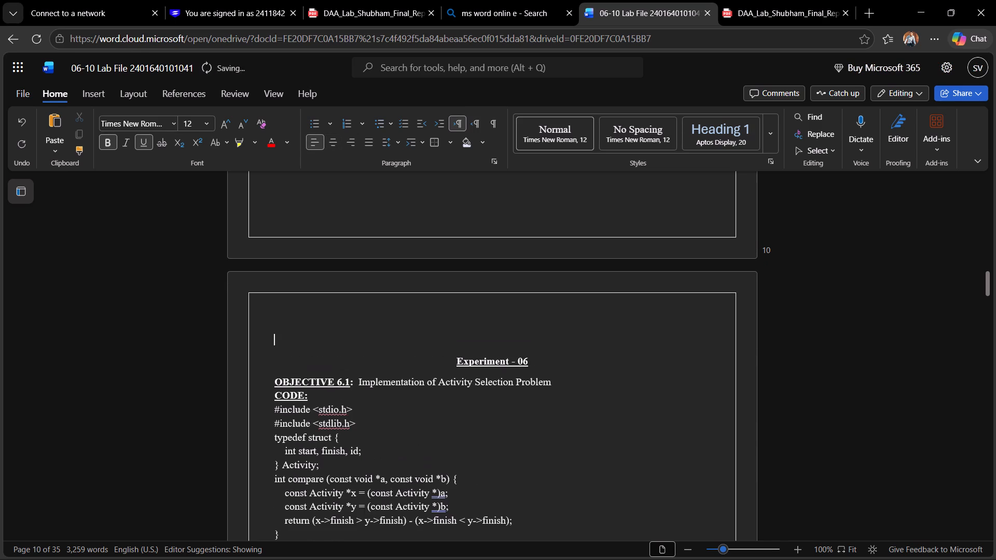
scroll(444, 337, up, 1)
key(ctrl+v)
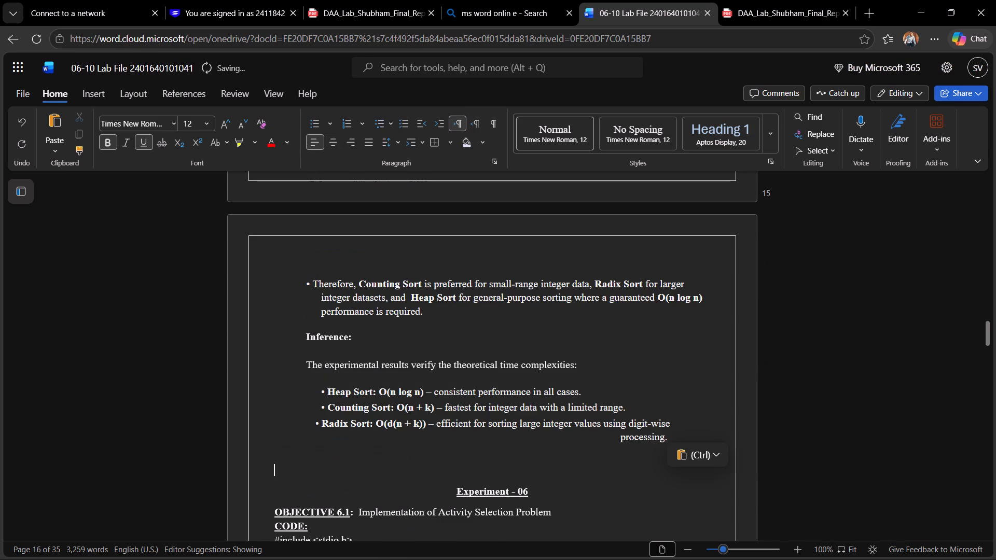
Delete the Conclusion and Inference sections at the end of the pasted Experiment No -4.
drag(299, 468, 280, 381)
scroll(280, 382, up, 4)
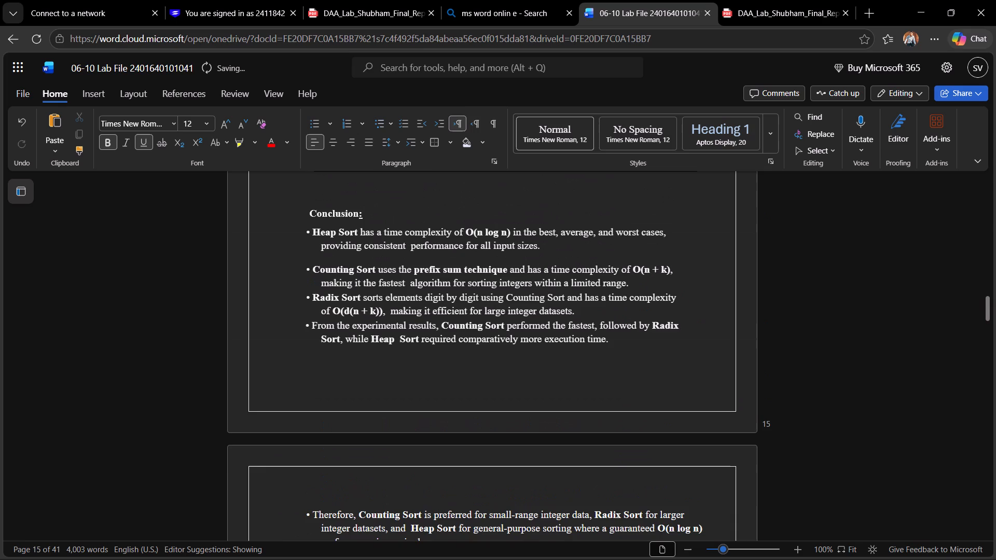
drag(280, 381, 277, 241)
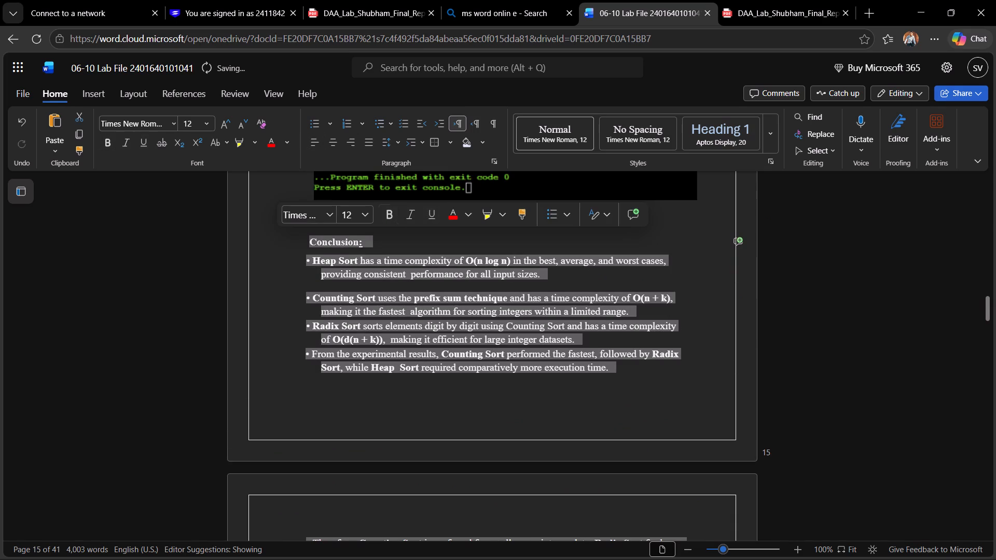
key(BackSpace)
Insert blank lines after the Experiment No -4 output screenshot to move the Experiment - 06 heading onto the next page.
key(Return)
key(Return)
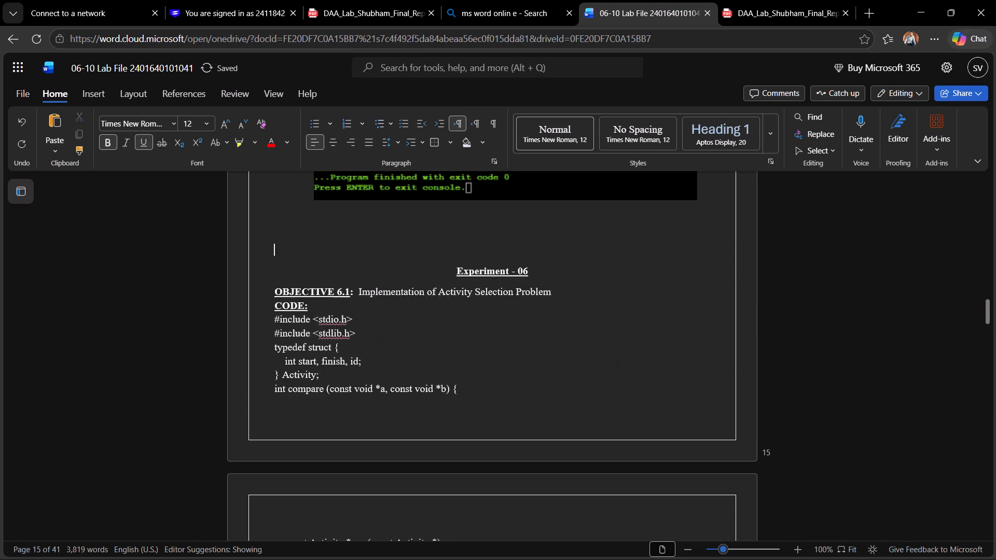
key(Return)
key(Return)
key(Return)
key(Return)
key(Return)
key(Return)
scroll(271, 239, up, 3)
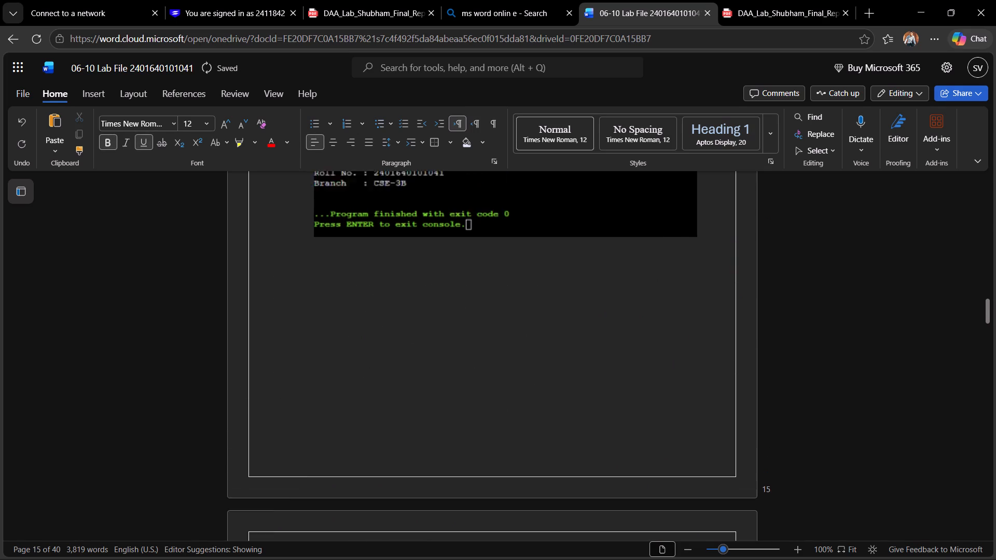
Remove the indent before the Output label of Experiment No -4 so it starts at the margin.
scroll(365, 296, up, 4)
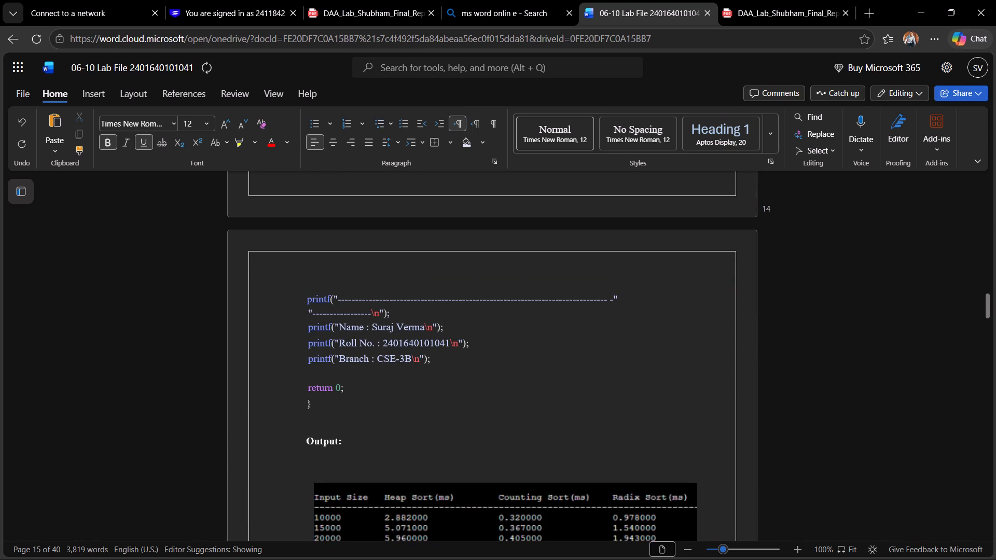
click(303, 441)
key(BackSpace)
key(BackSpace)
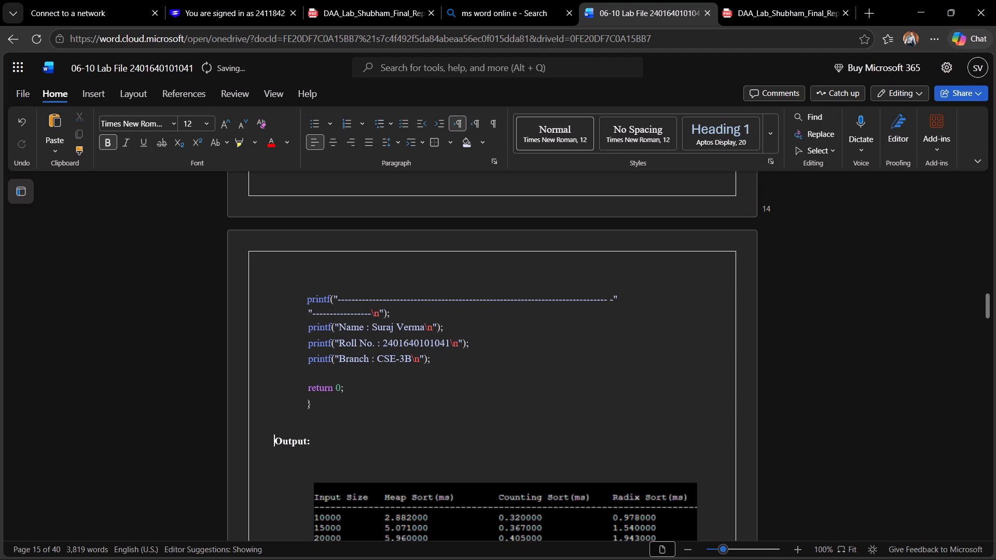
Remove the indent from the Objective paragraph of Experiment No -4 so it aligns with the margin.
scroll(327, 408, up, 15)
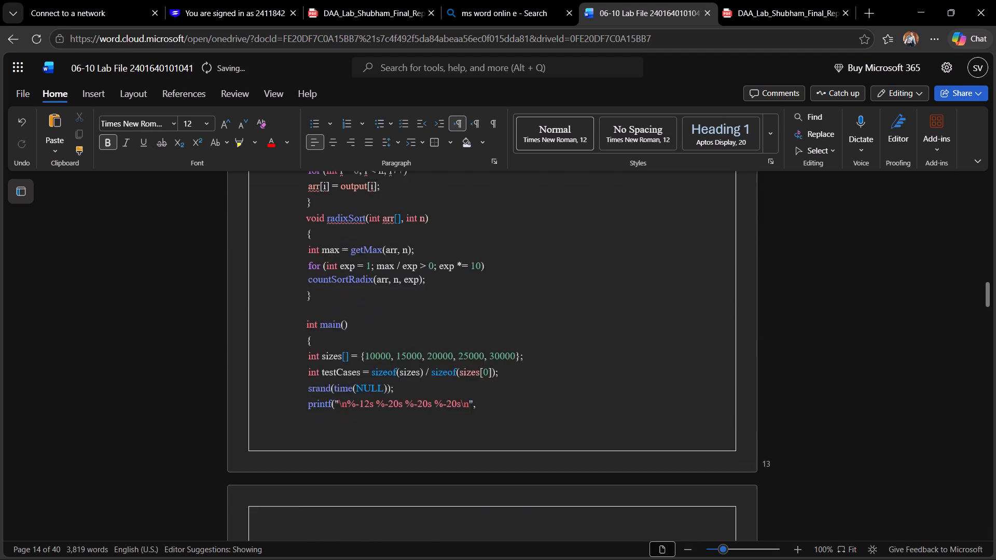
scroll(327, 408, up, 6)
scroll(327, 408, down, 2)
scroll(327, 408, up, 5)
scroll(327, 408, down, 1)
scroll(327, 408, up, 6)
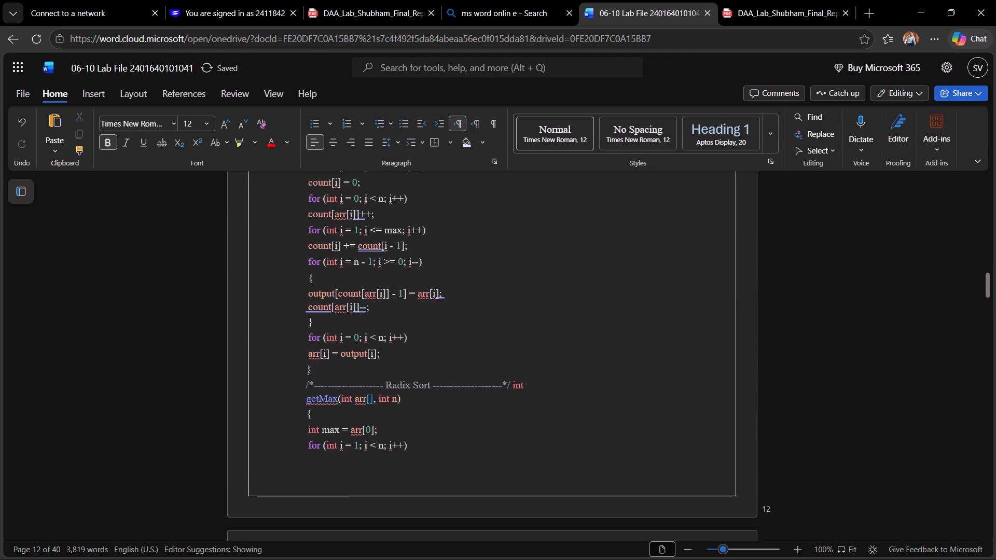
scroll(327, 408, up, 13)
scroll(327, 408, down, 1)
scroll(327, 408, up, 4)
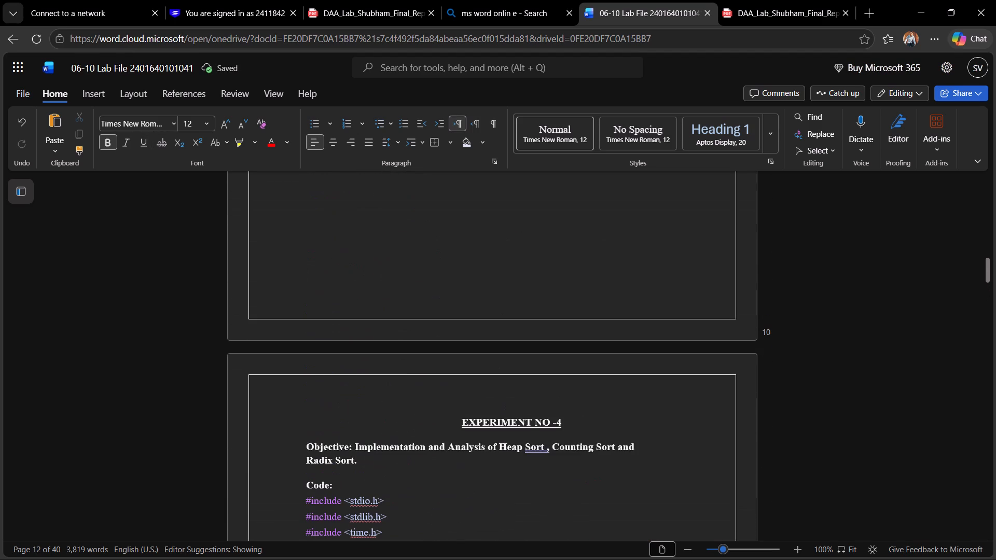
click(307, 449)
key(BackSpace)
key(BackSpace)
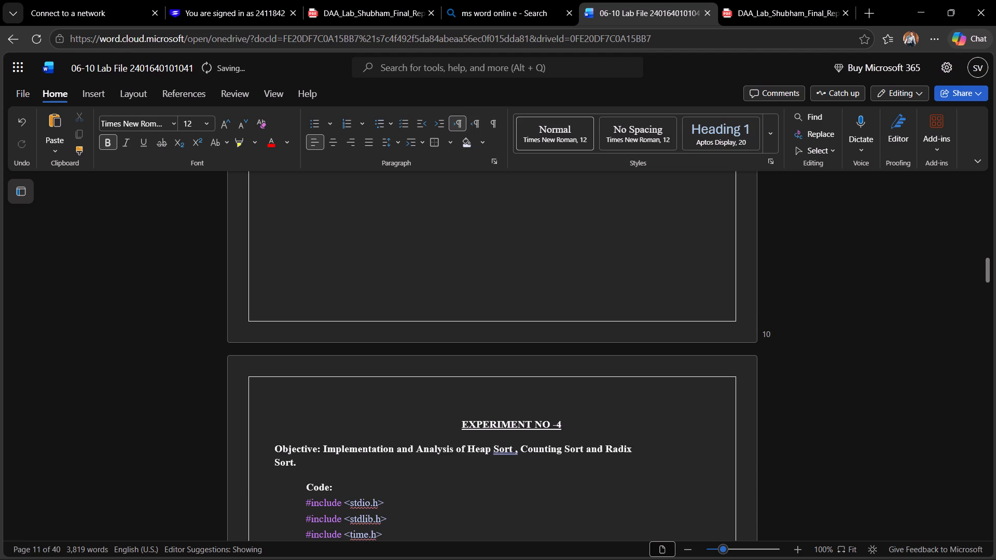
Clear the indent before the EXPERIMENT NO -4 heading and centre the heading on the page.
click(459, 424)
key(BackSpace)
key(BackSpace)
key(BackSpace)
key(BackSpace)
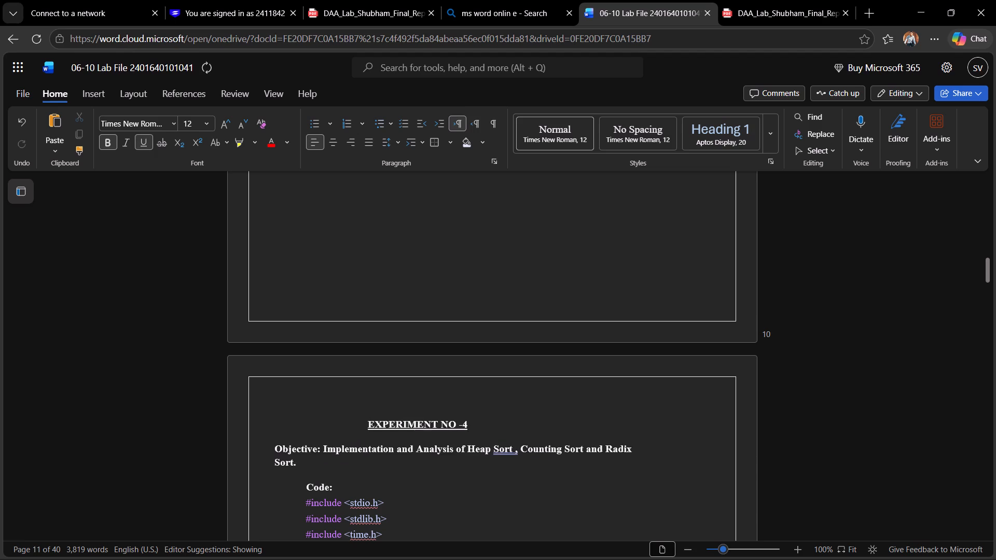
key(BackSpace)
key(BackSpace)
key(BackSpace)
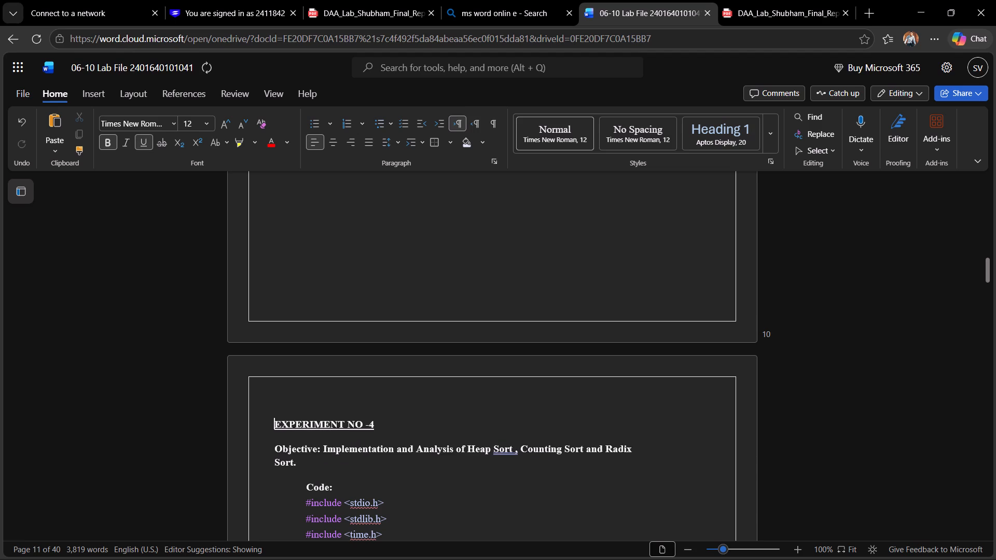
drag(376, 422, 246, 419)
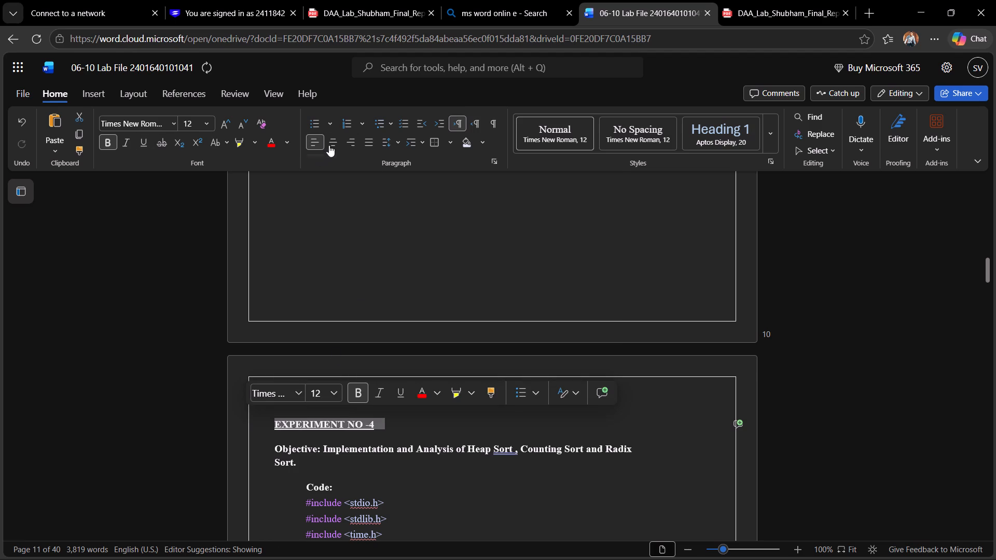
click(330, 142)
click(359, 410)
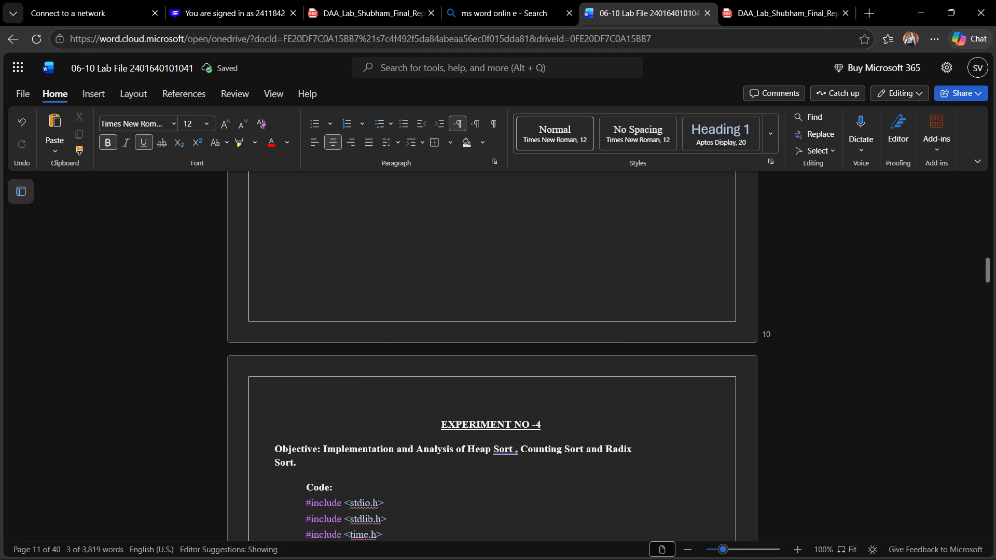
Underline the Objective label of Experiment No -4 and remove bold from the objective sentence after it.
drag(320, 447, 260, 442)
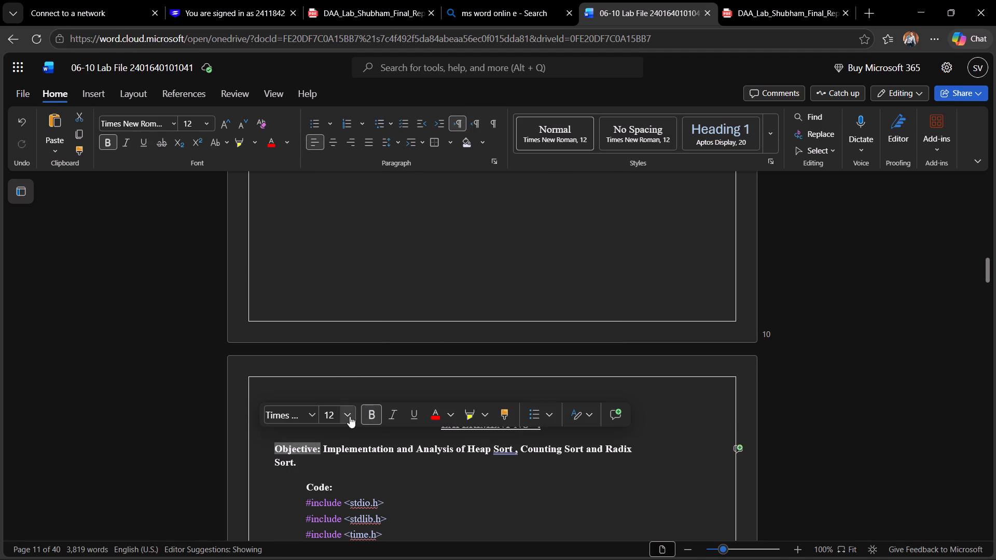
click(413, 416)
drag(327, 469, 329, 443)
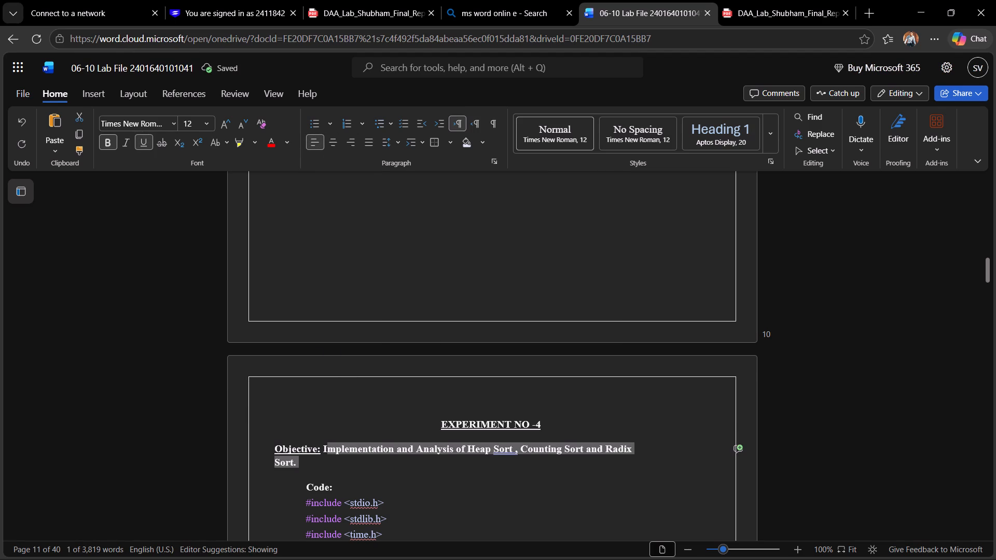
drag(329, 443, 324, 442)
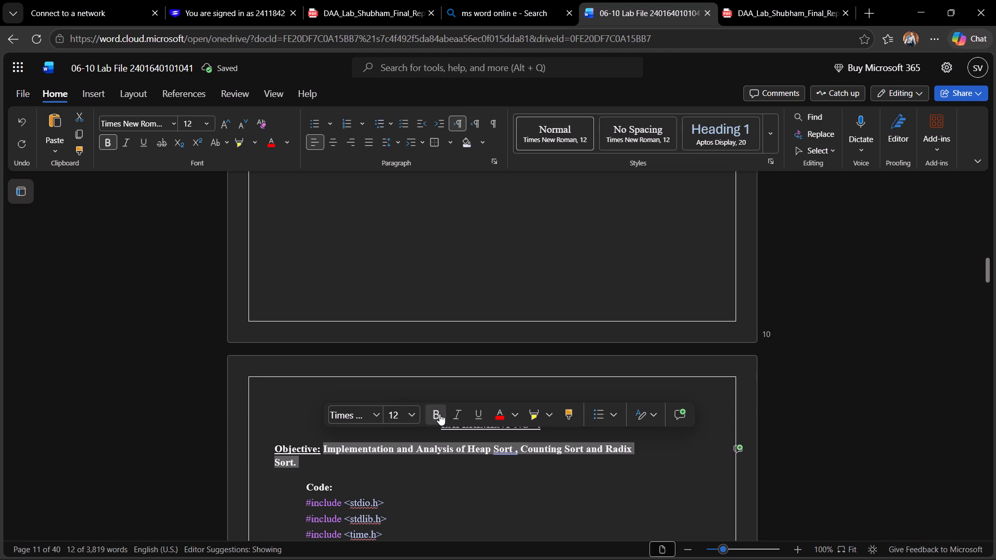
click(439, 414)
Move the Code label of Experiment No -4 back to the margin, underline it, and add a blank line below it.
scroll(388, 459, down, 2)
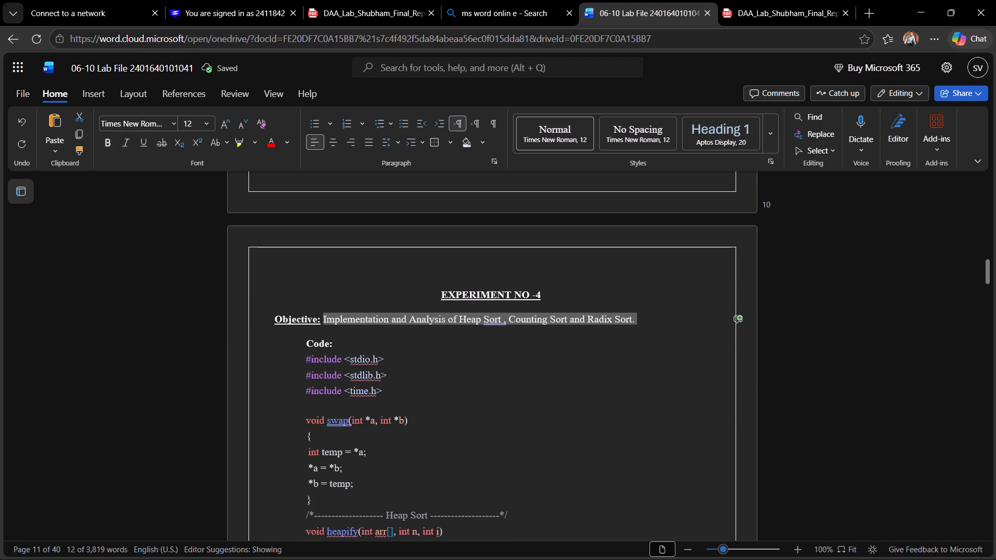
click(306, 344)
key(BackSpace)
key(BackSpace)
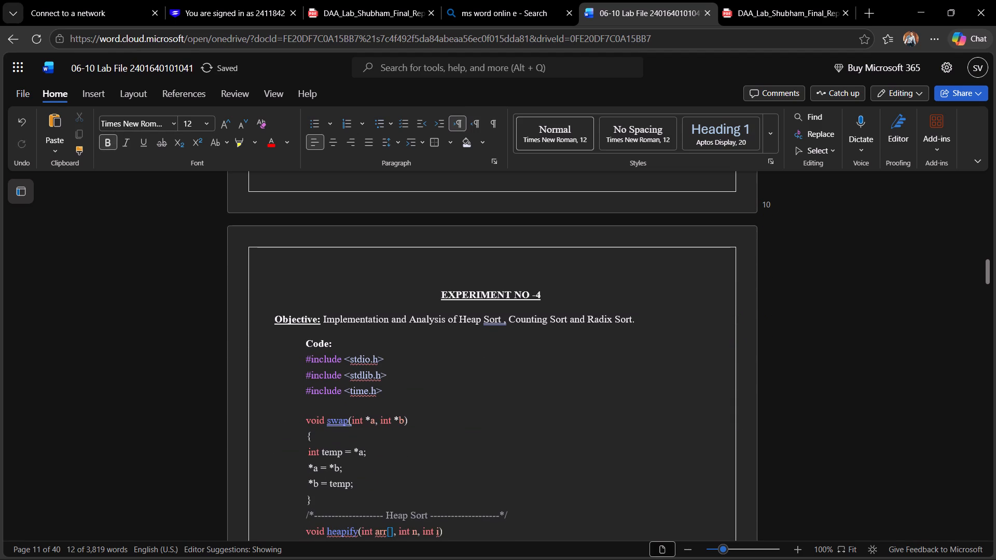
key(BackSpace)
drag(316, 346, 259, 334)
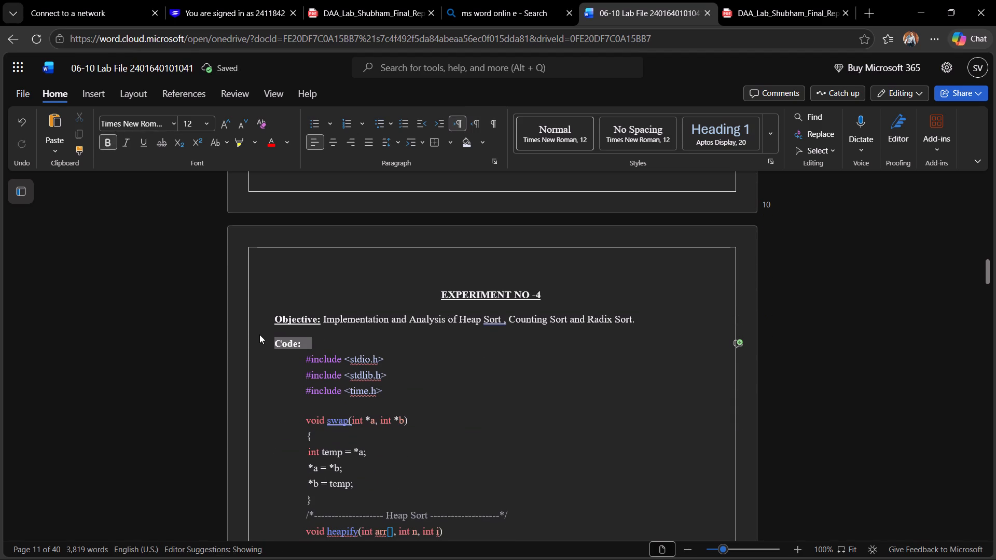
drag(259, 334, 258, 334)
click(412, 304)
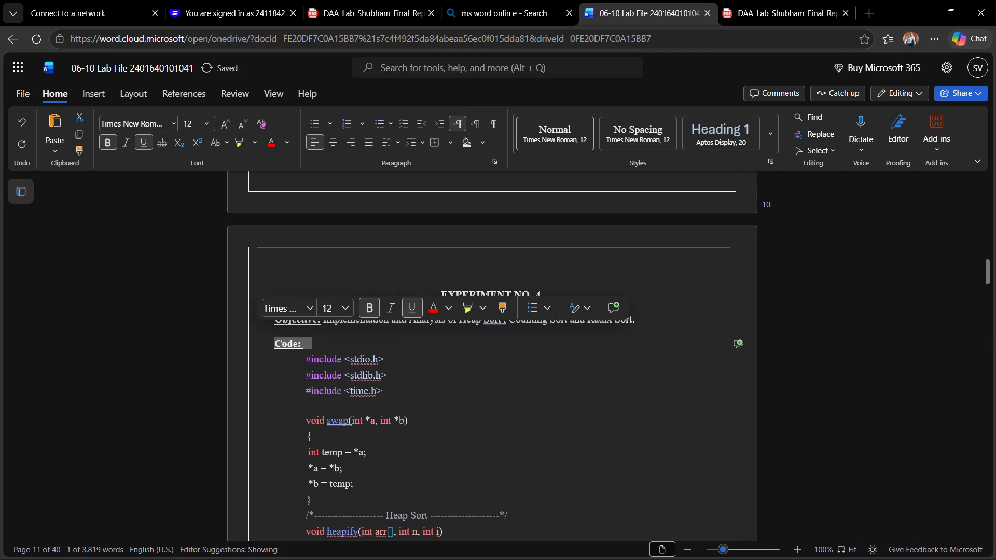
click(396, 337)
key(BackSpace)
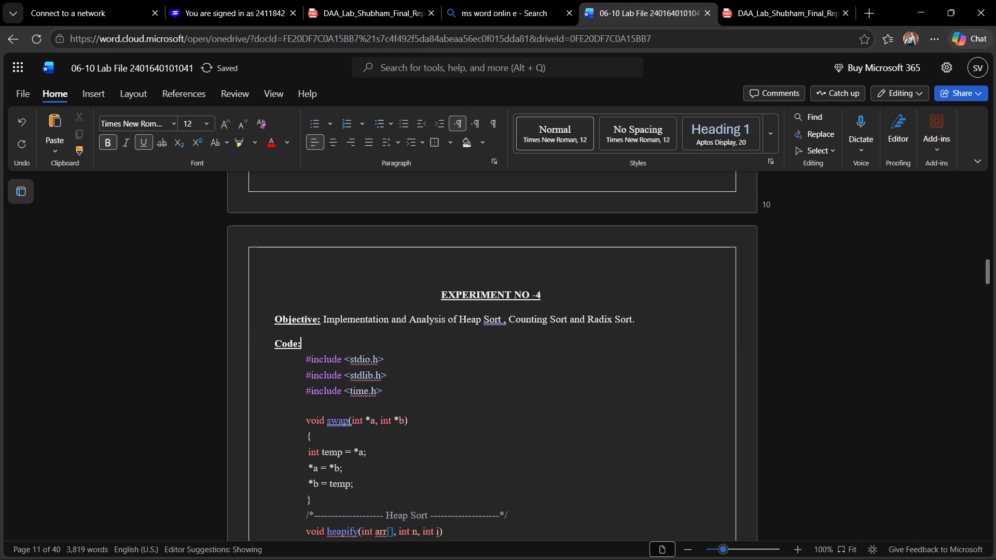
scroll(391, 339, down, 3)
key(Return)
Delete all the pasted program code between the Code and Output labels of Experiment No -4, leaving blank space there.
scroll(396, 336, down, 6)
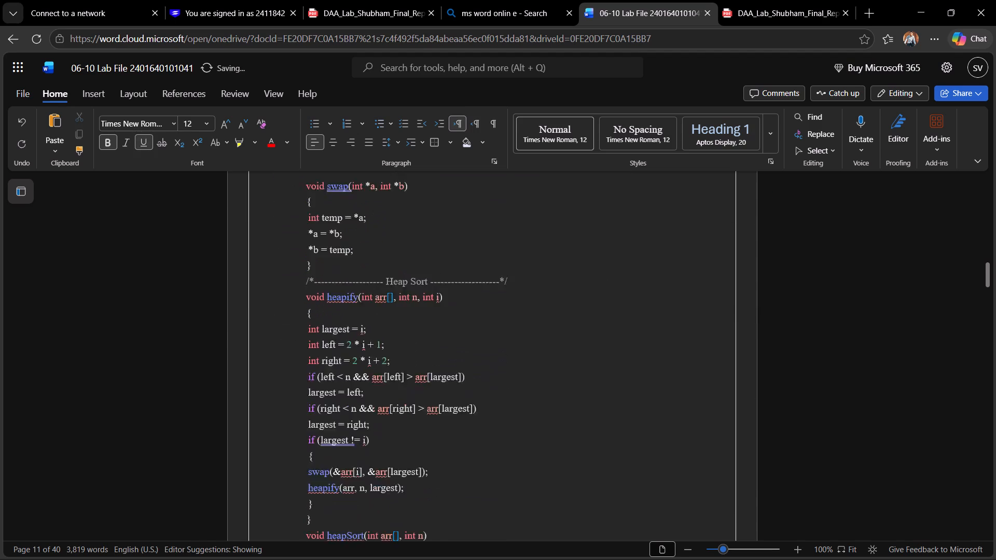
scroll(397, 341, down, 18)
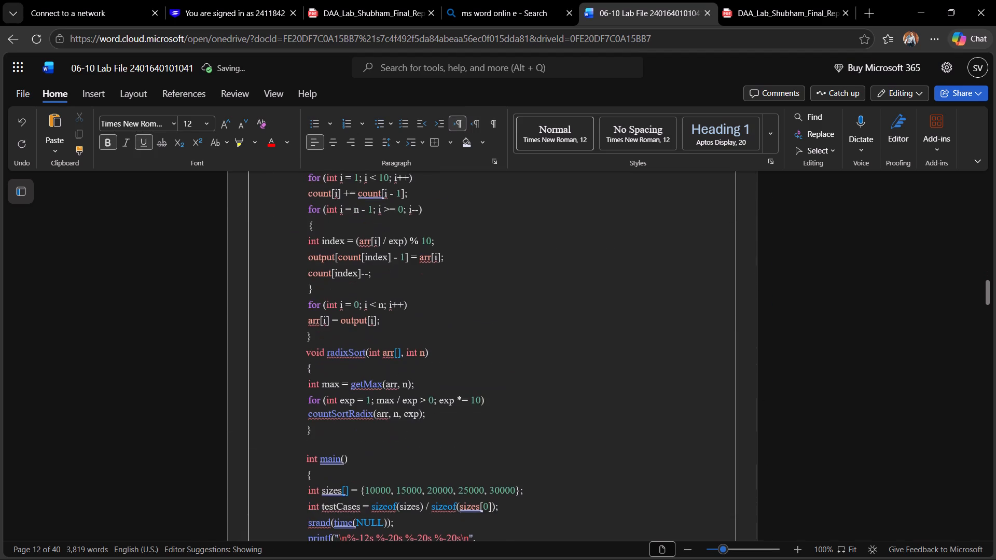
scroll(386, 374, down, 2)
scroll(386, 375, up, 2)
scroll(386, 375, down, 7)
scroll(386, 375, up, 1)
scroll(386, 375, down, 3)
scroll(386, 375, up, 1)
scroll(386, 375, down, 1)
scroll(386, 380, up, 1)
scroll(386, 380, down, 8)
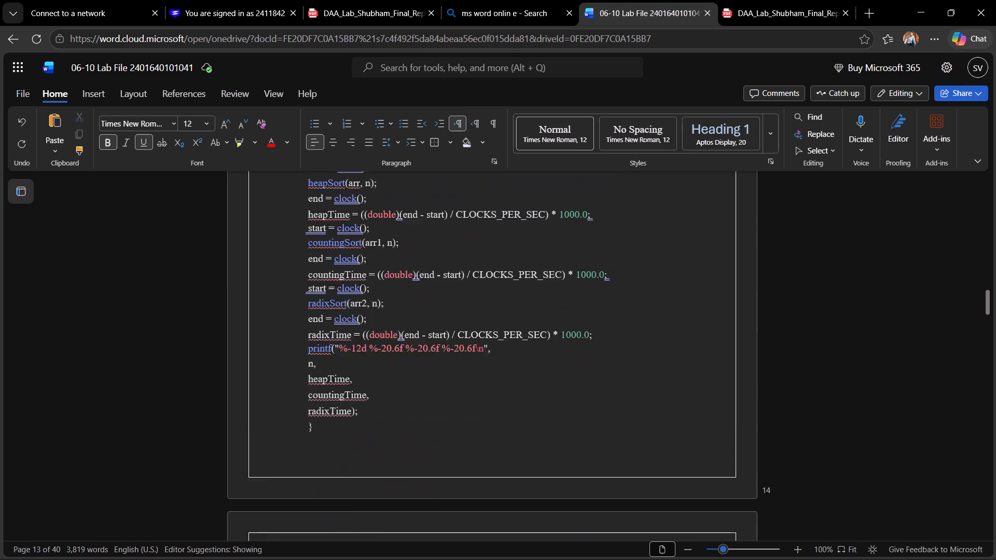
scroll(345, 394, down, 3)
scroll(333, 383, up, 3)
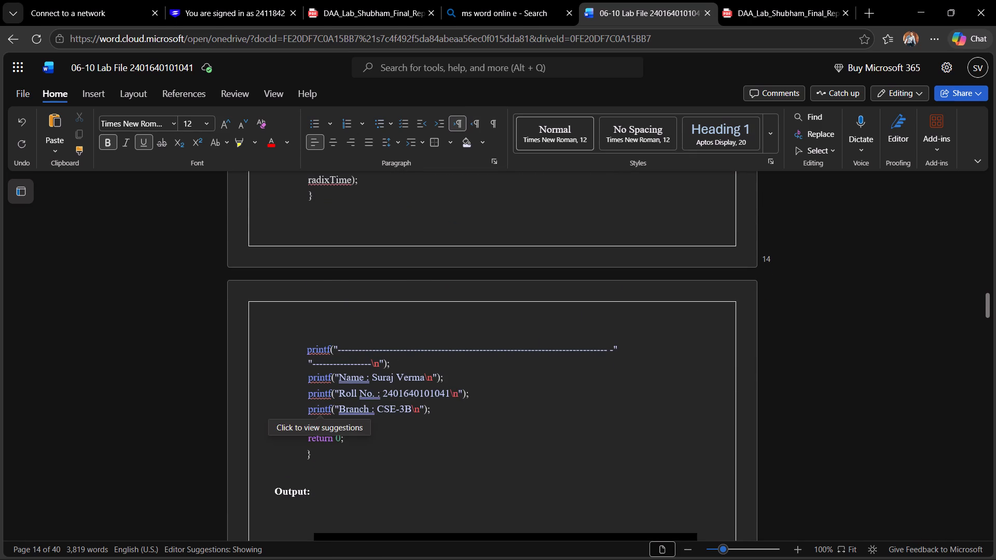
drag(327, 458, 286, 205)
scroll(307, 374, up, 4)
scroll(286, 205, up, 5)
drag(286, 205, 303, 302)
scroll(303, 262, up, 11)
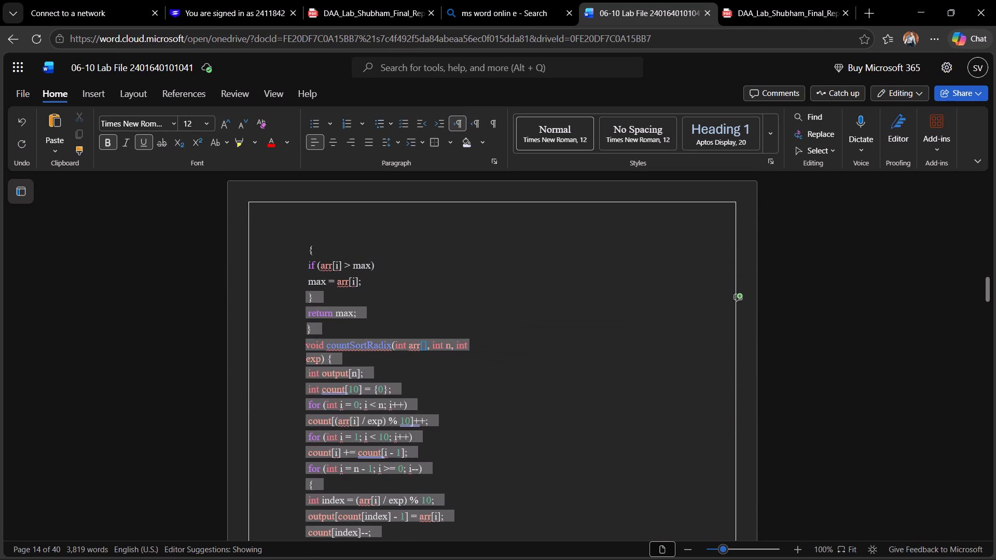
drag(303, 302, 302, 306)
scroll(301, 302, up, 11)
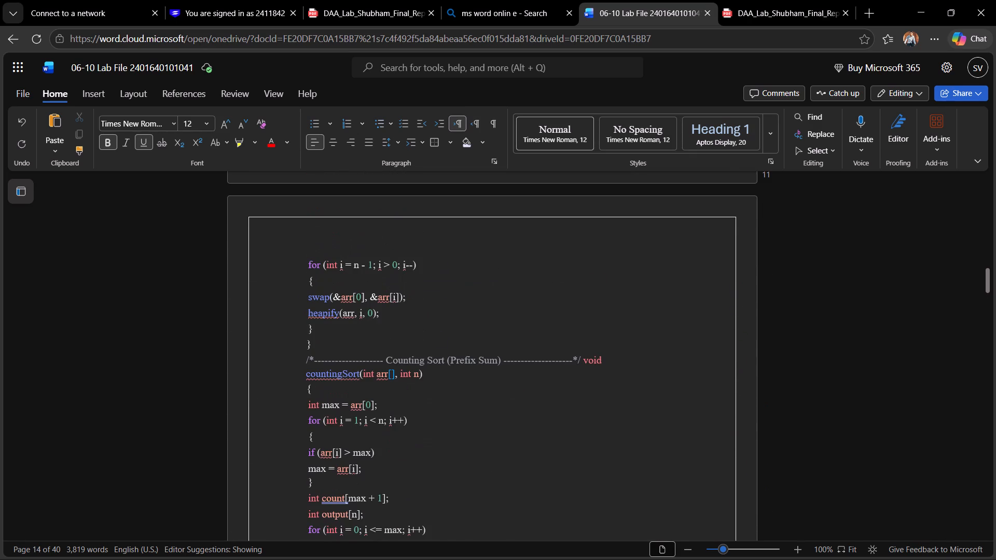
drag(302, 306, 296, 314)
scroll(305, 318, up, 10)
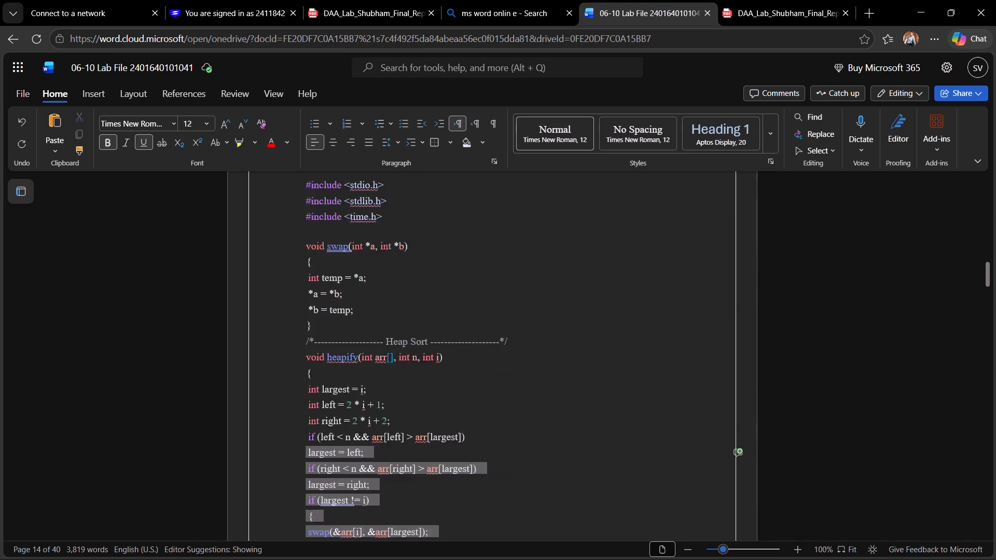
scroll(296, 314, up, 2)
drag(296, 314, 288, 422)
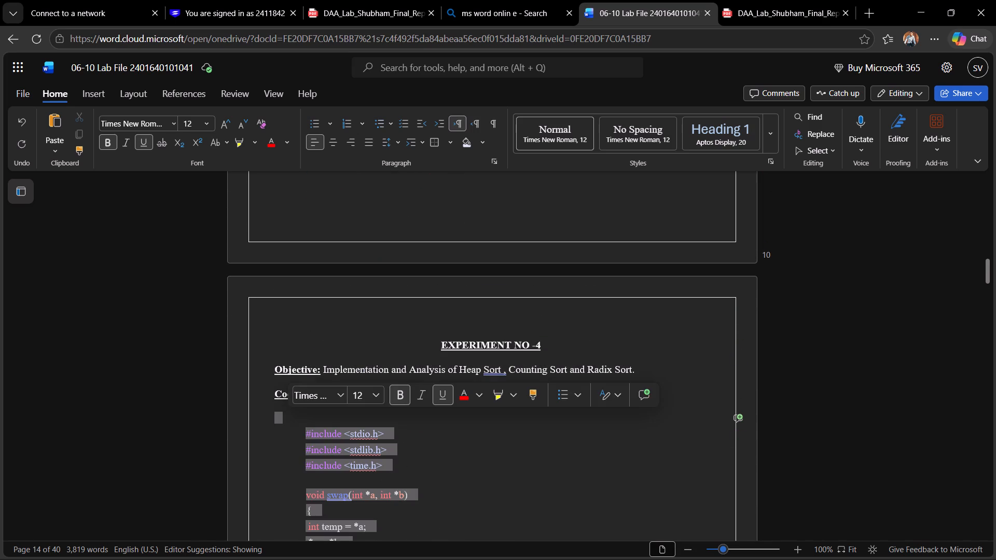
key(BackSpace)
key(Return)
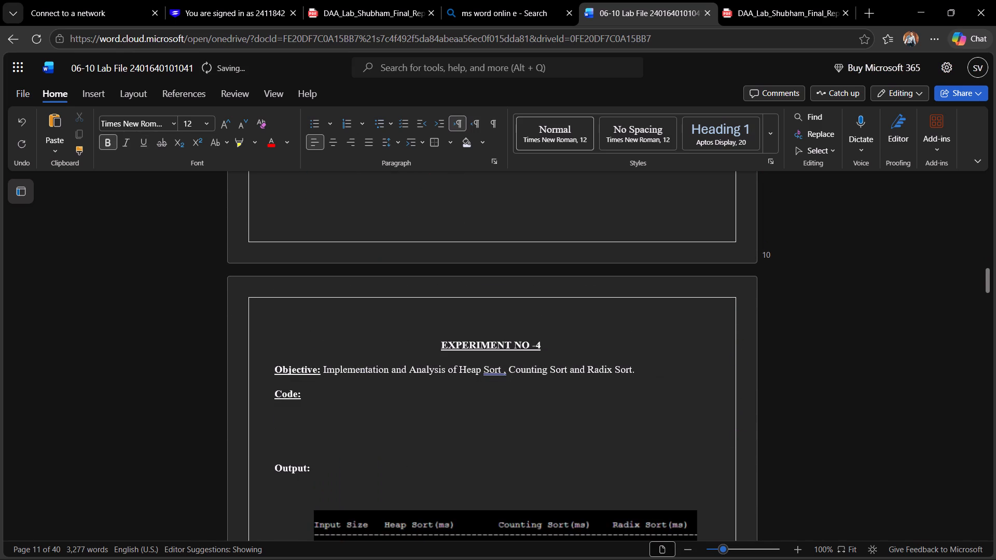
Underline the Output label of Experiment No -4.
key(Up)
drag(317, 467, 274, 468)
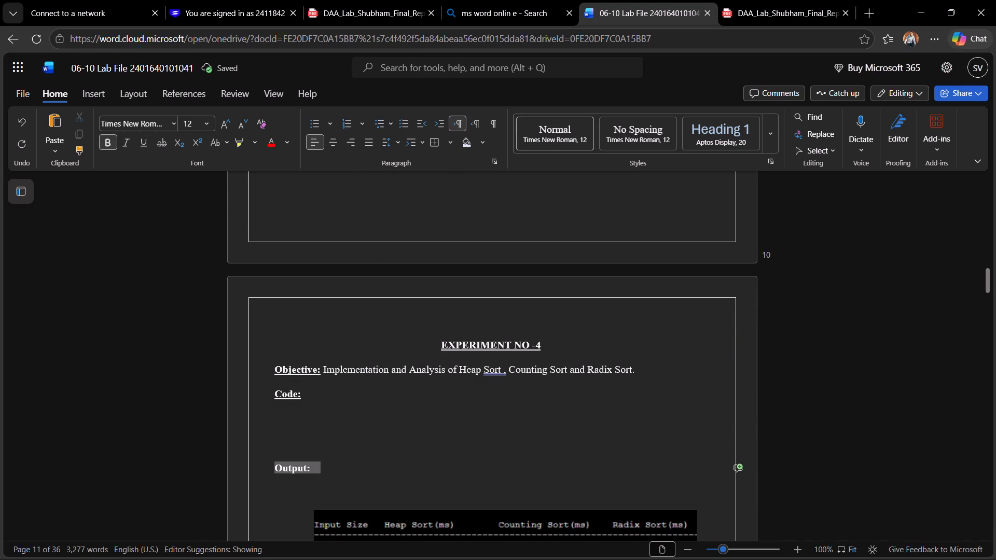
drag(274, 468, 268, 466)
click(418, 435)
Copy the entire 4.c source from Visual Studio Code and paste it on a new line under the Experiment No -4 Code label.
click(355, 398)
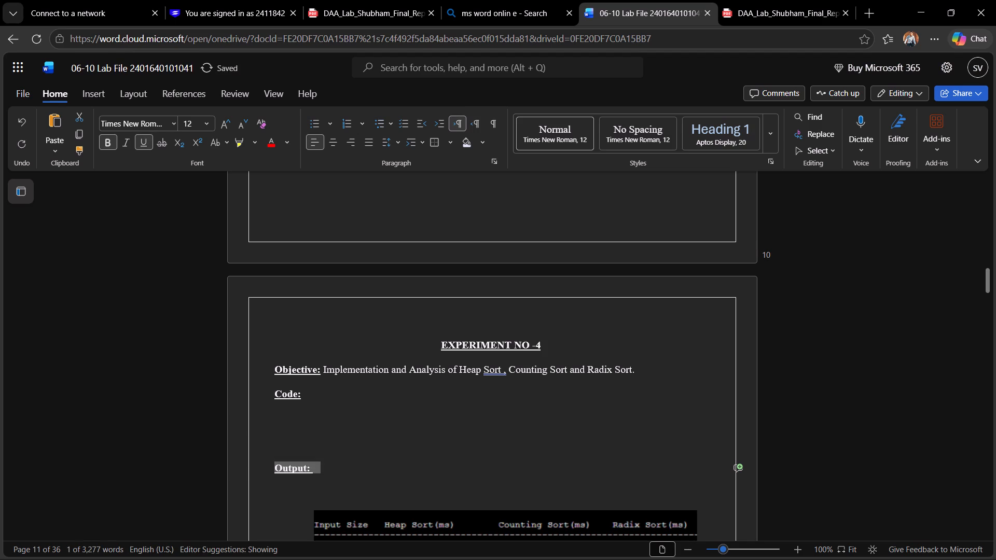
key(Return)
key(alt+Tab)
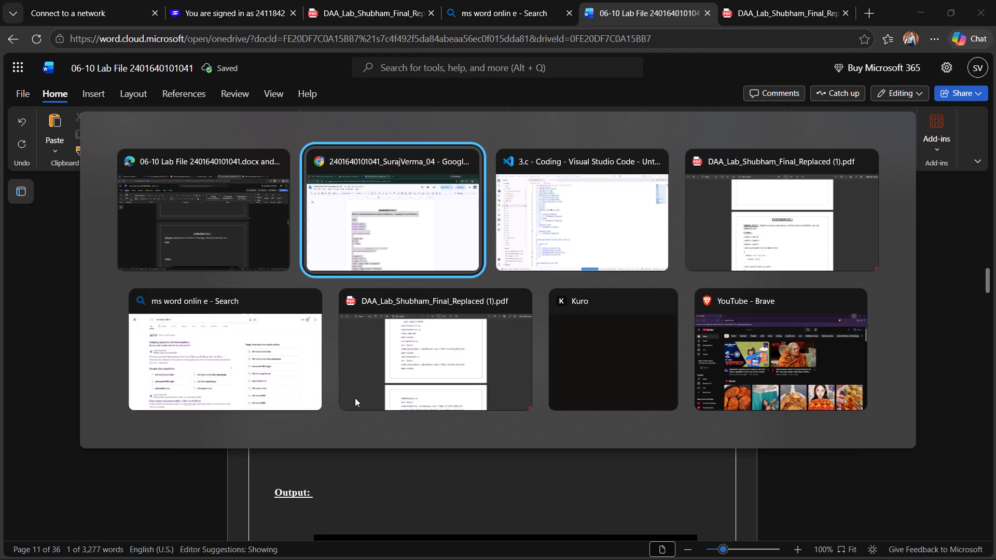
key(alt+Tab)
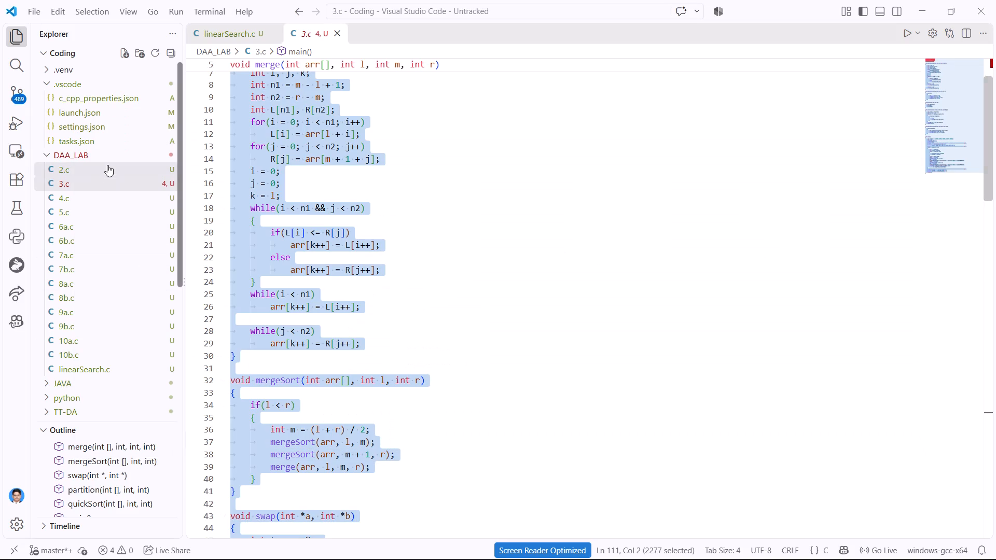
click(113, 204)
click(384, 172)
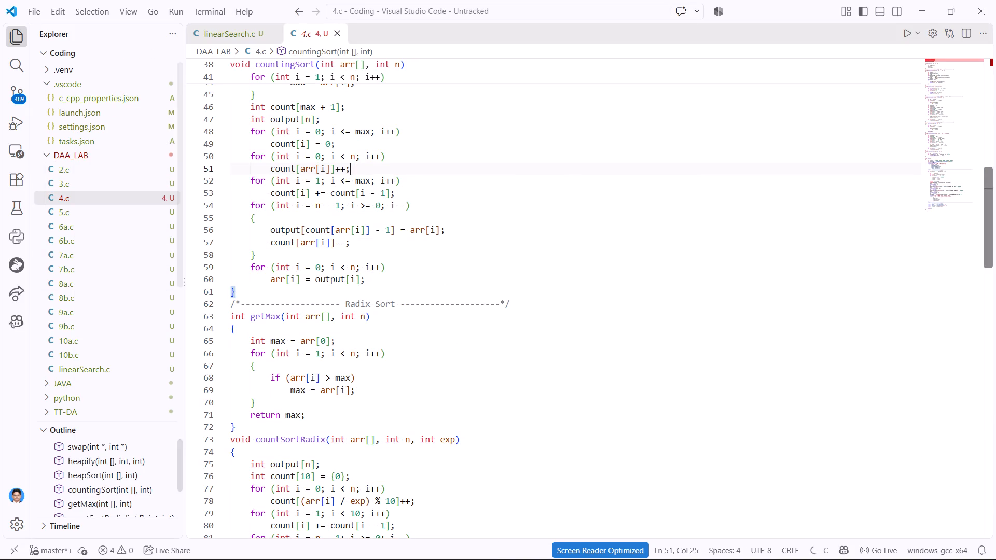
key(ctrl+a)
key(ctrl+c)
key(ctrl+c)
key(ctrl+c)
key(alt+Tab)
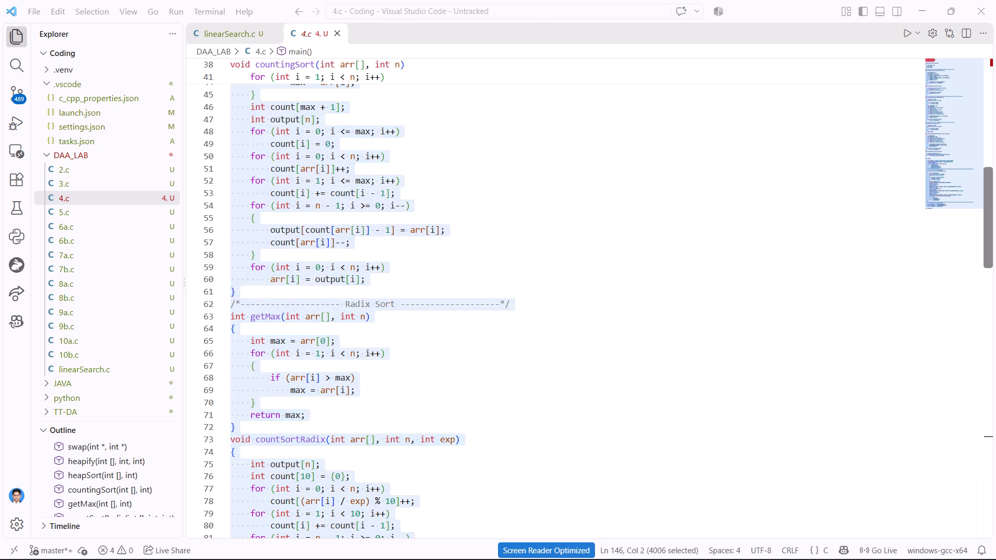
key(ctrl+v)
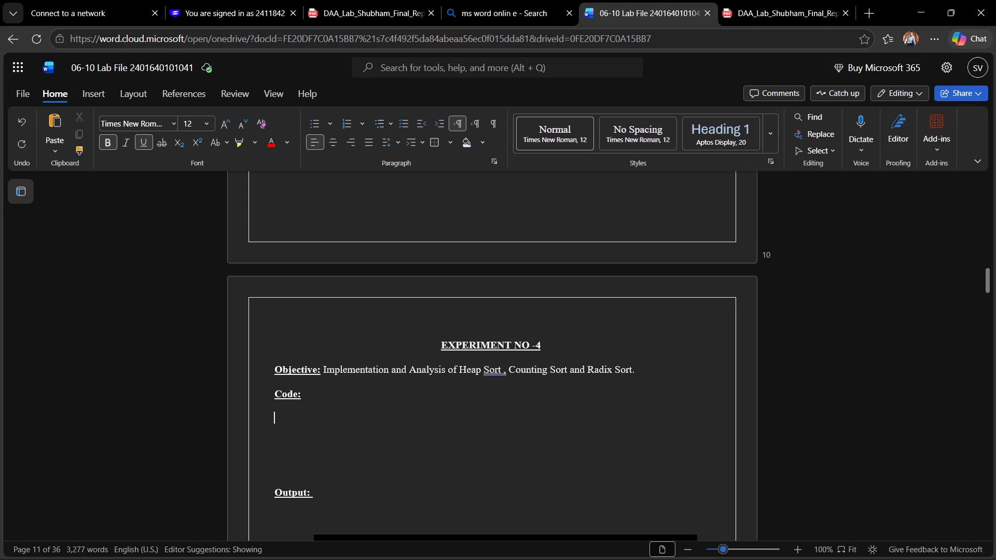
Remove an extra blank line between the pasted program code and the Output label of Experiment No -4.
scroll(376, 398, down, 3)
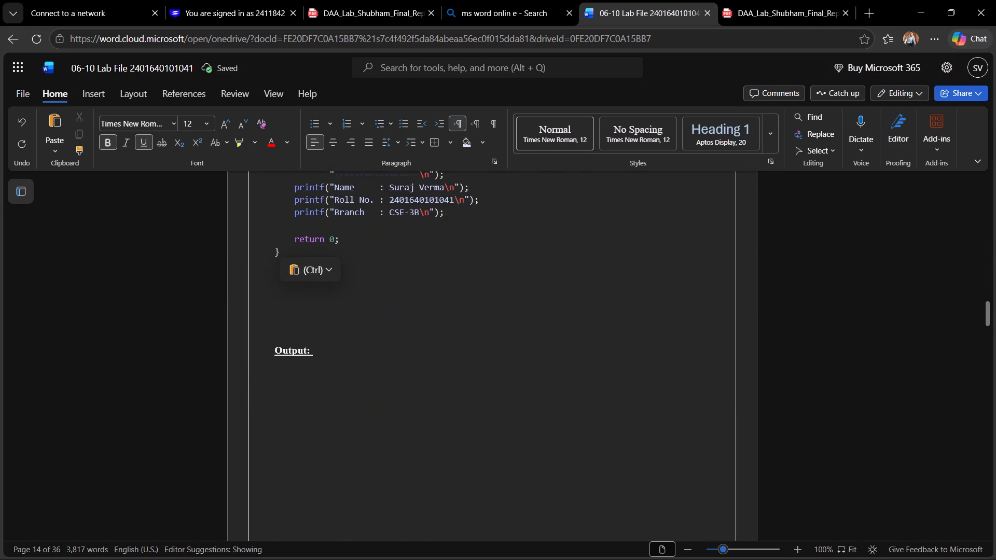
scroll(374, 403, down, 3)
scroll(374, 403, up, 3)
key(Down)
key(Down)
key(BackSpace)
Delete the run of empty lines above the Experiment - 06 heading, leaving one blank line after the Experiment No -4 output.
scroll(375, 404, down, 3)
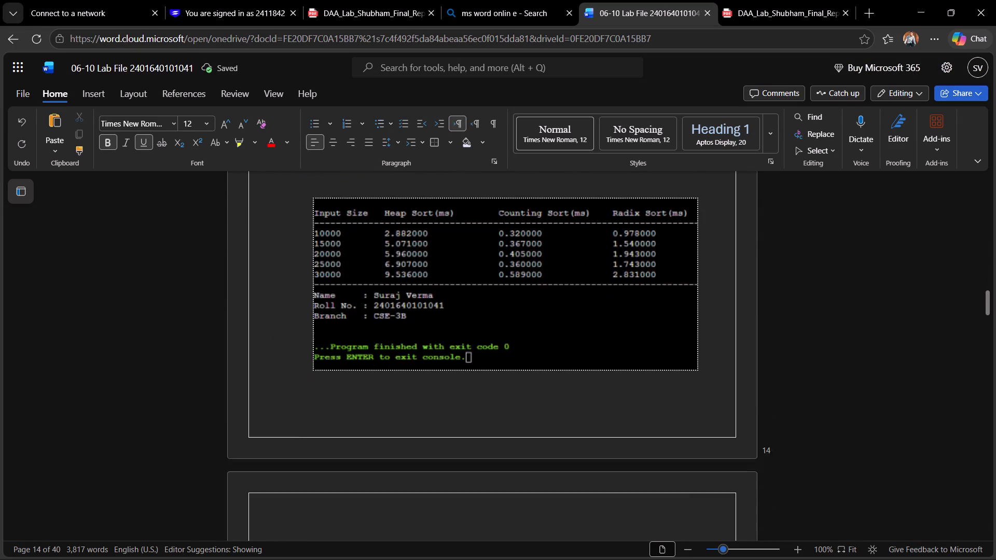
scroll(375, 405, down, 4)
drag(502, 392, 501, 347)
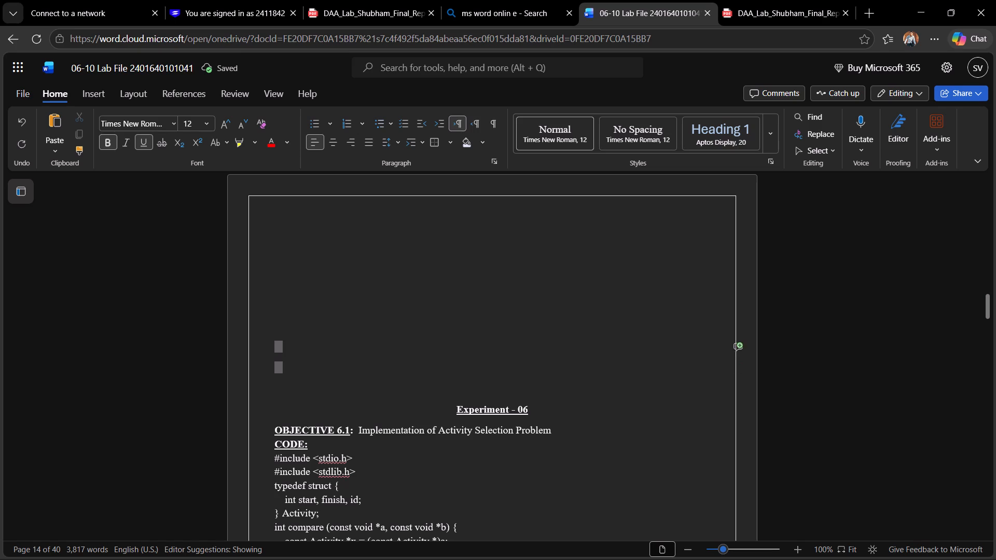
drag(501, 347, 484, 216)
scroll(484, 210, down, 1)
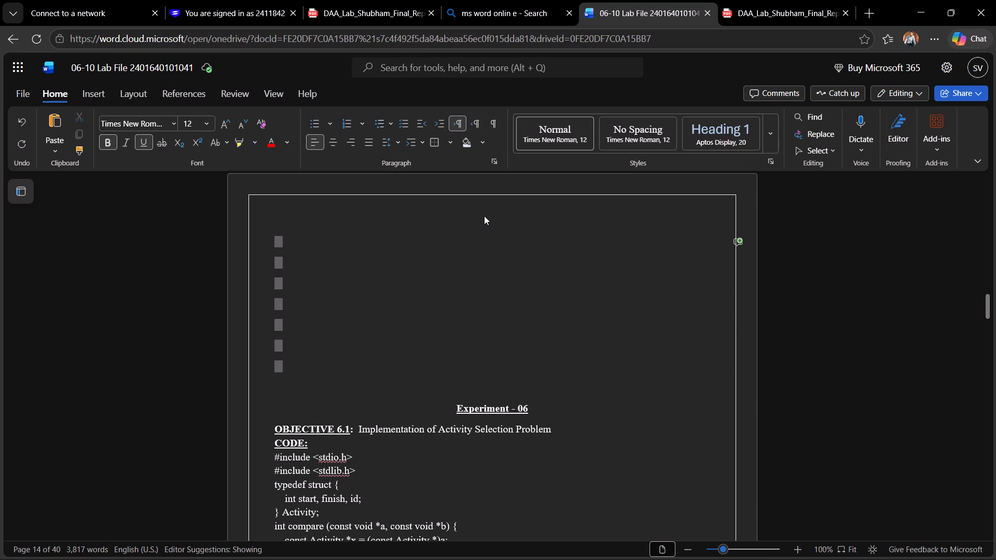
drag(484, 216, 481, 207)
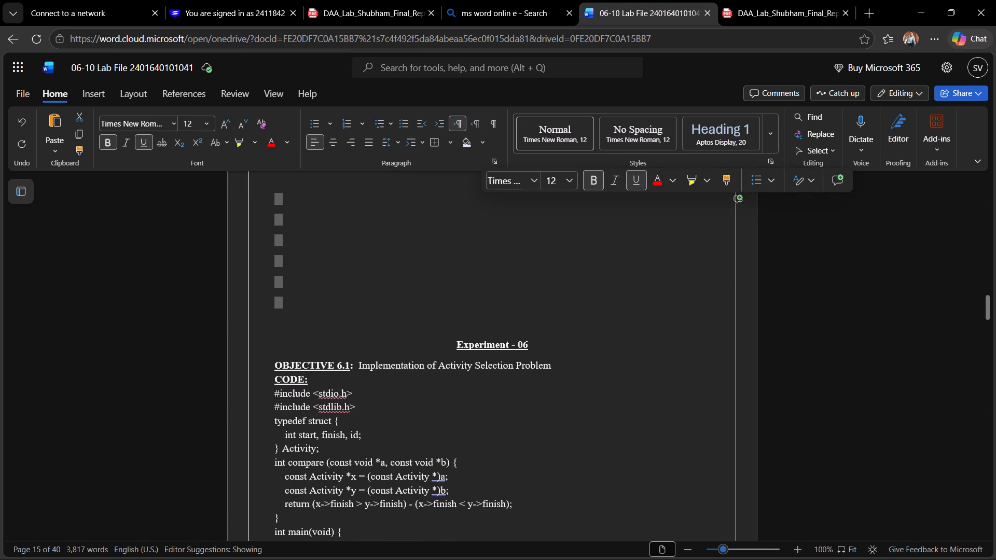
key(BackSpace)
scroll(500, 304, up, 2)
key(BackSpace)
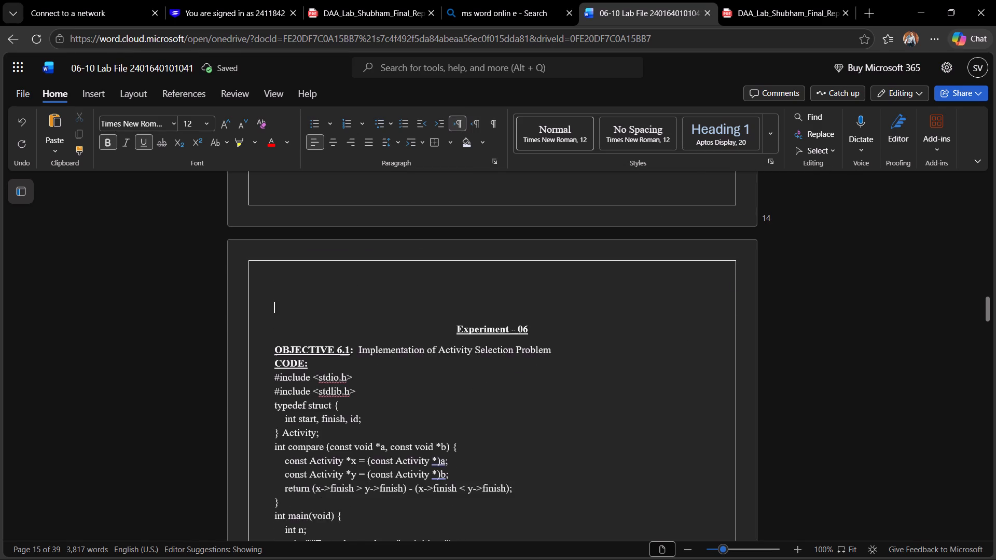
key(BackSpace)
key(Return)
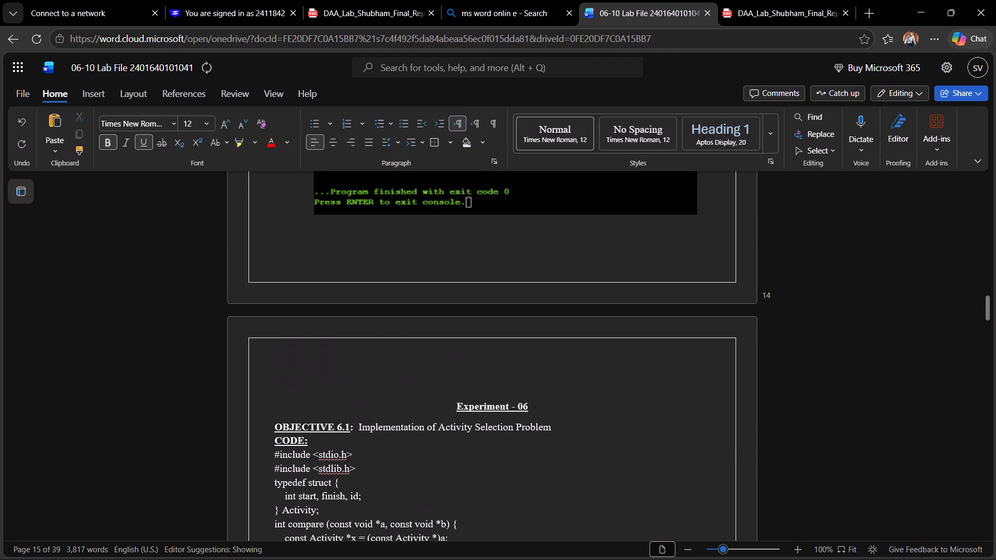
key(alt+Tab)
key(alt+Tab)
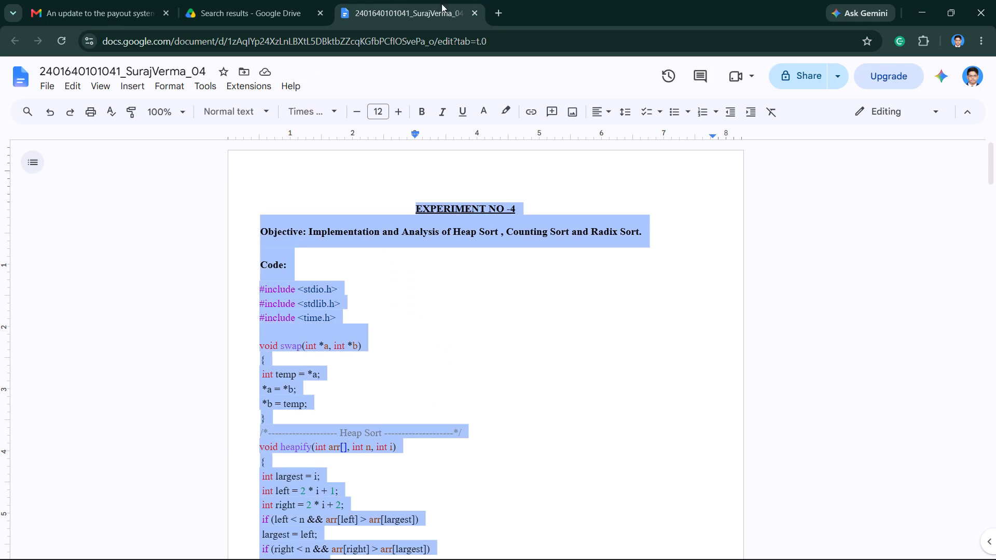
click(474, 11)
double_click(316, 240)
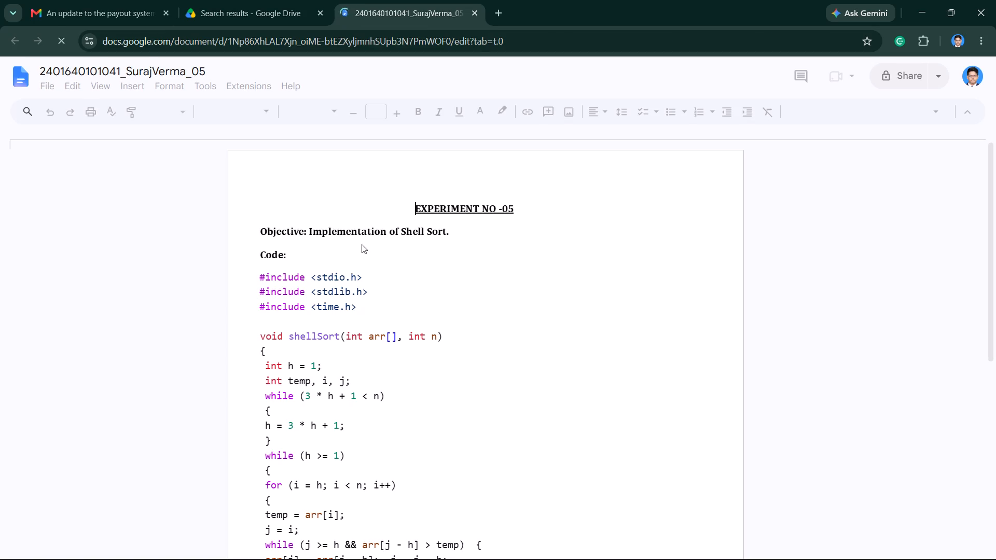
Set all the text of the Experiment No -05 document to Times New Roman, size 12.
key(ctrl+a)
click(321, 113)
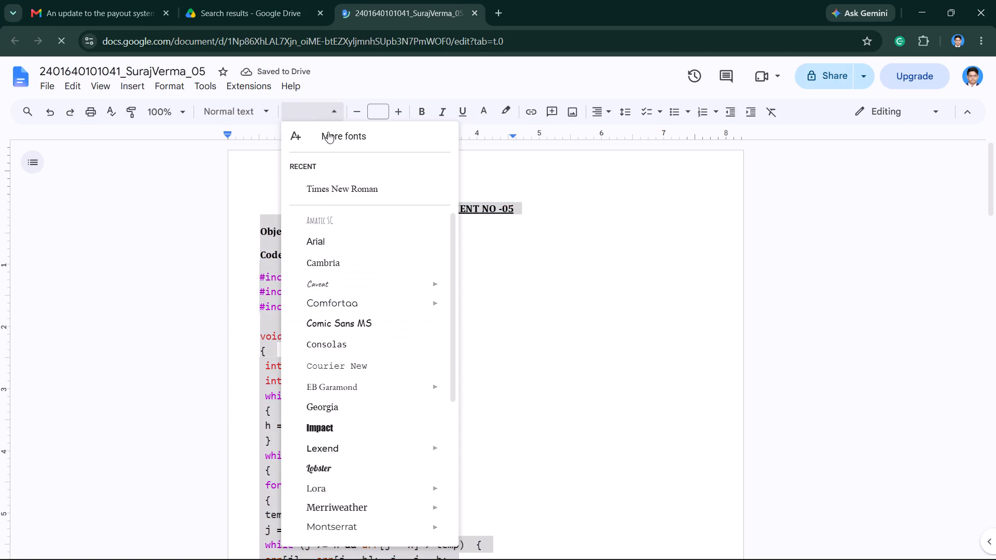
click(329, 190)
click(376, 115)
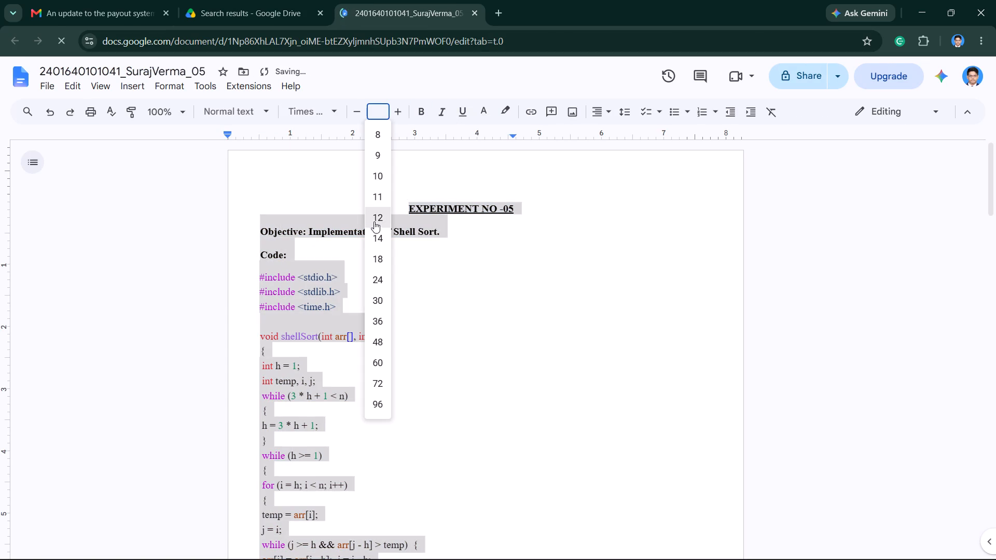
click(379, 217)
Copy the whole Experiment No -05 document and paste it into the Word lab file above the Experiment - 06 heading.
click(454, 241)
key(ctrl+a)
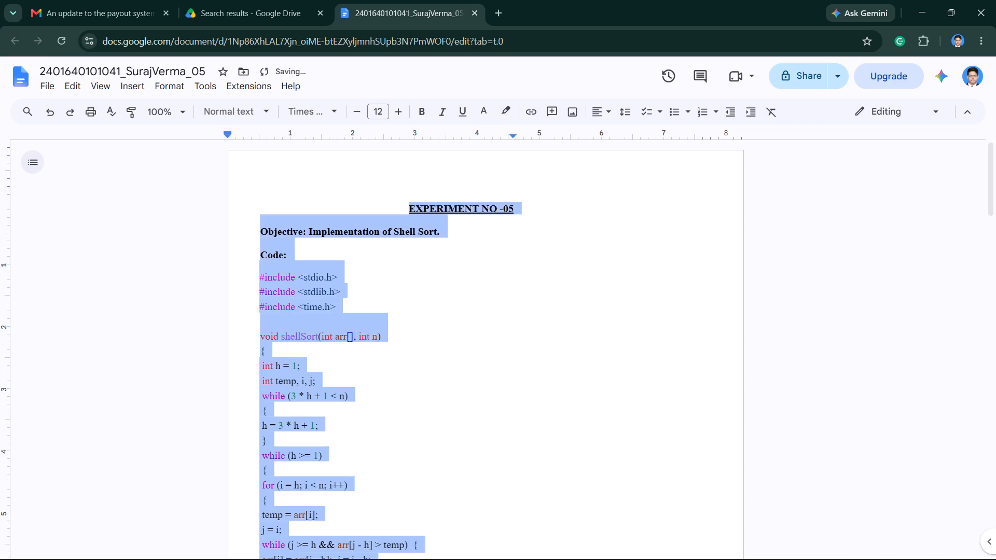
key(ctrl+c)
key(ctrl+c)
key(ctrl+c)
key(ctrl+c)
key(alt+Tab)
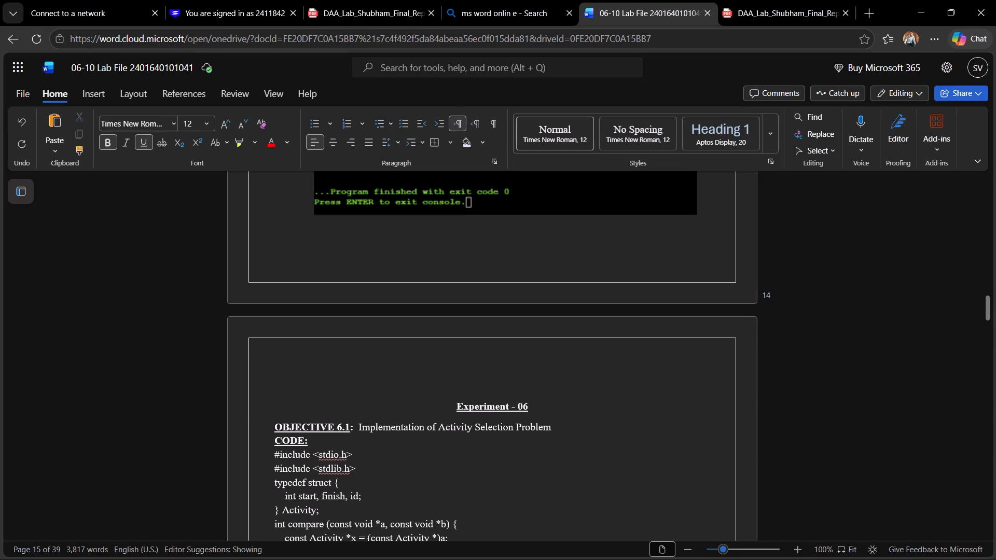
key(ctrl+v)
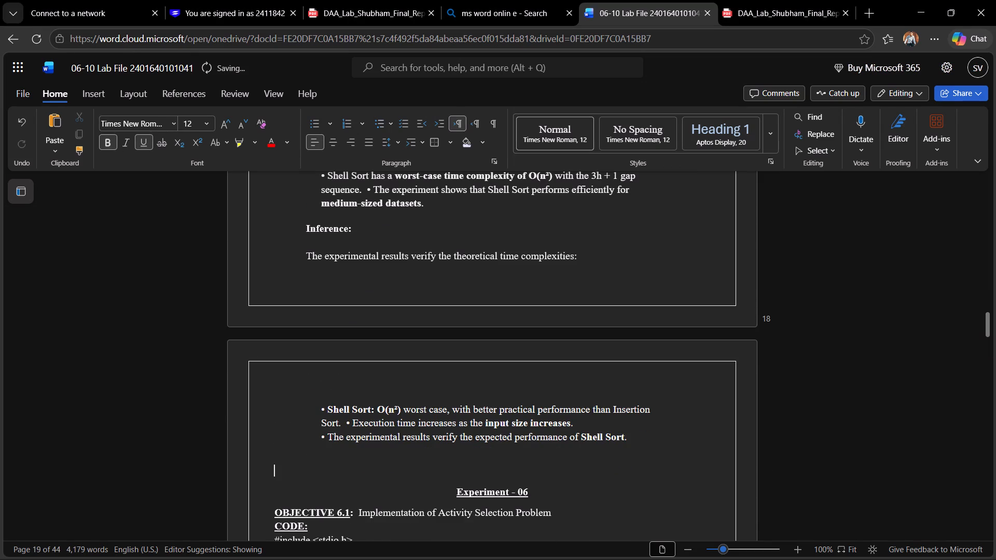
Delete the Conclusion and Inference sections below the Shell Sort output screenshot.
drag(361, 461, 280, 450)
scroll(323, 368, up, 5)
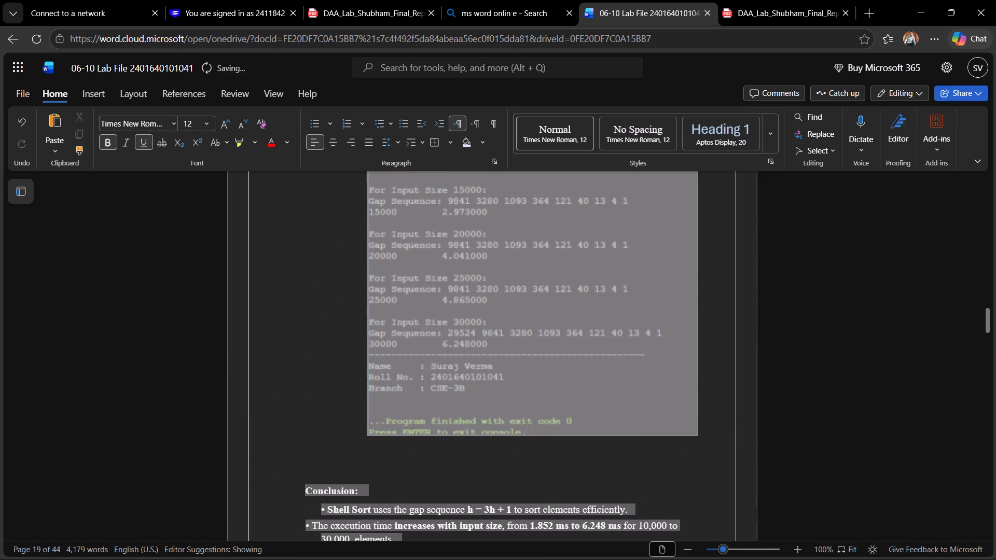
drag(280, 450, 271, 398)
key(BackSpace)
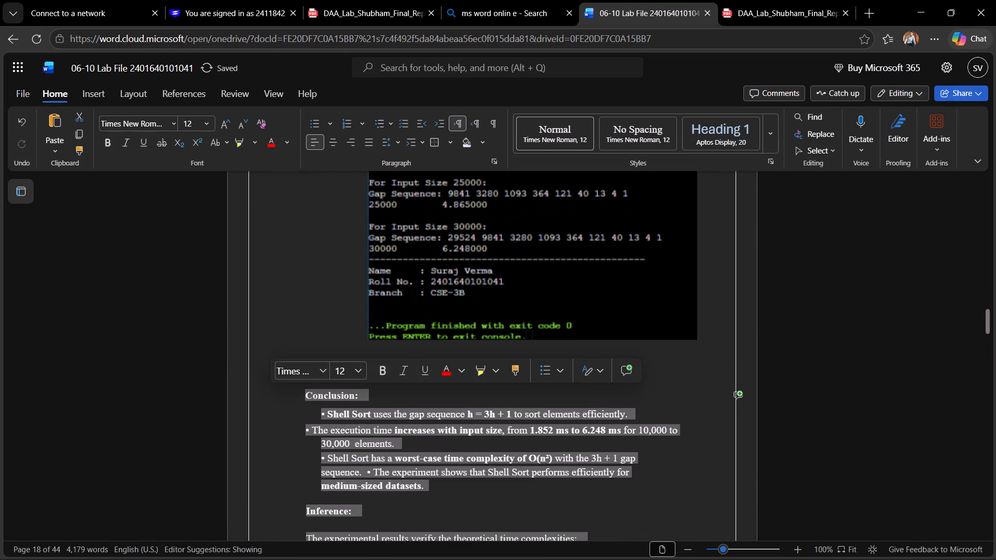
key(BackSpace)
Adjust the blank lines between the Shell Sort output screenshot and the Experiment - 06 heading.
key(Return)
key(Return)
key(Return)
key(Return)
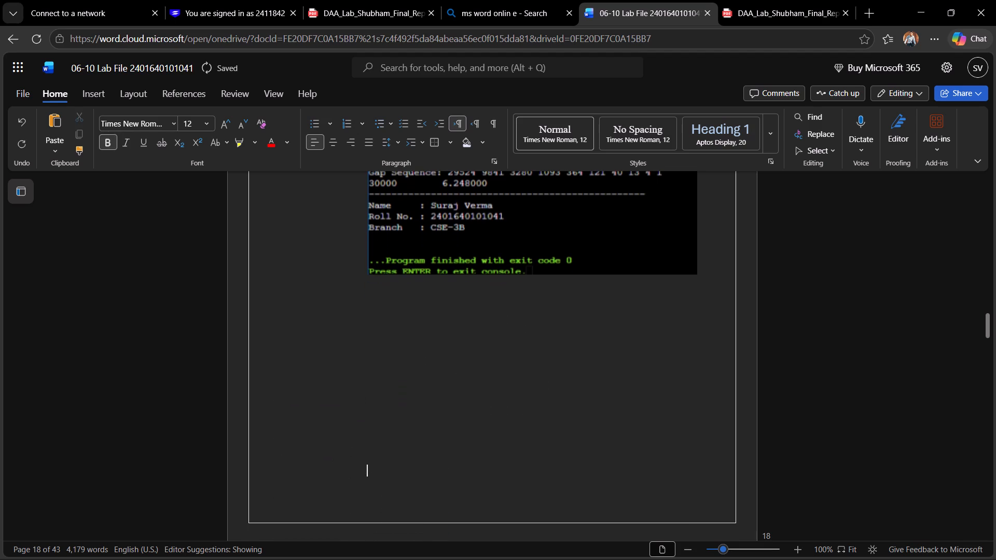
scroll(378, 313, down, 4)
key(BackSpace)
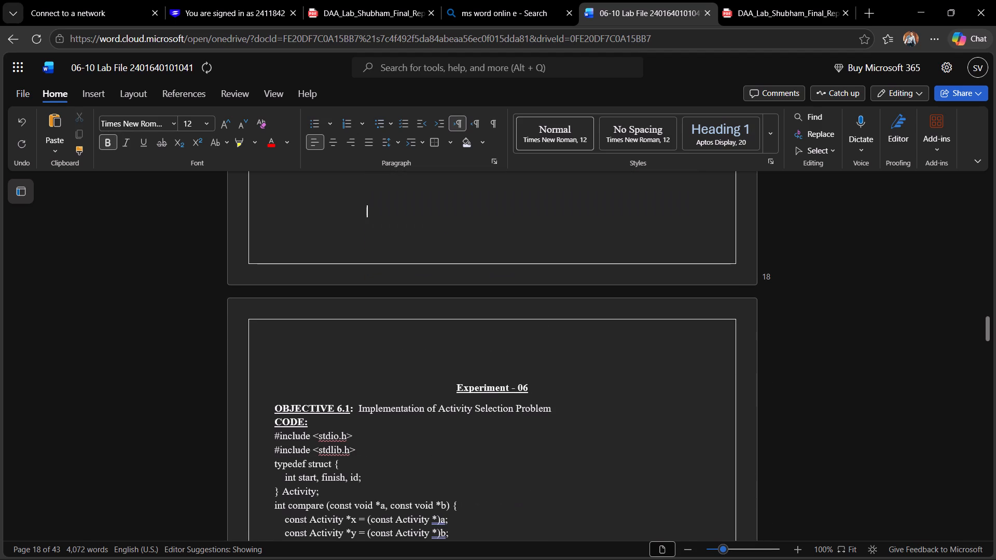
key(BackSpace)
key(BackSpace)
key(BackSpace)
key(BackSpace)
key(backslash)
key(BackSpace)
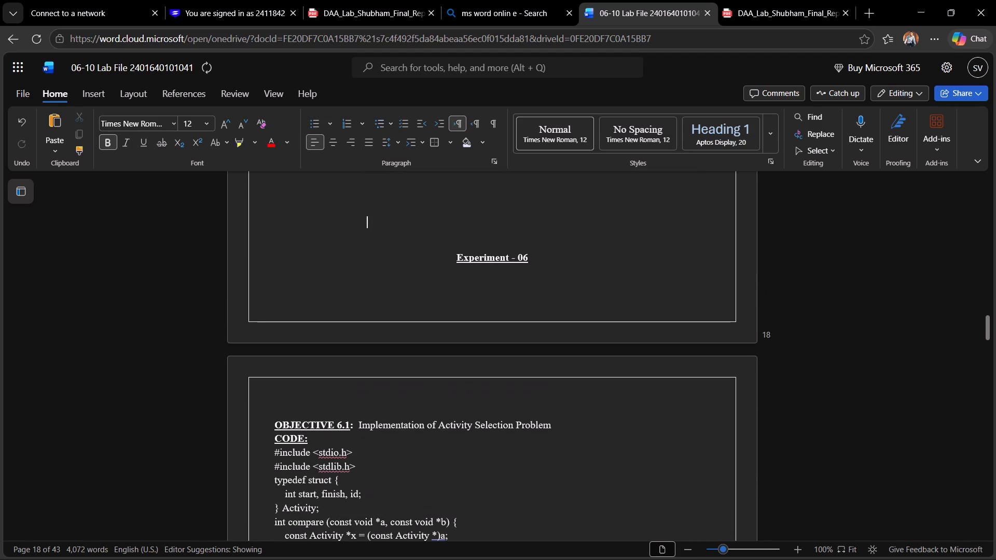
key(Return)
Delete all the pasted program code between the Code and Output labels of Experiment No -05.
scroll(378, 313, up, 14)
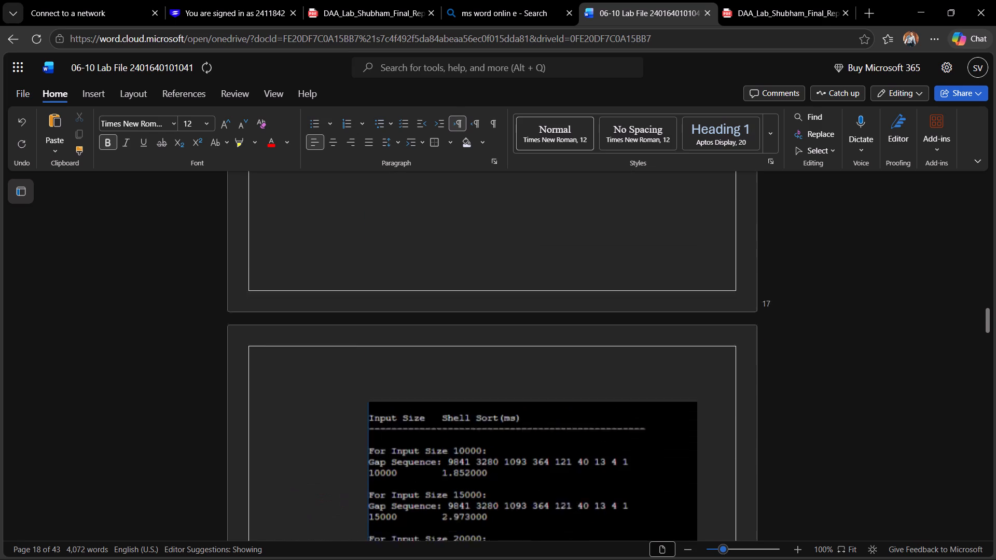
scroll(371, 318, up, 2)
scroll(371, 319, down, 1)
scroll(371, 319, up, 3)
drag(333, 349, 317, 278)
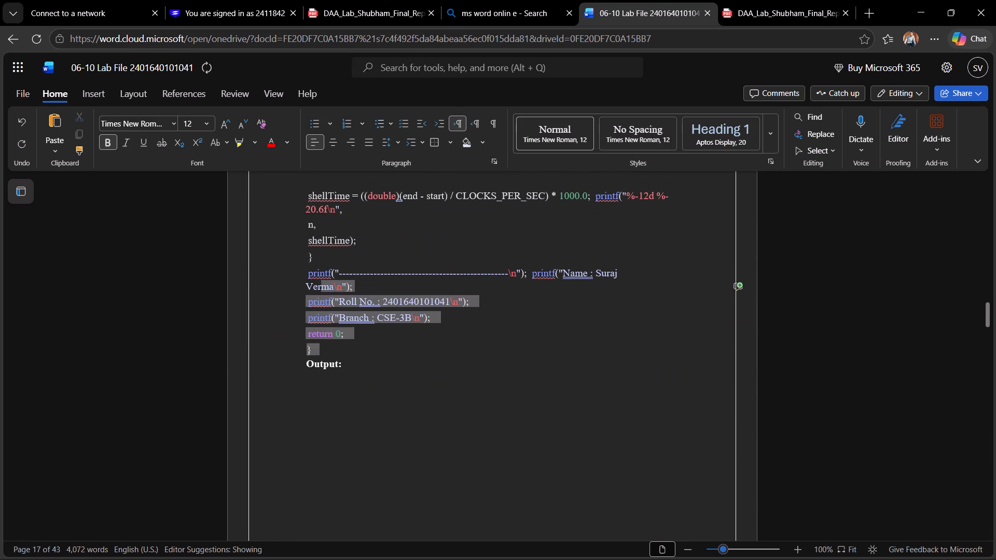
drag(317, 278, 299, 297)
scroll(312, 263, down, 1)
scroll(312, 263, up, 15)
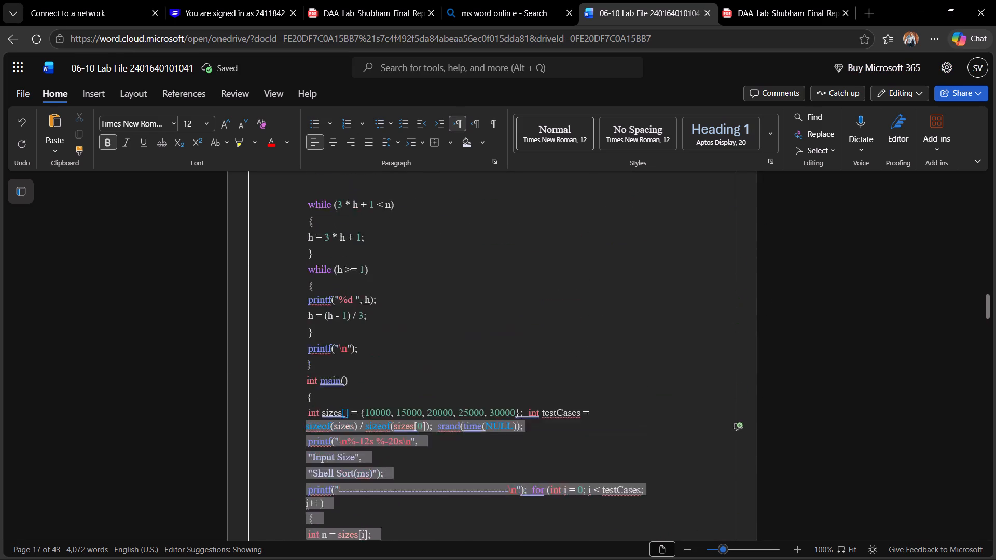
drag(299, 297, 301, 298)
scroll(309, 300, up, 6)
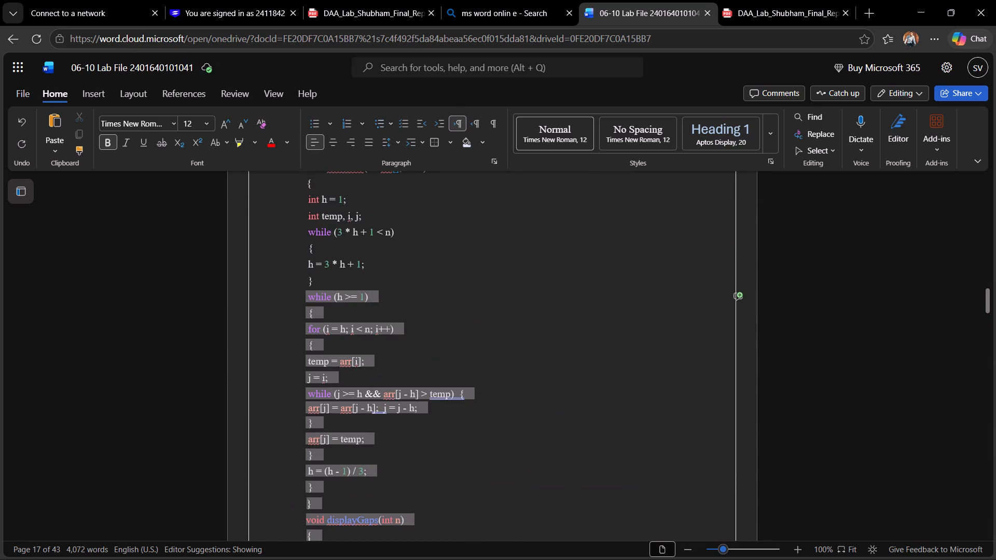
scroll(301, 298, up, 4)
drag(301, 298, 302, 424)
scroll(302, 424, up, 1)
key(BackSpace)
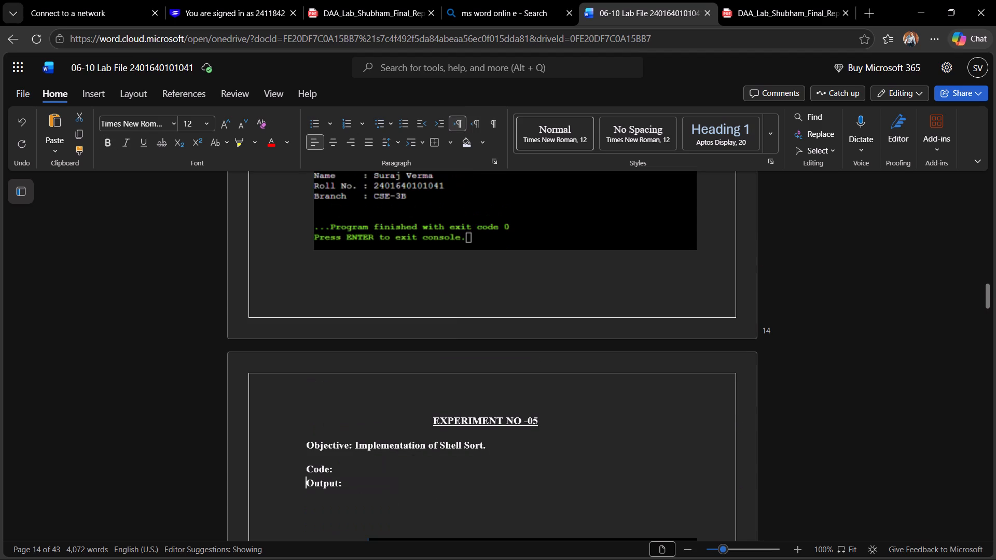
Move the Objective line of Experiment No -05 back to the page margin by removing its indent.
click(311, 442)
click(303, 446)
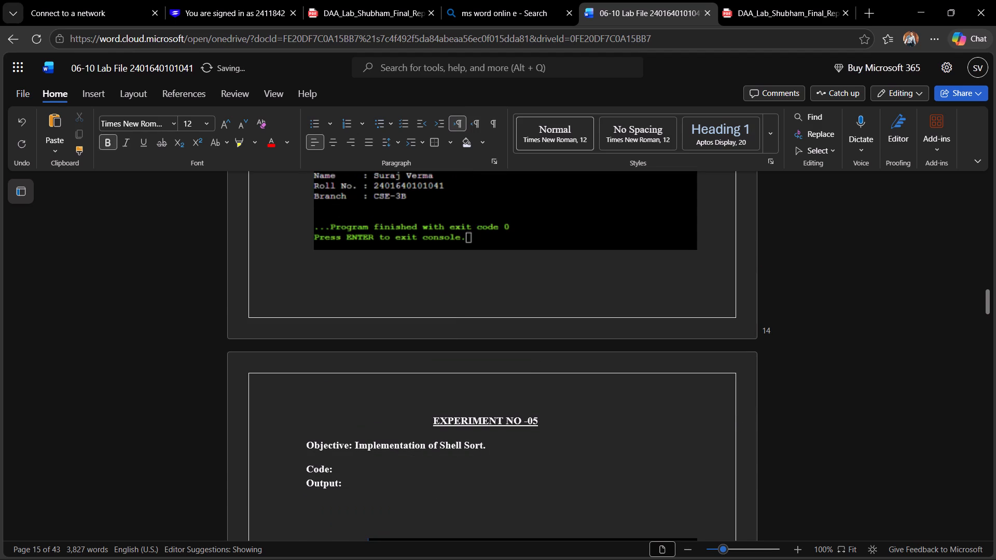
key(BackSpace)
drag(491, 451, 276, 445)
click(315, 143)
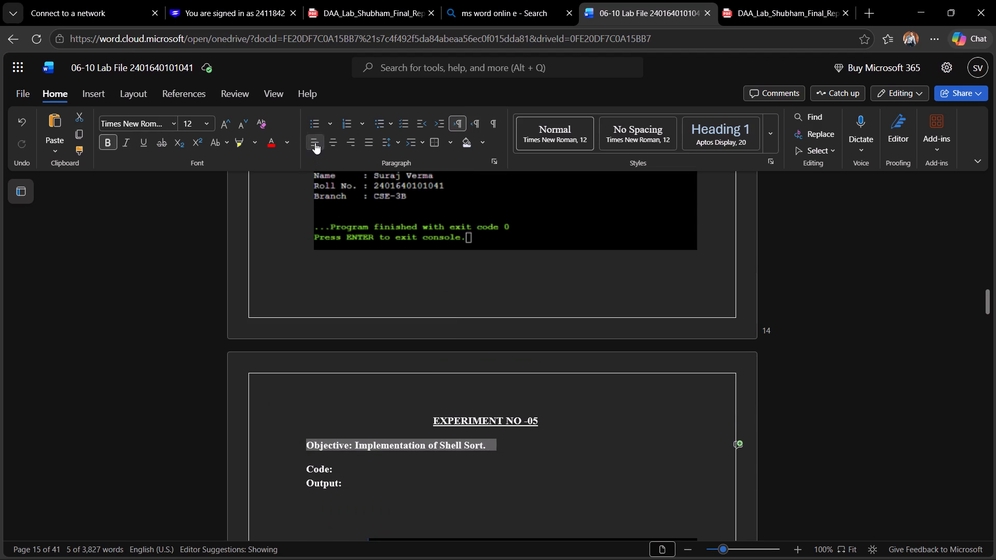
click(372, 419)
click(305, 444)
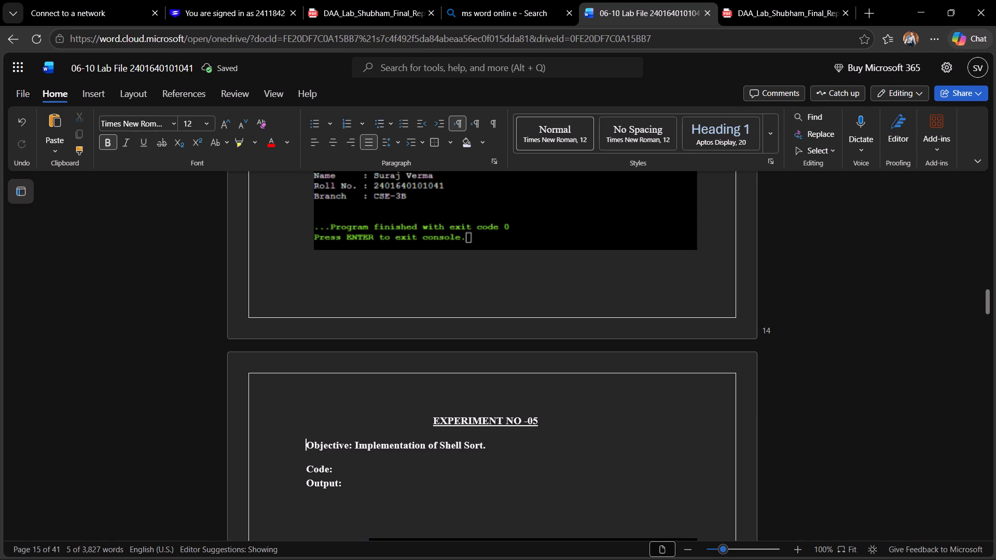
key(BackSpace)
key(backslash)
key(BackSpace)
key(BackSpace)
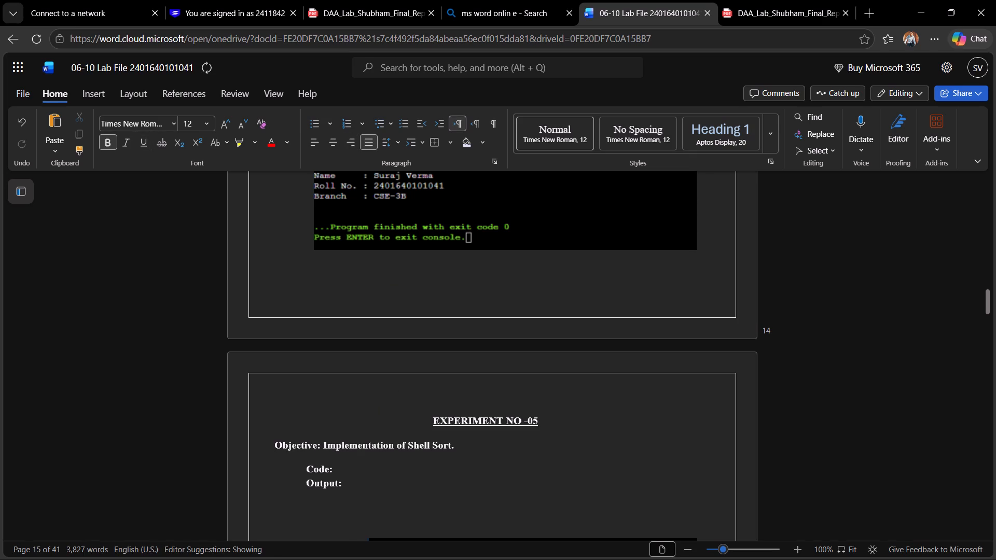
Remove the indents of the Code and Output labels of Experiment No -05 so both start at the margin.
click(305, 471)
key(BackSpace)
key(backslash)
key(BackSpace)
key(BackSpace)
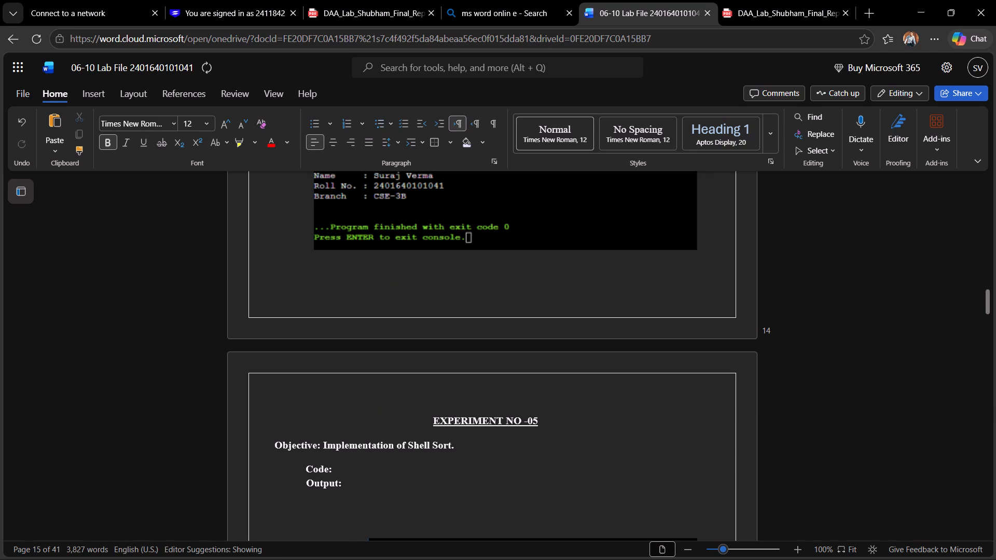
key(BackSpace)
click(306, 483)
key(BackSpace)
key(BackSpace)
Underline the Code and Output labels of Experiment No -05.
drag(310, 469, 247, 467)
click(401, 442)
drag(320, 486, 258, 486)
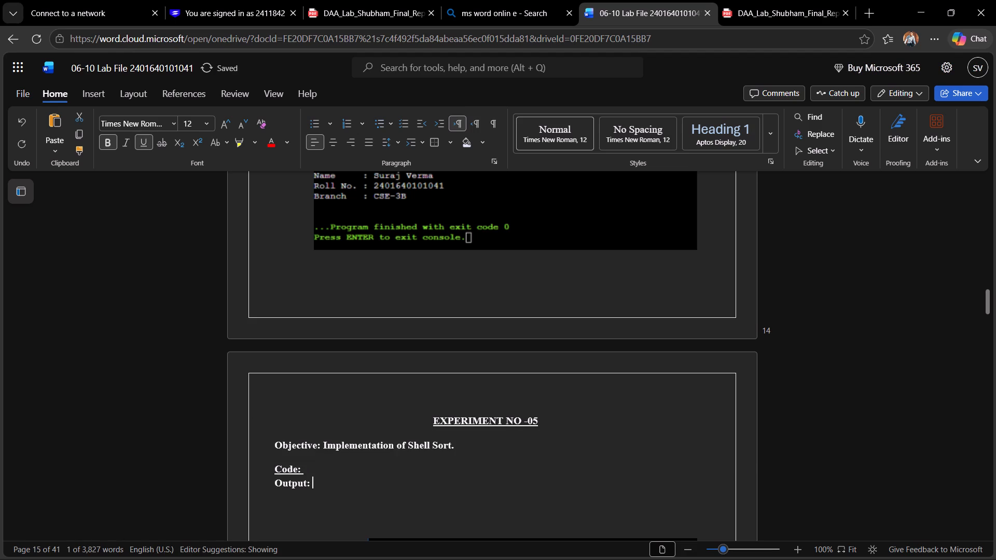
drag(258, 486, 256, 486)
click(406, 456)
Underline the Objective label of Experiment No -05.
click(307, 441)
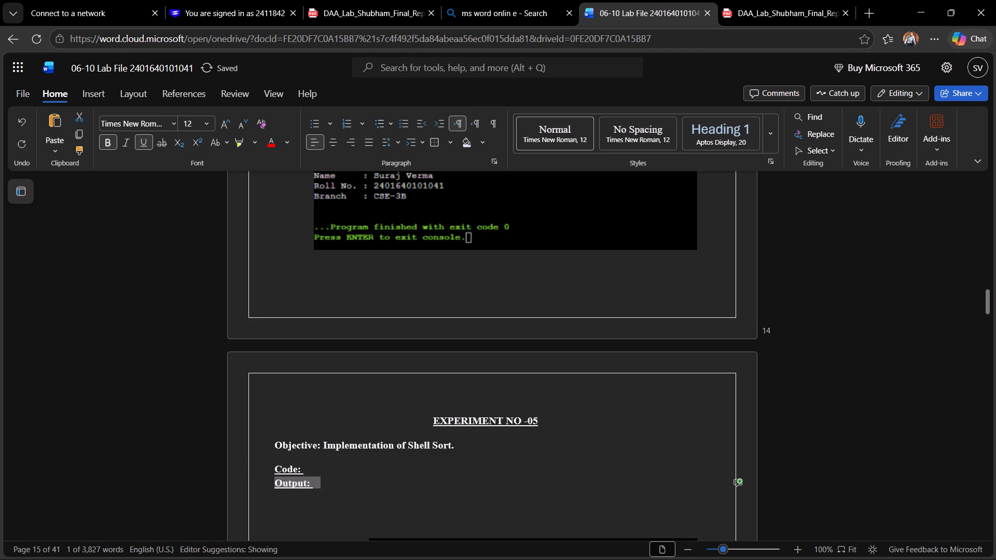
drag(322, 445, 269, 448)
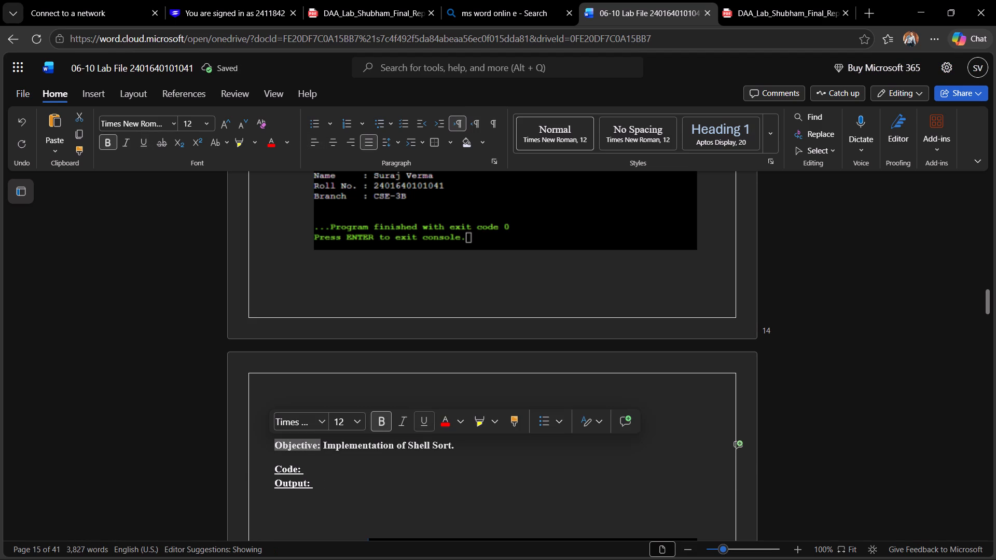
click(422, 421)
Remove the bold formatting from the objective text "Implementation of Shell Sort." in Experiment No -05.
click(459, 447)
drag(459, 447, 423, 446)
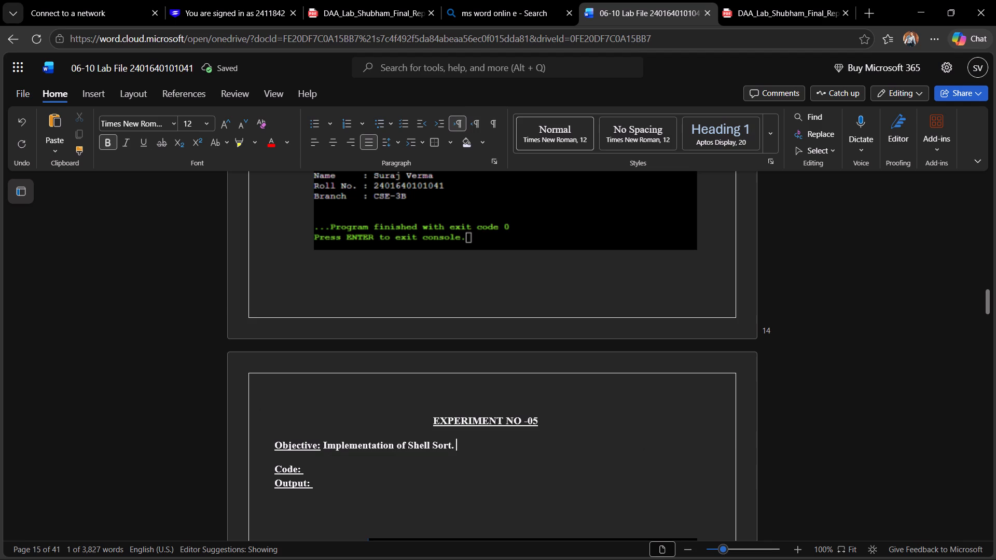
drag(423, 446, 325, 446)
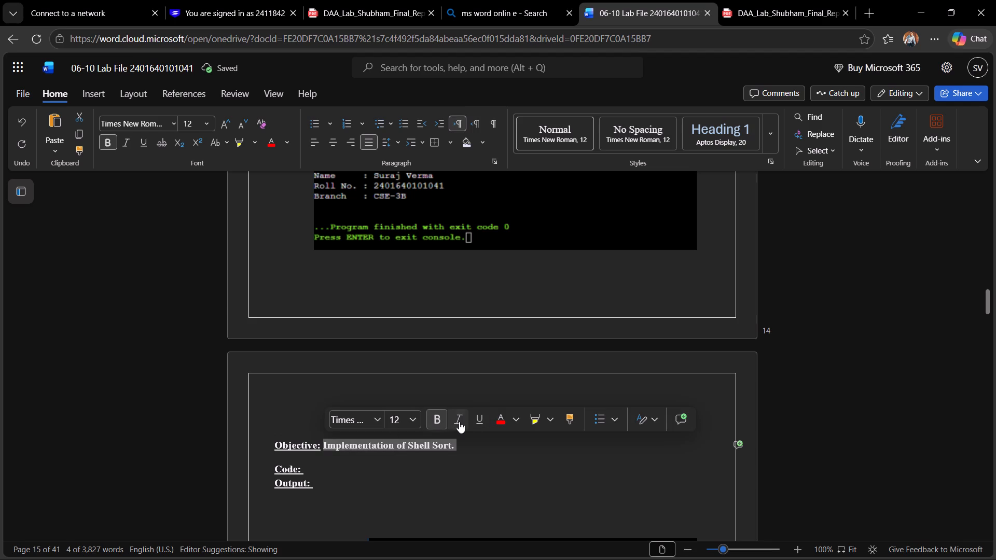
click(433, 420)
Add an empty line below the Code label of Experiment No -05.
click(454, 459)
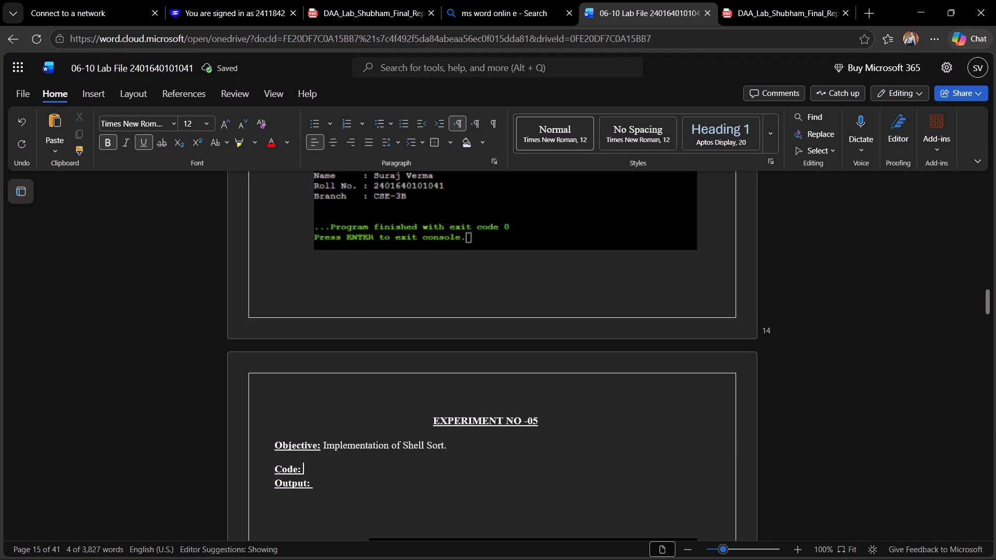
key(Return)
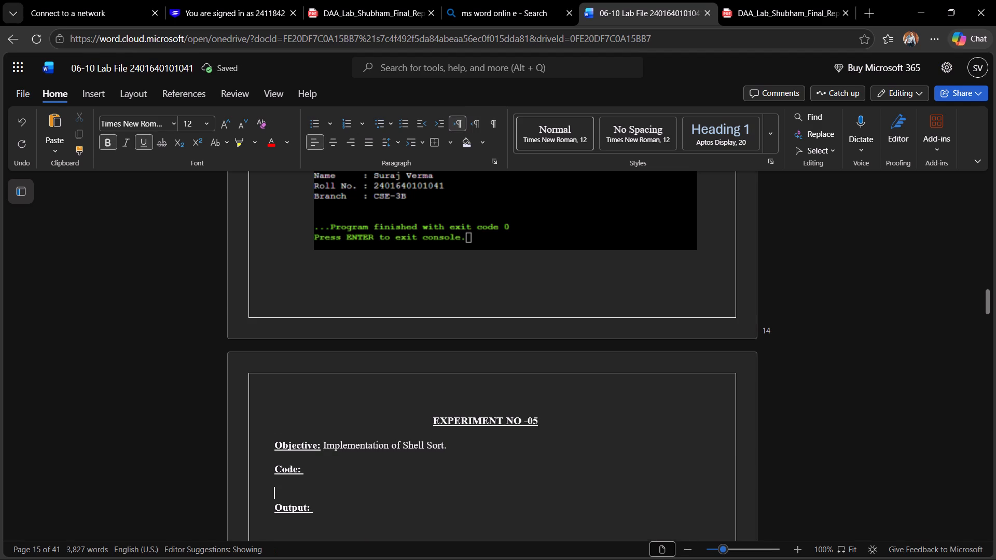
Reduce the indent of the Shell Sort output screenshot below the Output label of Experiment No -05.
scroll(383, 489, down, 3)
click(359, 341)
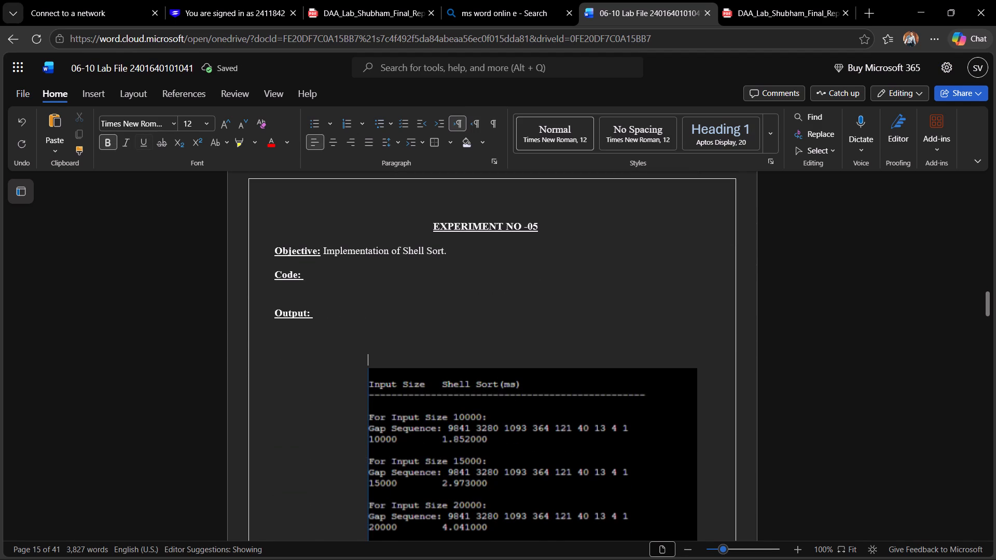
key(BackSpace)
key(BackSpace)
Copy the entire source of 5.c from VS Code and paste it on the empty line under the Code label of Experiment No -05.
scroll(360, 341, up, 5)
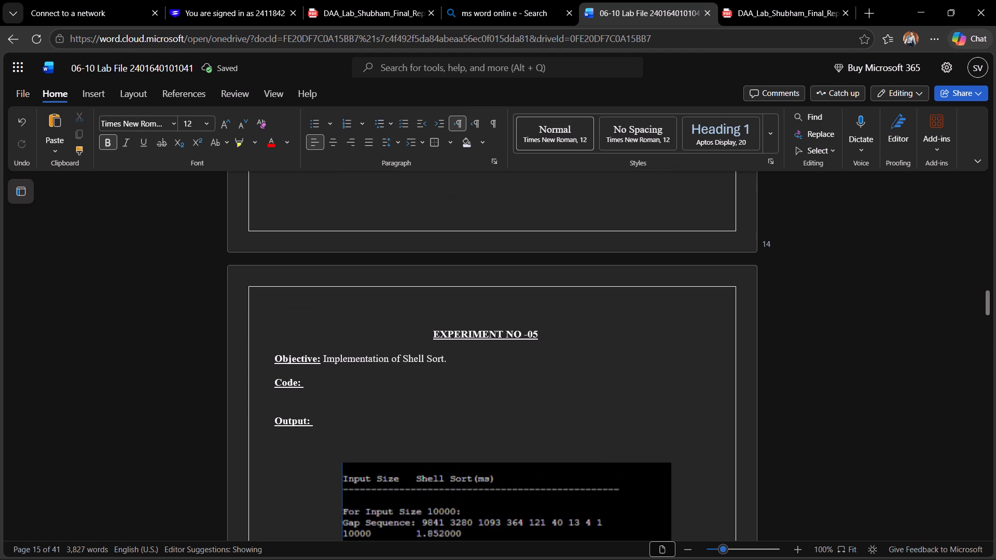
click(327, 405)
key(alt+Tab)
key(alt+Tab)
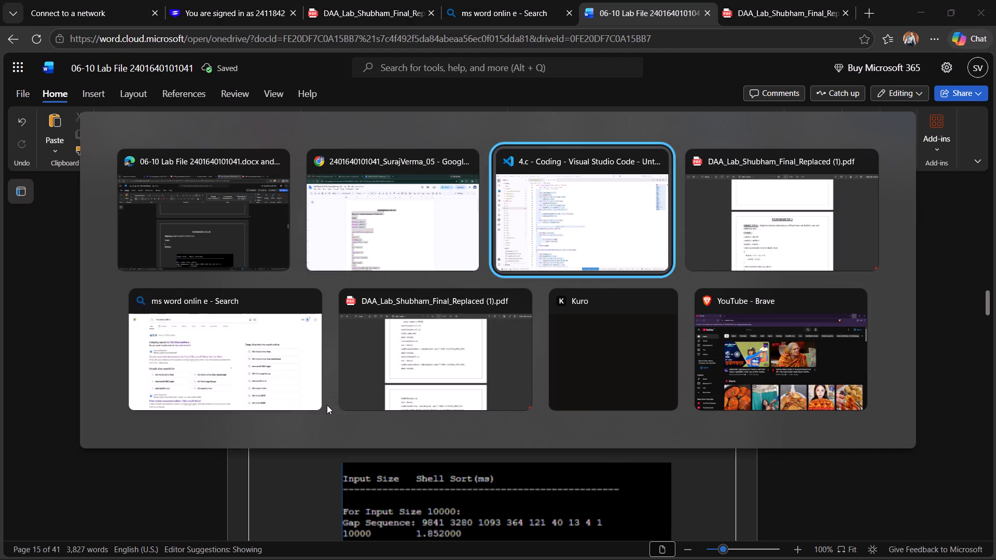
click(123, 207)
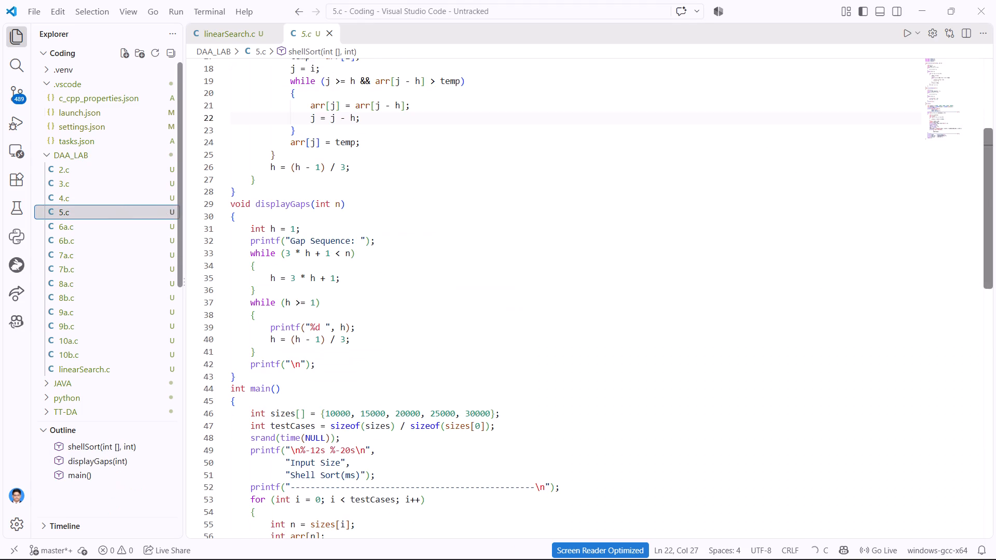
click(367, 264)
key(ctrl+a)
key(ctrl+c)
key(ctrl+c)
key(ctrl+c)
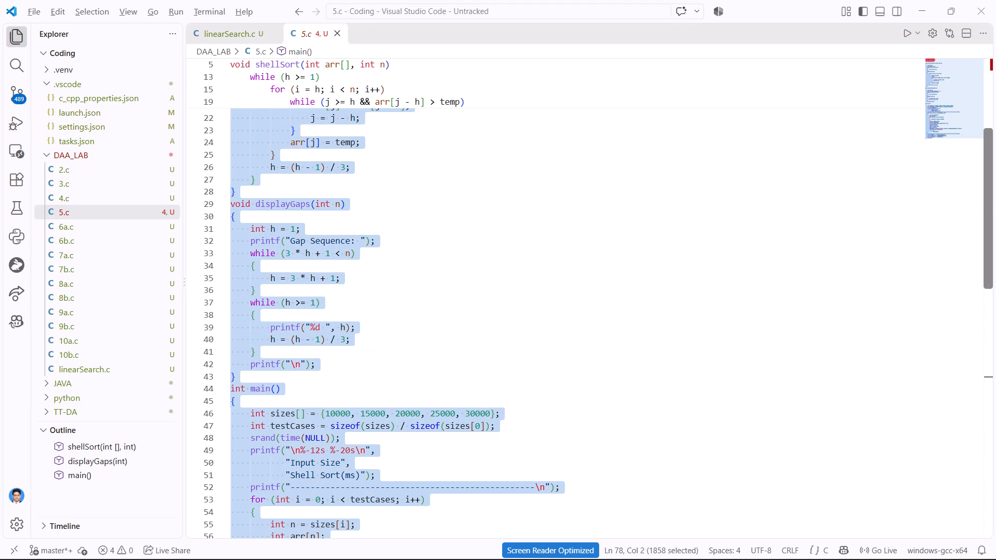
key(alt+Tab)
key(ctrl+v)
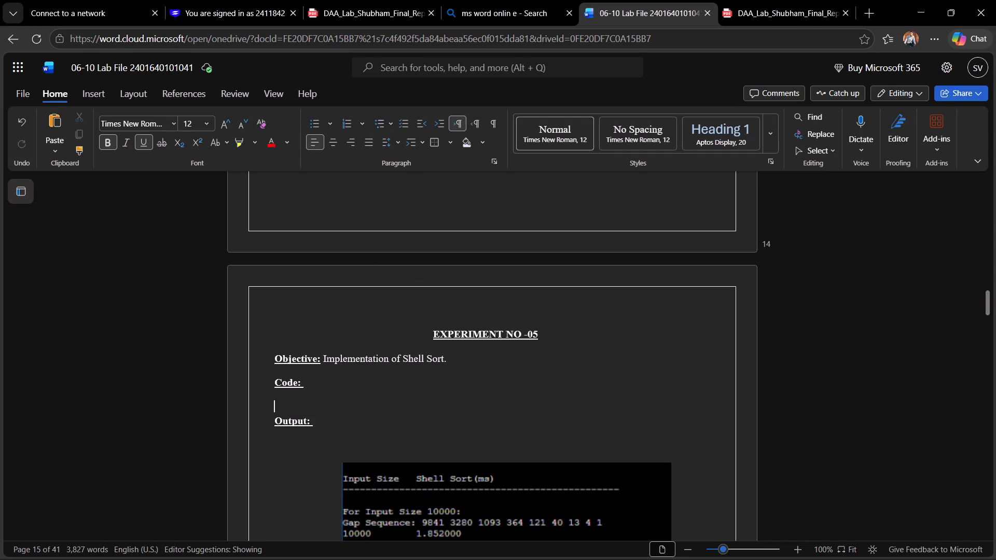
Insert empty lines above the Output label of Experiment No -05 to push it onto the page with its screenshot.
scroll(357, 407, down, 3)
key(Return)
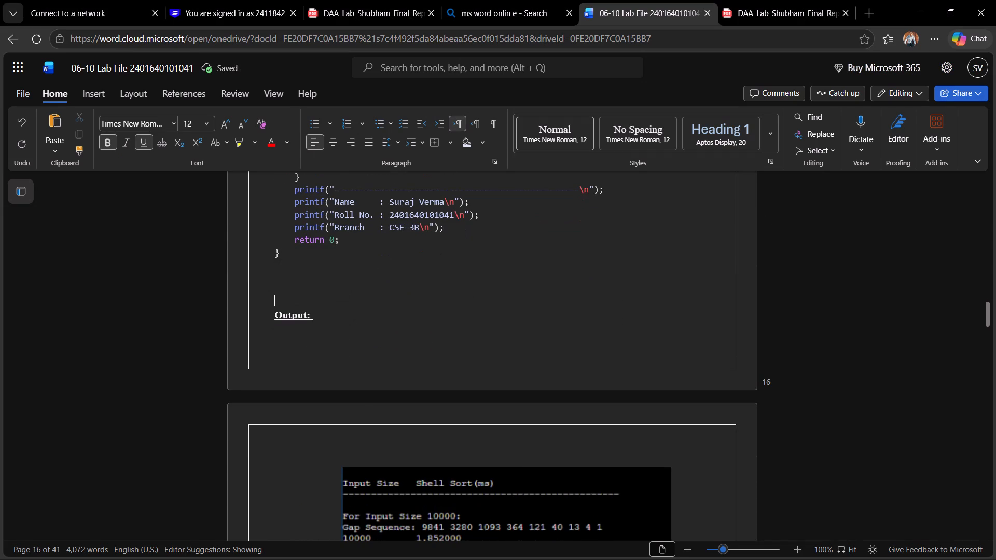
key(Return)
key(BackSpace)
key(Return)
Remove the surplus empty space above the Experiment - 06 heading.
scroll(426, 443, down, 11)
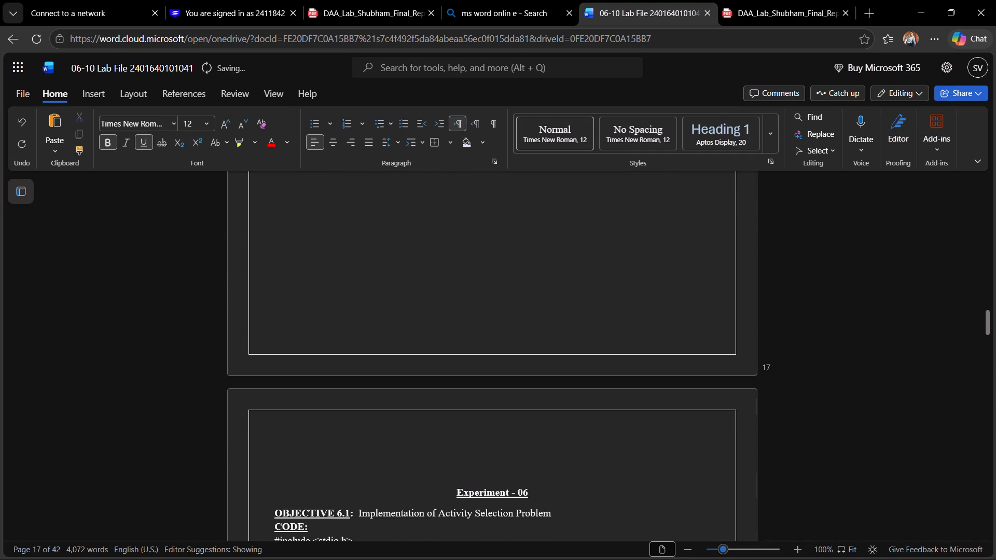
click(478, 471)
key(BackSpace)
key(BackSpace)
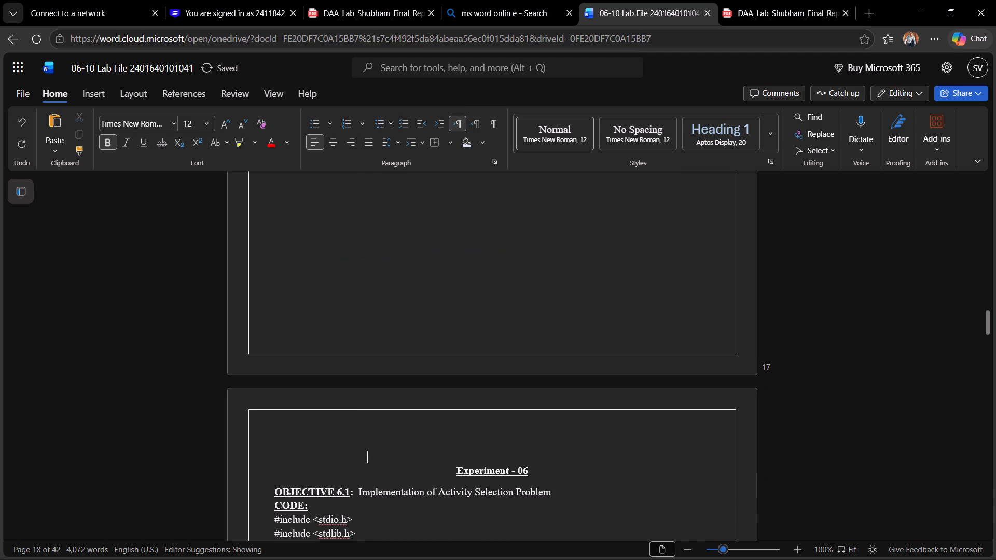
Underline the Objective label of Experiment - 01 and make it bold including its colon.
scroll(403, 477, up, 10)
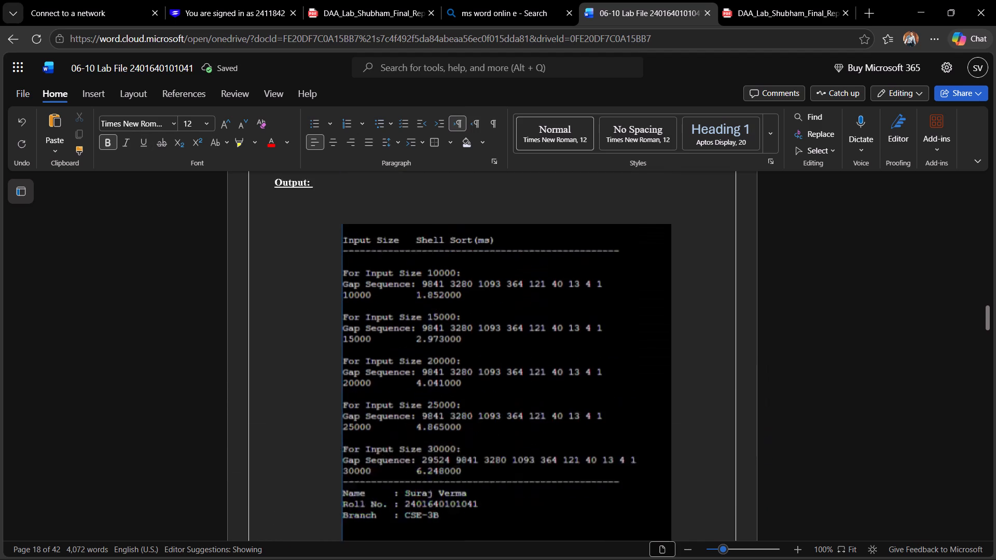
scroll(402, 477, up, 3)
drag(987, 307, 993, 176)
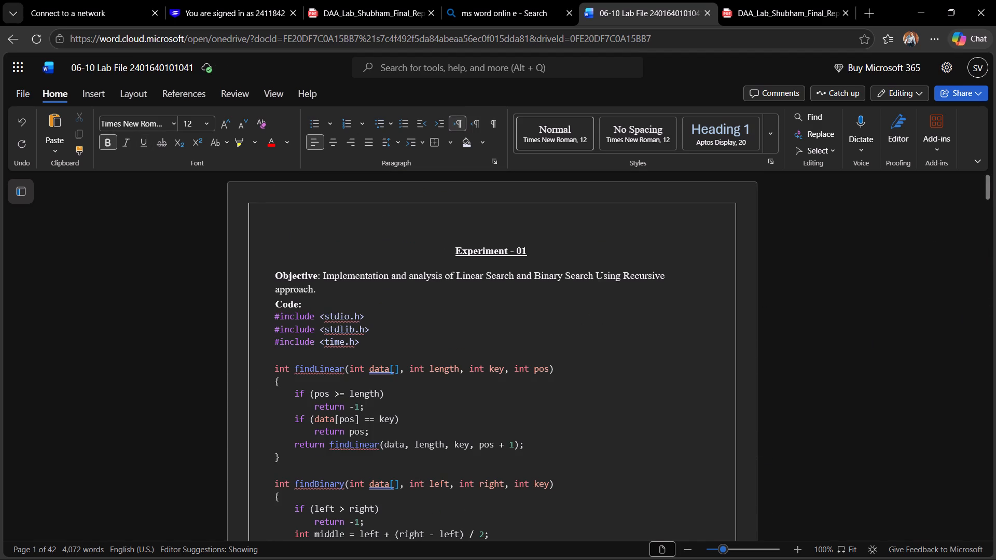
drag(321, 276, 268, 278)
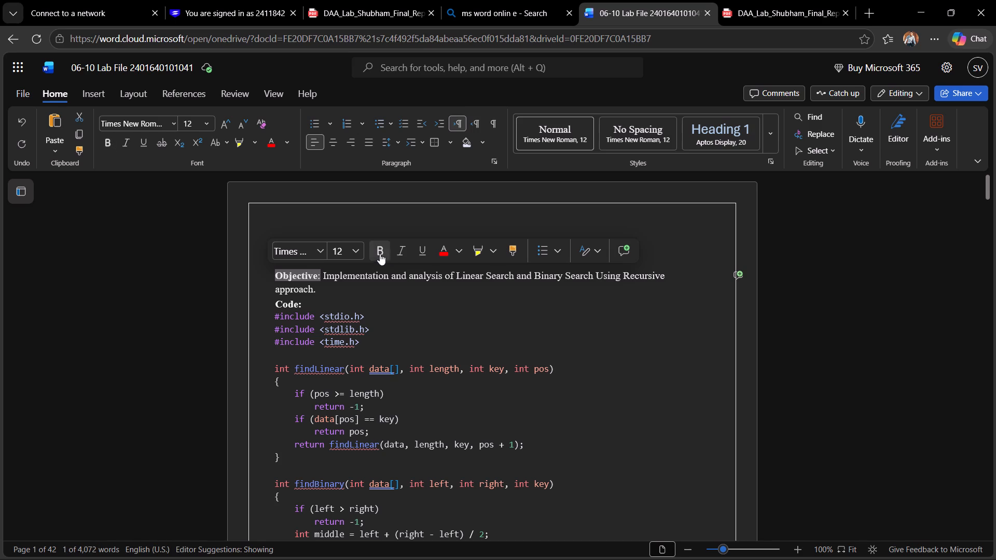
click(380, 254)
click(417, 249)
click(382, 252)
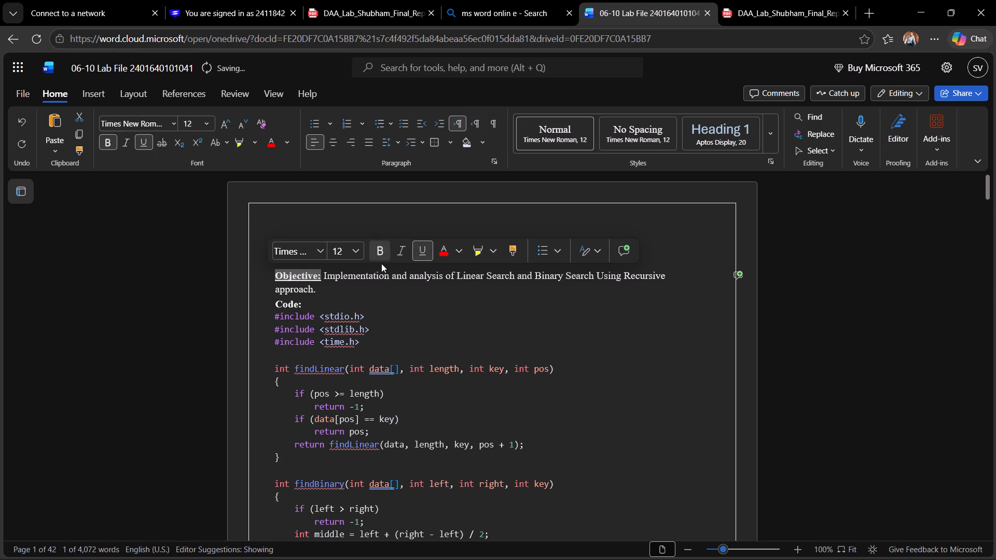
click(348, 285)
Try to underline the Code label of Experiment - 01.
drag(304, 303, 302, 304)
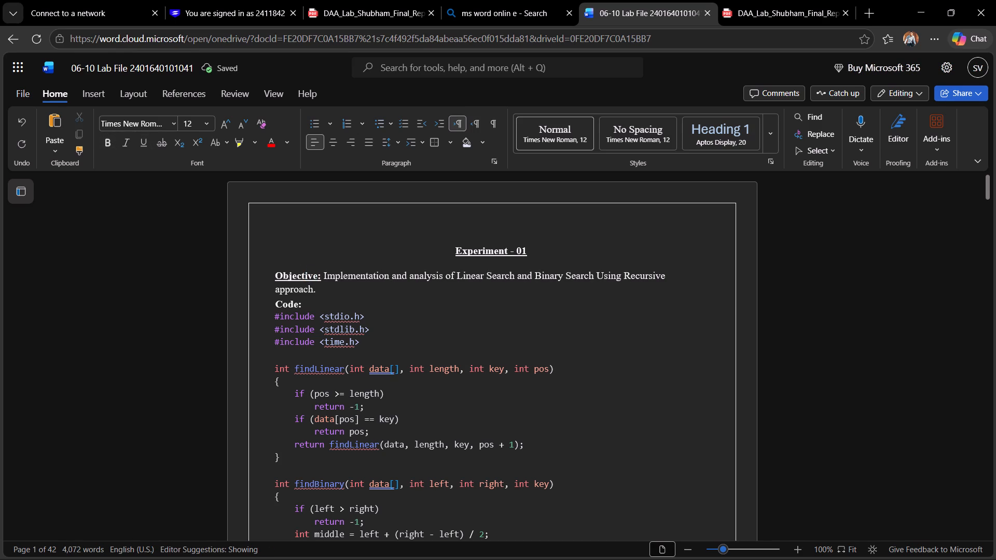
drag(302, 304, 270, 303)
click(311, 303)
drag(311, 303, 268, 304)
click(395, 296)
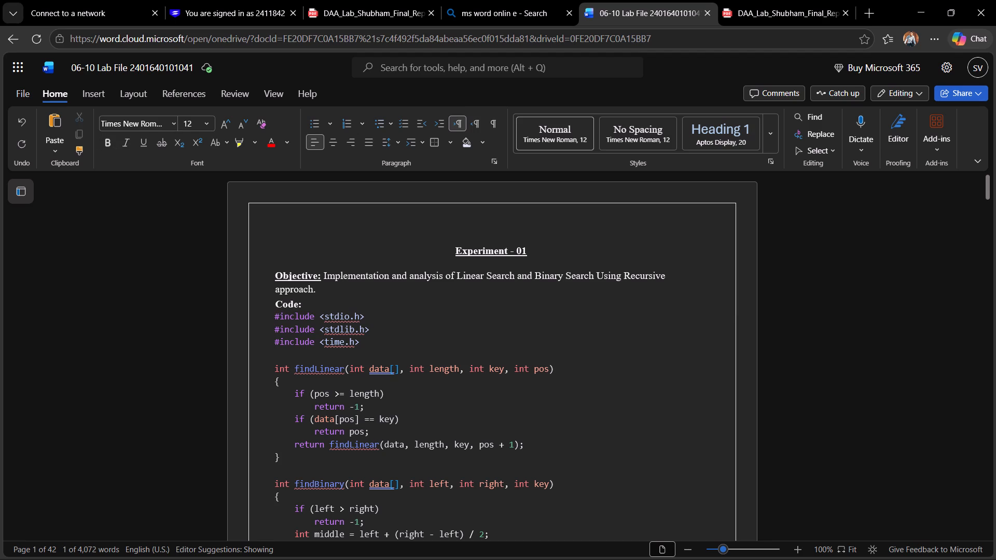
Underline the Output label of Experiment - 01 above its search-time results screenshot.
scroll(382, 279, down, 13)
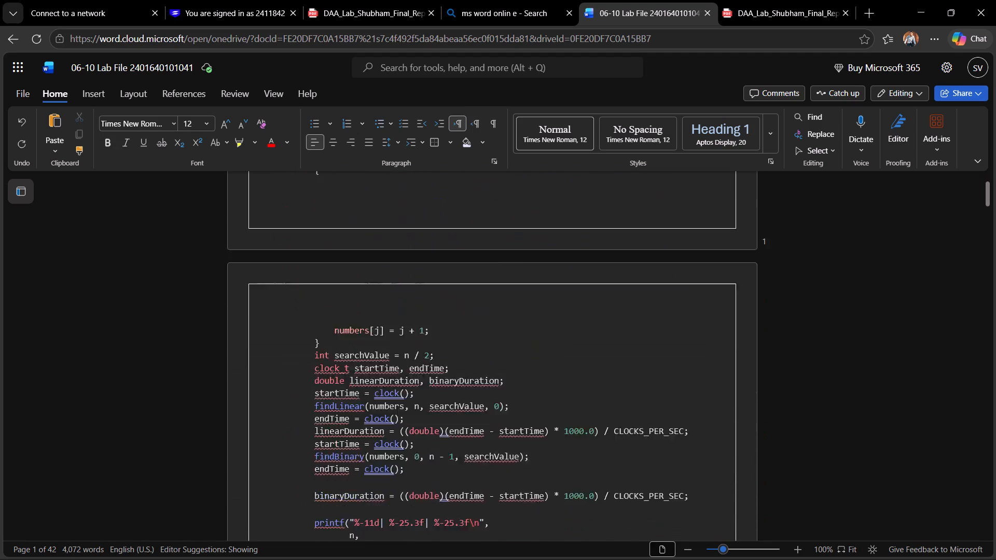
scroll(382, 283, down, 6)
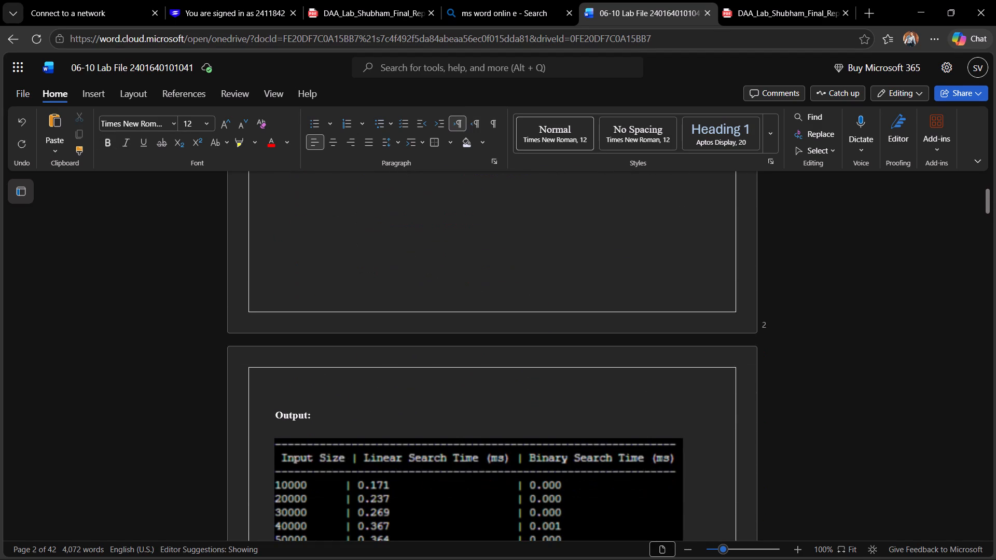
drag(315, 412, 240, 412)
drag(339, 405, 253, 416)
drag(253, 416, 252, 417)
key(ctrl+z)
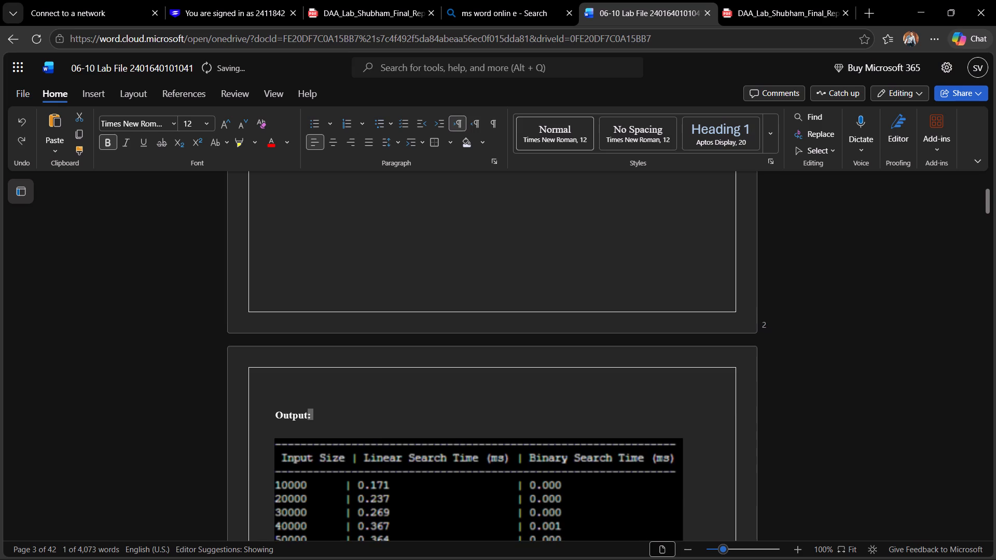
scroll(268, 411, up, 1)
click(322, 480)
drag(322, 480, 257, 479)
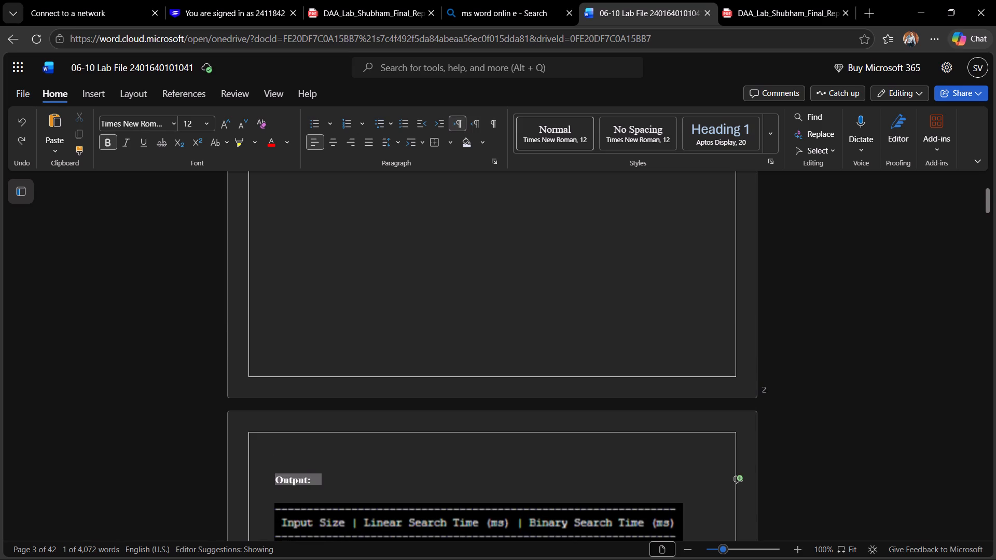
drag(257, 479, 256, 479)
click(408, 449)
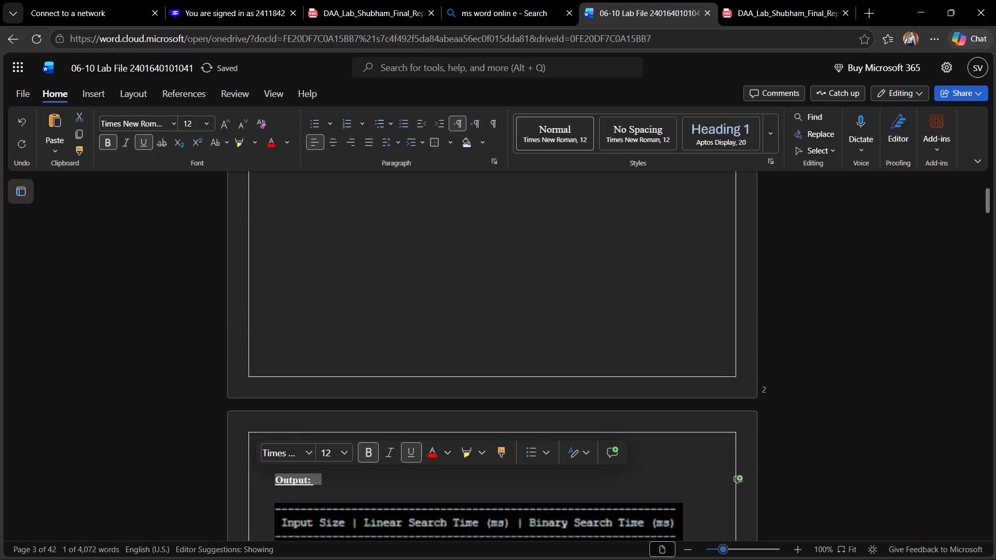
click(386, 481)
Replace the underlined space after the Objective label of Experiment-02 with a plain space.
scroll(386, 481, down, 12)
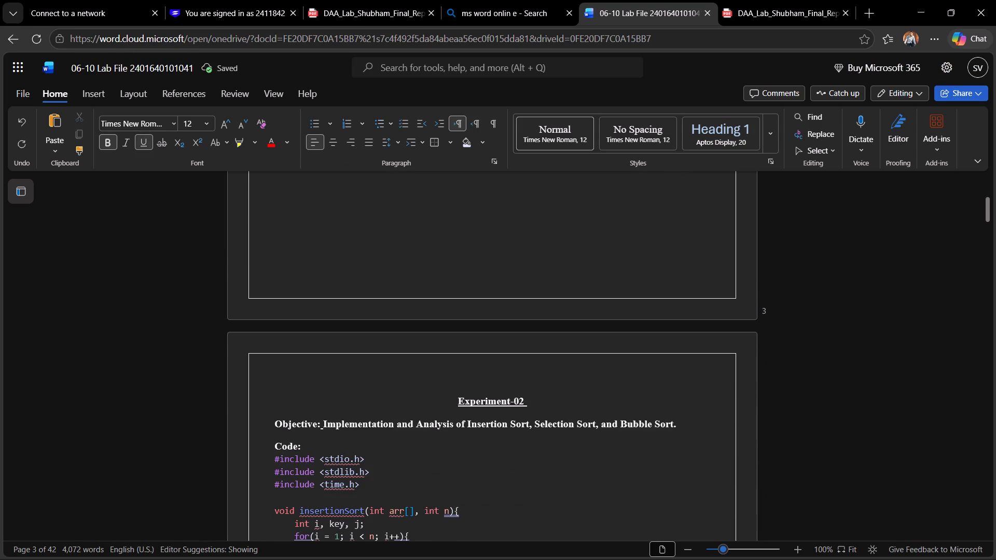
click(322, 424)
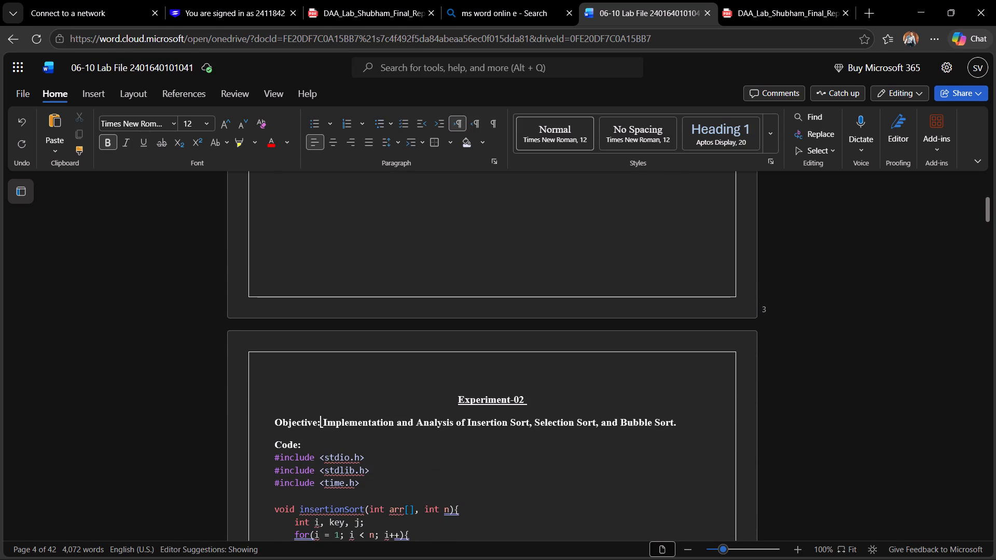
key(Right)
key(BackSpace)
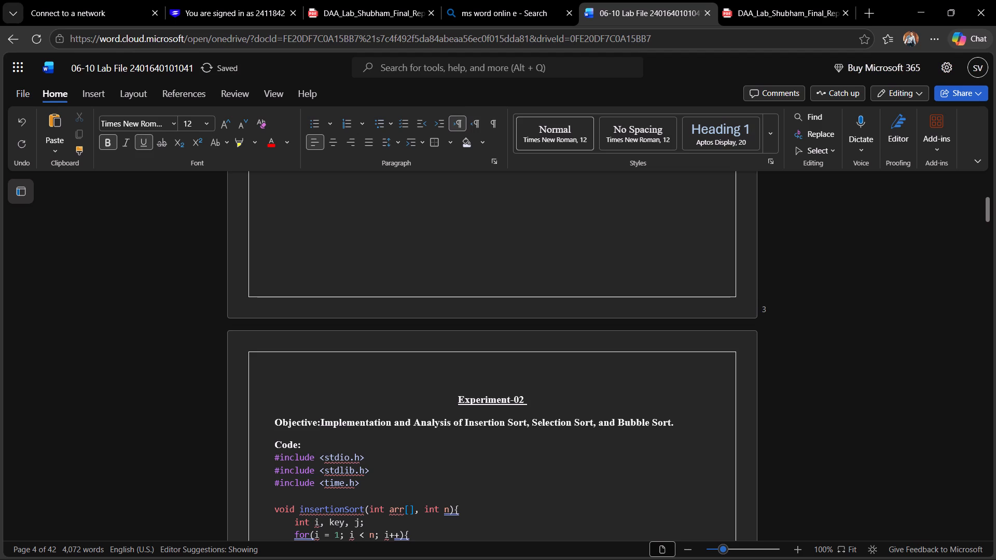
key(space)
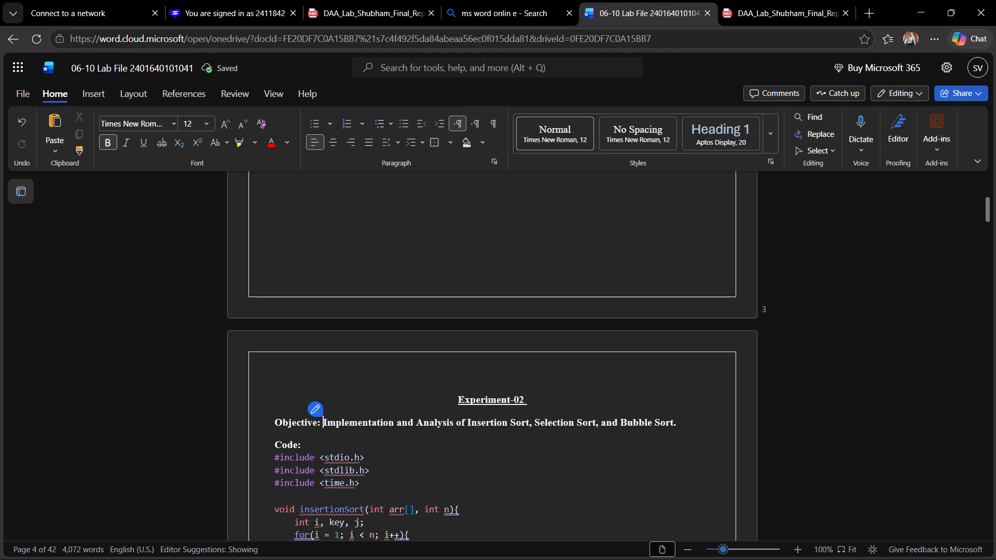
Underline the Objective and Code labels of Experiment-02.
drag(320, 423, 272, 421)
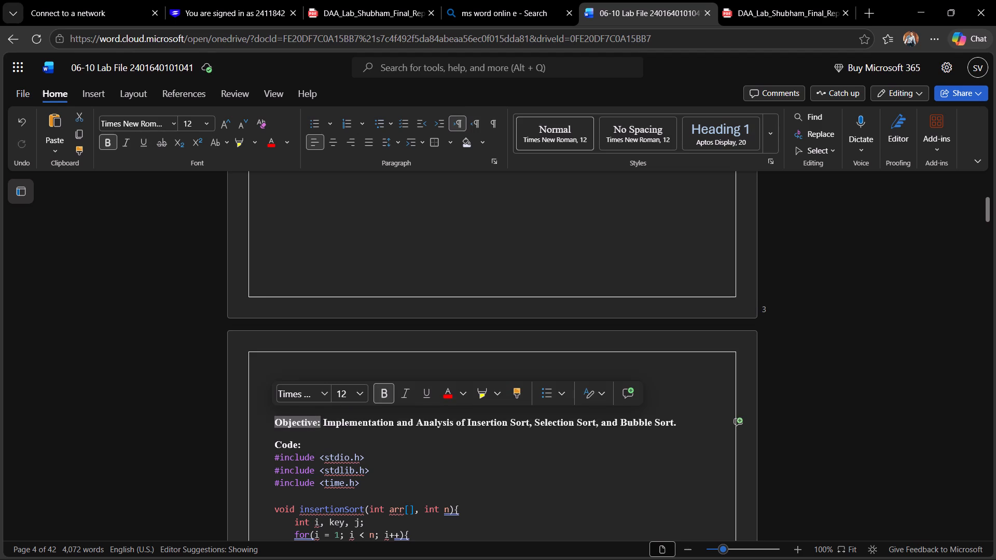
click(427, 390)
drag(308, 447, 264, 451)
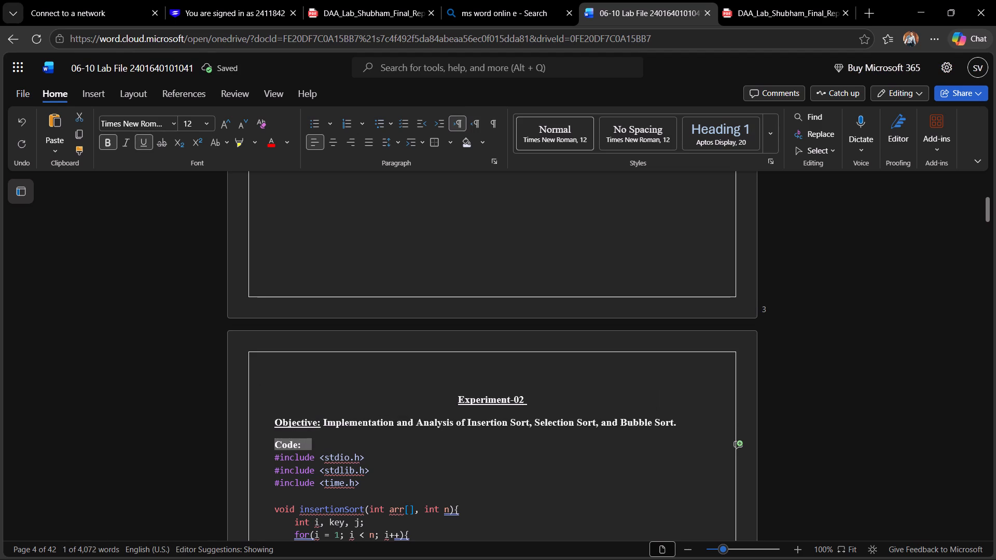
drag(264, 451, 262, 450)
click(409, 424)
click(440, 467)
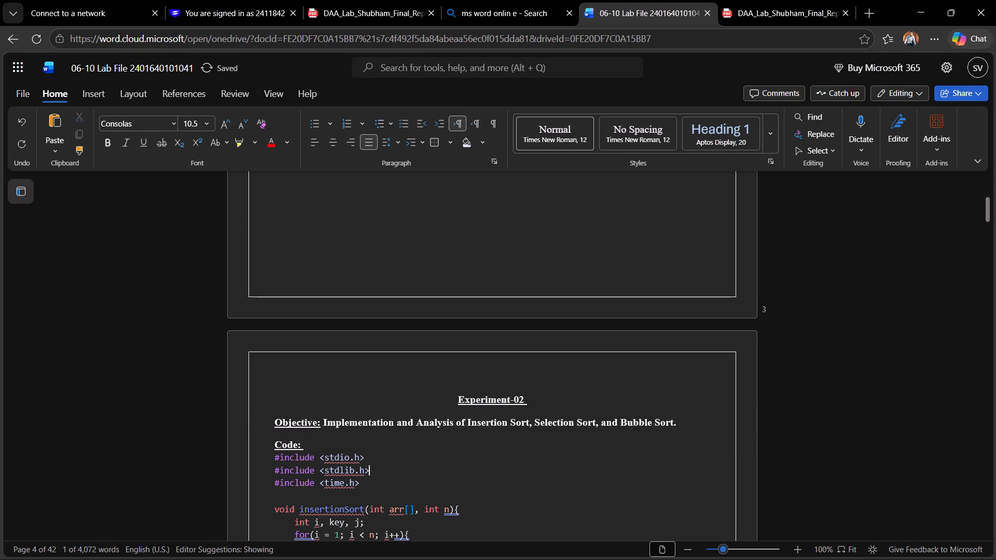
Underline the Output label of Experiment-02 above its sorting-times screenshot.
scroll(440, 467, down, 18)
scroll(440, 467, down, 6)
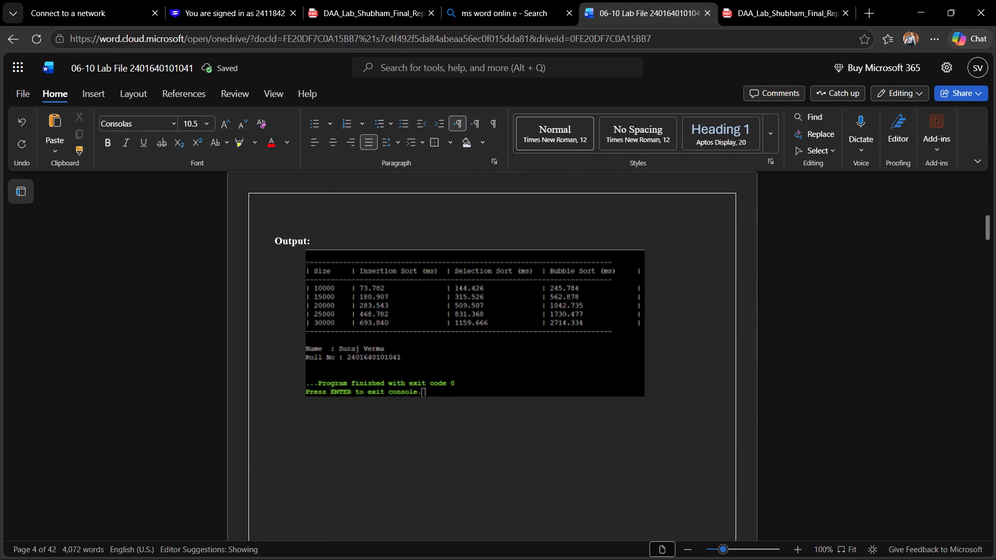
drag(311, 236, 223, 229)
click(374, 199)
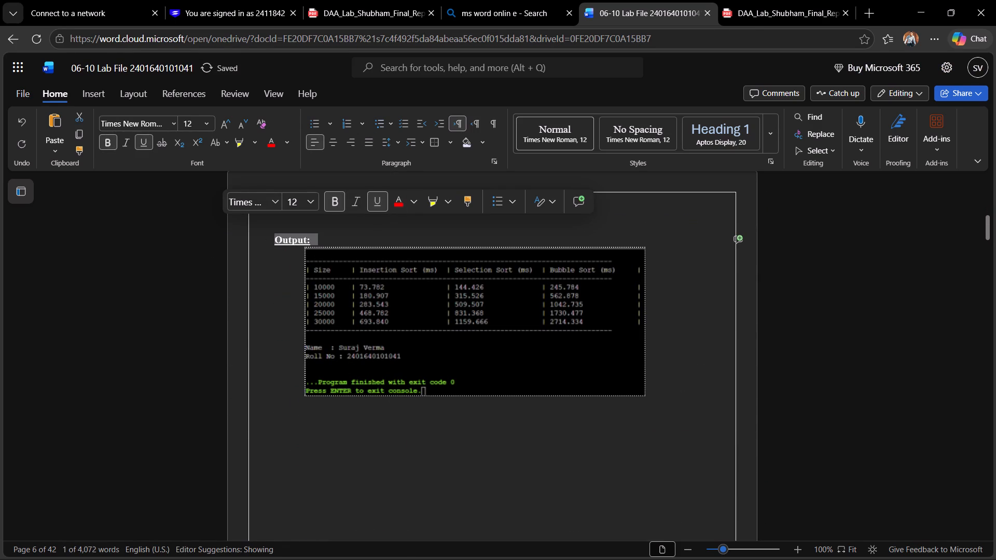
click(400, 430)
Underline the Output label of Experiment 3 above its Merge Sort and Quick Sort results.
scroll(400, 431, down, 10)
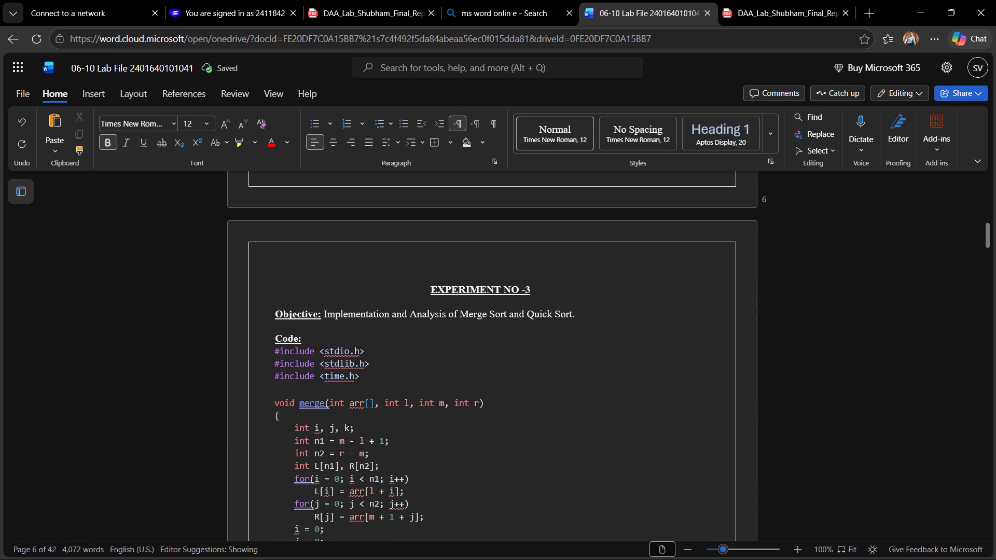
scroll(341, 367, down, 18)
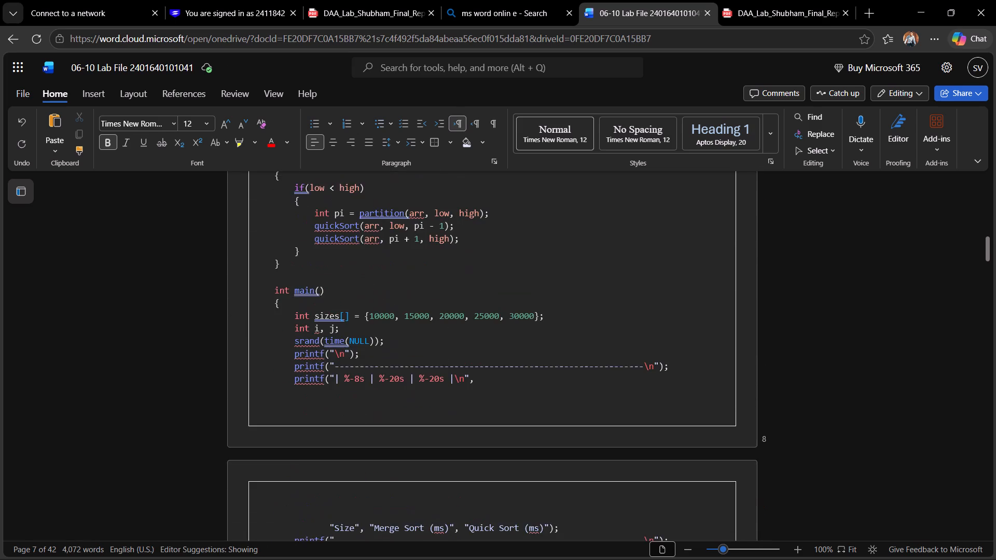
scroll(347, 374, down, 12)
drag(315, 440, 265, 427)
click(419, 402)
click(421, 429)
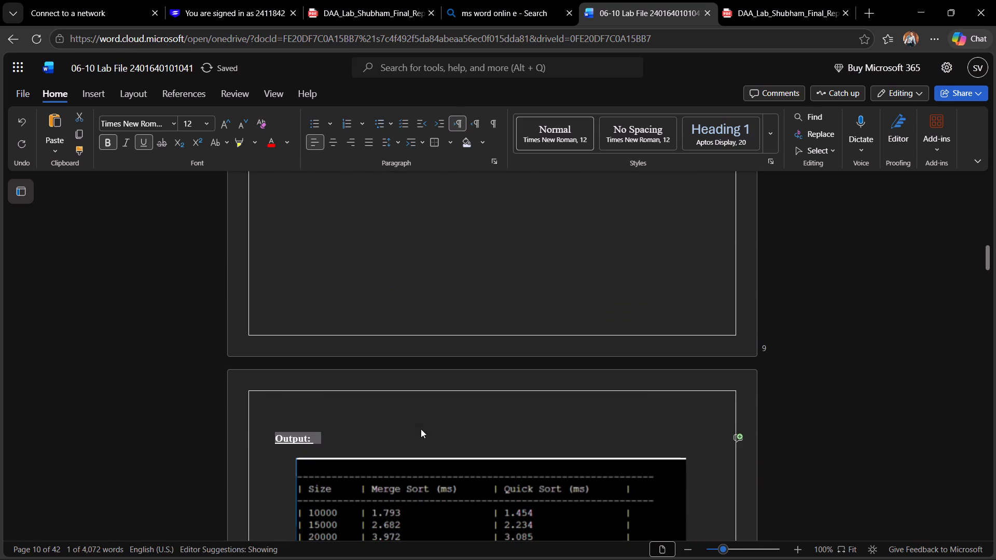
Check the headings, label formatting and output placement through Experiments 4, 5 and 6, including Objective 6.2.
scroll(421, 429, down, 13)
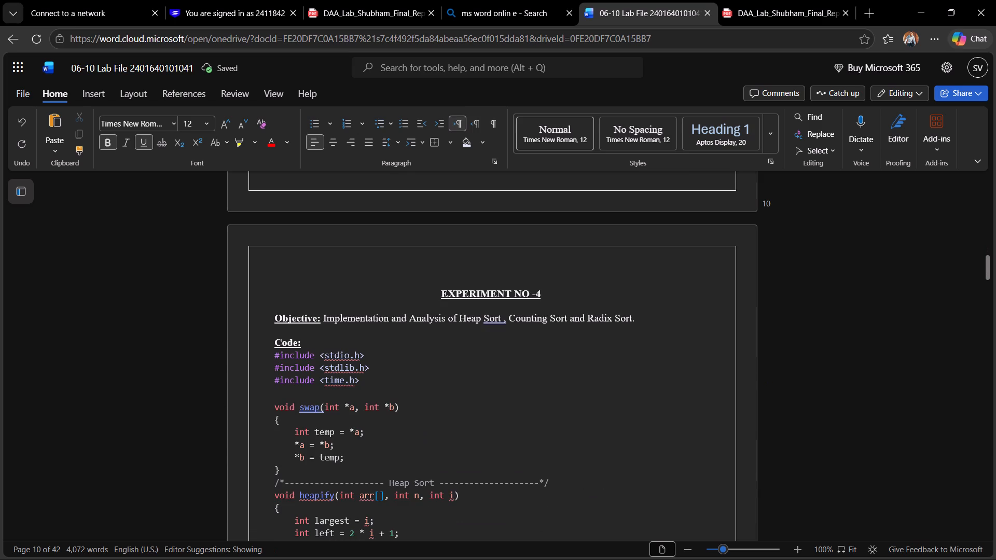
scroll(298, 366, down, 5)
scroll(338, 389, down, 12)
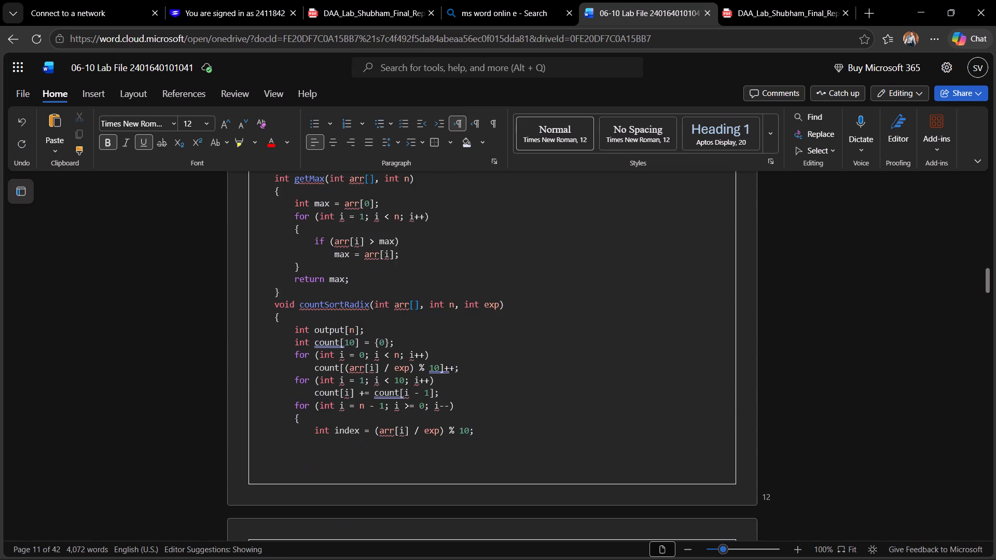
scroll(340, 394, down, 19)
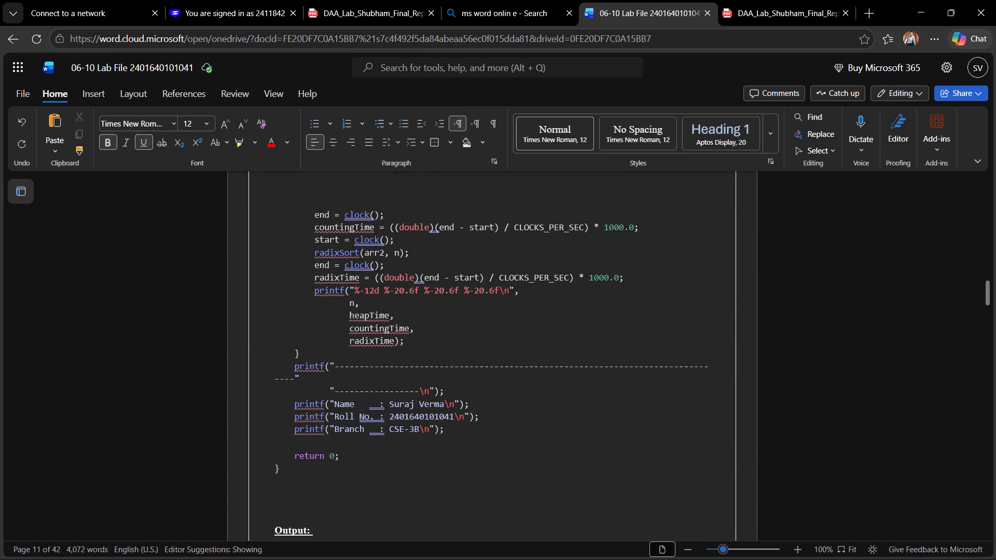
scroll(340, 394, down, 7)
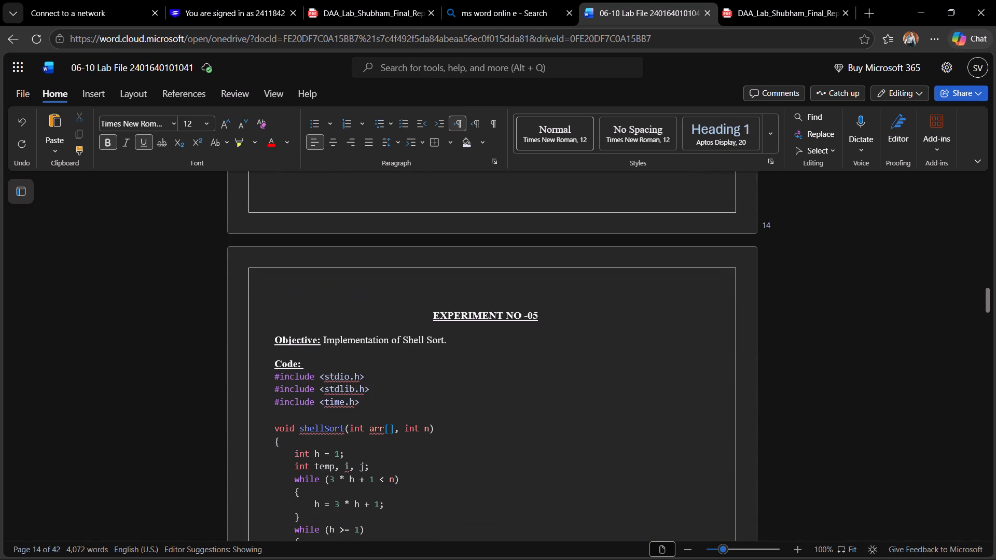
scroll(340, 394, down, 20)
scroll(340, 394, down, 2)
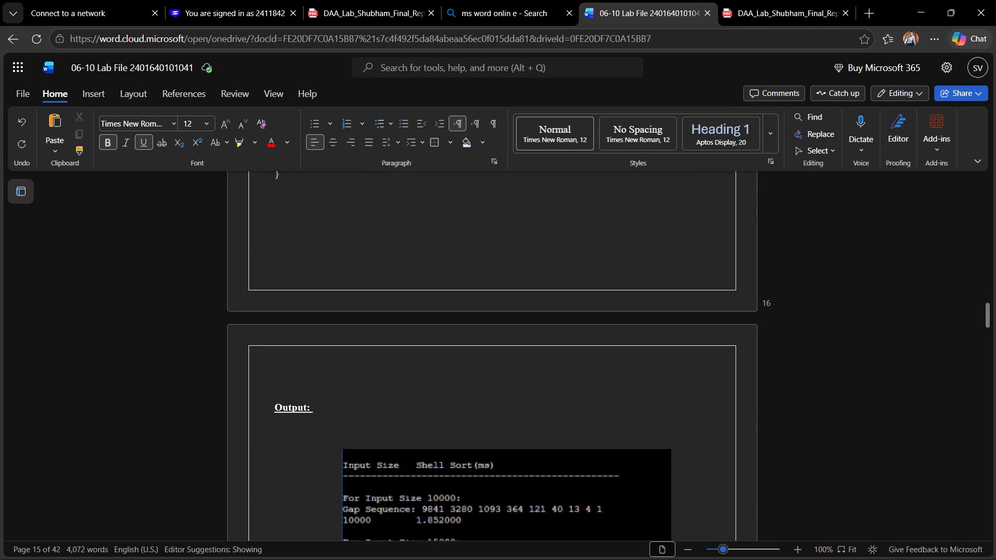
scroll(340, 394, down, 16)
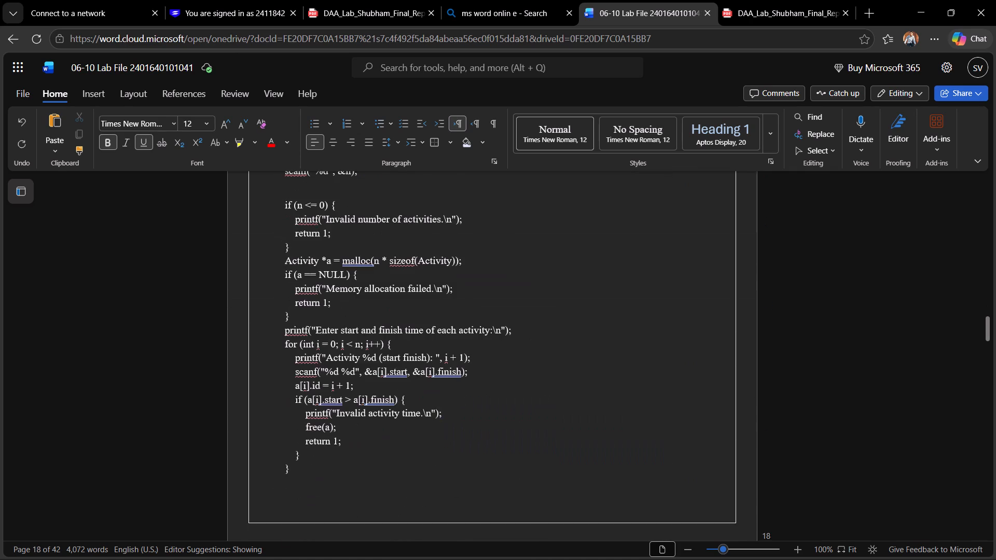
scroll(340, 394, down, 15)
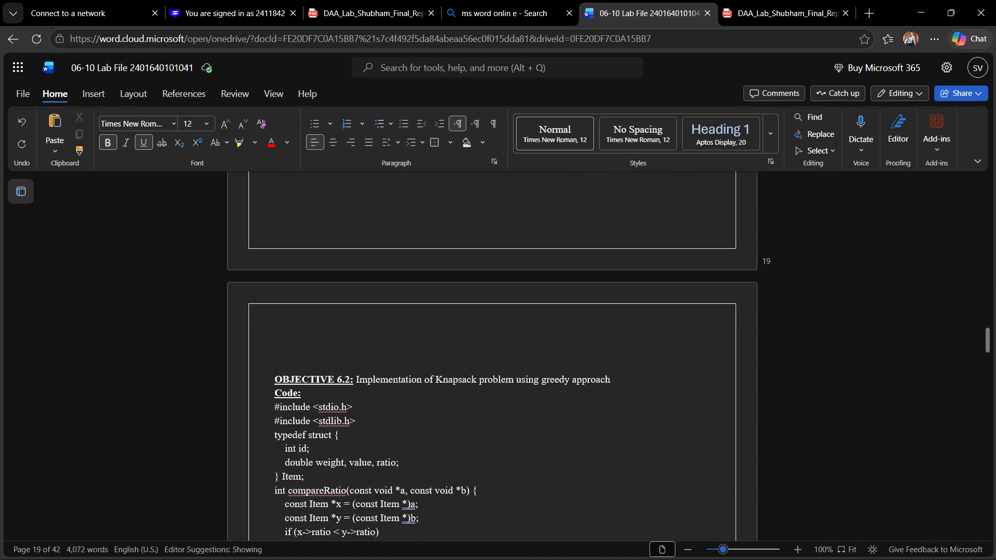
scroll(340, 394, up, 5)
scroll(340, 394, down, 4)
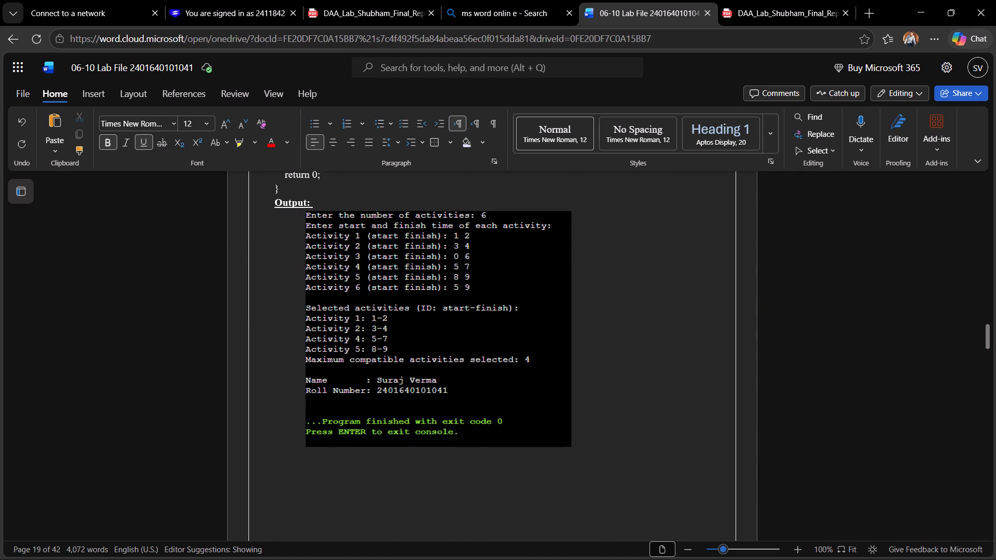
scroll(340, 394, down, 14)
scroll(340, 394, down, 7)
scroll(340, 394, up, 2)
scroll(340, 394, down, 8)
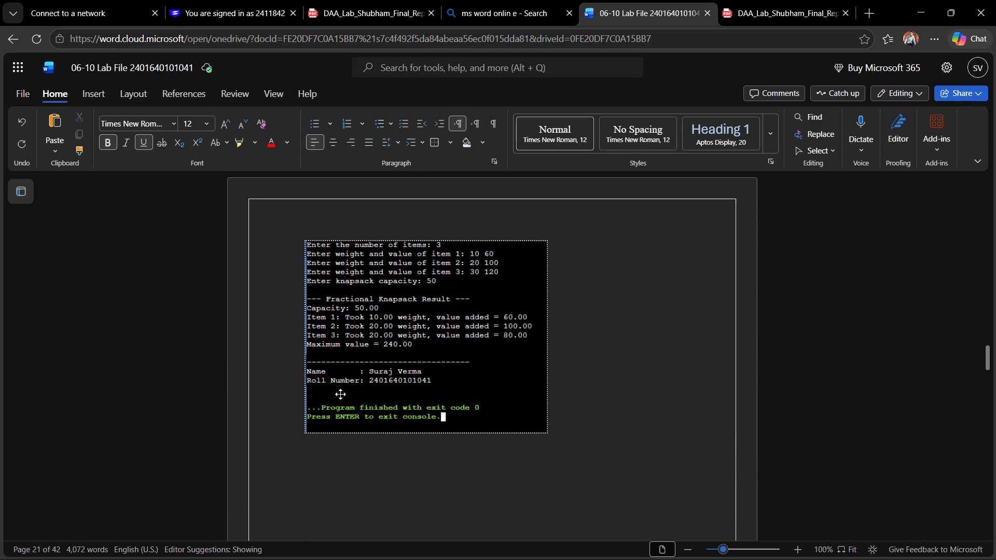
Insert seven blank lines above the Output label of Objective 6.2 to move it onto the page with its screenshot.
scroll(340, 394, down, 3)
scroll(340, 394, up, 10)
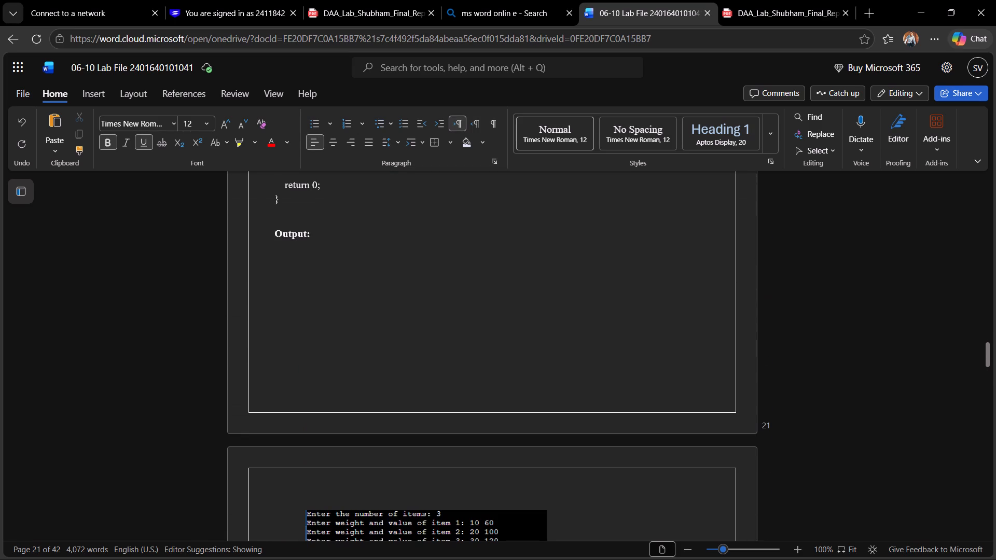
click(317, 216)
key(Return)
key(Return)
key(Return)
key(Return)
key(Return)
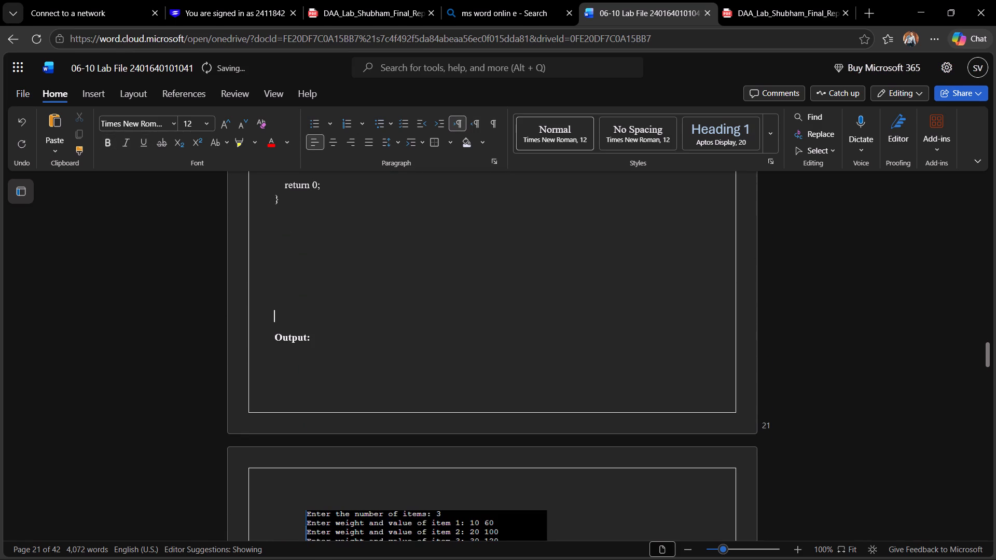
key(Return)
key(Return)
scroll(317, 216, down, 4)
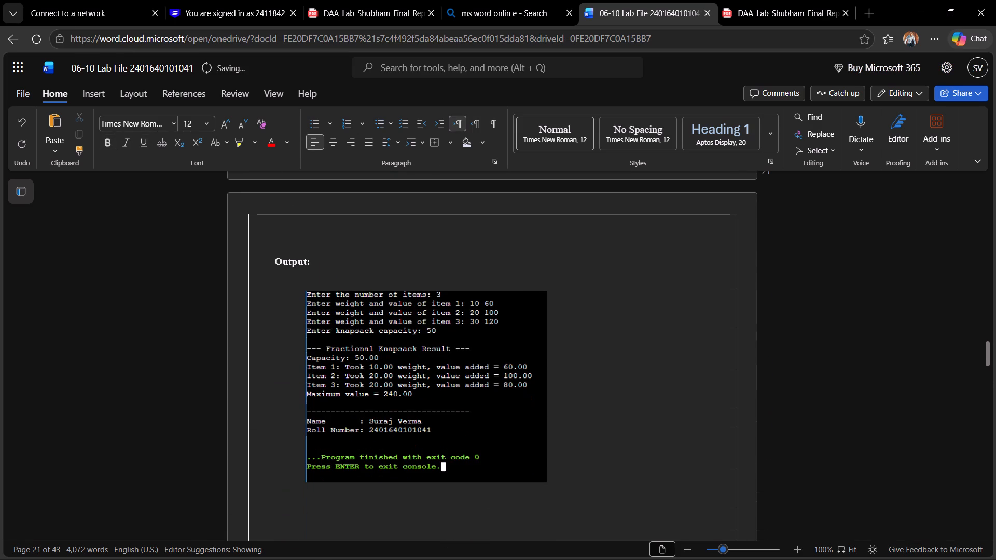
Delete two blank lines above the Experiment - 07 heading.
scroll(388, 312, down, 7)
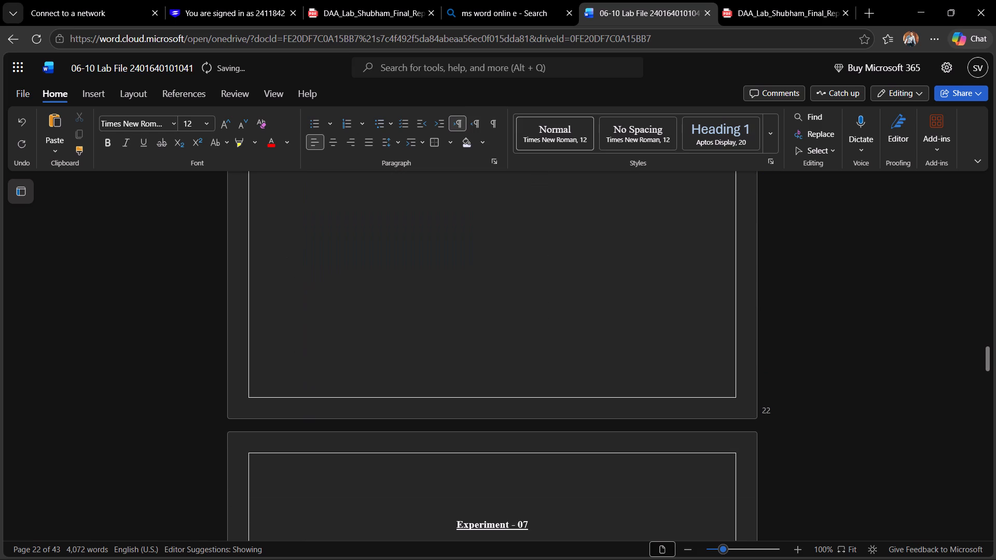
click(494, 493)
key(BackSpace)
key(BackSpace)
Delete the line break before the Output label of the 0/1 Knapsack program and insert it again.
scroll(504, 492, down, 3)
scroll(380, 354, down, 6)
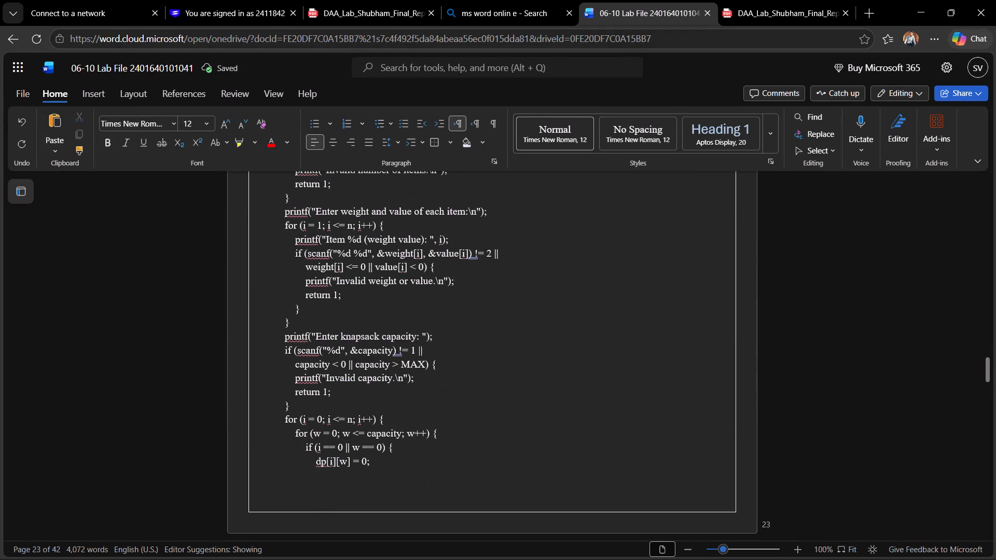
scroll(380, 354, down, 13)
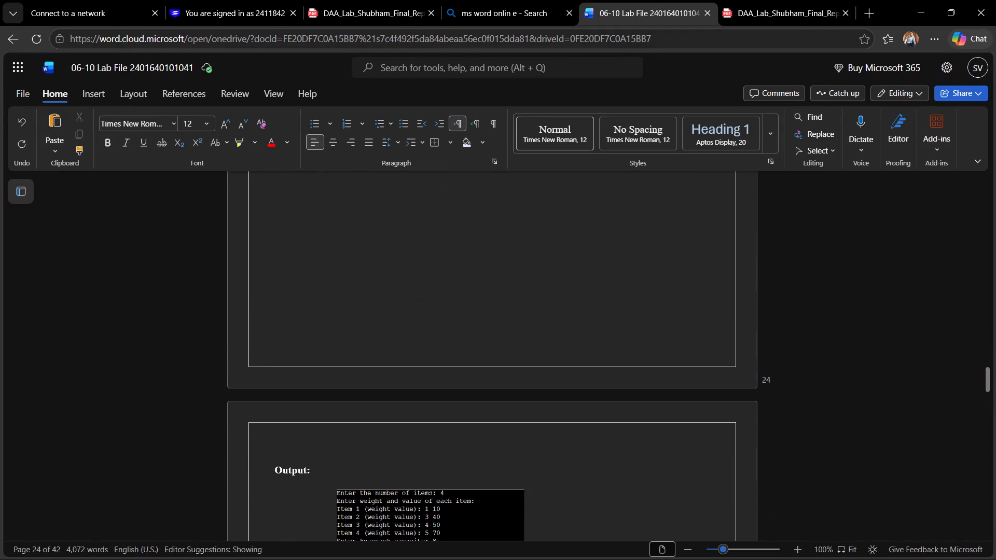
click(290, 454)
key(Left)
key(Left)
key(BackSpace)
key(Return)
Enlarge the 0/1 Knapsack output screenshot proportionally to about 4" wide.
scroll(314, 435, down, 2)
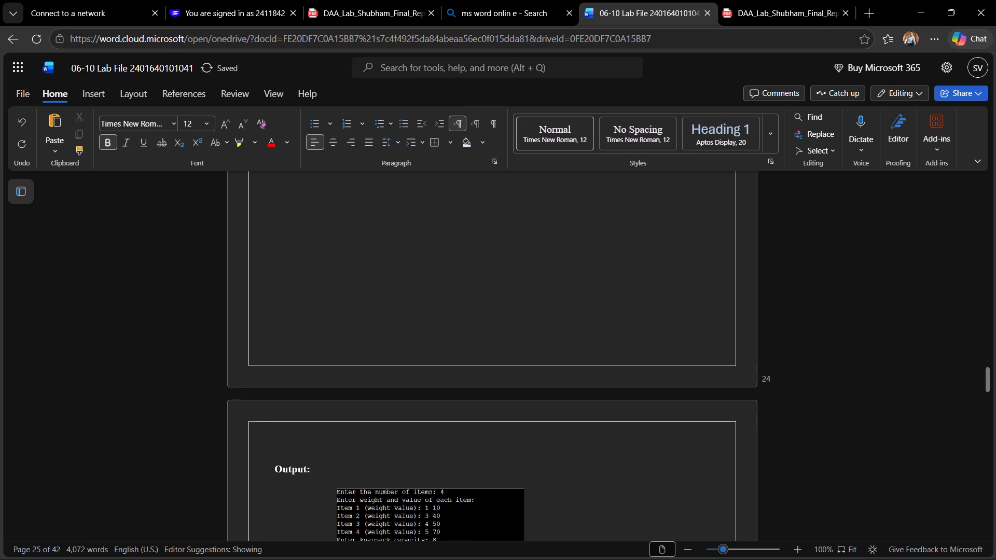
scroll(317, 432, down, 6)
scroll(343, 407, up, 3)
click(420, 287)
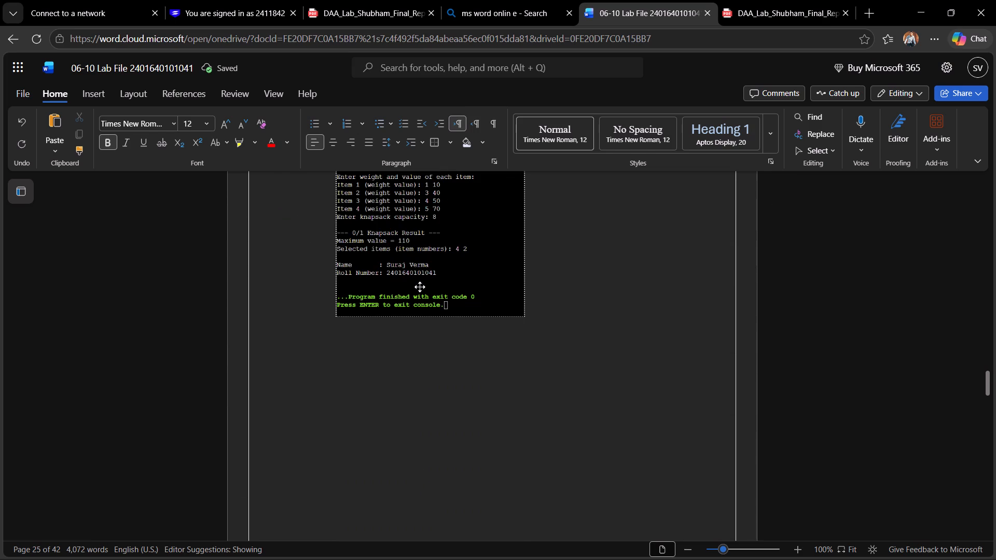
drag(521, 316, 583, 372)
Delete two blank lines above the OBJECTIVE 7.2 heading.
scroll(472, 383, down, 2)
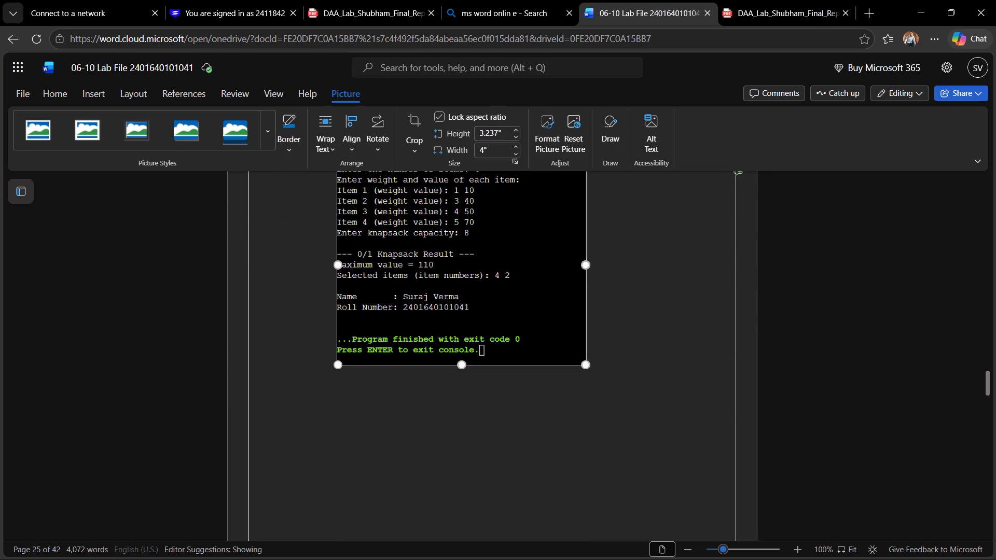
scroll(472, 383, down, 3)
scroll(347, 363, down, 4)
scroll(349, 364, up, 1)
click(319, 353)
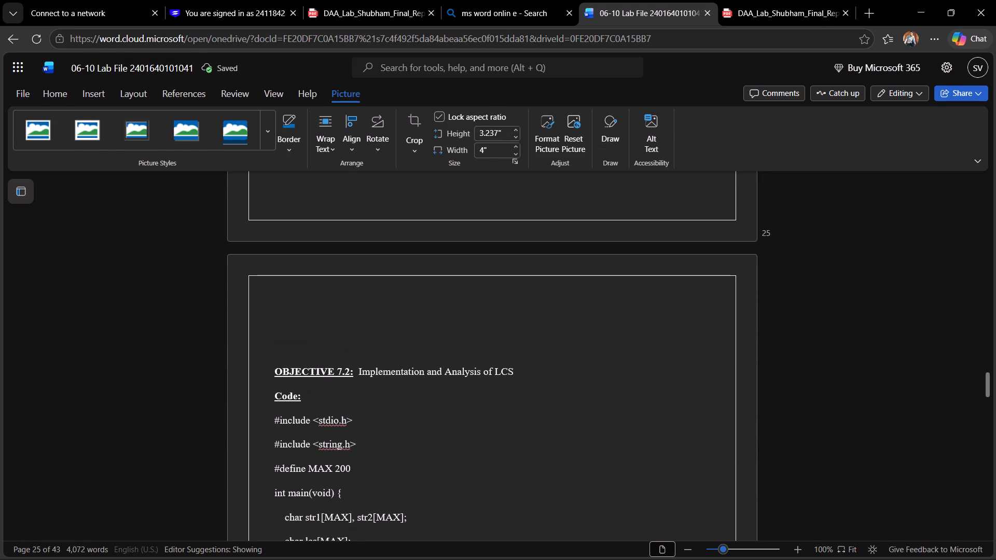
key(BackSpace)
key(BackSpace)
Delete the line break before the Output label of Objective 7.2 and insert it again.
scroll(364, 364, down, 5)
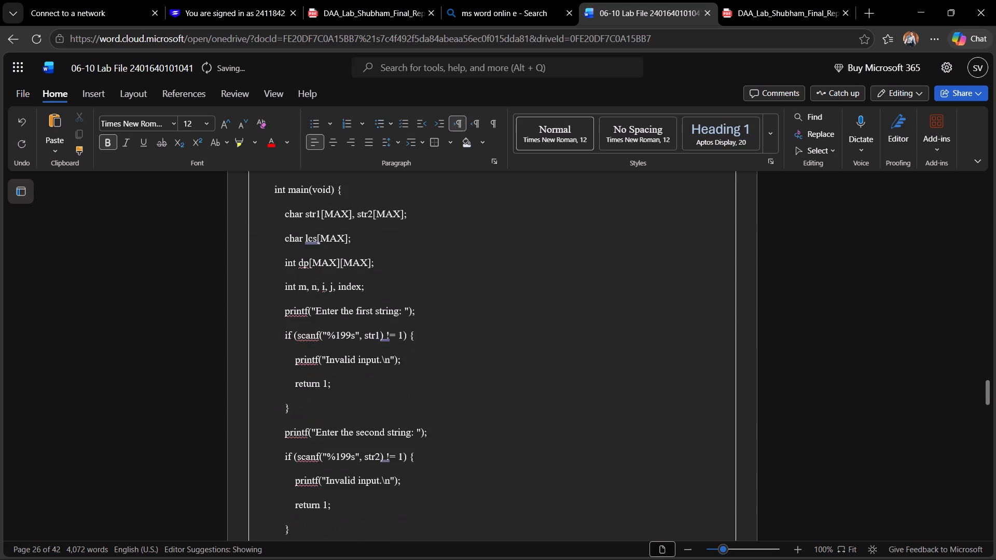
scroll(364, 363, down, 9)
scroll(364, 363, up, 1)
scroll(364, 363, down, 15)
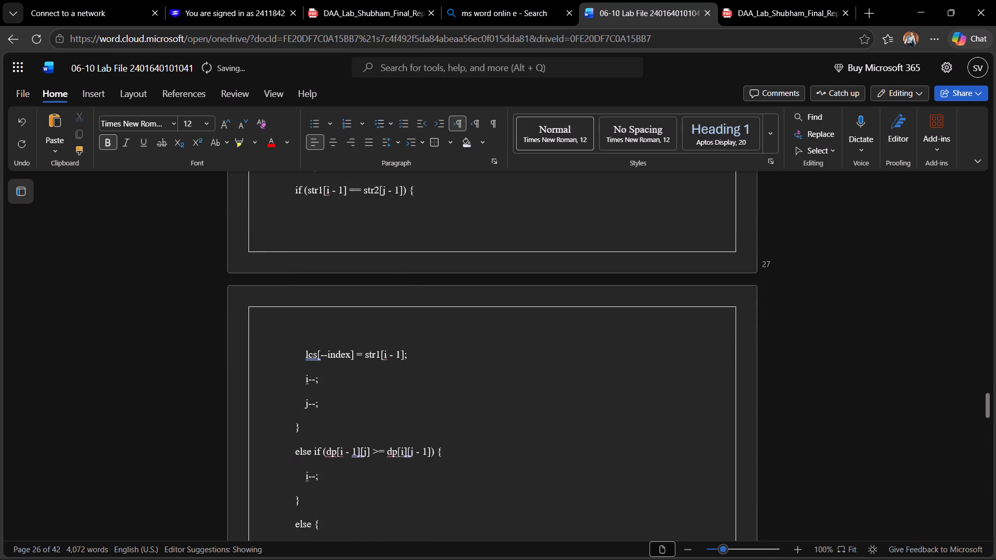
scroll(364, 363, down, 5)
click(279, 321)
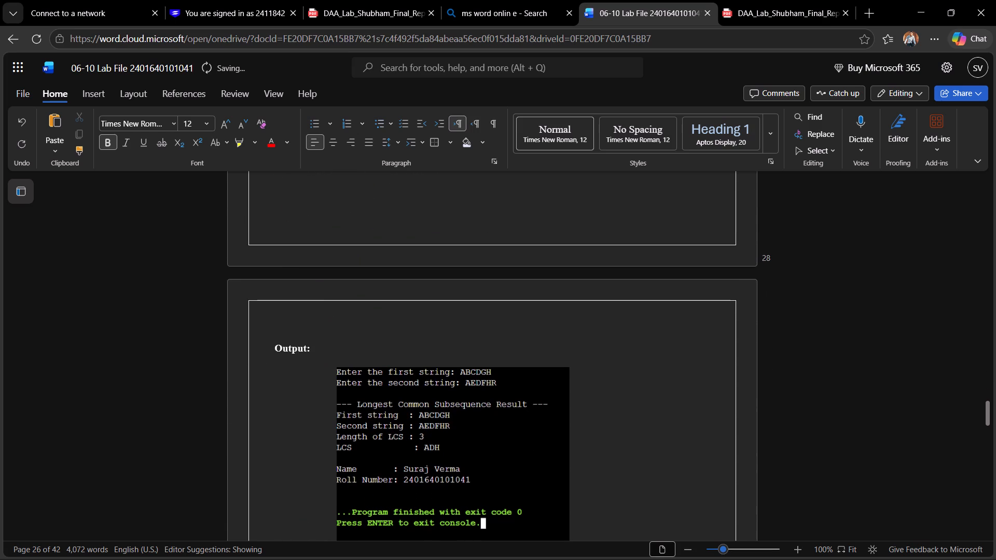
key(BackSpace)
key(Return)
Enlarge the Longest Common Subsequence output screenshot proportionally to about 4.72" wide.
scroll(407, 325, down, 4)
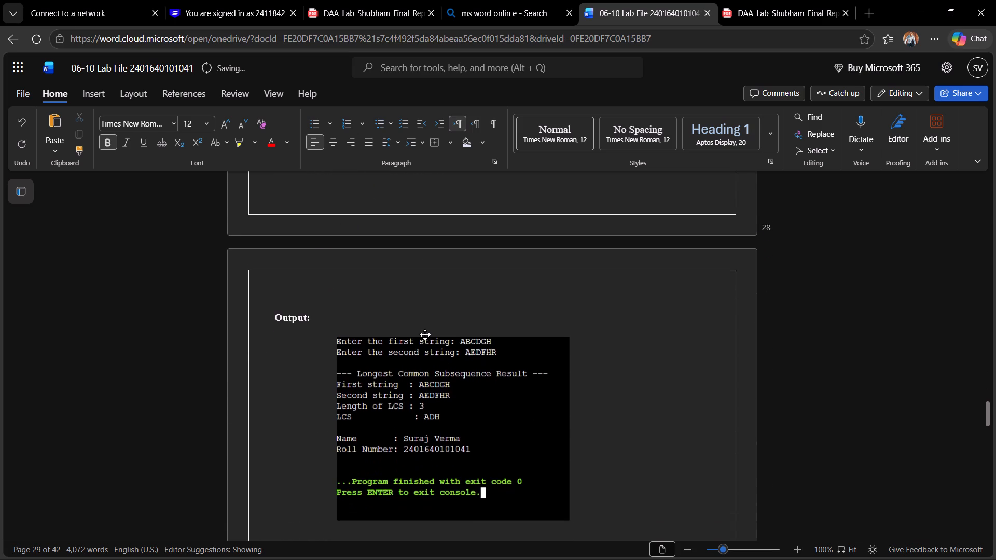
scroll(425, 334, down, 4)
scroll(425, 334, up, 5)
click(441, 331)
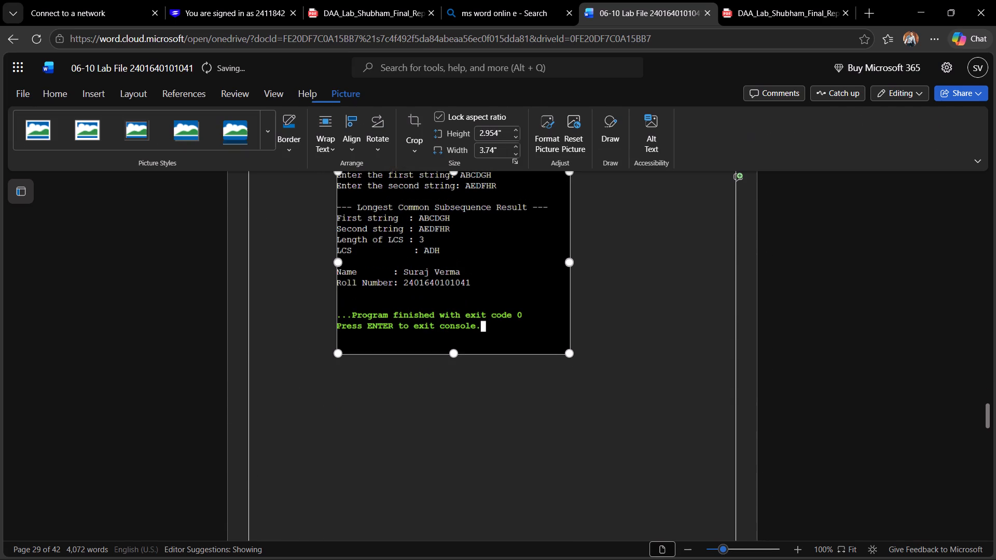
drag(568, 356, 629, 404)
Delete the excess blank lines before the Experiment - 08 heading so it starts at its page's upper margin.
scroll(487, 375, down, 6)
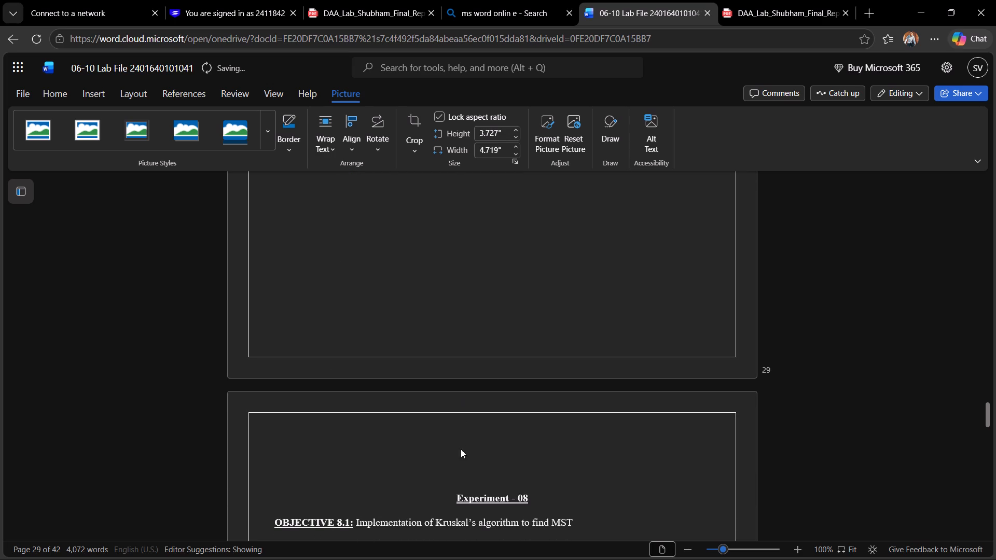
click(462, 465)
key(BackSpace)
key(BackSpace)
key(BackSpace)
key(BackSpace)
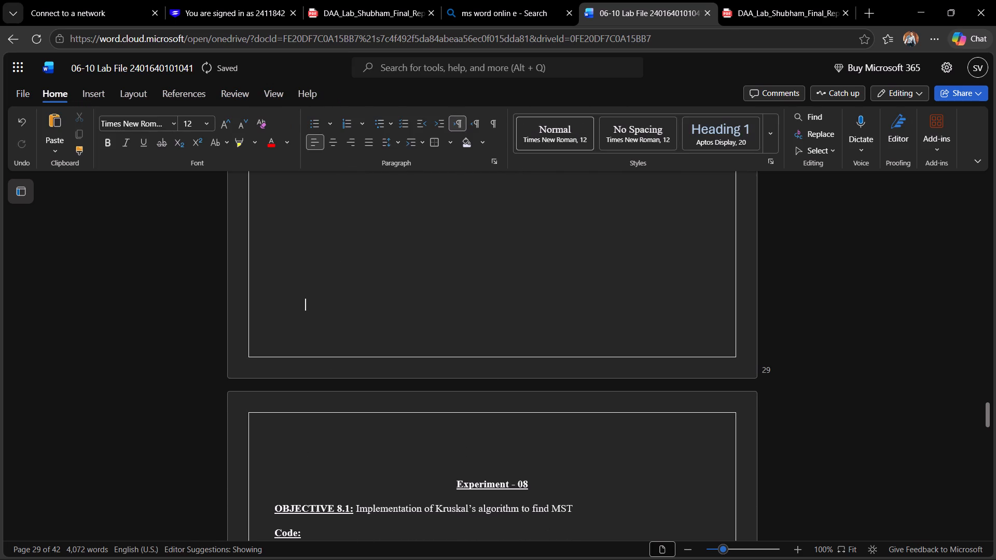
key(BackSpace)
key(BackSpace)
key(BackSpace)
key(BackSpace)
key(BackSpace)
key(BackSpace)
key(BackSpace)
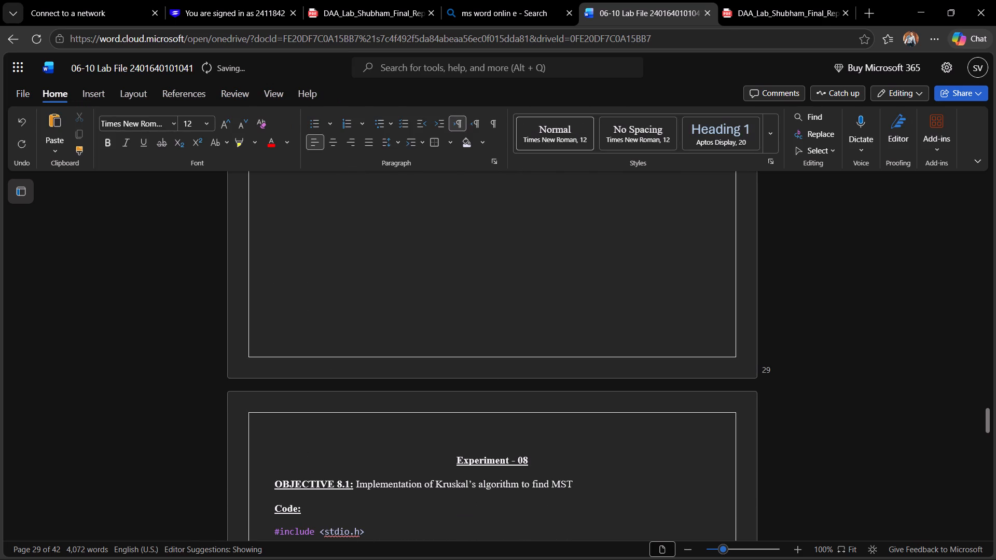
key(BackSpace)
key(Return)
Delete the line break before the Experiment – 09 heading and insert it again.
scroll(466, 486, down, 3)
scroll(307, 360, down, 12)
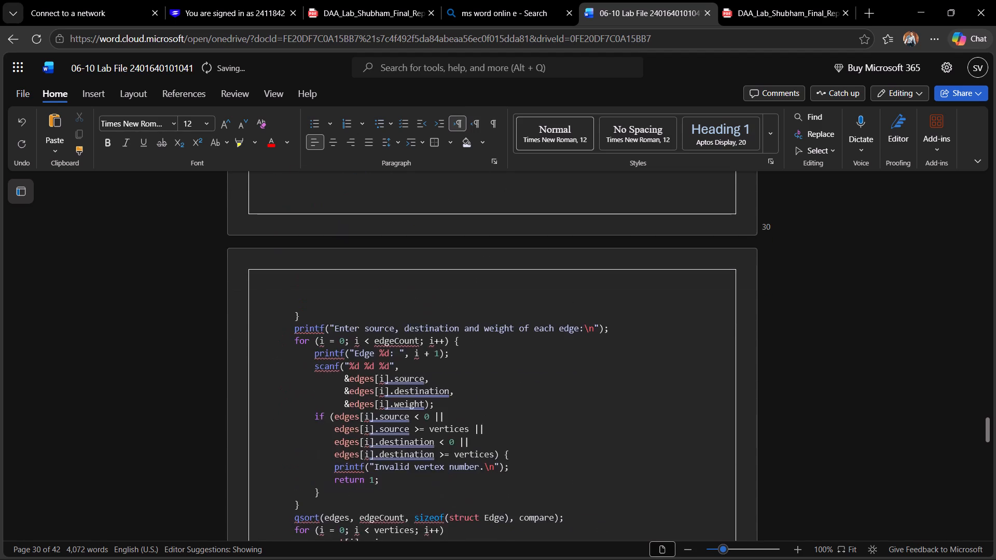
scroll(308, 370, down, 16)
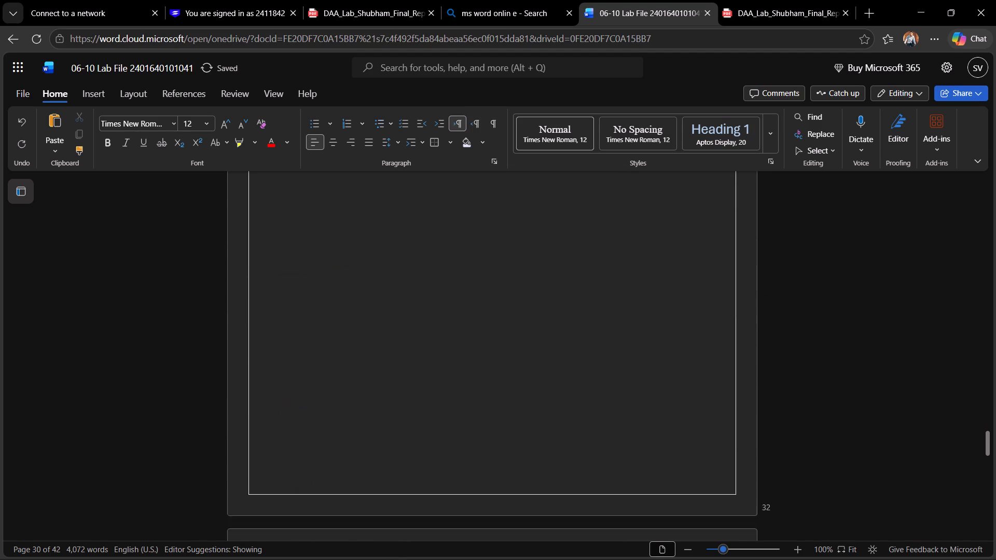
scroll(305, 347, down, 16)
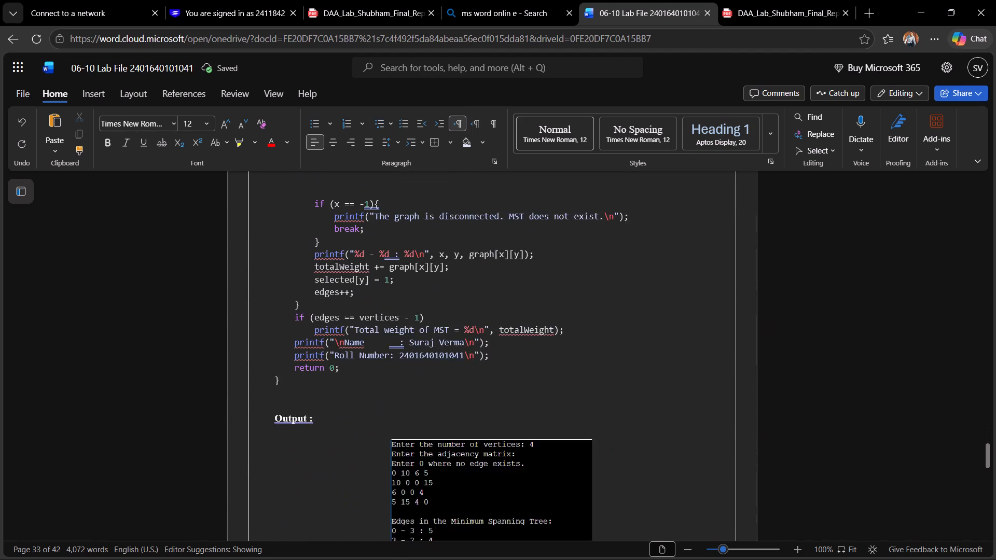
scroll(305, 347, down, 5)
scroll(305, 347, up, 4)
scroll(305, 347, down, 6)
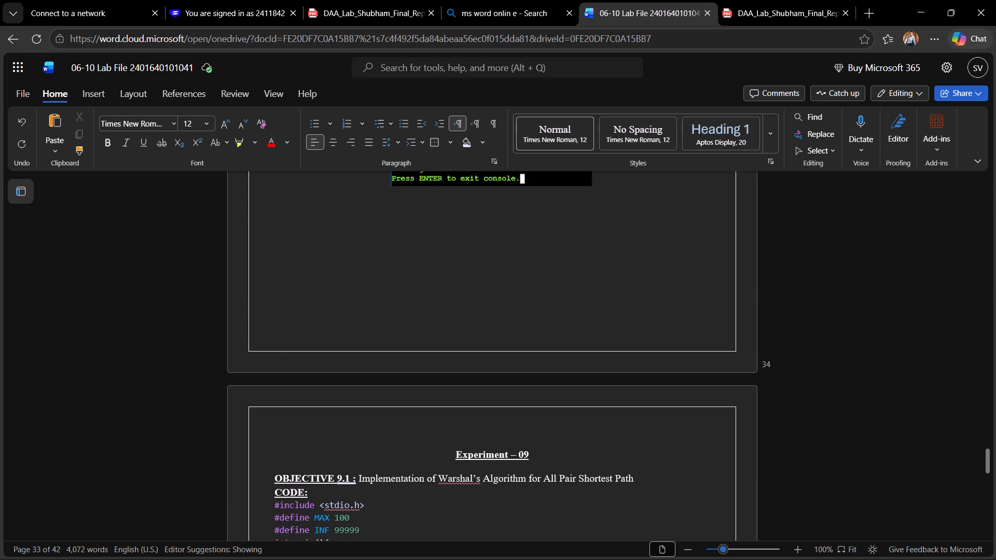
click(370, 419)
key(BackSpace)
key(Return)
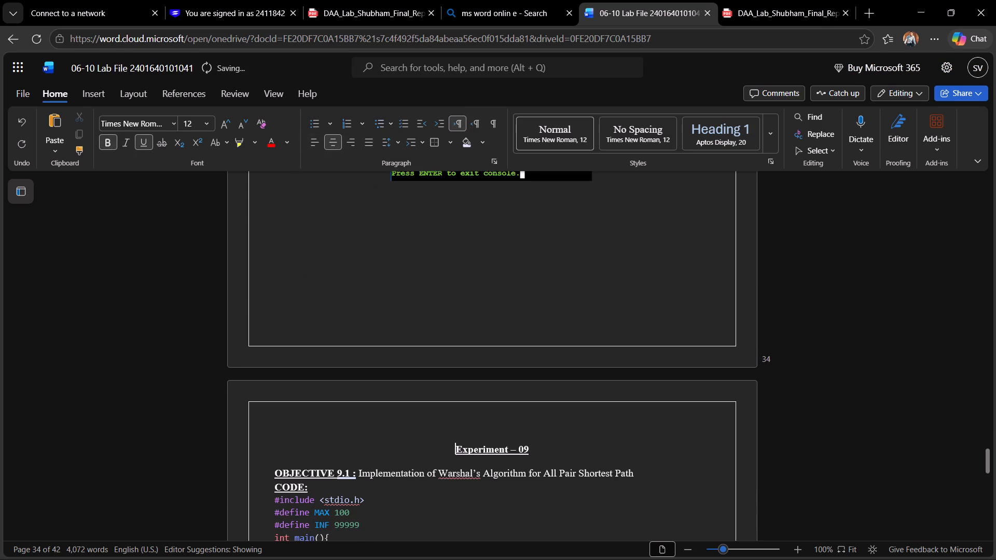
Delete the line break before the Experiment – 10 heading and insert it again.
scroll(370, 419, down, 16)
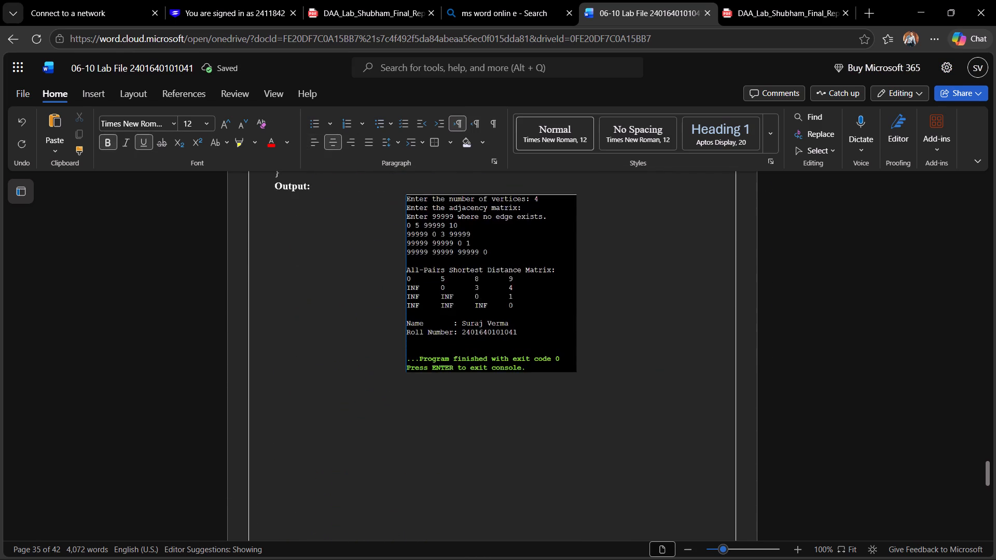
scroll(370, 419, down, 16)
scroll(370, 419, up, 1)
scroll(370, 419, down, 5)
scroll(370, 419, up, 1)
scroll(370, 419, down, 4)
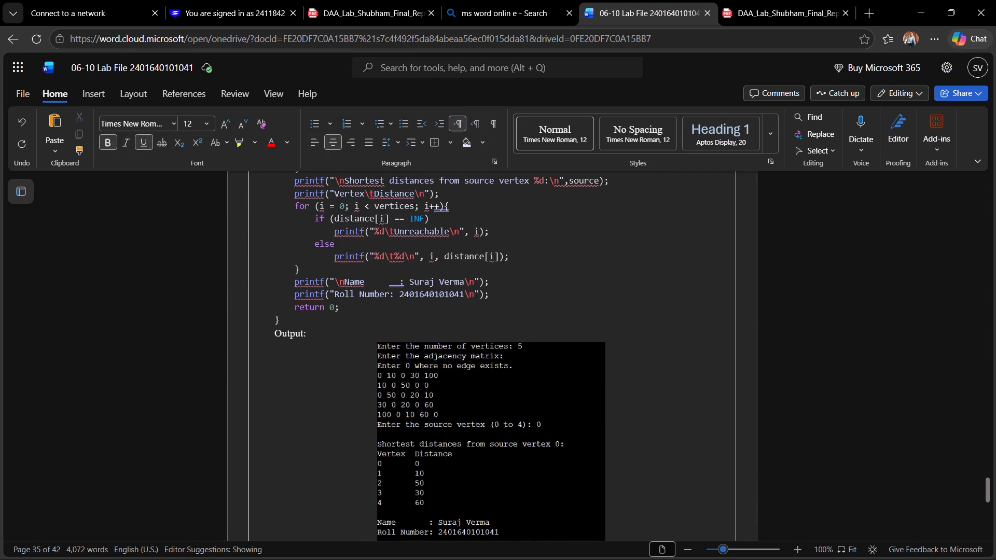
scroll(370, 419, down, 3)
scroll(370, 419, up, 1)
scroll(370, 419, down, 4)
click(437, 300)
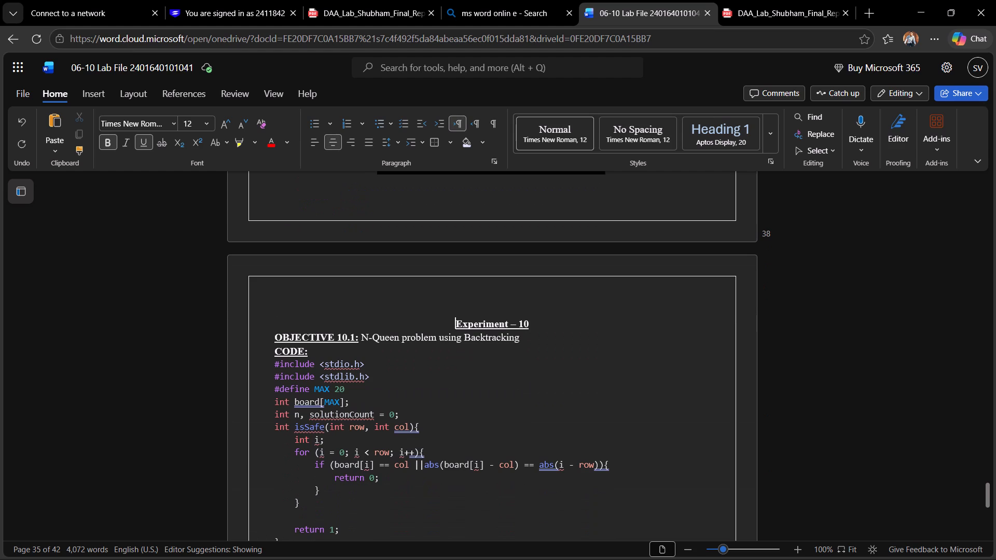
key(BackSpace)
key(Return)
Examine the code, labels and output screenshots of Experiment – 10 through to the end of the document.
scroll(437, 300, down, 10)
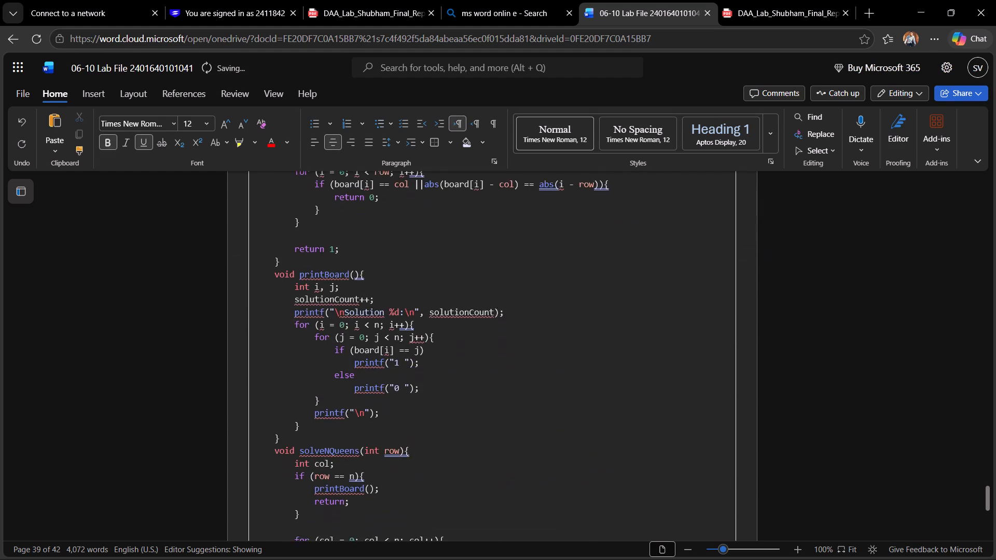
scroll(437, 300, down, 17)
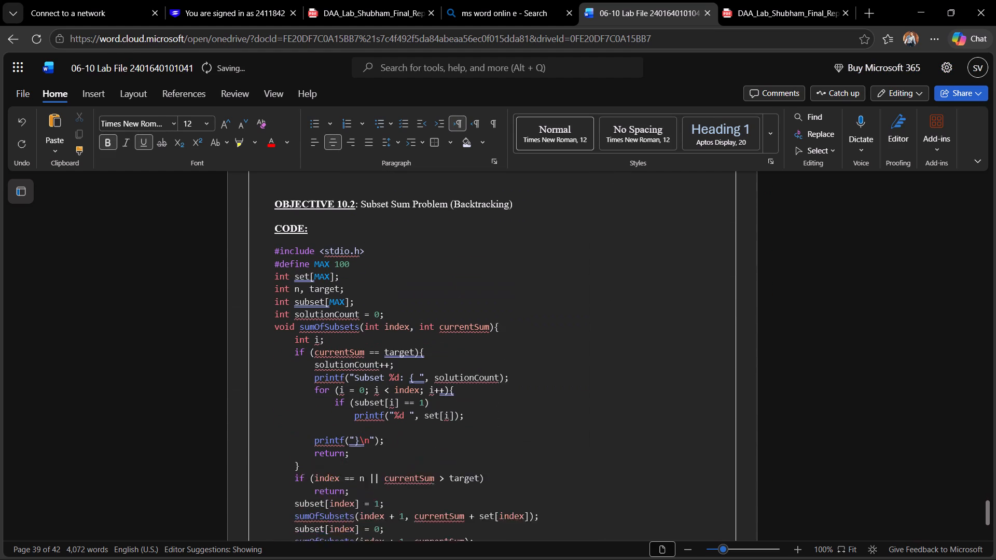
scroll(437, 300, down, 1)
scroll(437, 300, up, 1)
scroll(437, 300, down, 19)
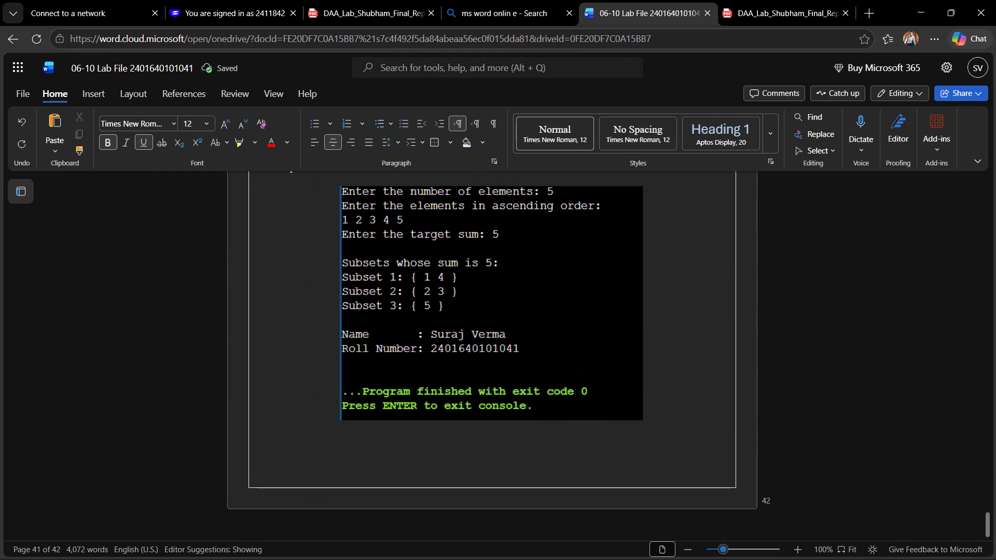
scroll(437, 300, down, 3)
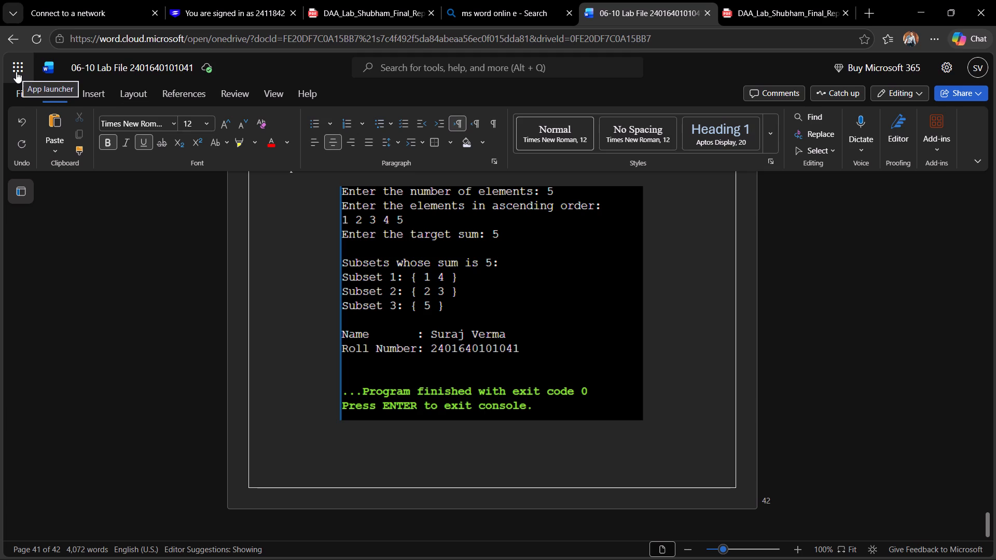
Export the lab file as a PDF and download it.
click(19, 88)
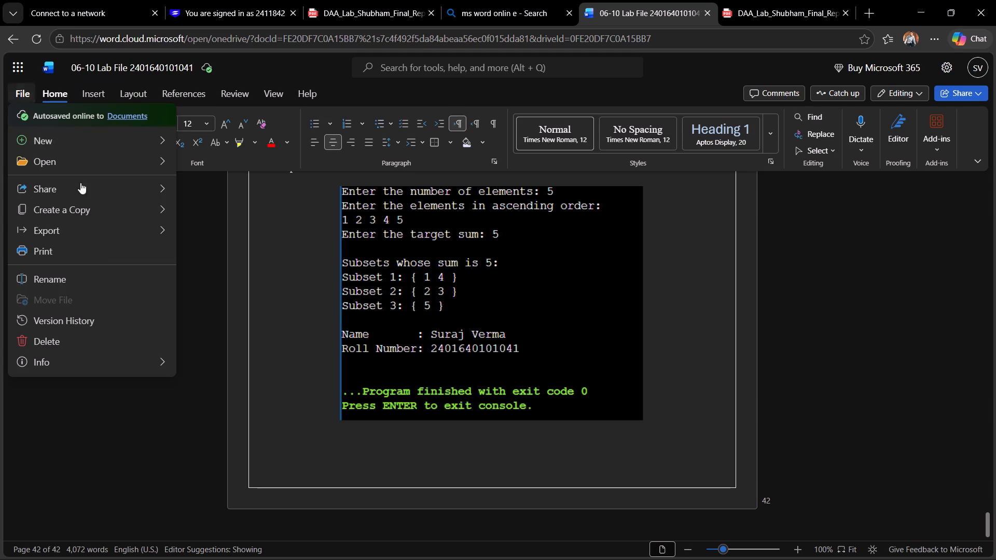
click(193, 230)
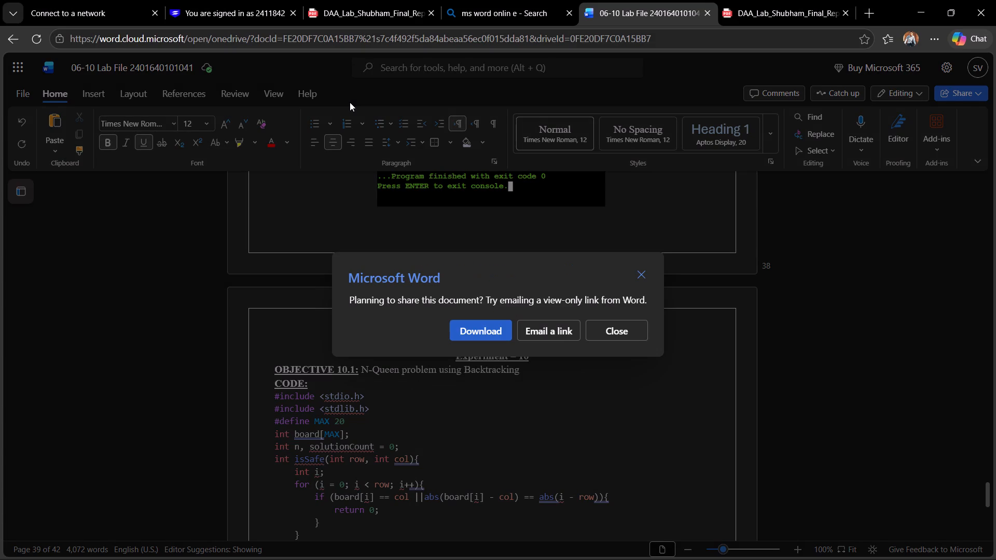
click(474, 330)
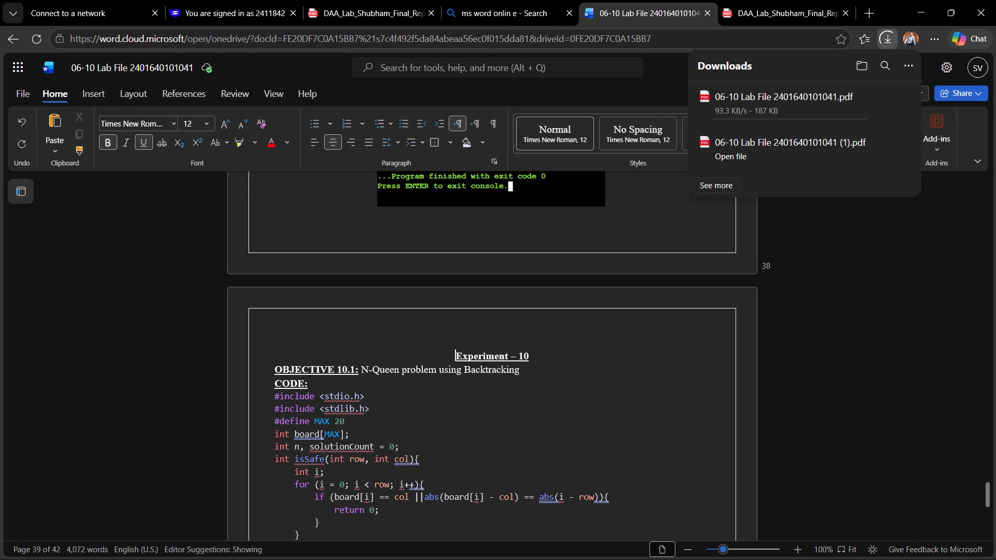
Close the last open PDF tab and delete the older lab file PDF marked (1) from the Downloads folder.
click(845, 14)
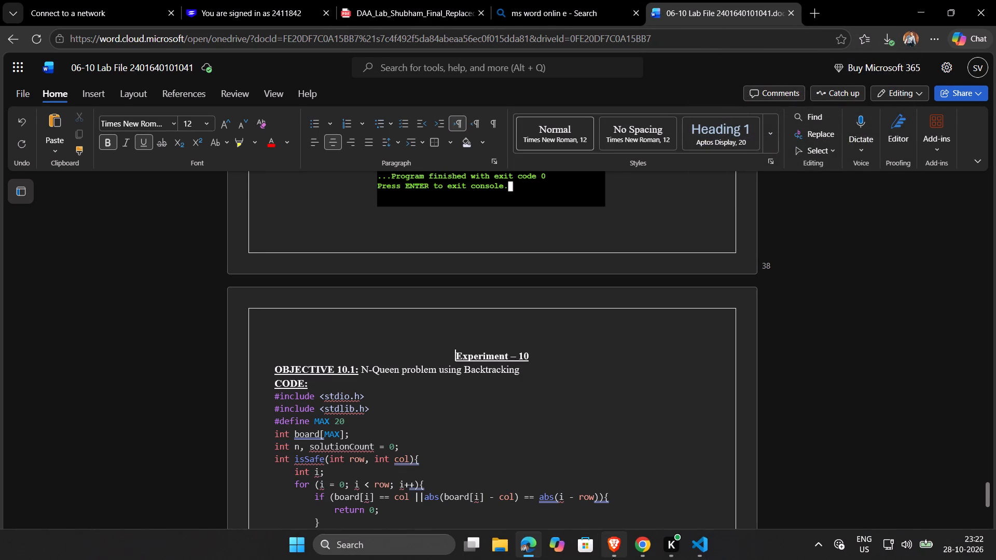
click(506, 545)
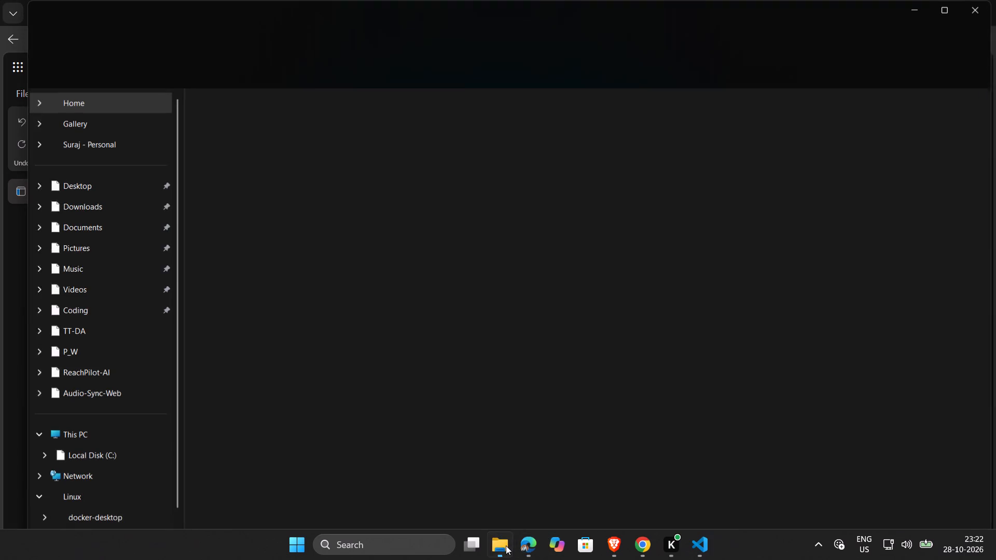
click(57, 212)
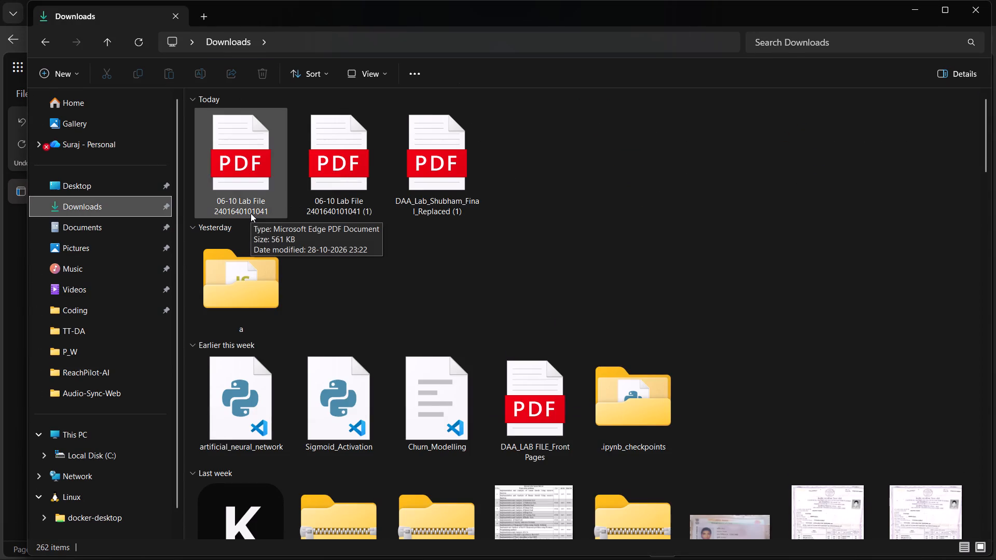
click(329, 192)
key(Delete)
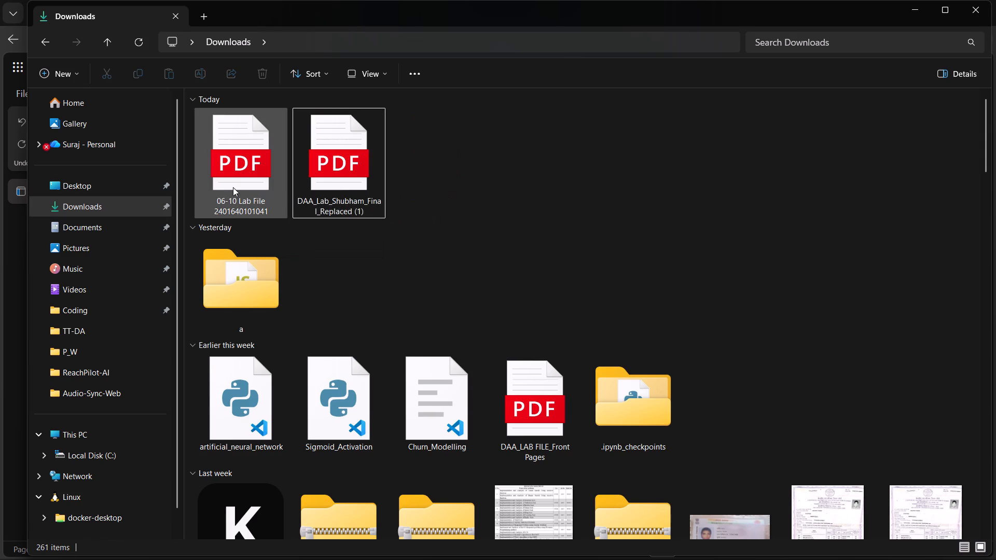
Open the newly downloaded lab file PDF and check the page layout and heading placement of the first experiments.
double_click(233, 187)
scroll(409, 228, down, 2)
scroll(413, 238, up, 4)
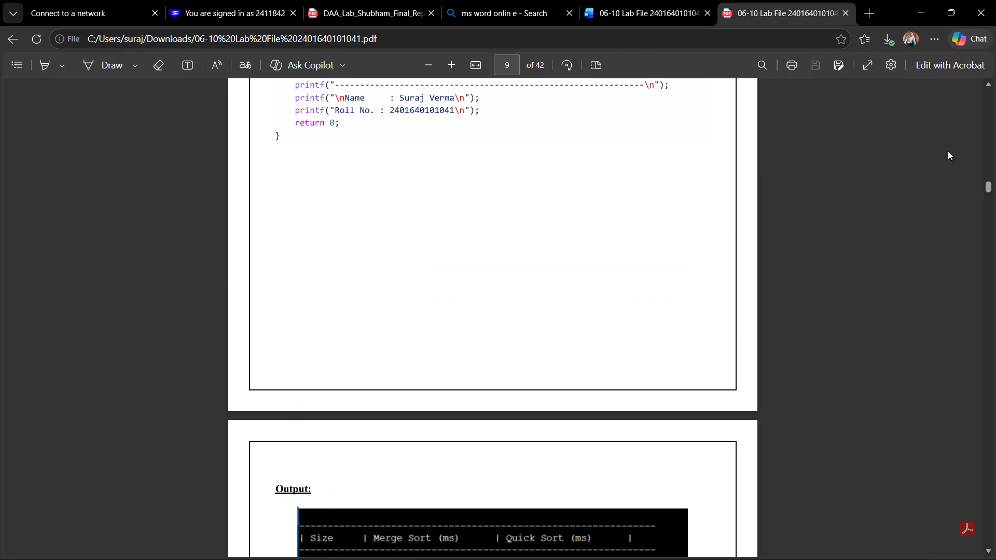
drag(988, 179, 992, 89)
click(992, 119)
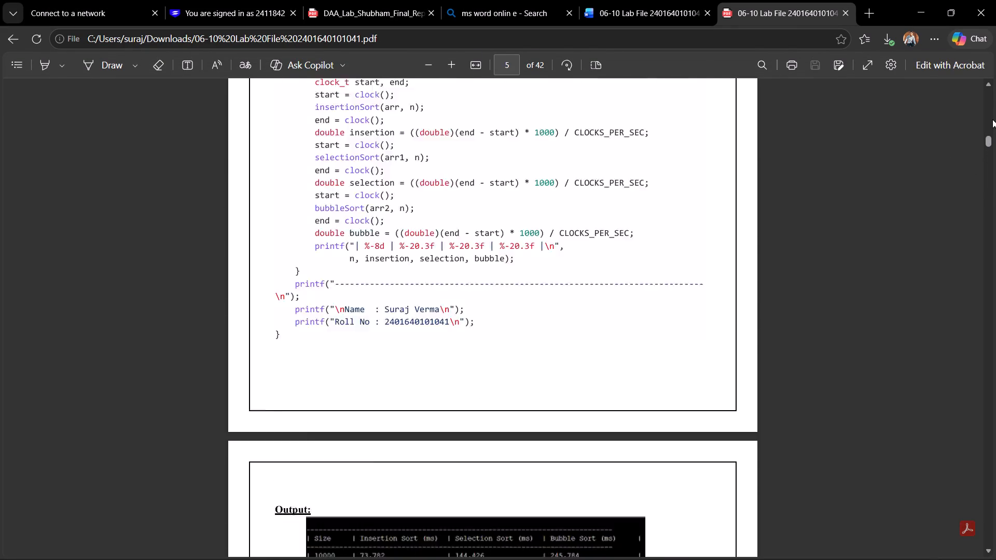
right_click(992, 119)
click(627, 208)
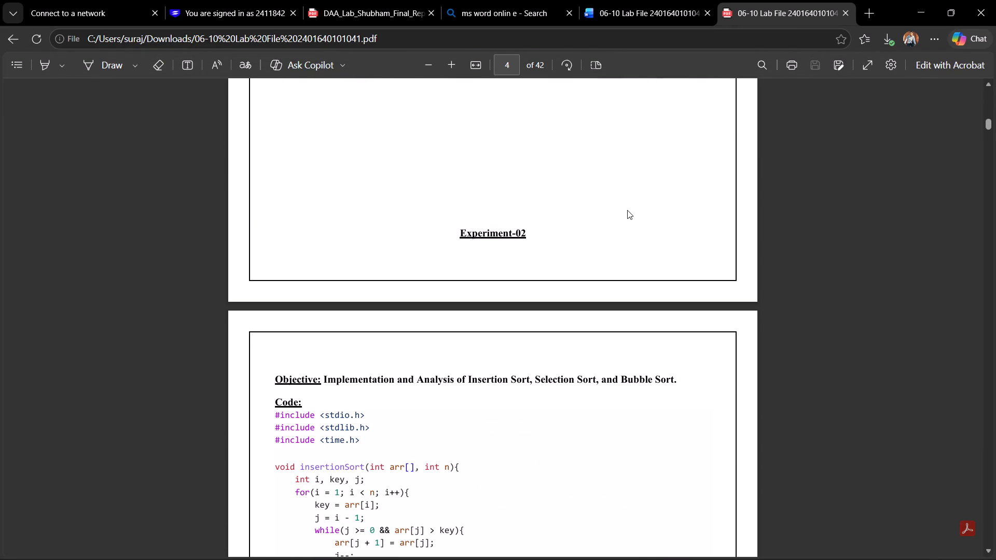
scroll(627, 217, up, 7)
scroll(634, 249, down, 1)
scroll(634, 249, up, 10)
scroll(634, 249, down, 1)
scroll(634, 249, up, 4)
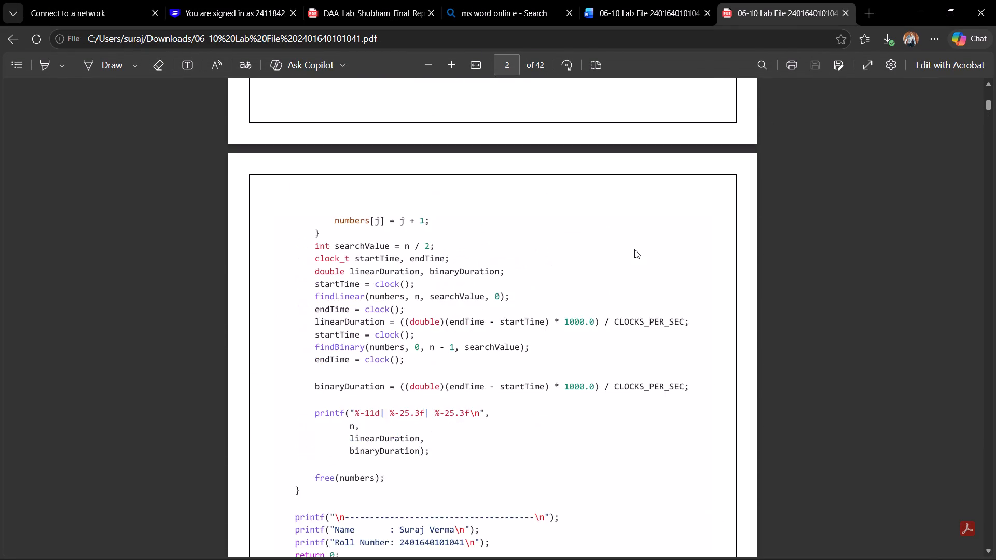
scroll(634, 249, up, 7)
scroll(634, 249, down, 1)
scroll(634, 249, up, 9)
scroll(634, 249, down, 2)
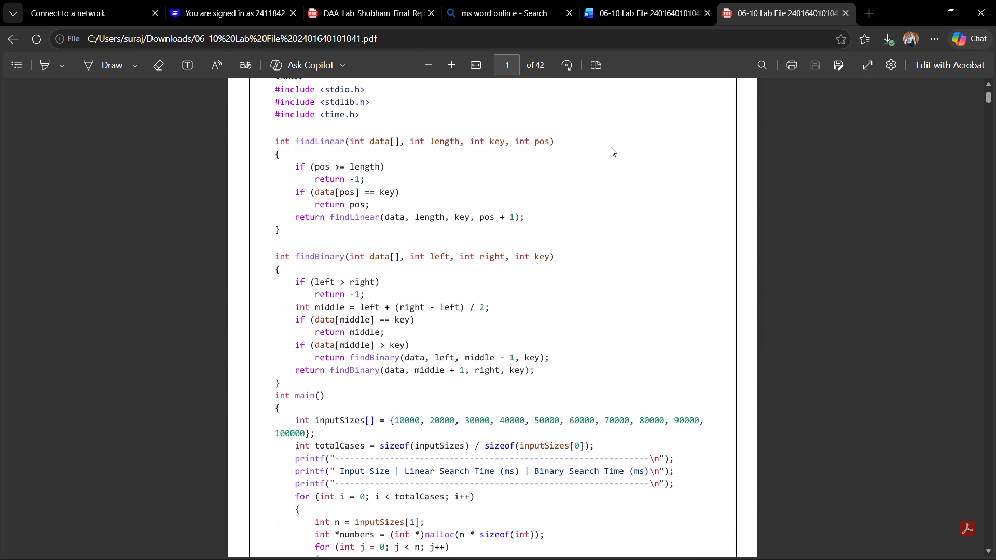
Insert a blank line above the Experiment-02 heading in the Word document.
click(628, 0)
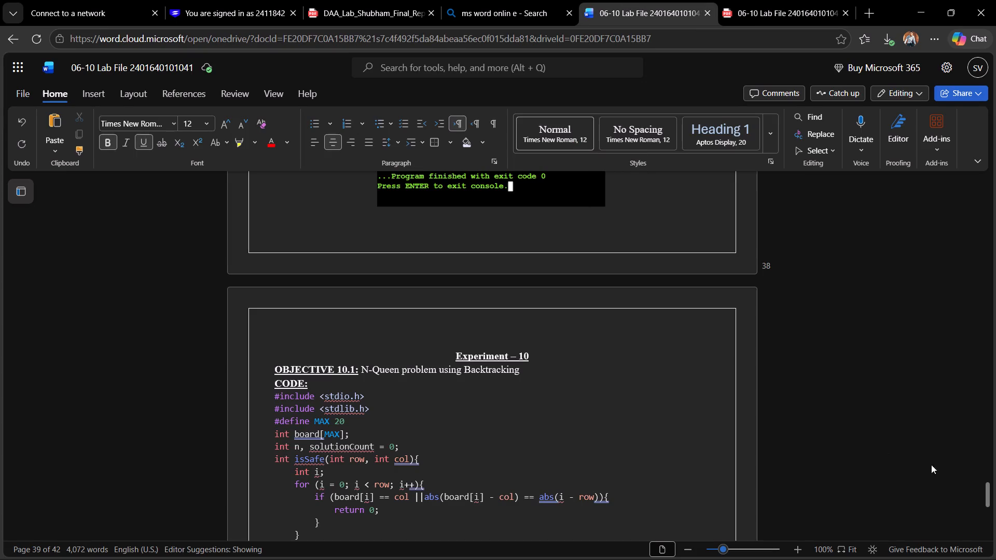
drag(991, 486, 975, 116)
scroll(640, 327, down, 6)
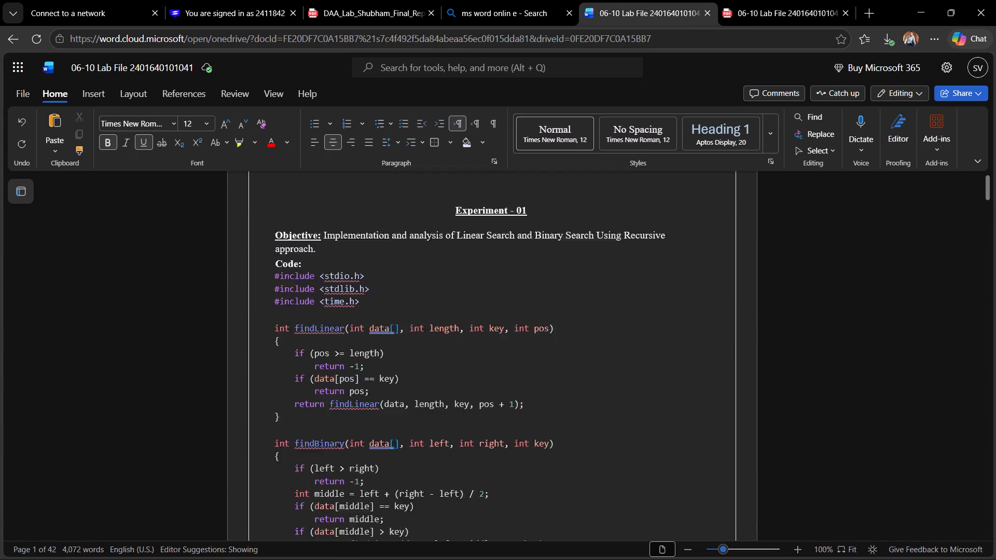
scroll(476, 360, down, 17)
scroll(476, 360, up, 1)
scroll(476, 360, down, 2)
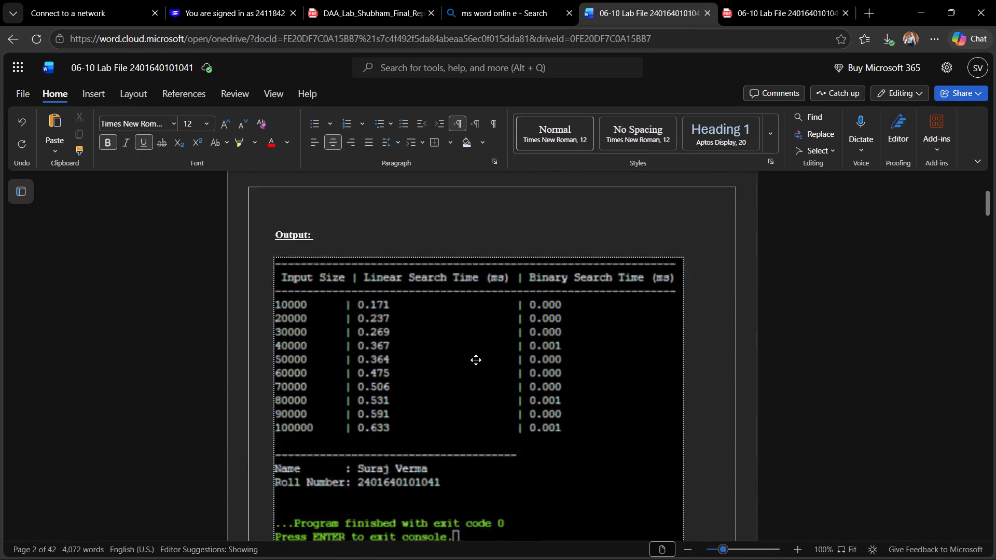
scroll(476, 360, down, 5)
click(481, 325)
key(Return)
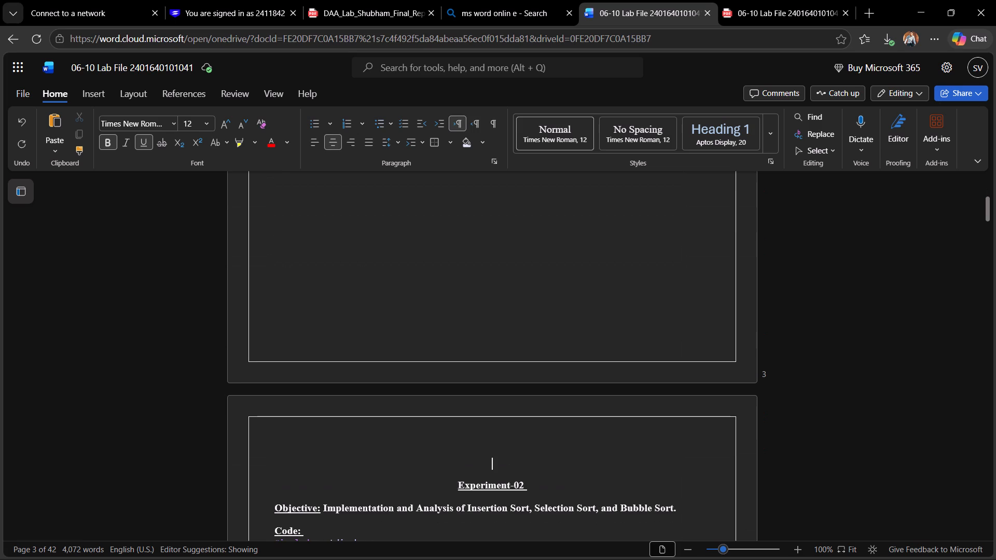
Check in the exported PDF where the Experiment-02 heading and the following code and outputs fall, and close the PDF.
click(752, 0)
scroll(525, 332, down, 19)
scroll(525, 332, down, 6)
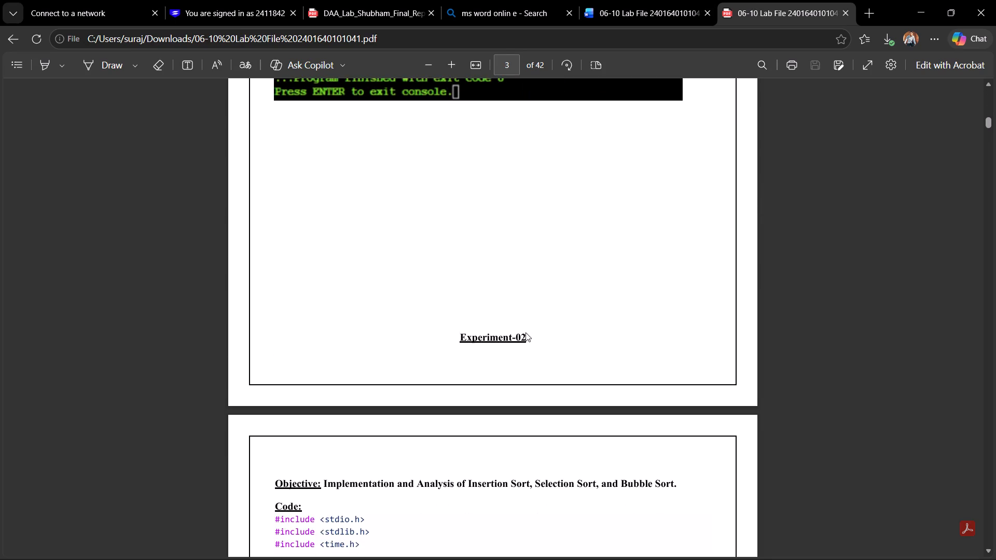
scroll(525, 332, down, 17)
scroll(525, 332, down, 6)
scroll(525, 332, up, 1)
scroll(525, 332, down, 5)
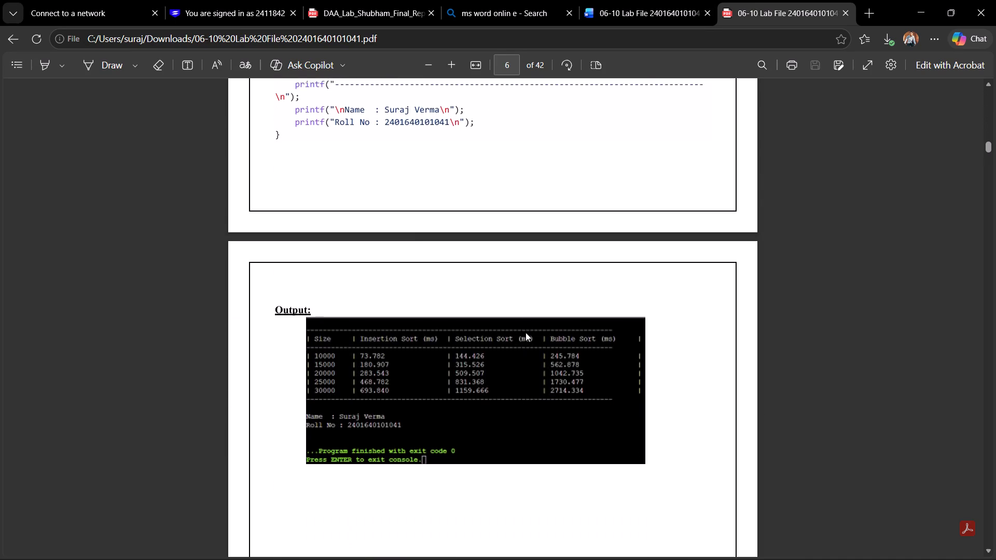
scroll(525, 332, down, 16)
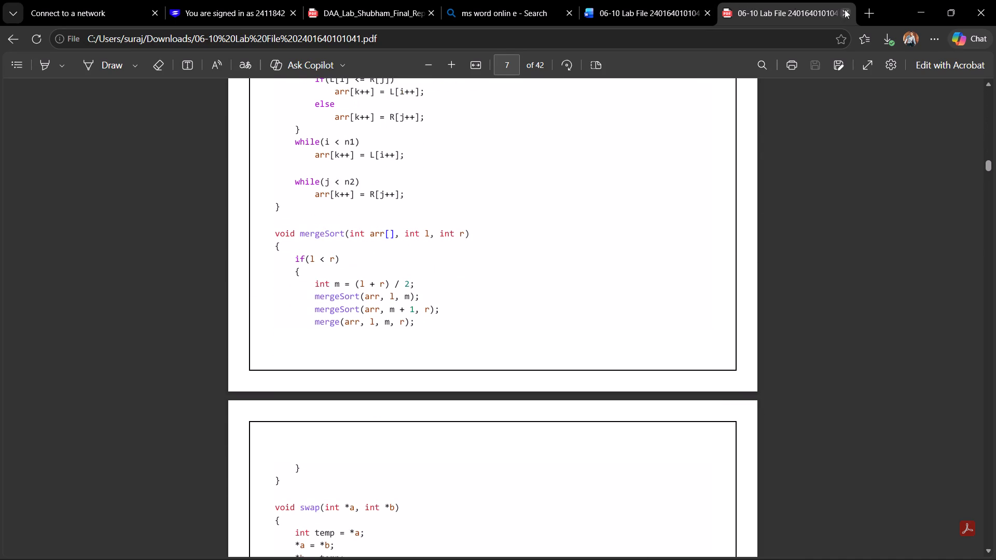
click(845, 9)
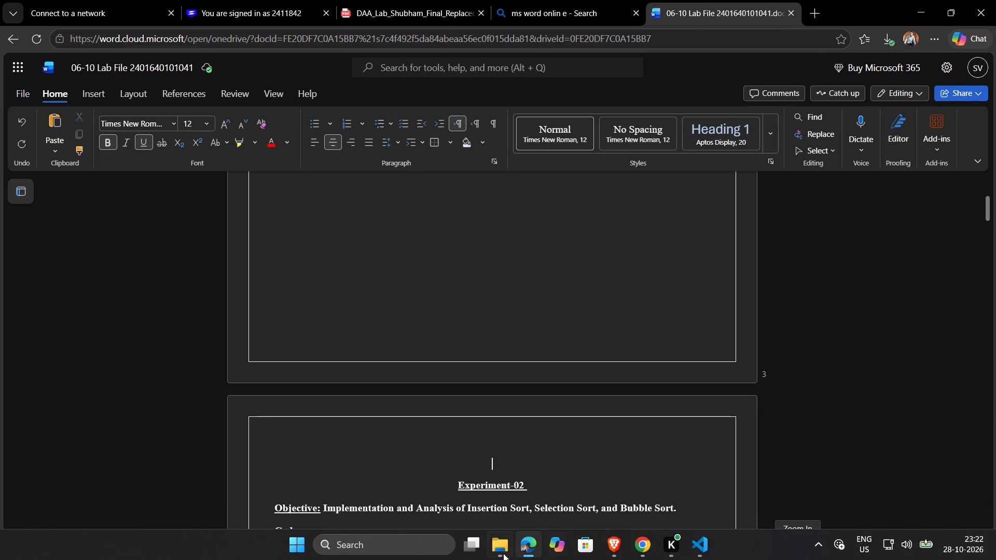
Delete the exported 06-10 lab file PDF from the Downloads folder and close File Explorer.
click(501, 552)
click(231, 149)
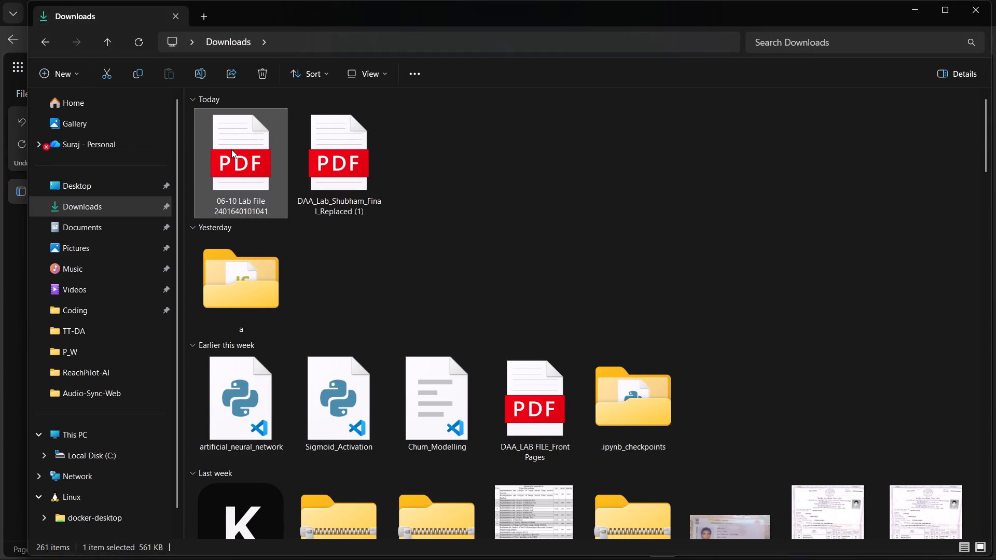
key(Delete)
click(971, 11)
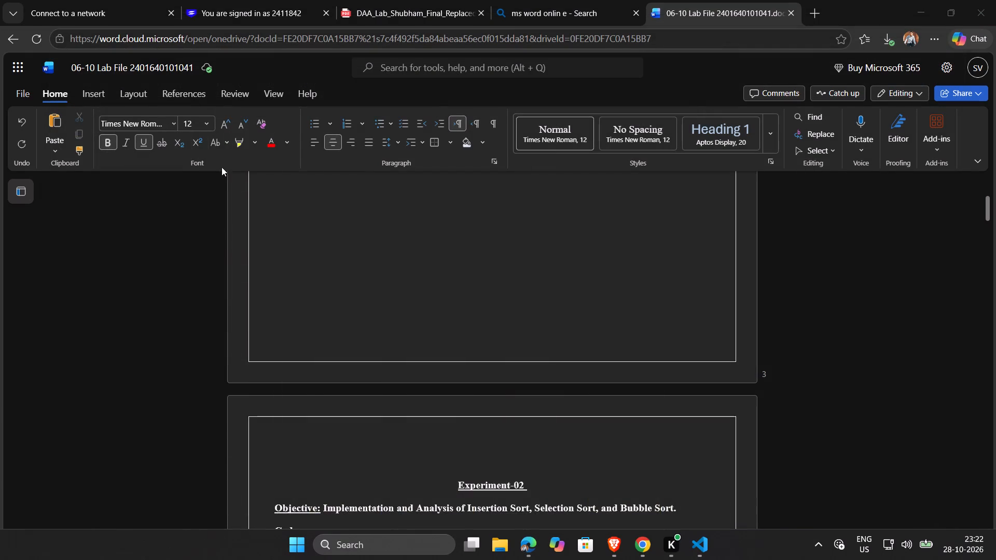
Export the edited lab file from Word online and download it as a PDF.
click(15, 94)
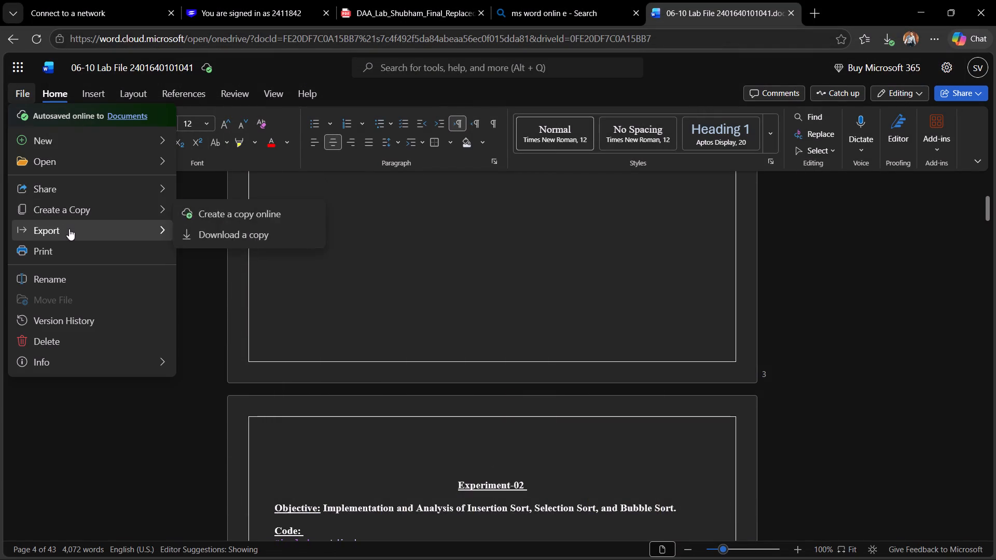
click(227, 233)
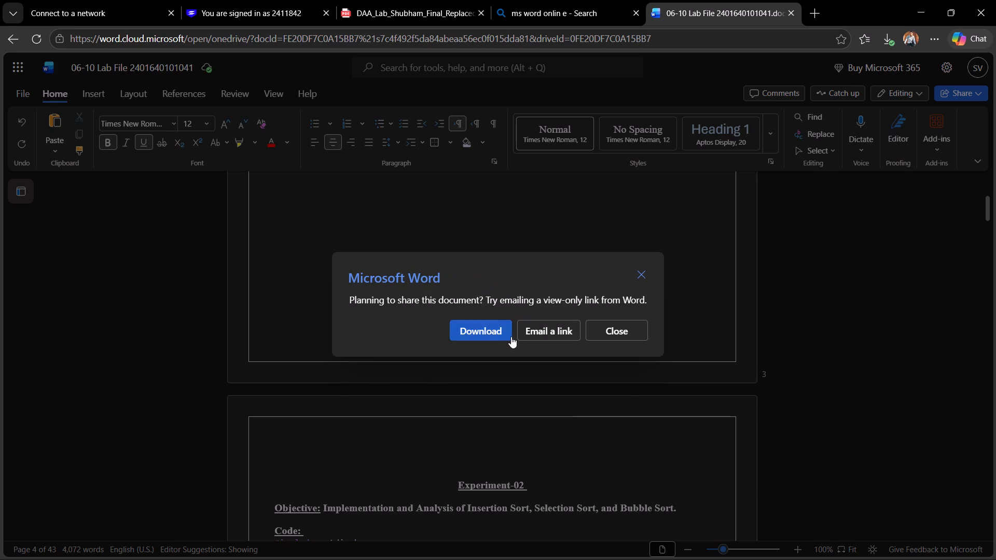
click(499, 329)
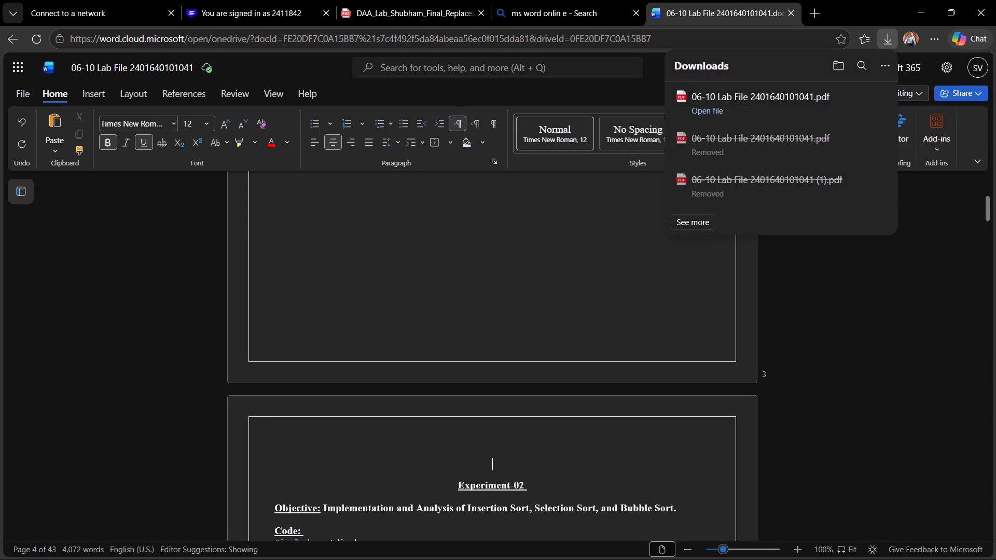
Open the newly downloaded lab file PDF and check the page layout of Experiments 1 and 2 from the first page.
click(717, 112)
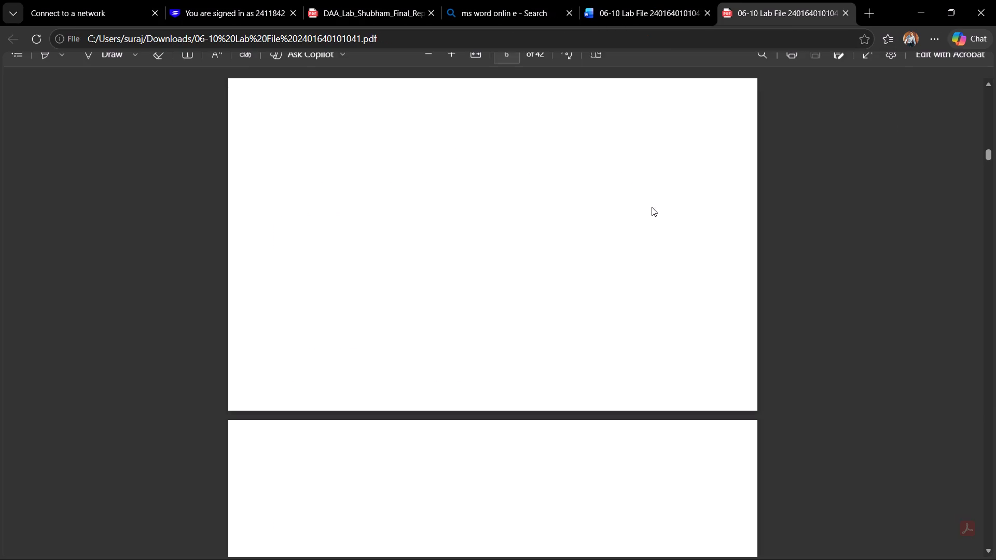
scroll(491, 361, up, 6)
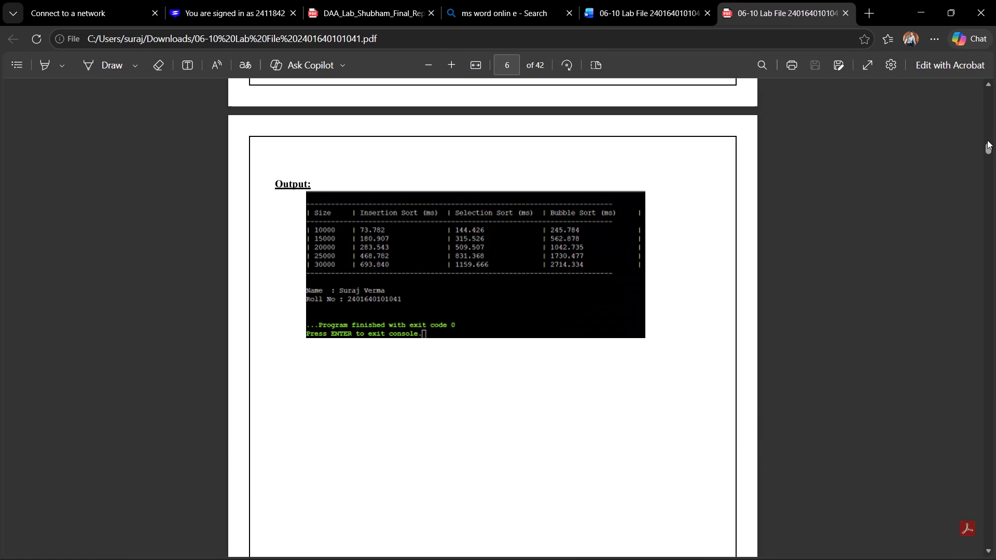
drag(987, 144, 987, 93)
scroll(933, 151, up, 2)
scroll(933, 151, down, 1)
scroll(933, 151, up, 3)
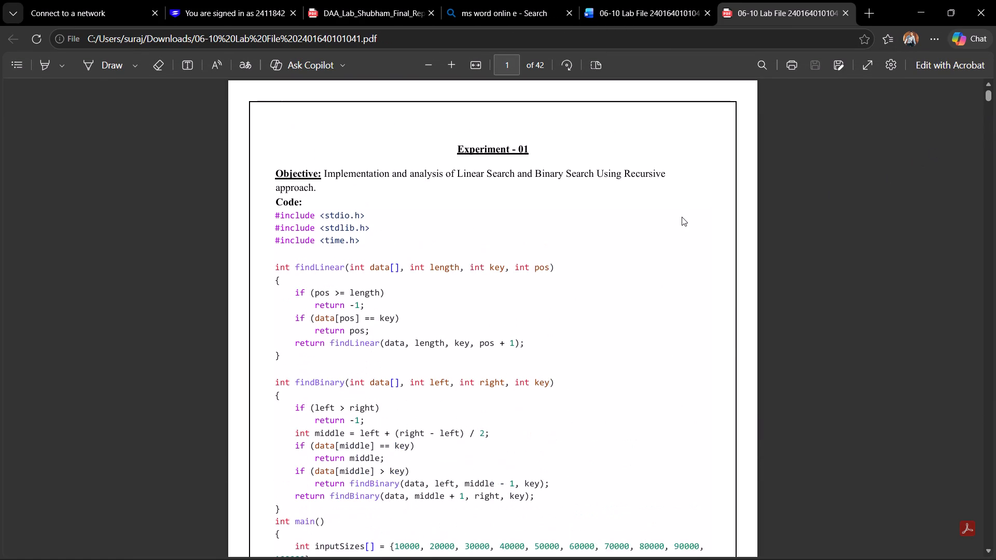
scroll(682, 217, down, 11)
scroll(682, 217, up, 1)
scroll(682, 217, down, 9)
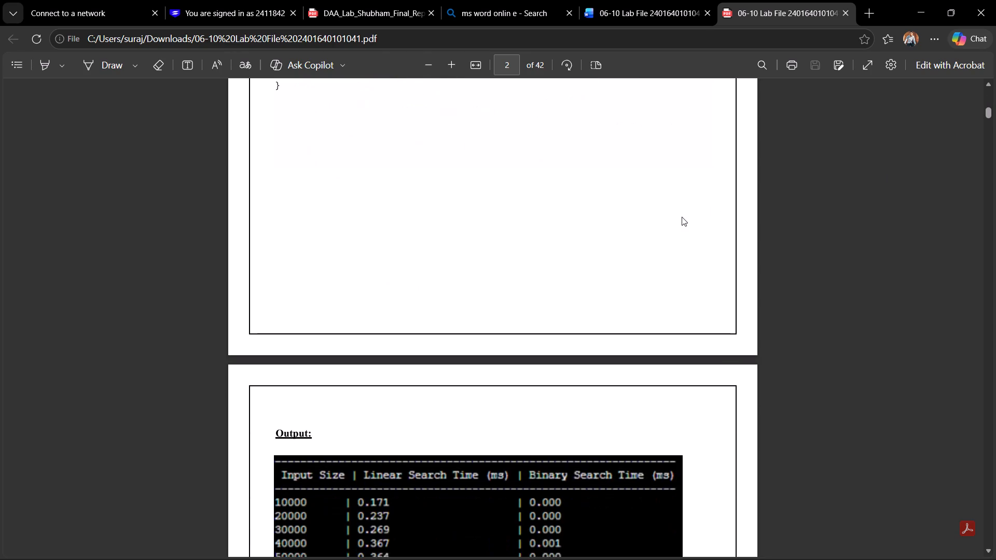
scroll(682, 217, down, 19)
scroll(682, 217, down, 19)
scroll(682, 217, up, 3)
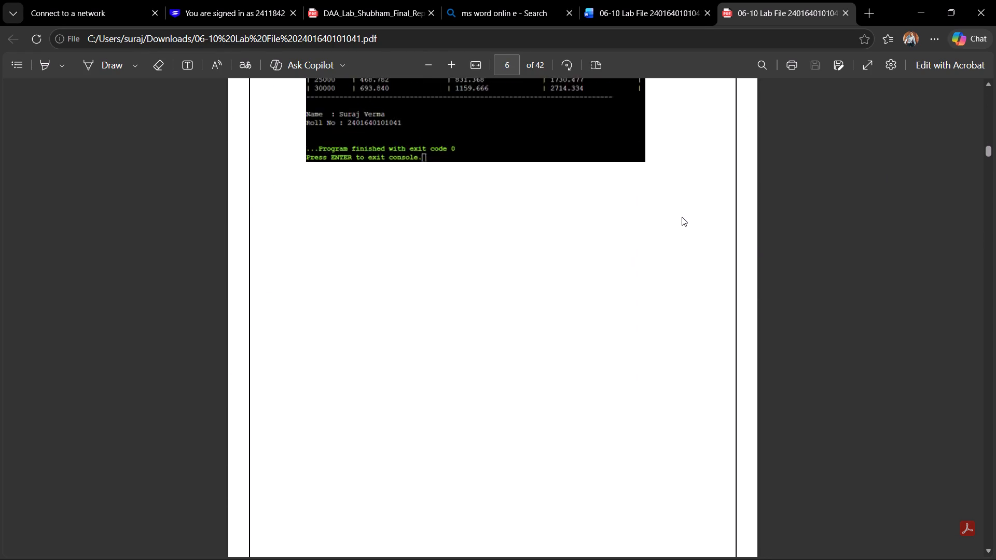
scroll(682, 217, down, 10)
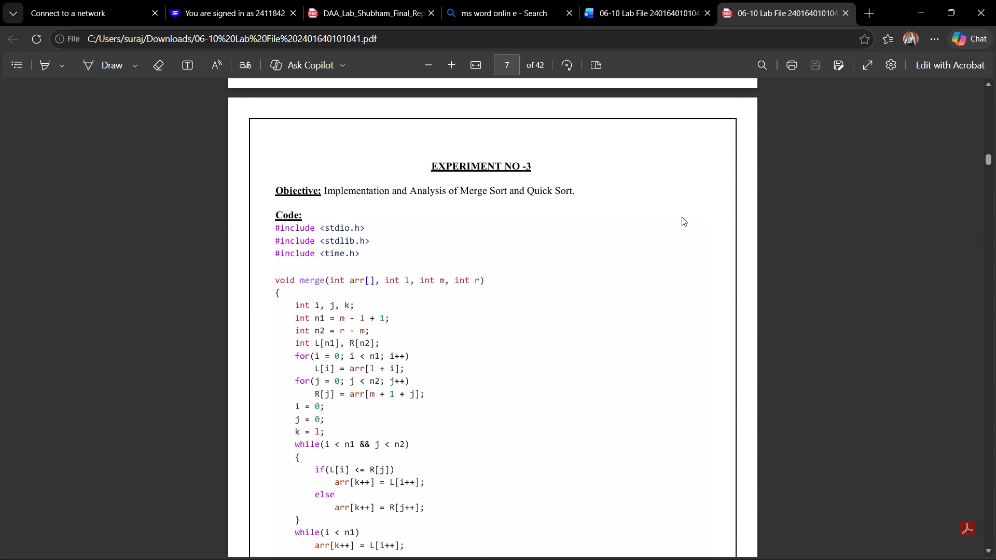
Check the heading placement, code and output pages of Experiments 3 to 5 in the PDF.
scroll(682, 217, down, 15)
scroll(682, 217, down, 7)
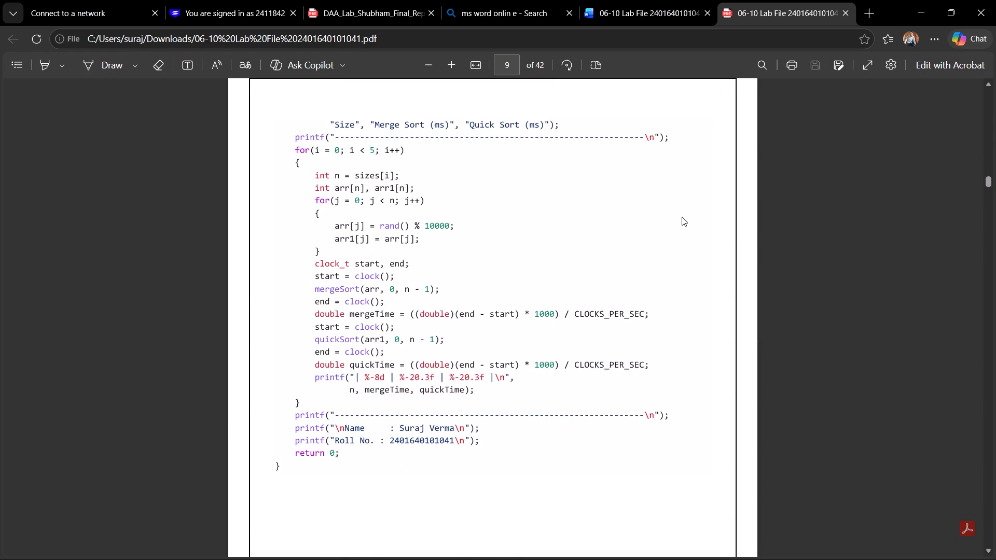
scroll(682, 217, down, 19)
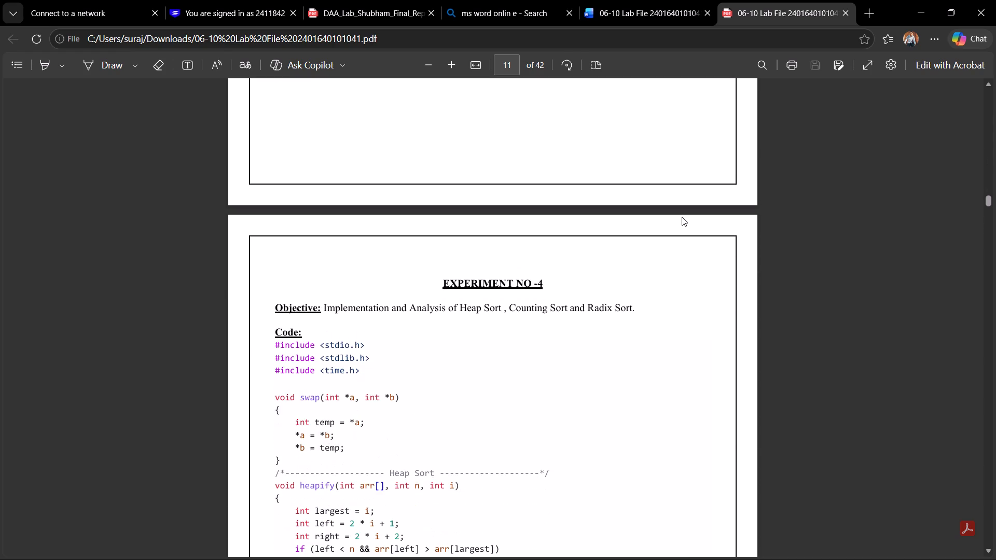
scroll(682, 217, down, 20)
scroll(682, 217, down, 2)
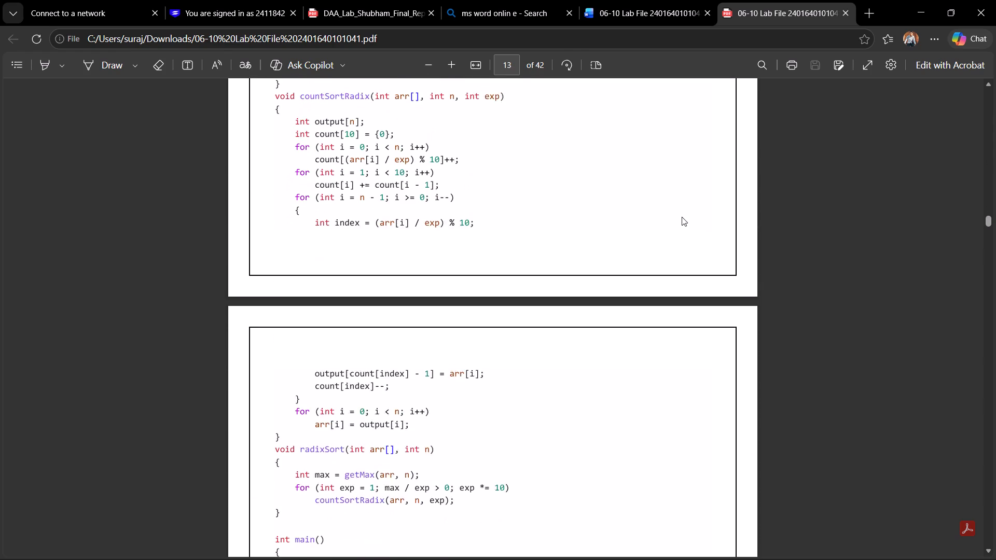
scroll(682, 217, down, 15)
scroll(682, 217, down, 7)
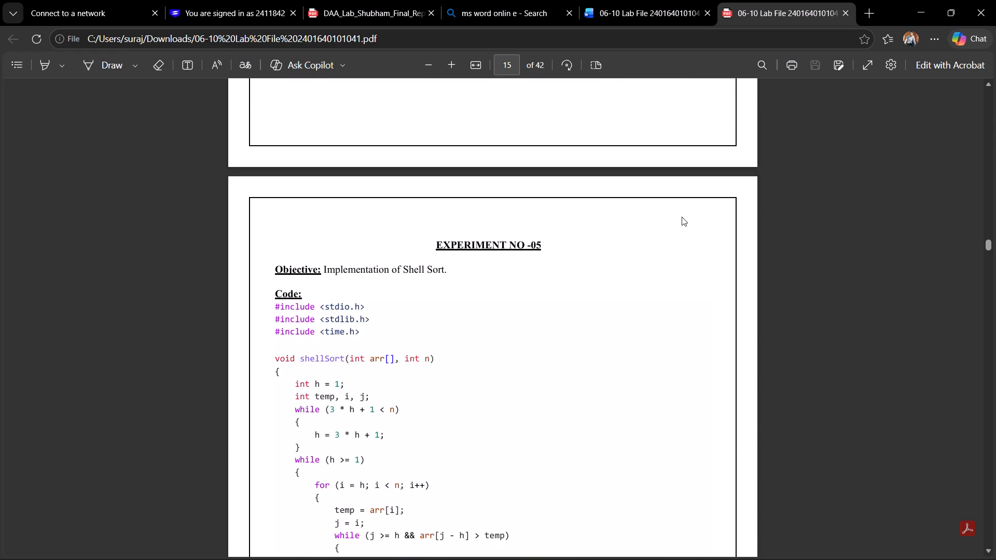
scroll(682, 217, down, 14)
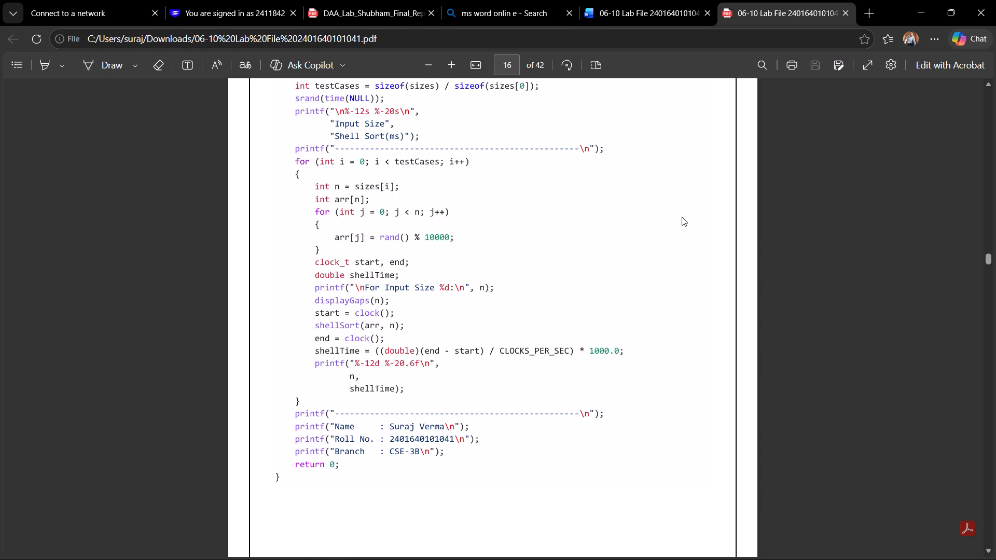
scroll(682, 217, down, 16)
Review the code, page breaks and output screenshots of Experiments 6 and 7 in the PDF.
scroll(682, 217, down, 6)
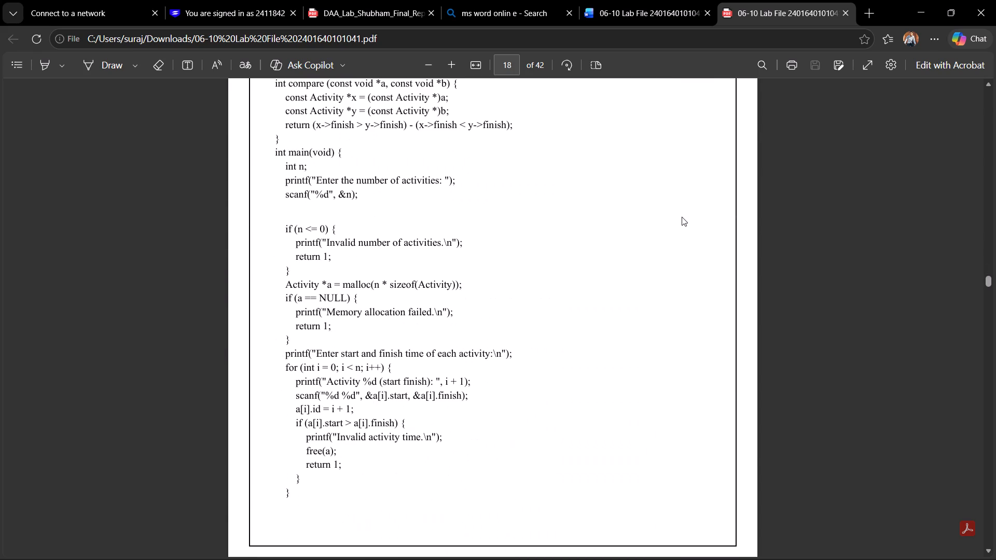
scroll(682, 217, down, 1)
scroll(560, 233, up, 6)
scroll(560, 233, down, 9)
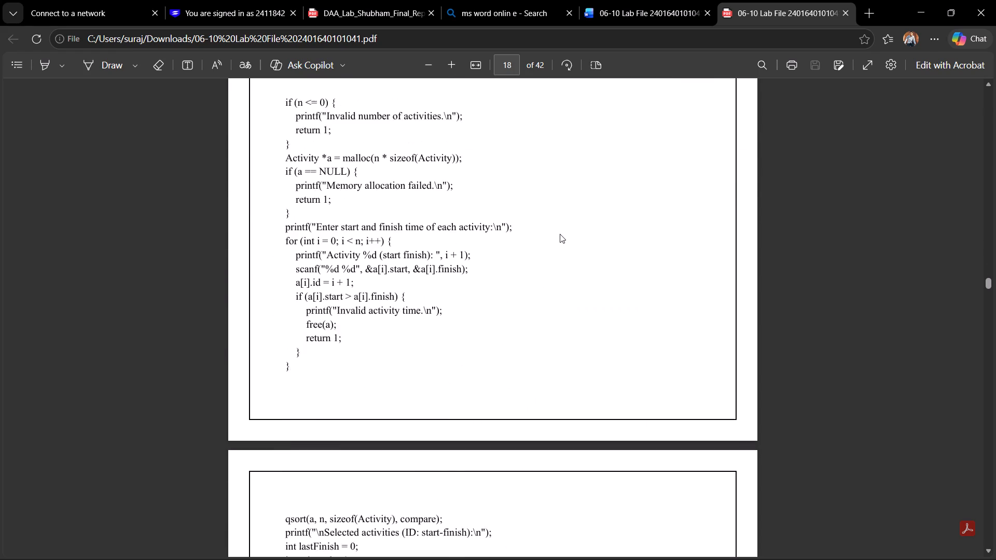
scroll(560, 234, down, 18)
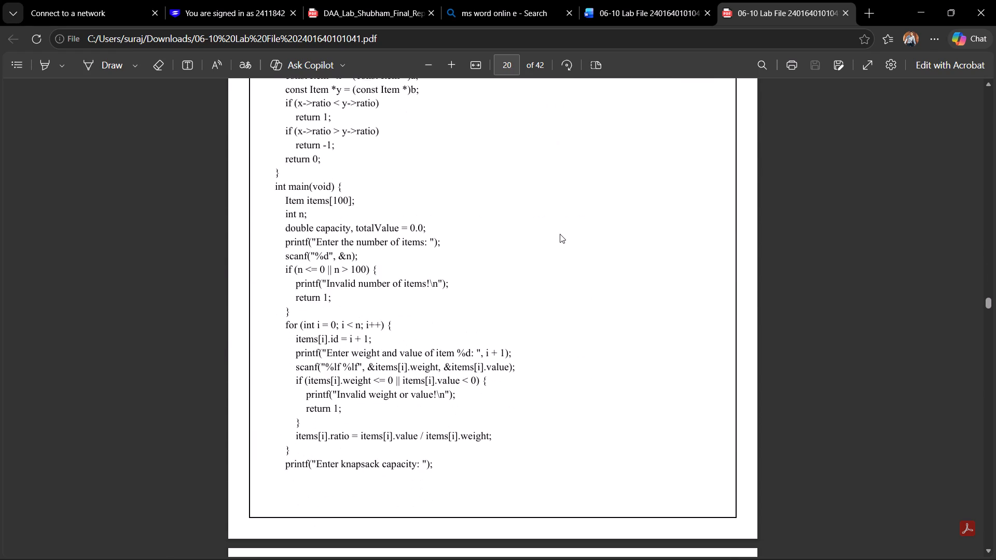
scroll(560, 234, down, 6)
scroll(560, 234, up, 1)
scroll(560, 234, down, 18)
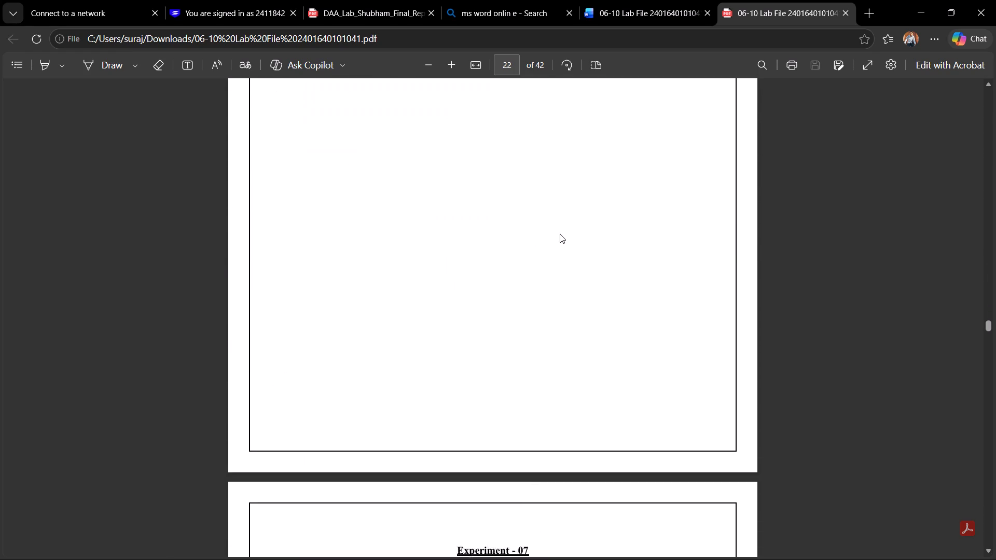
scroll(560, 234, down, 10)
scroll(560, 234, up, 1)
scroll(560, 234, down, 14)
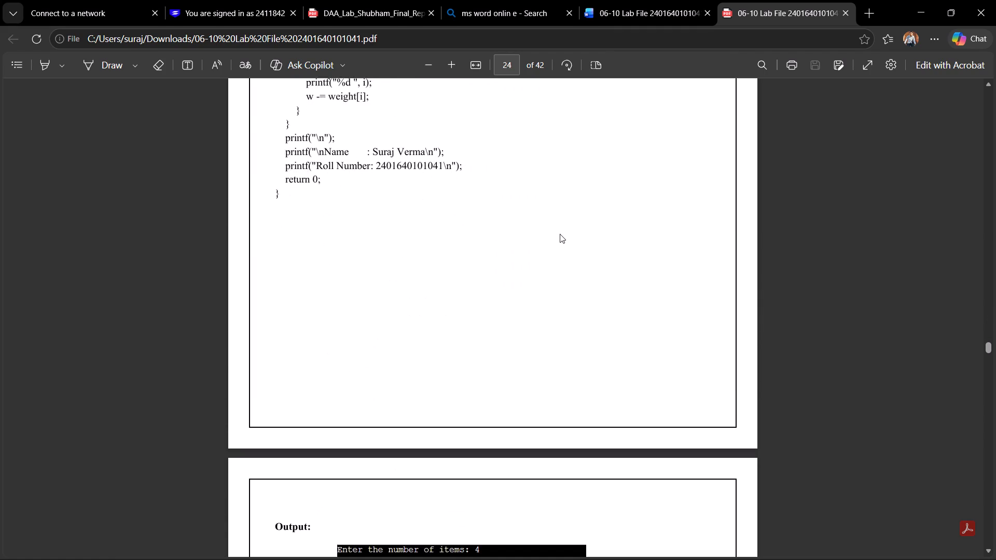
scroll(560, 234, down, 2)
scroll(560, 234, up, 1)
scroll(560, 234, down, 11)
scroll(560, 234, up, 2)
scroll(560, 234, down, 9)
scroll(560, 234, up, 1)
scroll(560, 234, down, 2)
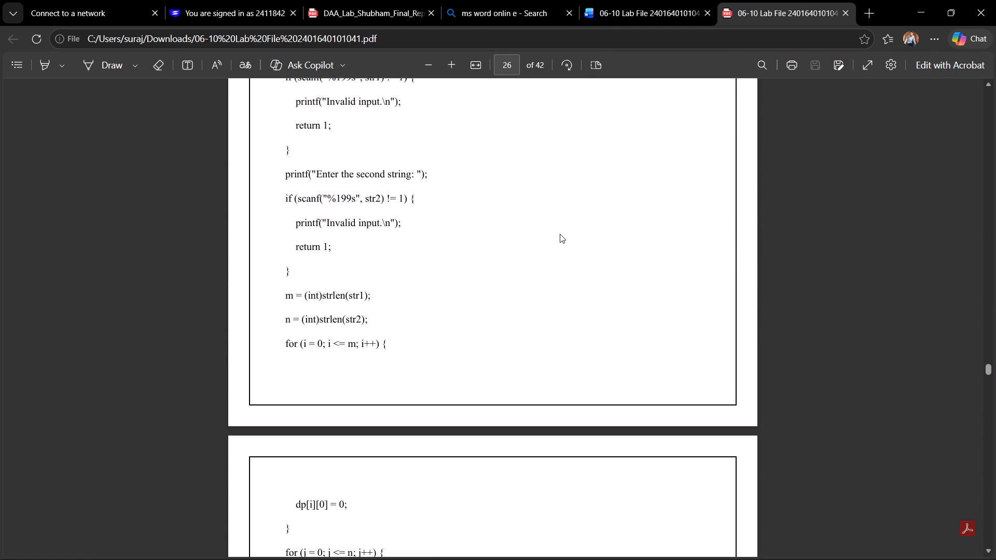
scroll(560, 234, down, 18)
scroll(560, 234, up, 1)
scroll(560, 234, down, 5)
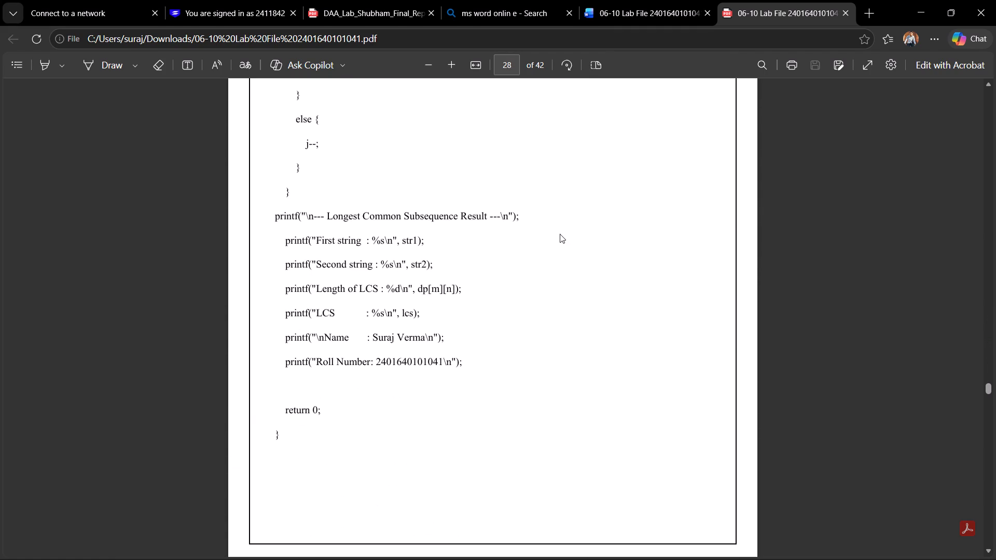
scroll(560, 234, down, 14)
scroll(560, 234, up, 7)
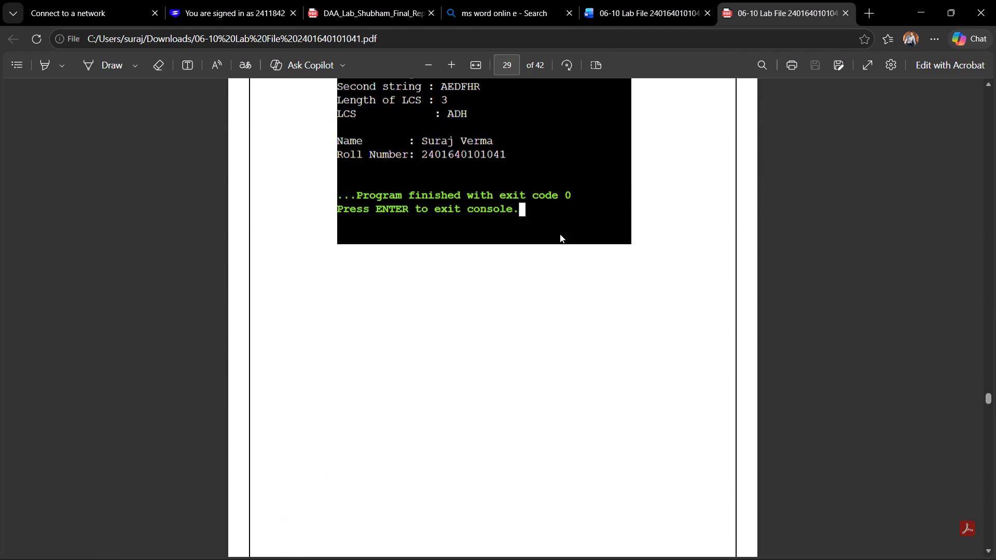
scroll(560, 234, up, 5)
scroll(560, 234, down, 5)
scroll(560, 234, up, 1)
scroll(560, 234, down, 2)
Review the layout of Experiments 8 to 10 through the last page and close the exported PDF.
scroll(560, 234, down, 12)
scroll(560, 234, up, 1)
scroll(560, 234, down, 3)
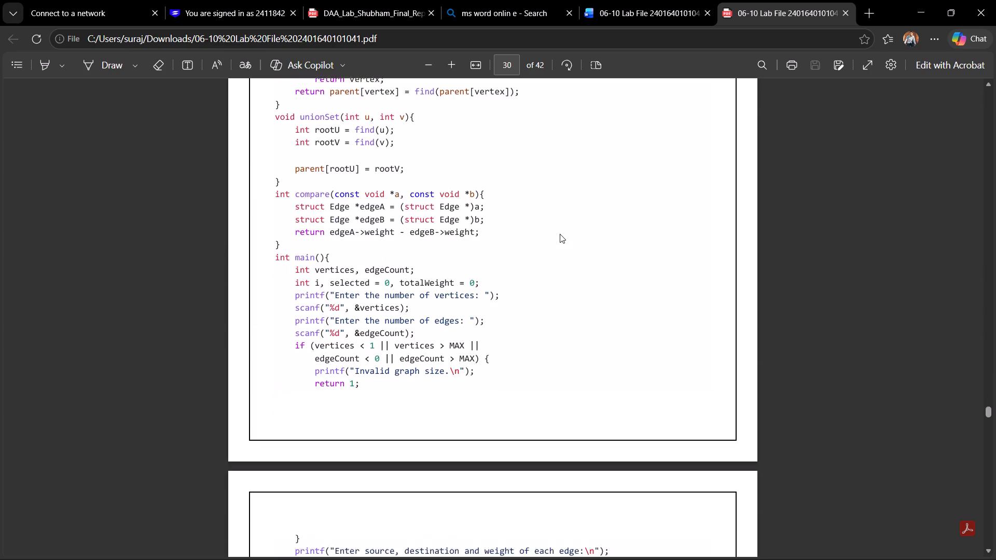
scroll(560, 234, down, 3)
scroll(560, 234, up, 1)
scroll(560, 234, down, 10)
scroll(560, 234, up, 1)
scroll(560, 234, down, 11)
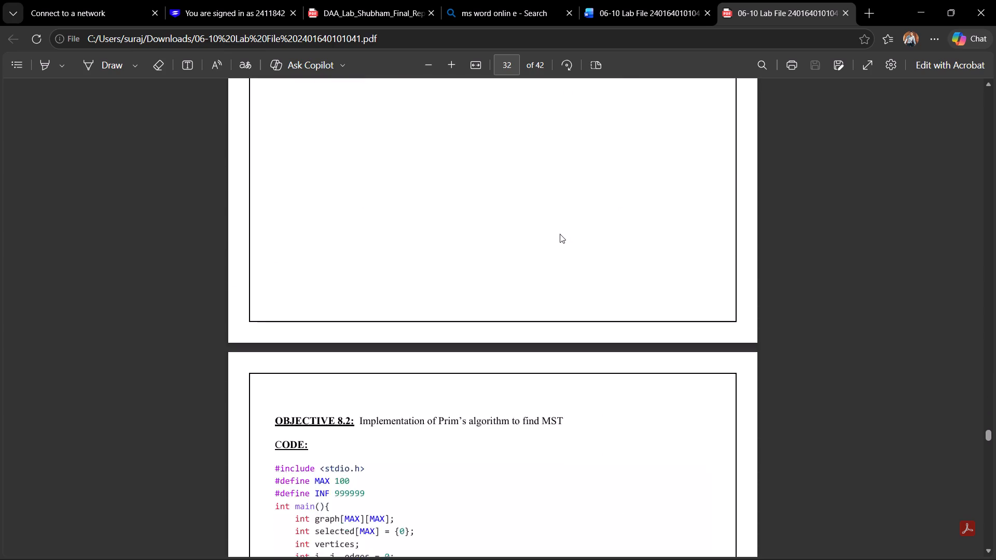
scroll(560, 234, down, 16)
scroll(560, 234, up, 1)
scroll(560, 234, down, 3)
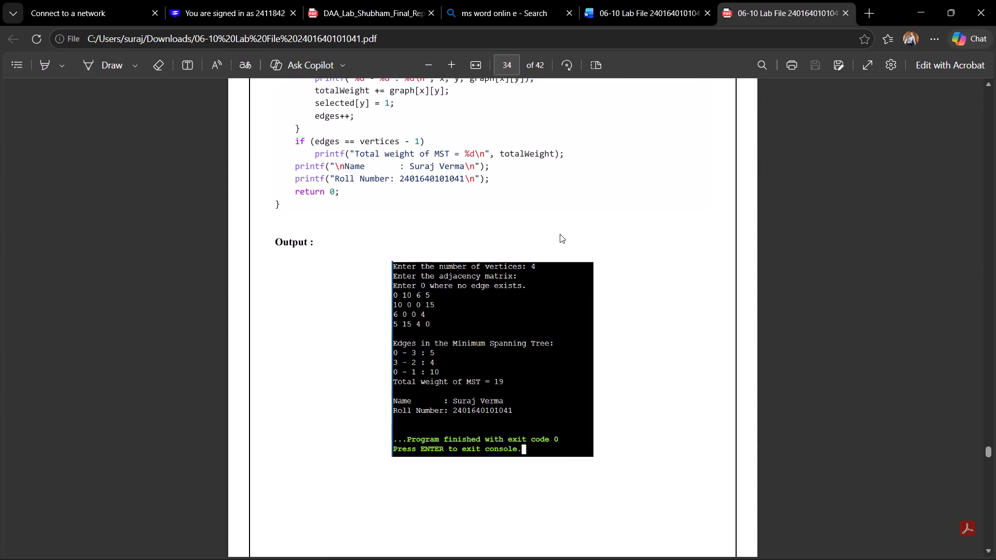
scroll(560, 234, down, 19)
scroll(560, 234, down, 7)
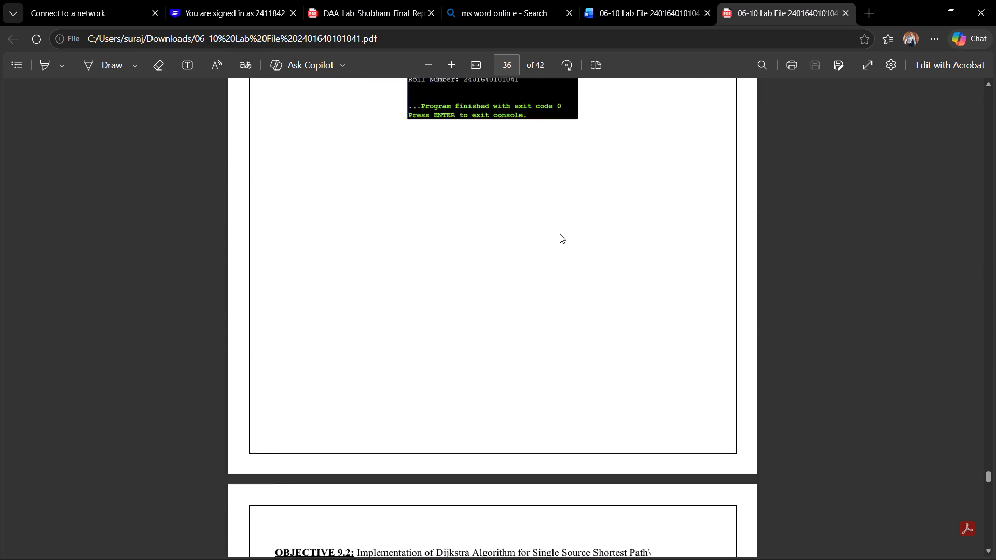
scroll(560, 234, down, 18)
scroll(560, 234, down, 6)
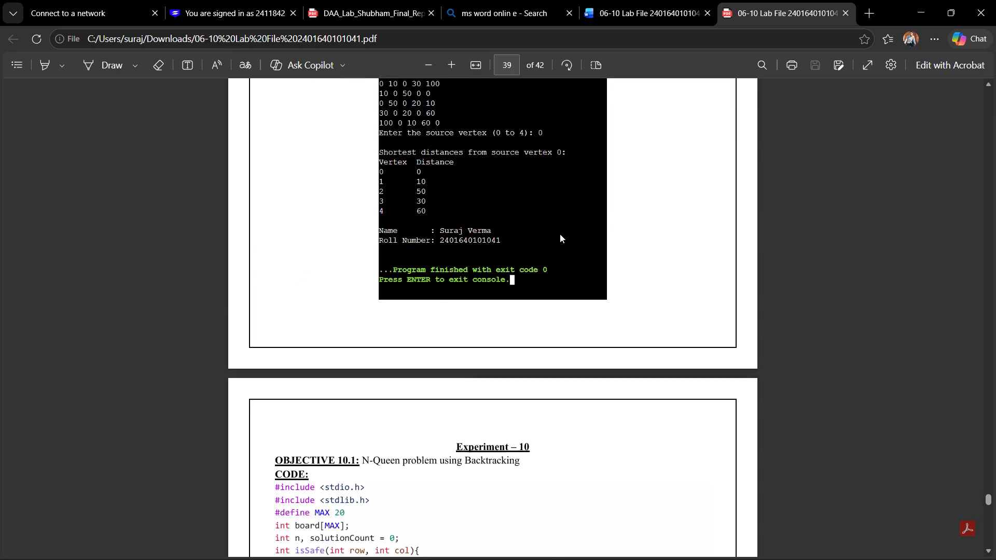
scroll(560, 234, down, 20)
scroll(560, 234, down, 14)
scroll(560, 234, down, 12)
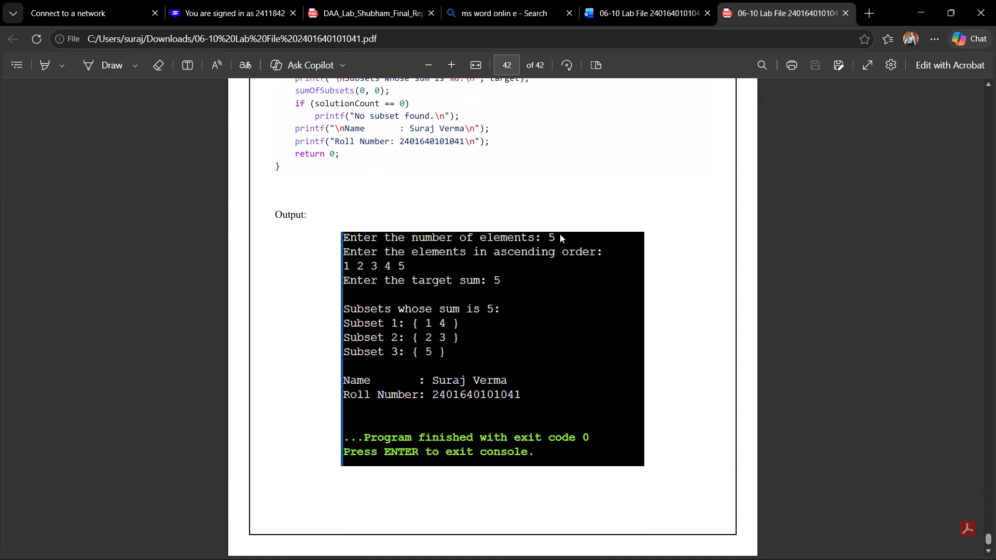
click(848, 10)
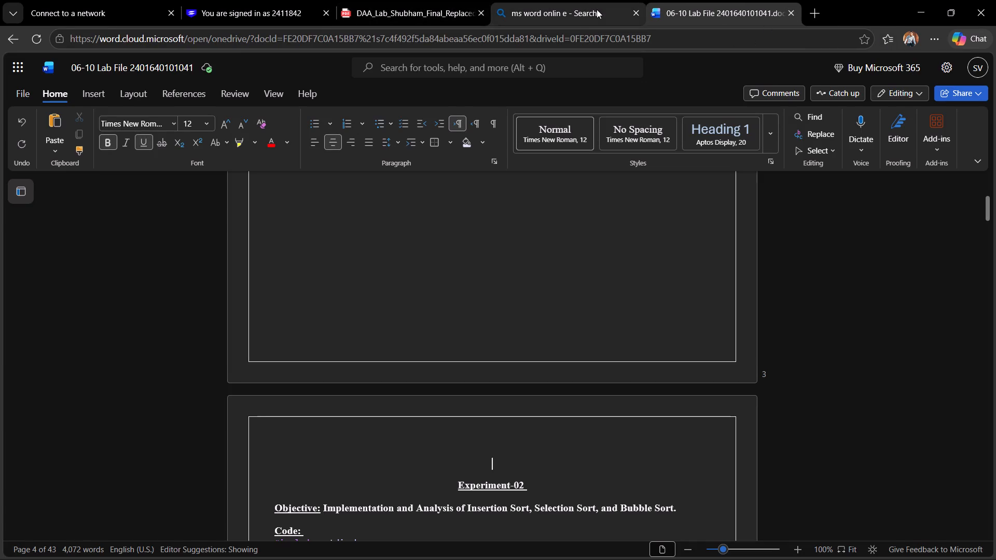
Close the Word search results, the Word online document and the reference DAA lab PDF.
click(632, 11)
click(632, 11)
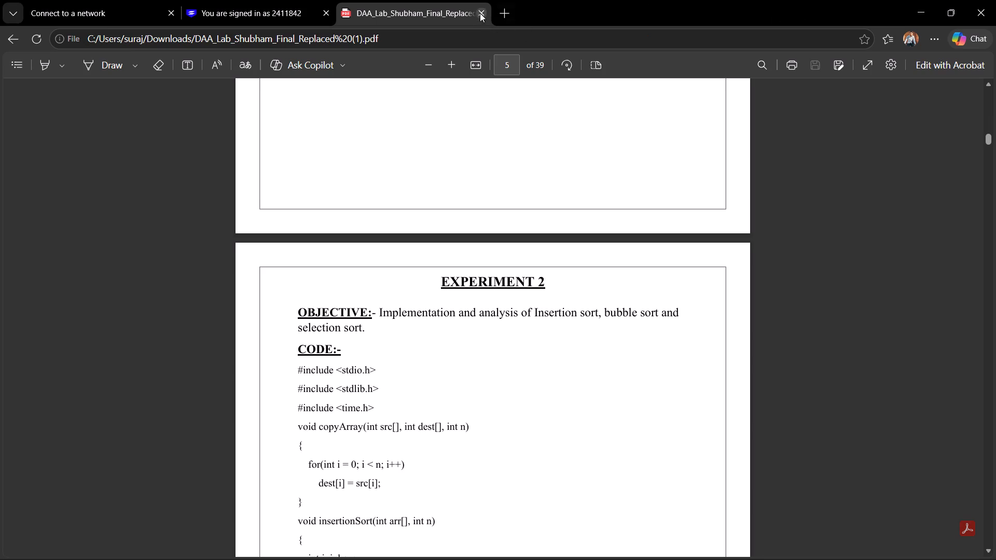
click(480, 11)
Search the web for "pdf merger i love pdf" and open the iLovePDF Merge PDF page.
click(337, 12)
click(342, 12)
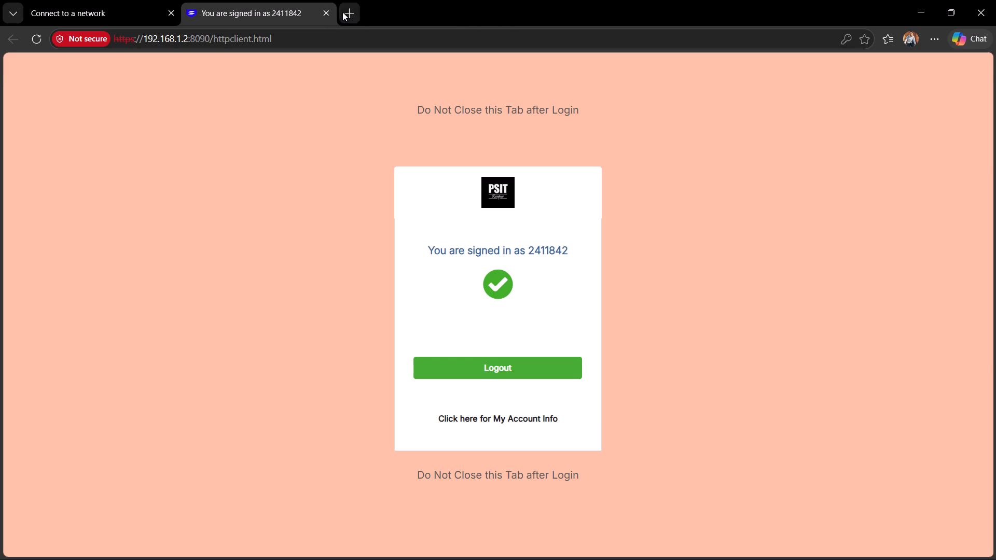
text(pdf merger)
key(Return)
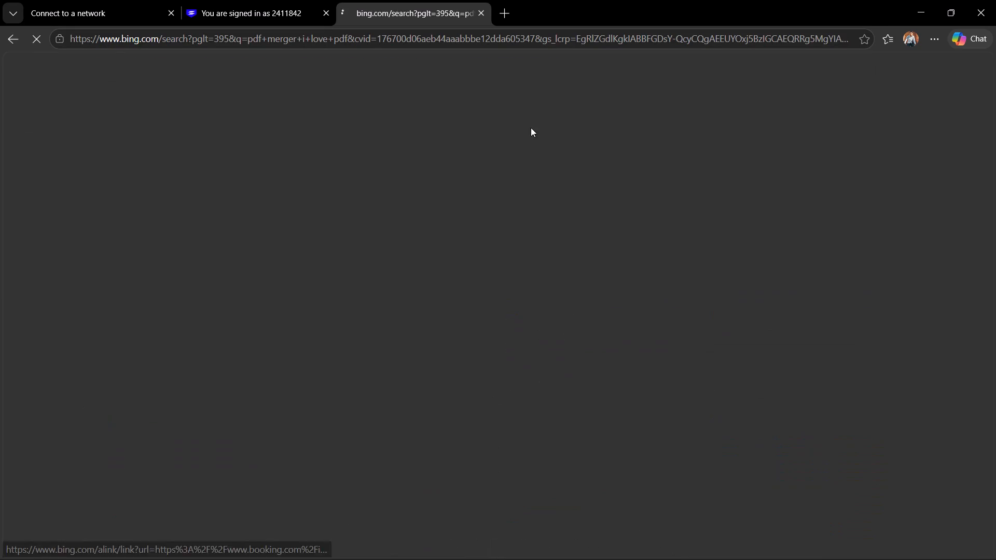
click(240, 232)
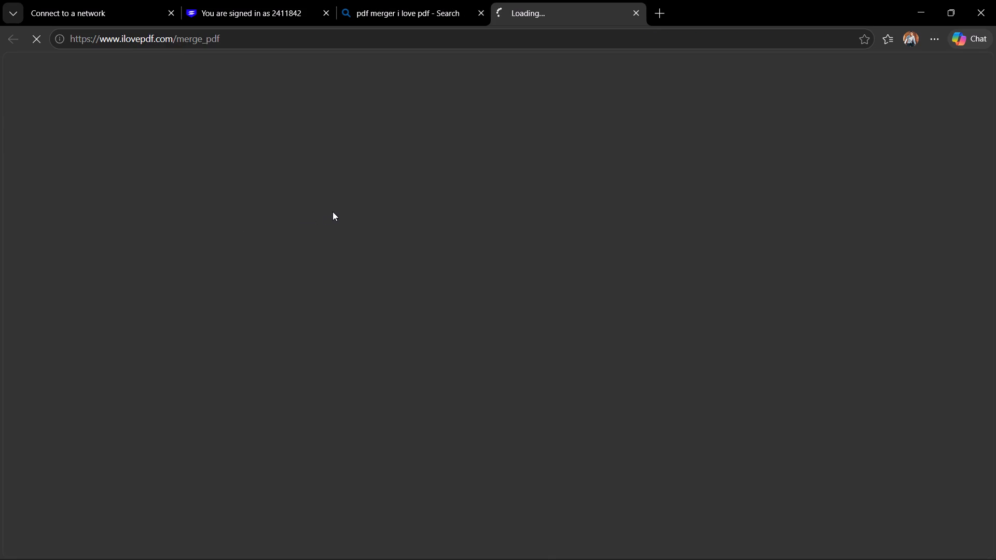
Add the 06-10 Lab File PDF and DAA_LAB FILE_Front Pages.pdf from Downloads to the PDF merge.
click(447, 214)
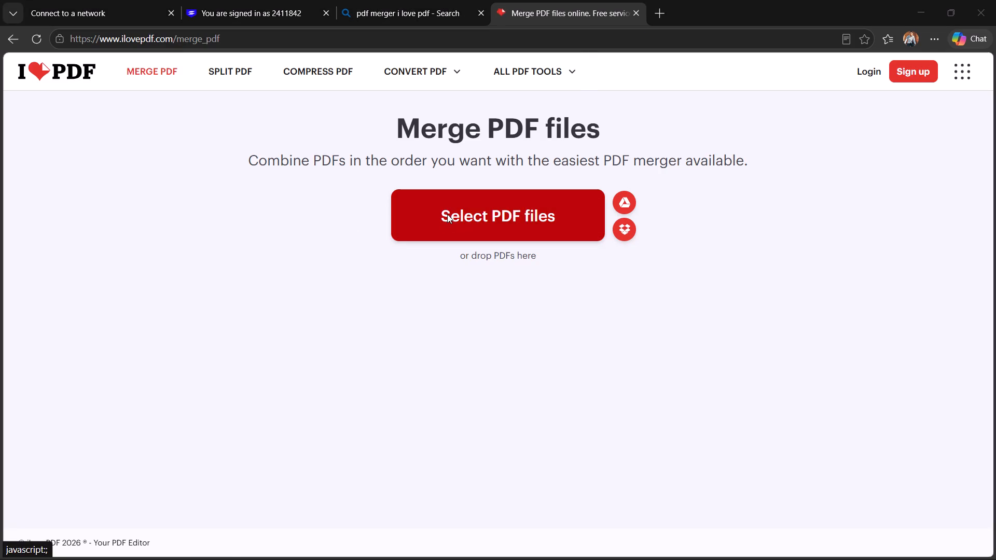
click(159, 149)
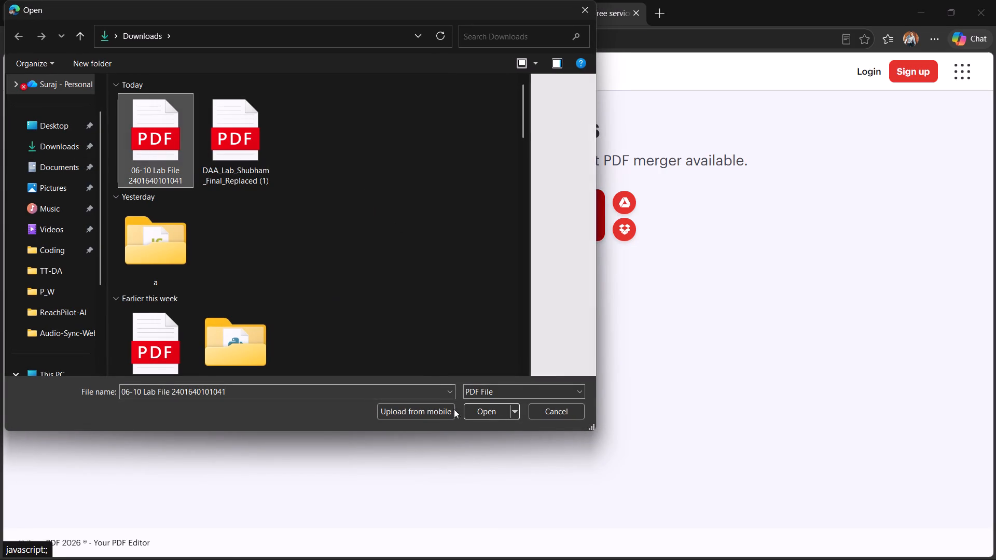
click(485, 408)
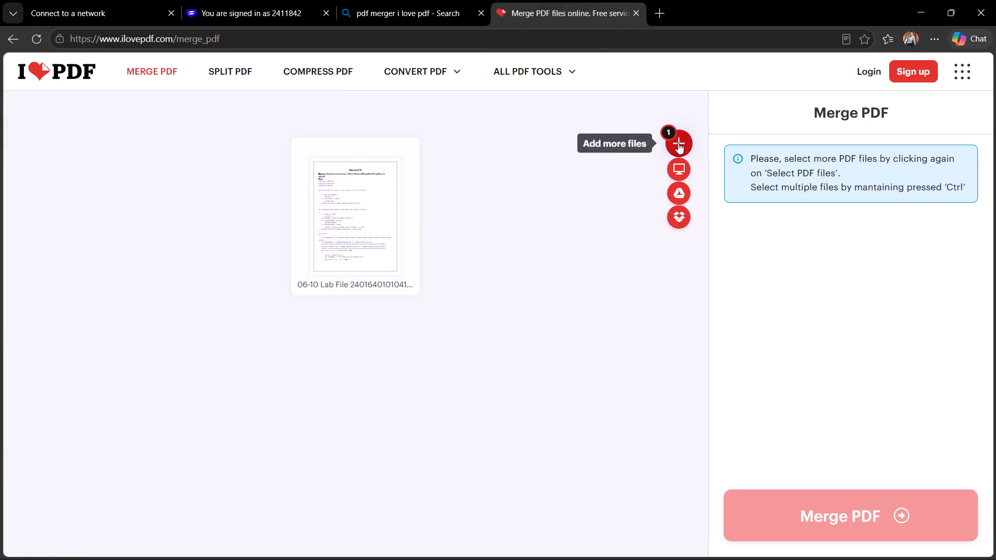
click(678, 143)
scroll(333, 269, down, 4)
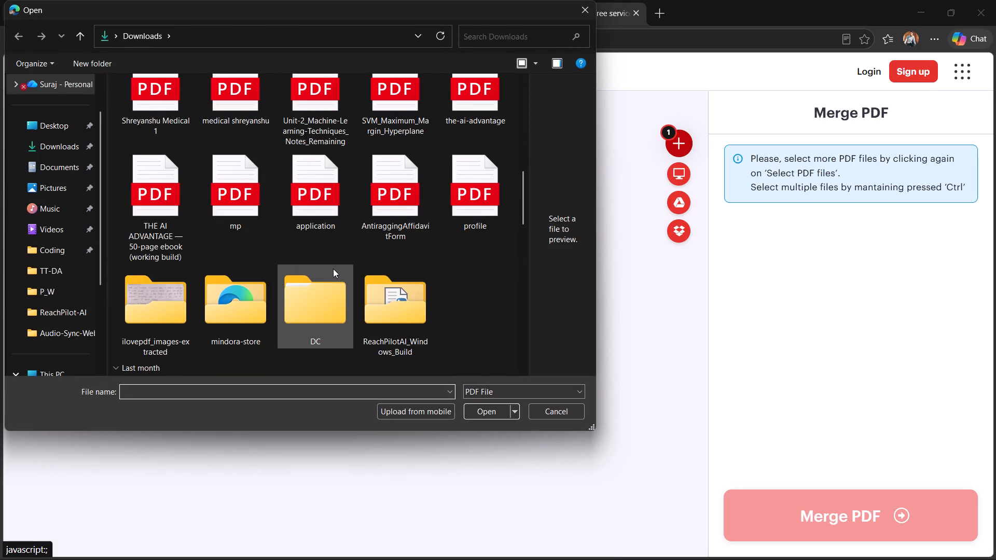
scroll(333, 269, up, 3)
scroll(294, 283, down, 1)
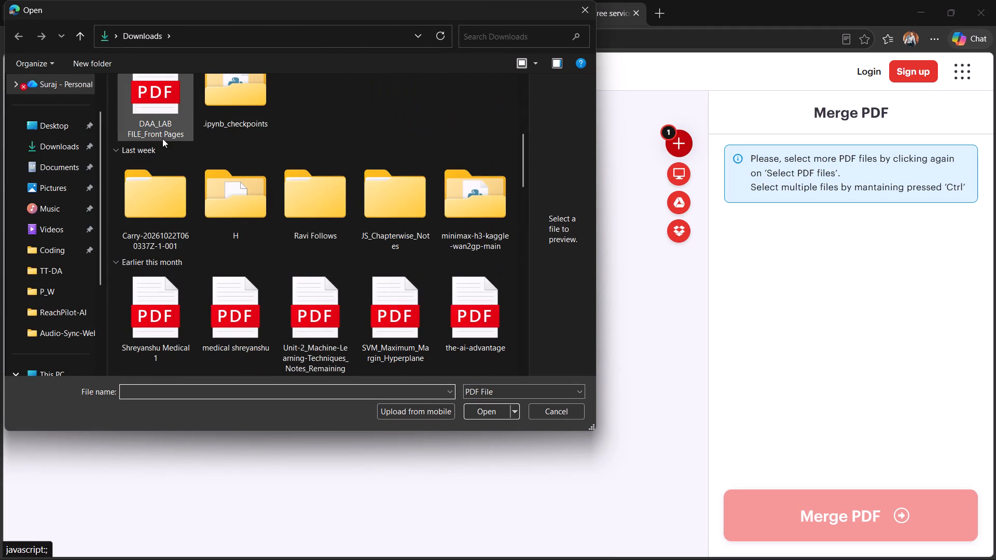
click(162, 138)
click(476, 404)
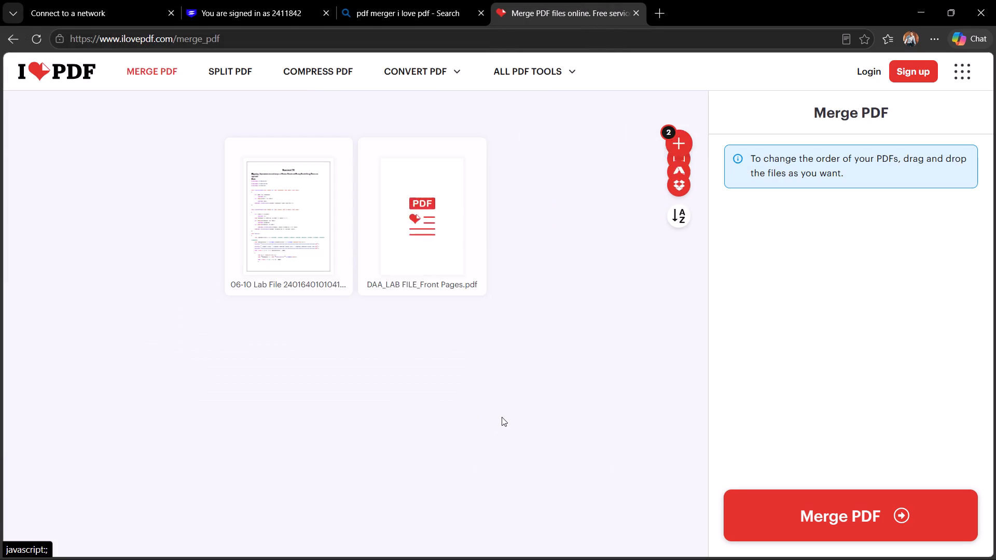
Place the front pages before the 06-10 lab file, merge the two PDFs and download the merged file.
drag(428, 254, 259, 243)
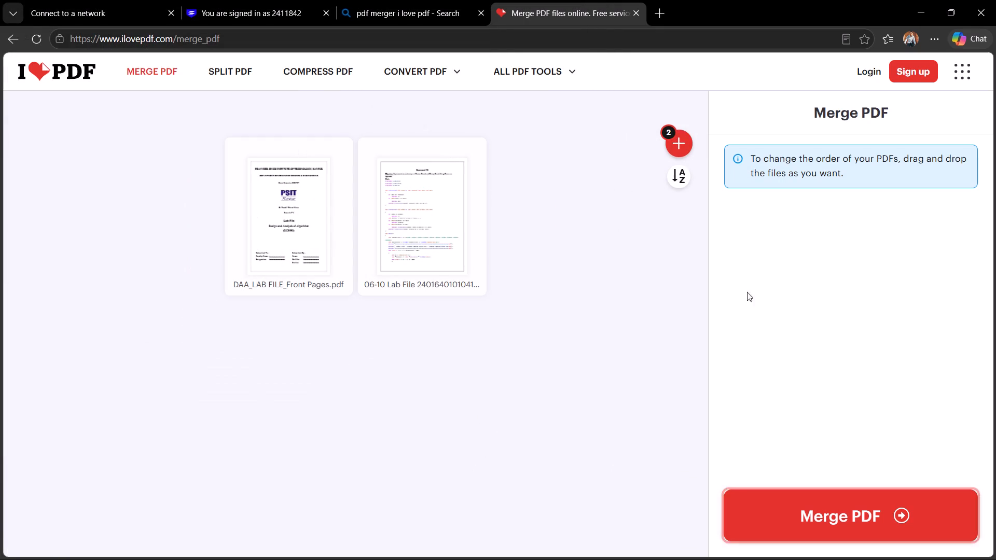
click(842, 511)
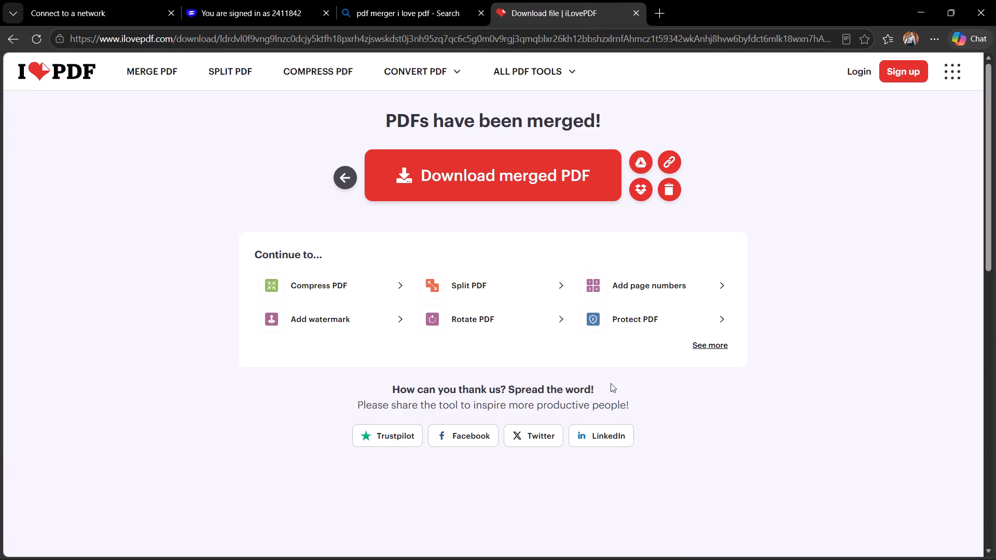
click(532, 141)
click(538, 187)
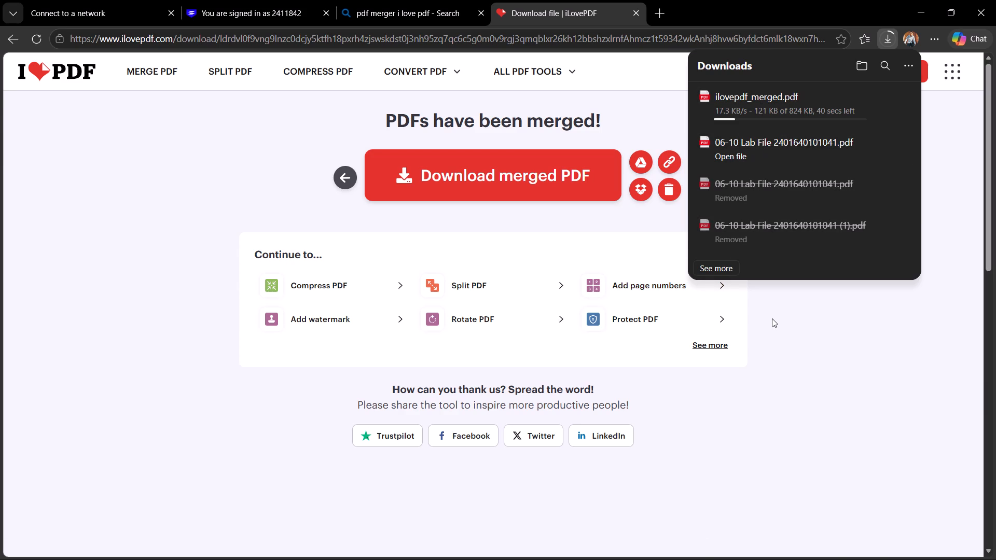
Switch to Google Drive in Chrome and close the open experiment document.
click(639, 539)
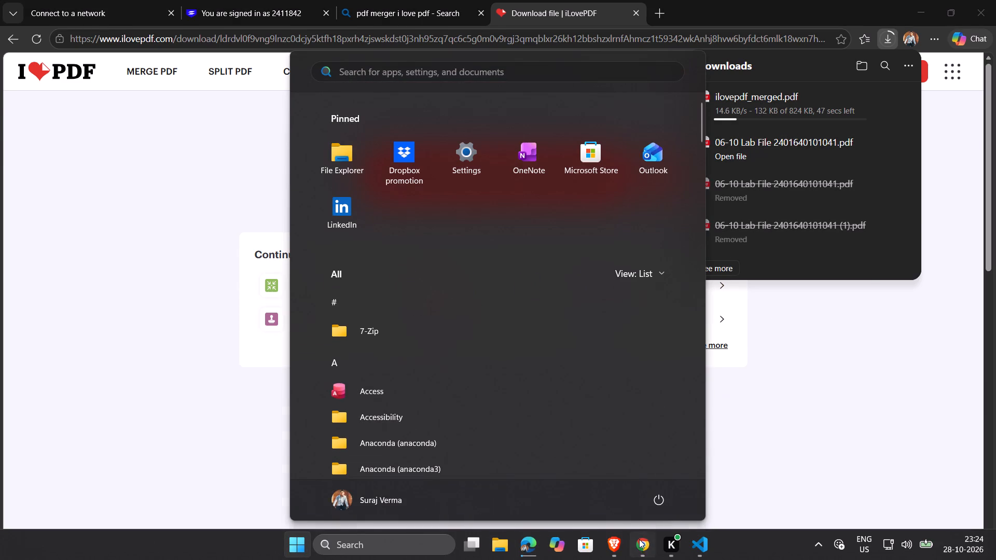
click(247, 9)
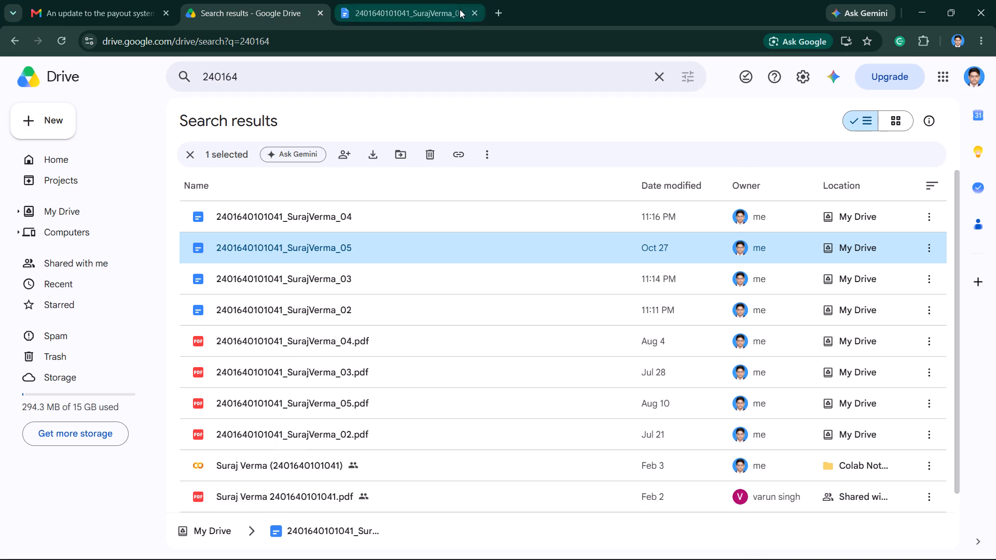
click(474, 15)
Clear the Drive search and move DAA_LAB_FILE.pdf from the home page's suggested files to the trash.
click(653, 83)
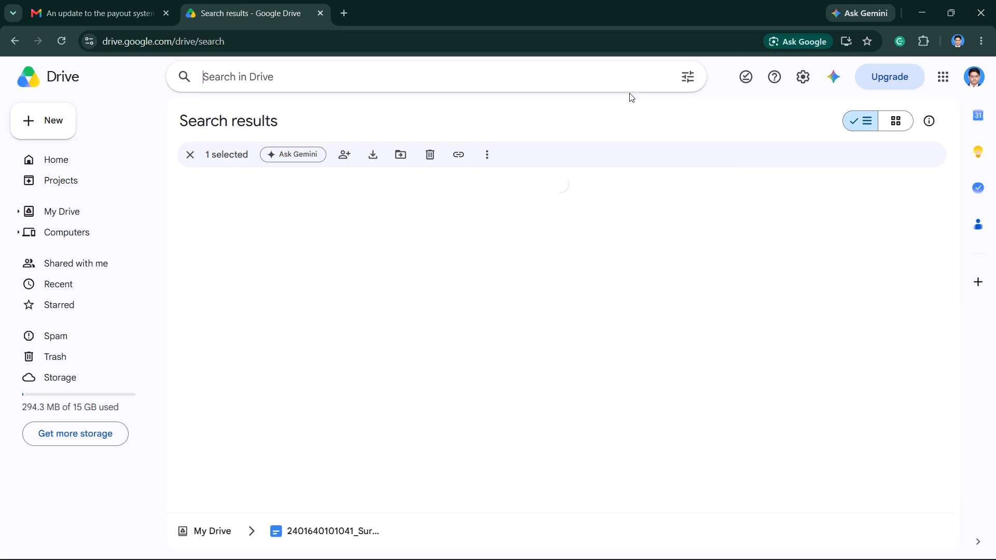
click(186, 157)
click(74, 155)
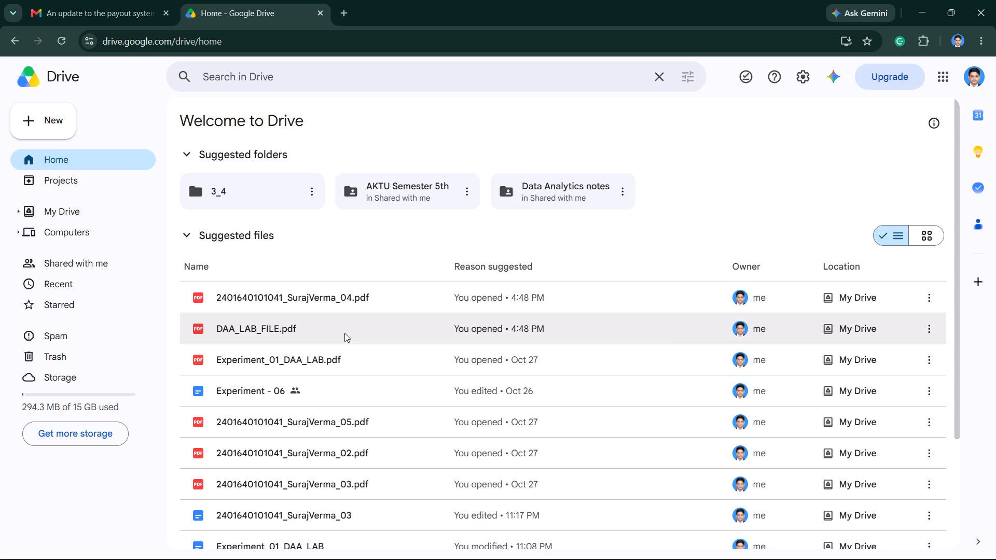
click(928, 329)
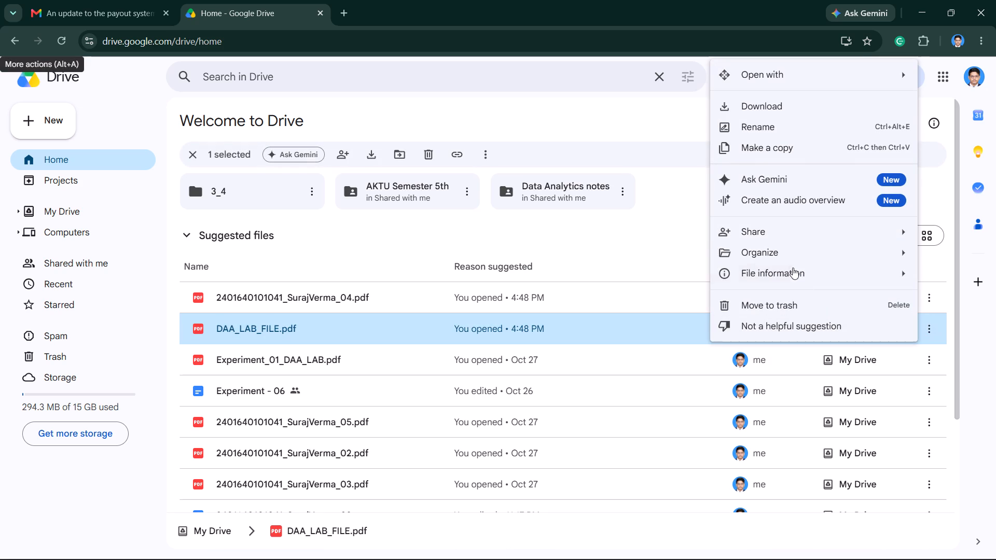
click(781, 304)
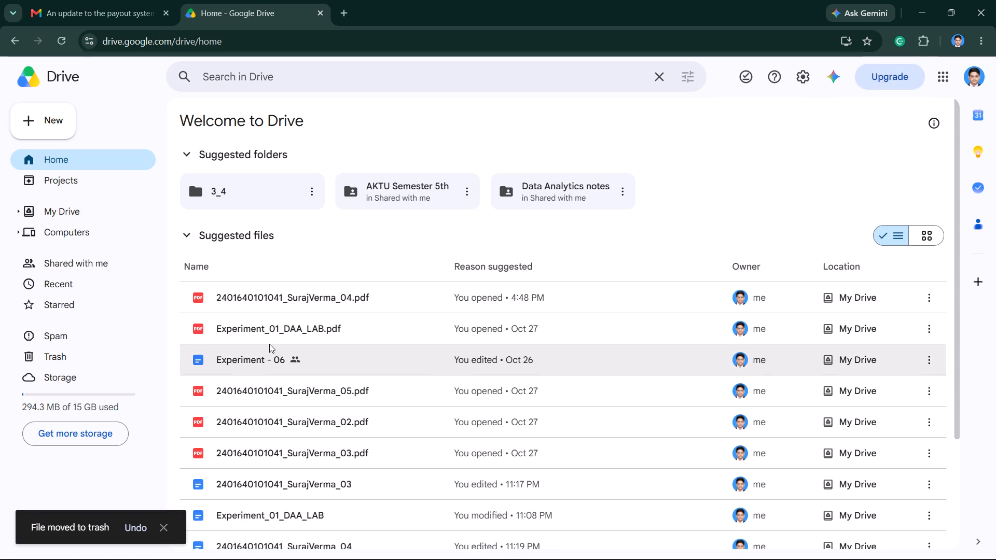
Switch back to the iLovePDF download page in Edge.
key(alt+Tab)
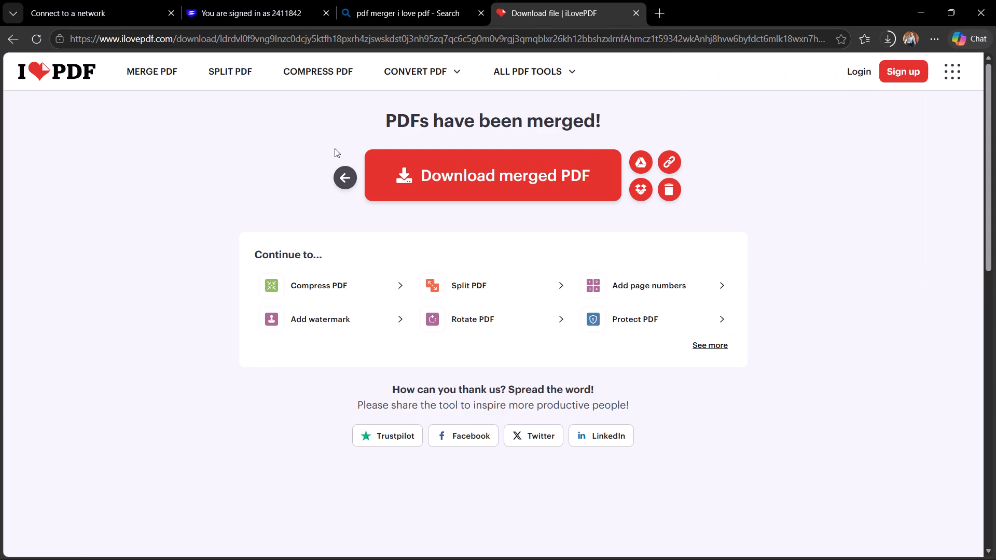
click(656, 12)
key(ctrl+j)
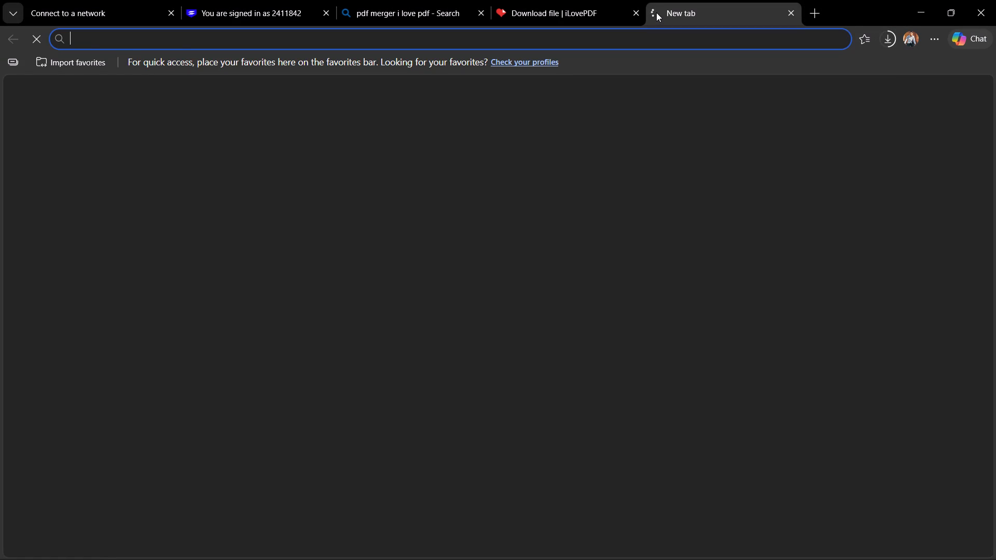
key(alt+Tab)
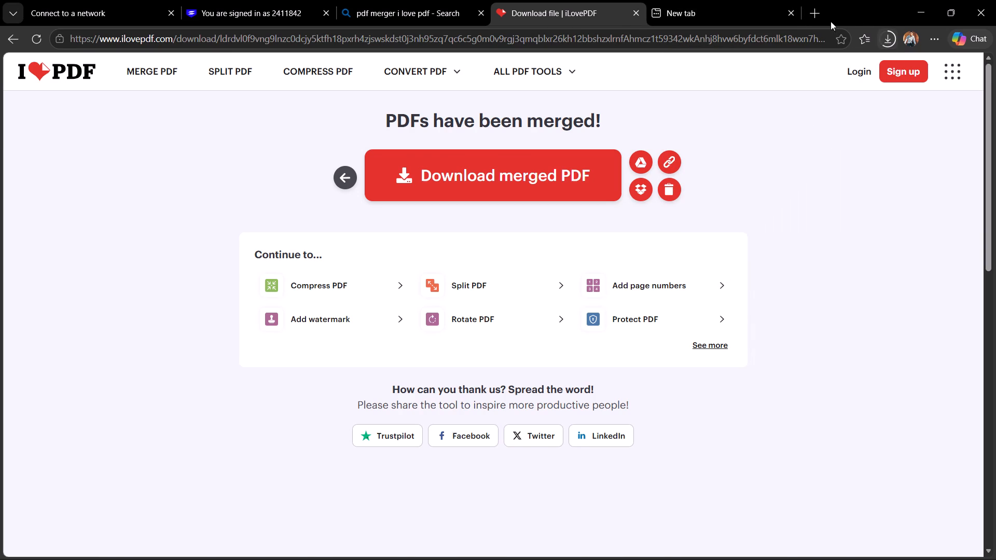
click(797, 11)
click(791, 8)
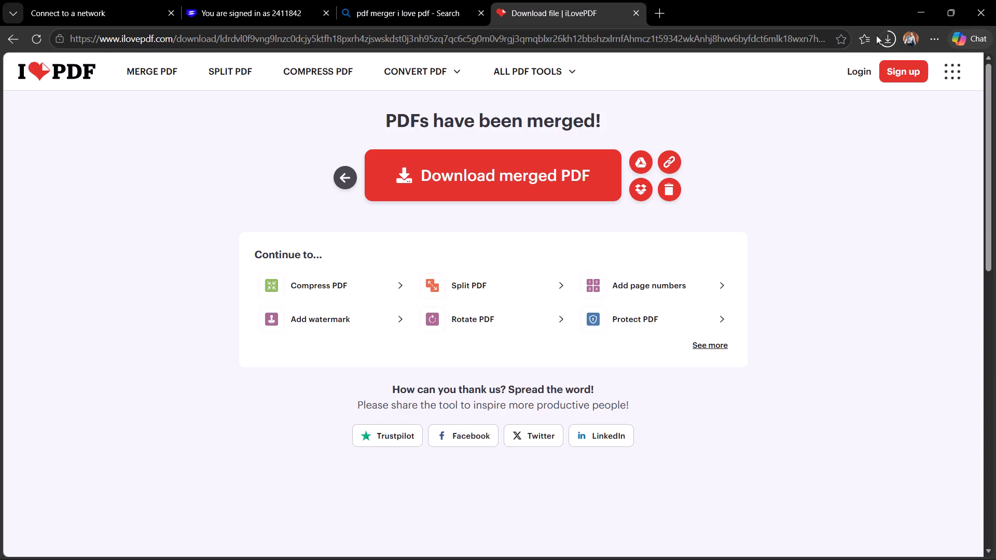
Check the download progress of ilovepdf_merged.pdf in the browser's downloads.
click(894, 41)
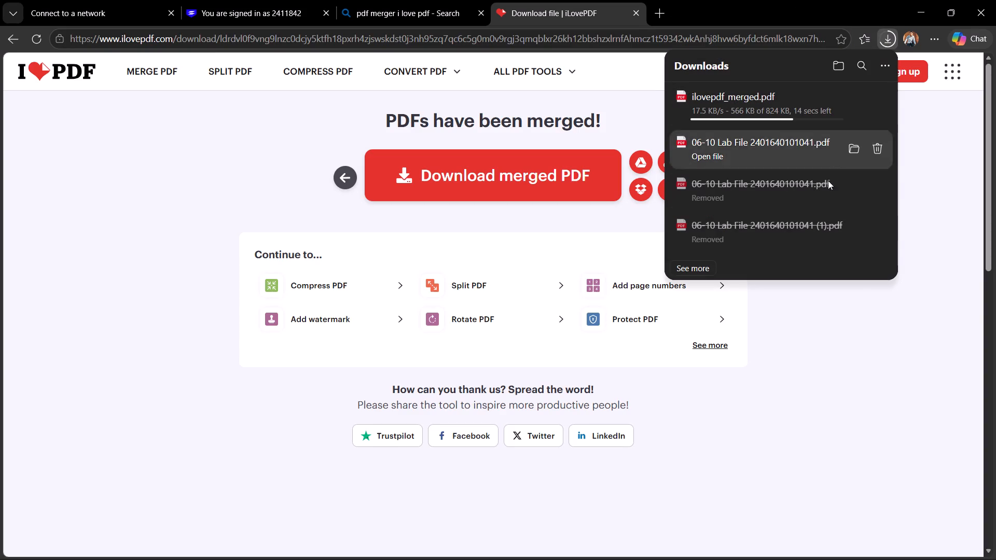